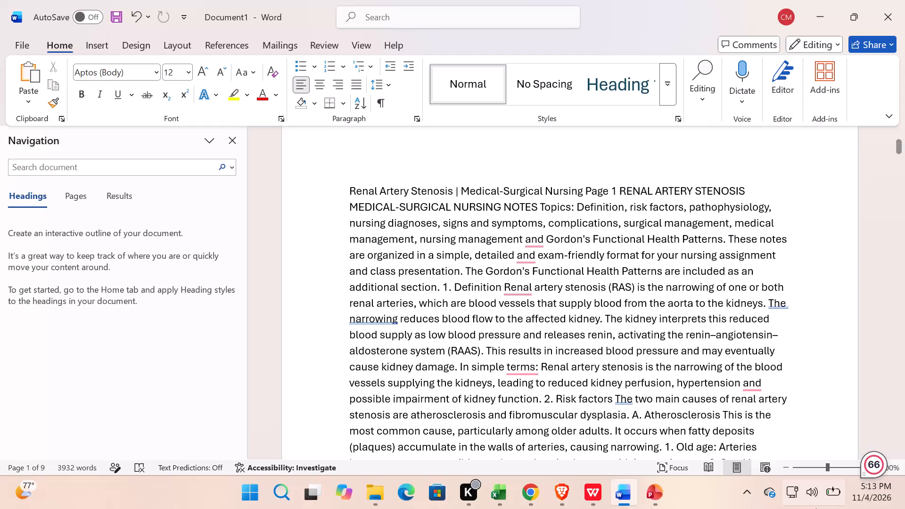
Switch from the Word notes to the Presentation1 slideshow file in PowerPoint.
{"action": "left_click", "coordinate": [641, 413]}
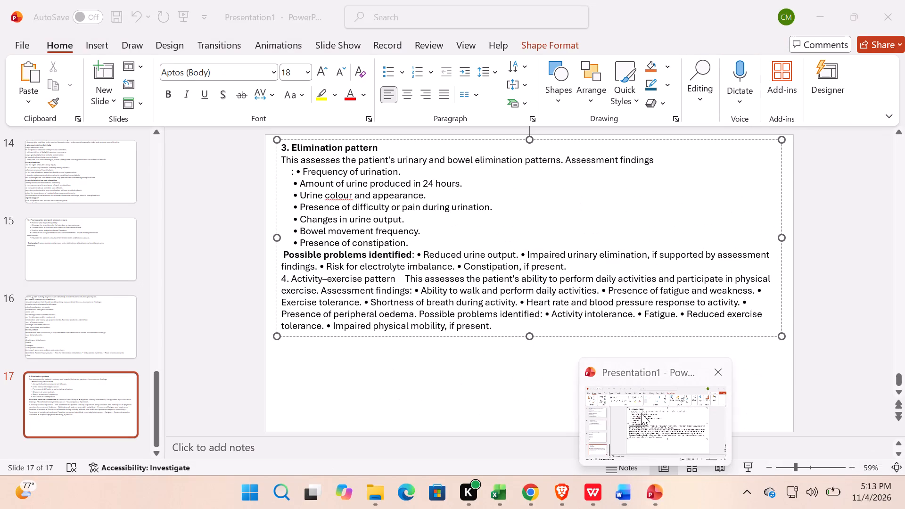
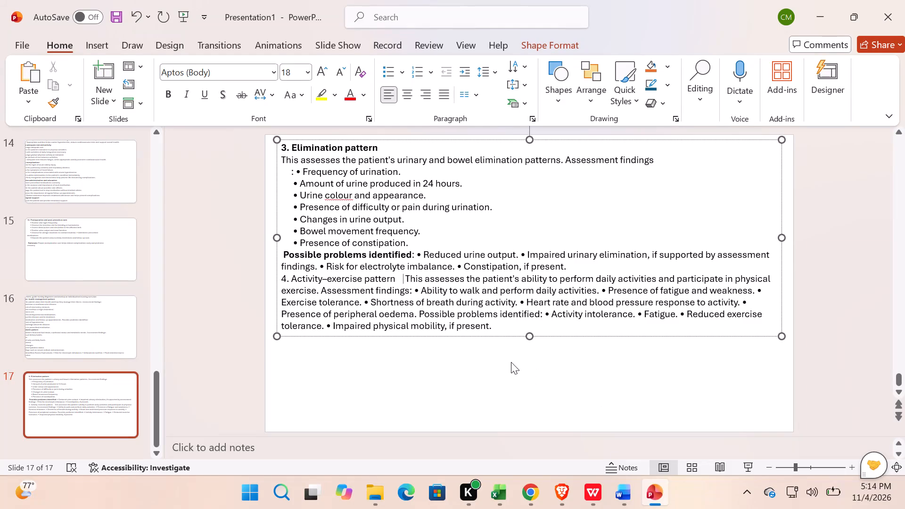
Bold the heading "4. Activity–exercise pattern" on slide 17.
{"action": "scroll", "coordinate": [384, 336], "scroll_direction": "down", "scroll_amount": 1}
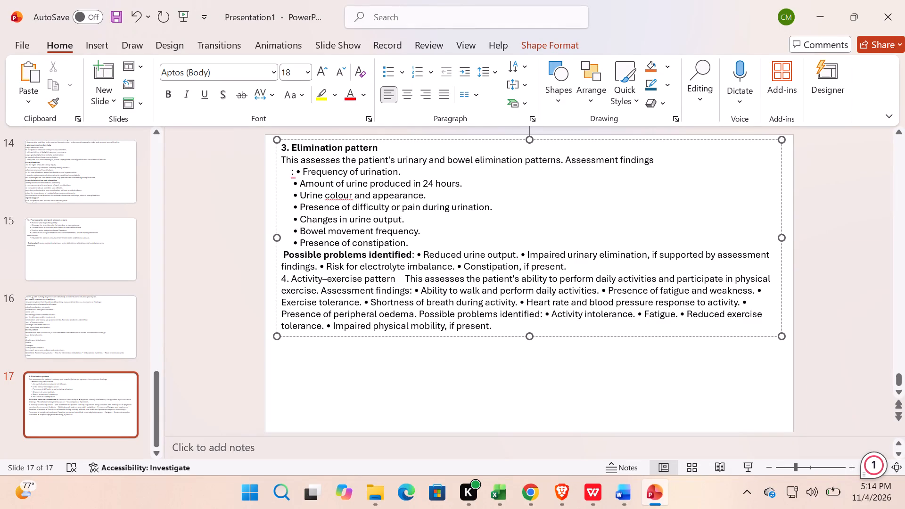
{"action": "left_click_drag", "start_coordinate": [396, 277], "coordinate": [286, 279]}
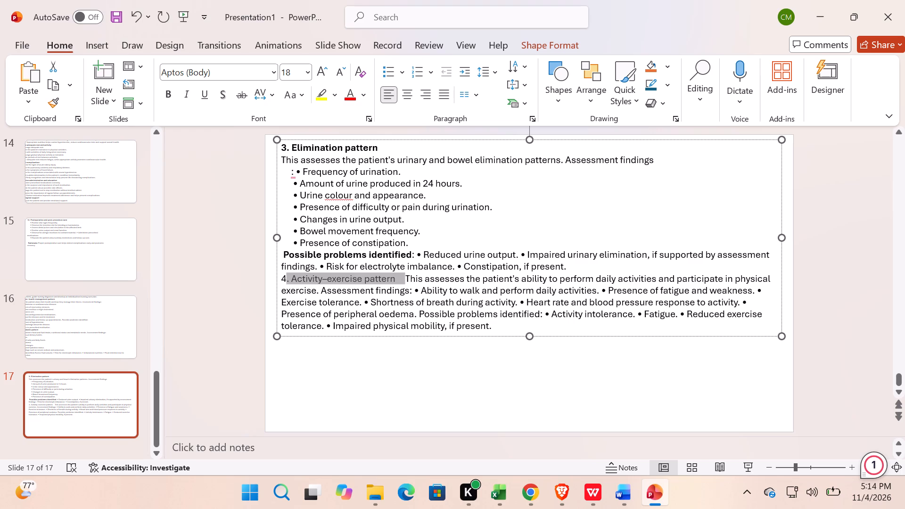
{"action": "left_click_drag", "start_coordinate": [286, 279], "coordinate": [278, 279]}
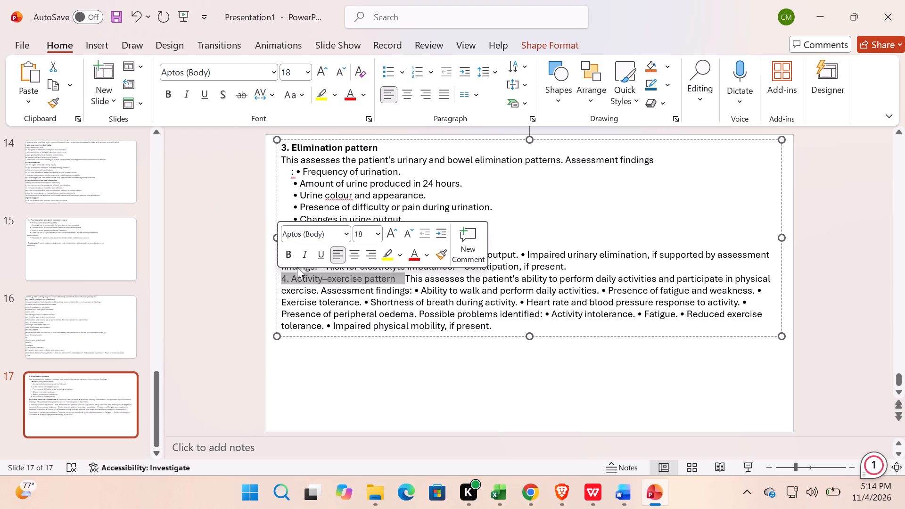
{"action": "left_click", "coordinate": [286, 254]}
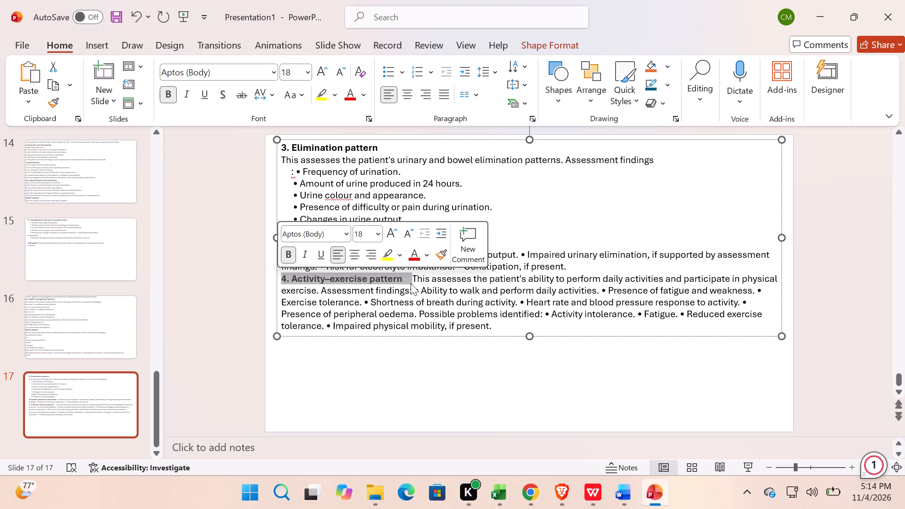
Move the description after the Activity–exercise pattern heading to its own line and trim its leading spaces.
{"action": "left_click", "coordinate": [405, 281]}
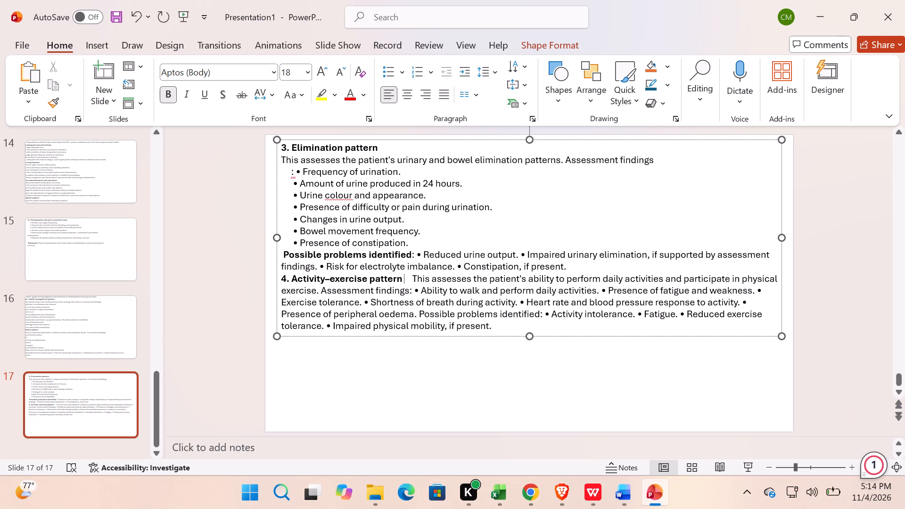
{"action": "key", "text": "Return"}
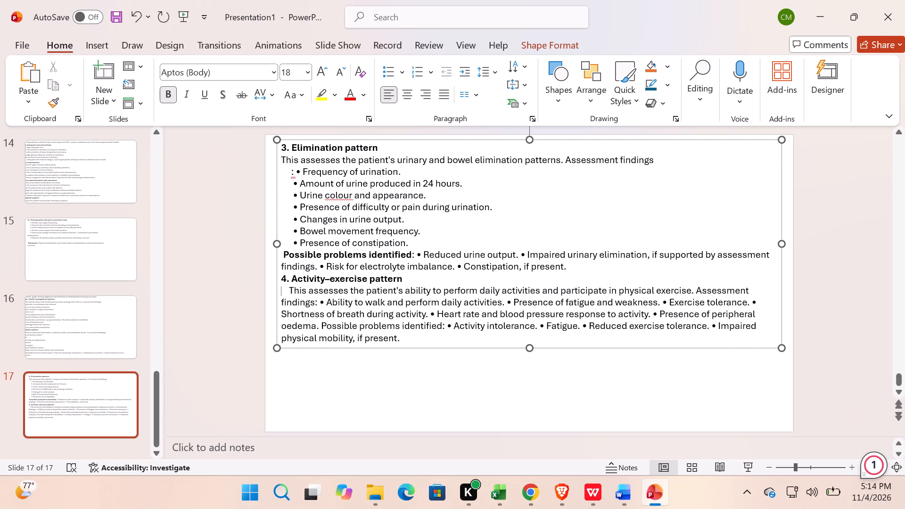
{"action": "key", "text": "BackSpace"}
{"action": "key", "text": "Return"}
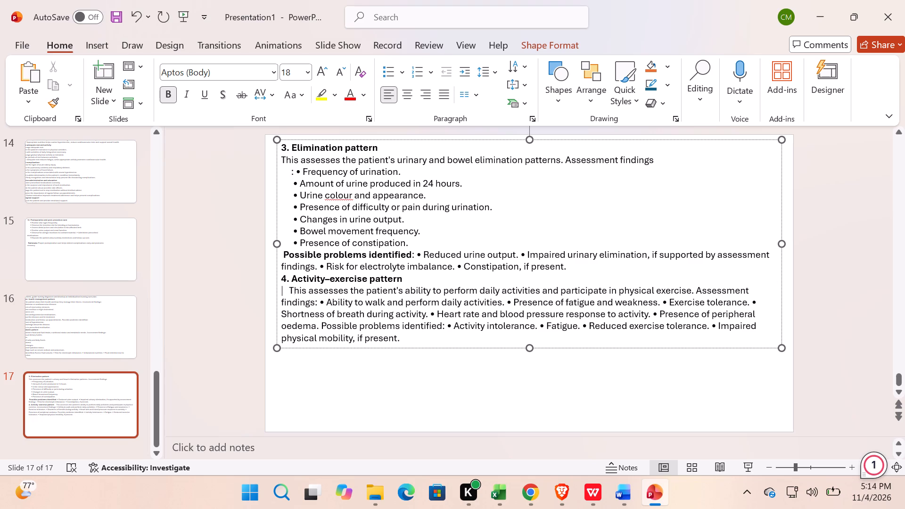
{"action": "left_click", "coordinate": [290, 289]}
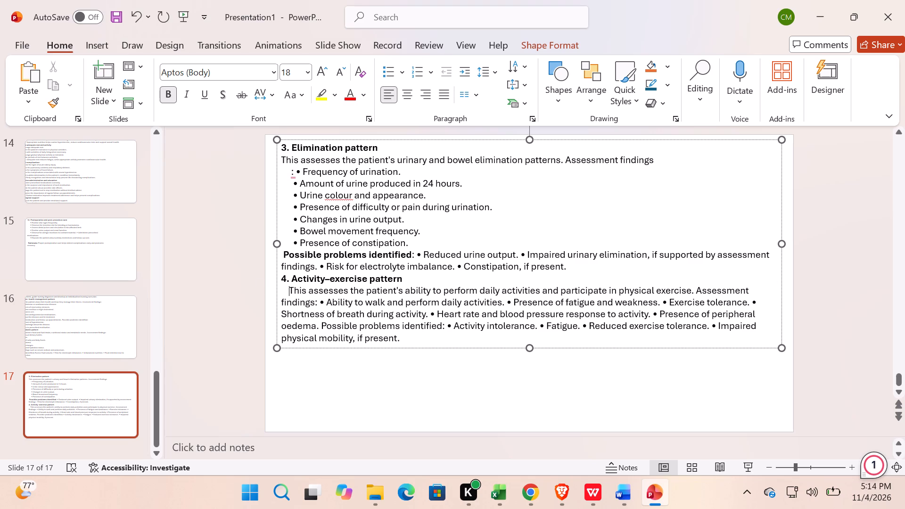
{"action": "key", "text": "BackSpace"}
{"action": "key", "text": "BackSpace"}
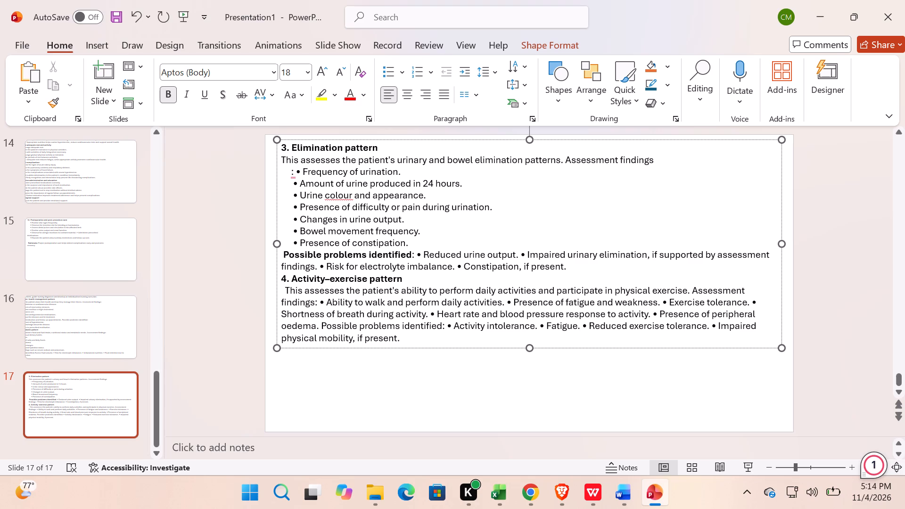
Put the bullet "Ability to walk and perform daily activities" on its own line under Assessment findings, indented with spaces.
{"action": "left_click", "coordinate": [320, 304]}
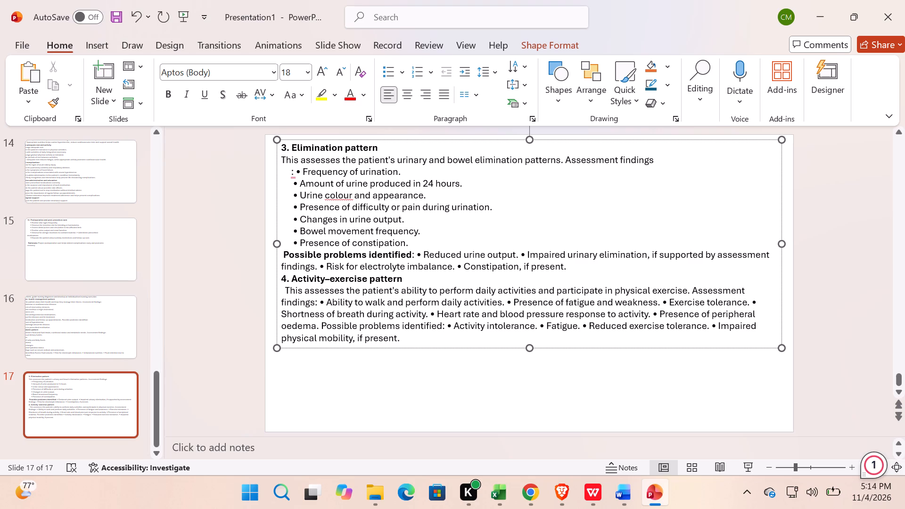
{"action": "left_click", "coordinate": [321, 301]}
{"action": "key", "text": "Return"}
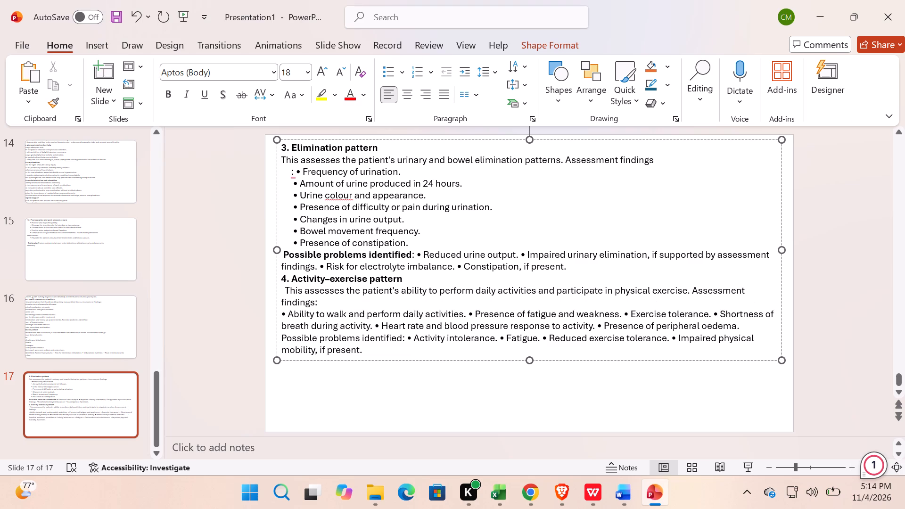
{"action": "key", "text": "space"}
{"action": "key", "text": "space"}
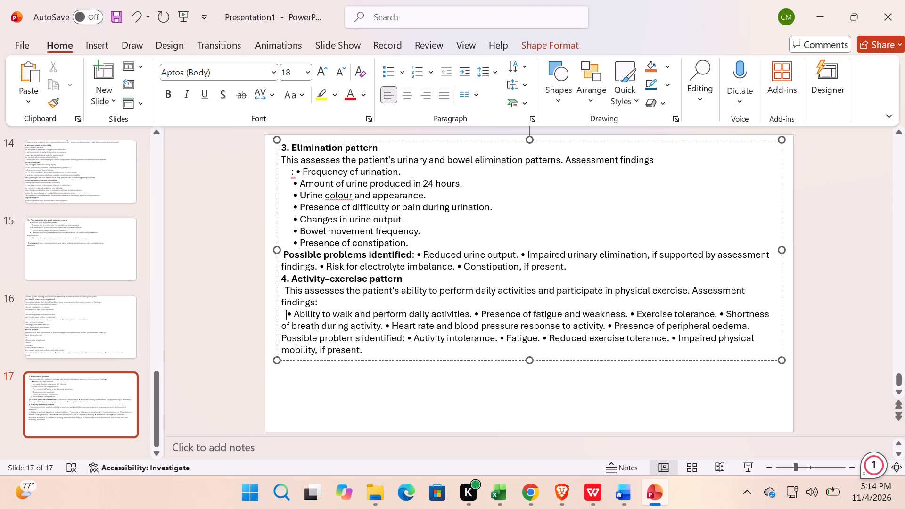
{"action": "key", "text": "space"}
{"action": "key", "text": "space"}
{"action": "key", "text": "space"}
{"action": "key", "text": "space"}
{"action": "key", "text": "space"}
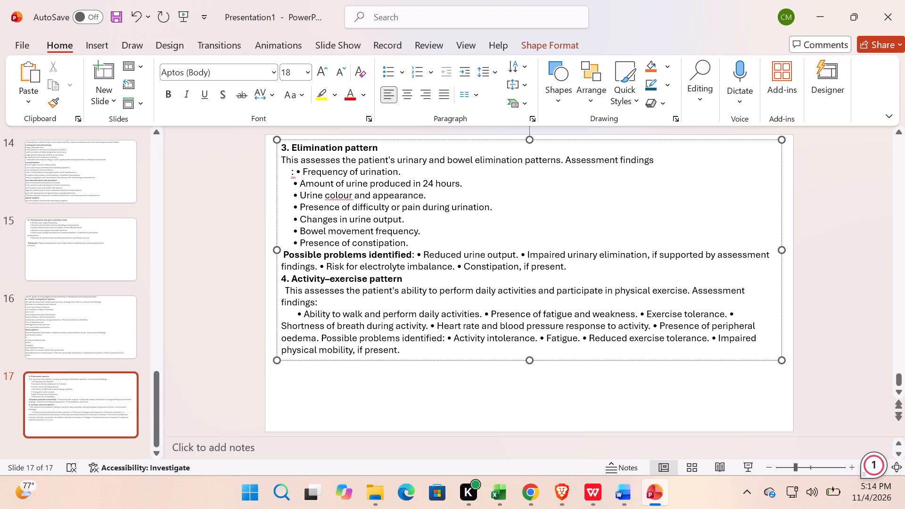
Put the bullet "Presence of fatigue and weakness" on its own line, indented to match the bullet above.
{"action": "left_click", "coordinate": [485, 311]}
{"action": "key", "text": "Return"}
{"action": "key", "text": "space"}
{"action": "key", "text": "space"}
{"action": "key", "text": "space"}
{"action": "key", "text": "space"}
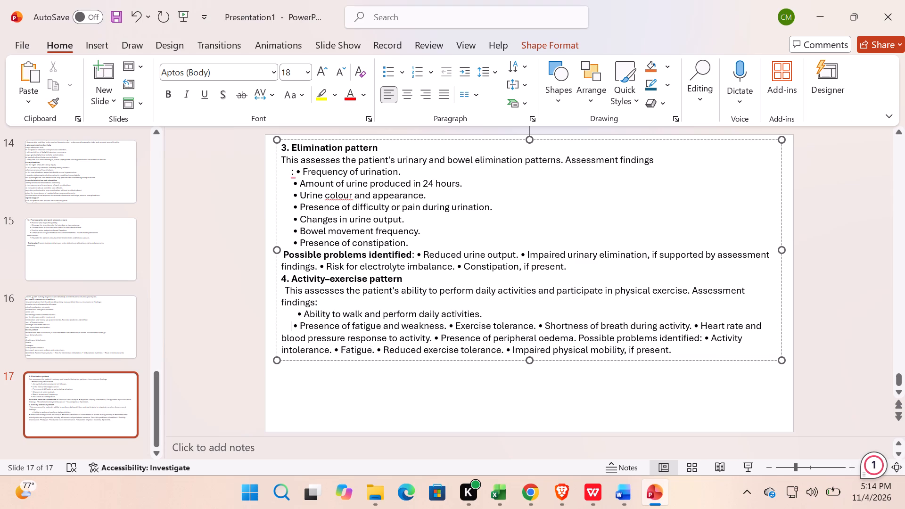
{"action": "key", "text": "space"}
{"action": "key", "text": "space"}
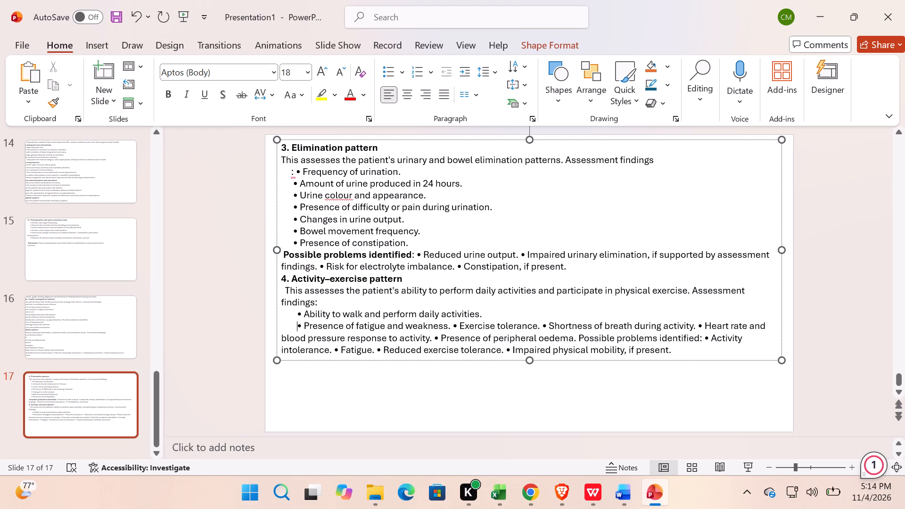
Put the bullet "Exercise tolerance" on its own line, indented to match the bullets above.
{"action": "left_click", "coordinate": [457, 320]}
{"action": "left_click", "coordinate": [456, 323]}
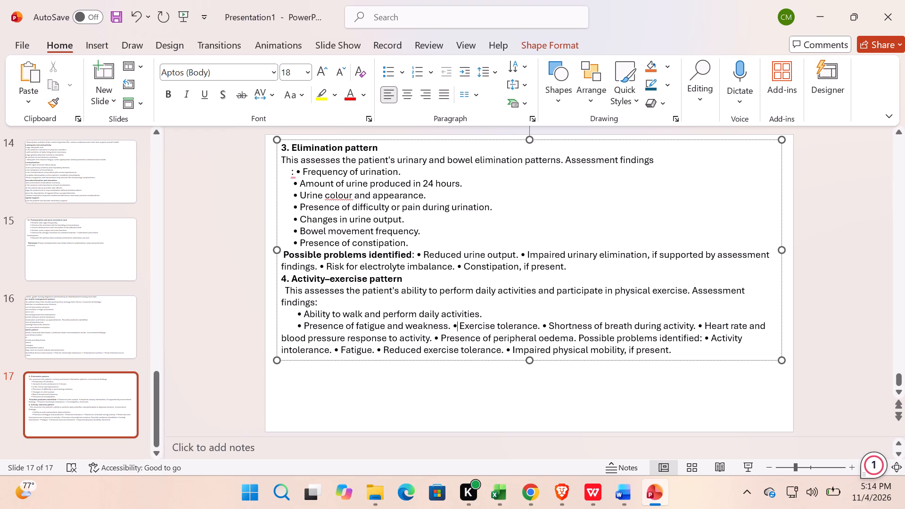
{"action": "left_click", "coordinate": [453, 326]}
{"action": "key", "text": "Return"}
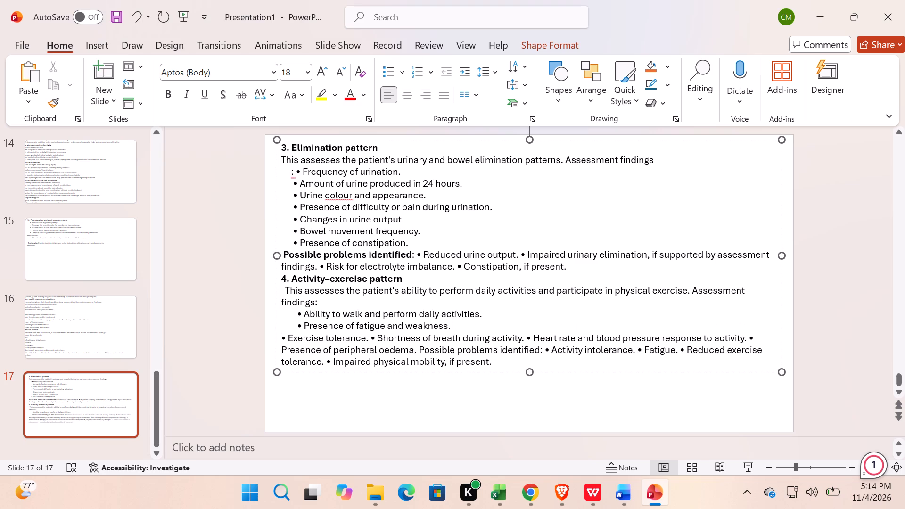
{"action": "key", "text": "space"}
{"action": "key", "text": "space"}
{"action": "key", "text": "space"}
{"action": "key", "text": "space"}
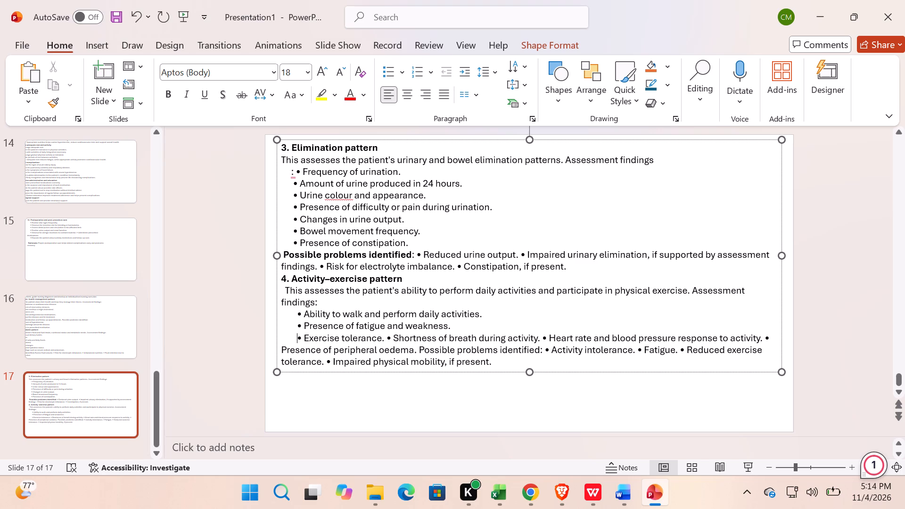
Put the bullet "Shortness of breath during activity" on its own line, aligned with the bullets above.
{"action": "left_click", "coordinate": [386, 338]}
{"action": "key", "text": "Return"}
{"action": "key", "text": "space"}
{"action": "key", "text": "space"}
{"action": "key", "text": "space"}
{"action": "key", "text": "space"}
{"action": "key", "text": "space"}
{"action": "key", "text": "space"}
{"action": "key", "text": "space"}
{"action": "key", "text": "space"}
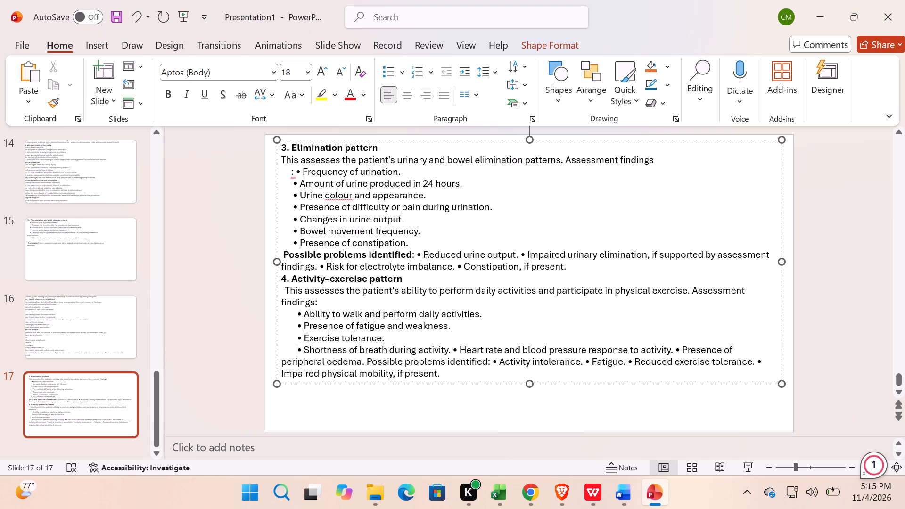
Put the bullet "Heart rate and blood pressure response to activity" on its own line, aligned with the bullets above.
{"action": "left_click", "coordinate": [454, 349]}
{"action": "key", "text": "Return"}
{"action": "key", "text": "space"}
{"action": "key", "text": "space"}
{"action": "key", "text": "space"}
{"action": "key", "text": "space"}
{"action": "key", "text": "space"}
{"action": "key", "text": "space"}
{"action": "key", "text": "space"}
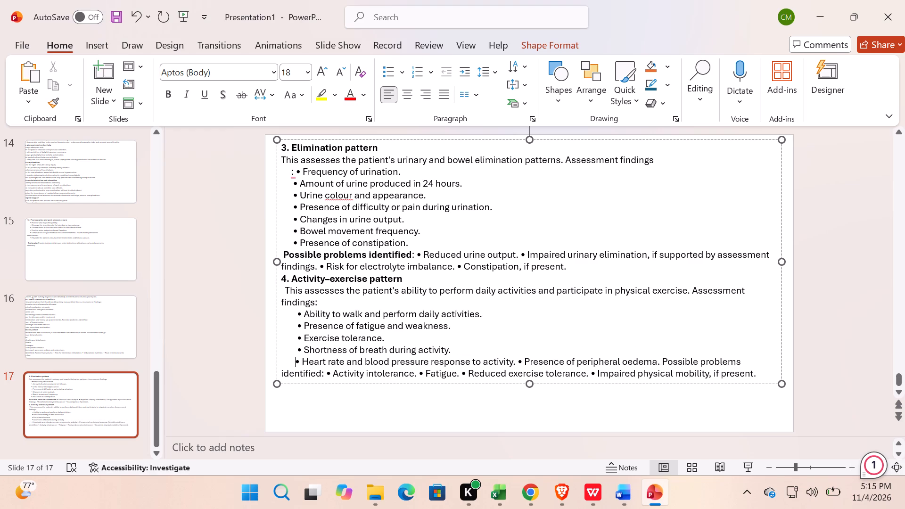
{"action": "key", "text": "space"}
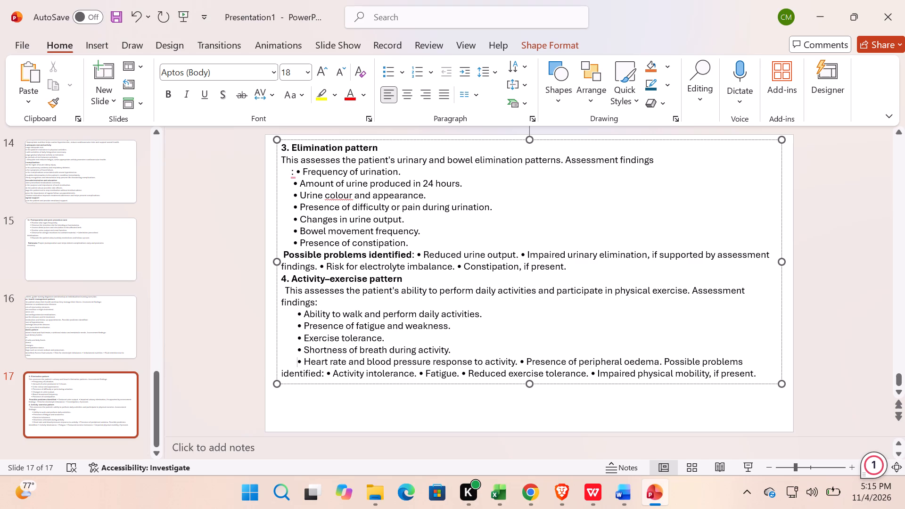
Put the bullet "Presence of peripheral oedema" on its own line, aligned with the bullets above.
{"action": "left_click", "coordinate": [520, 361]}
{"action": "key", "text": "Return"}
{"action": "key", "text": "space"}
{"action": "key", "text": "space"}
{"action": "key", "text": "space"}
{"action": "key", "text": "space"}
{"action": "key", "text": "space"}
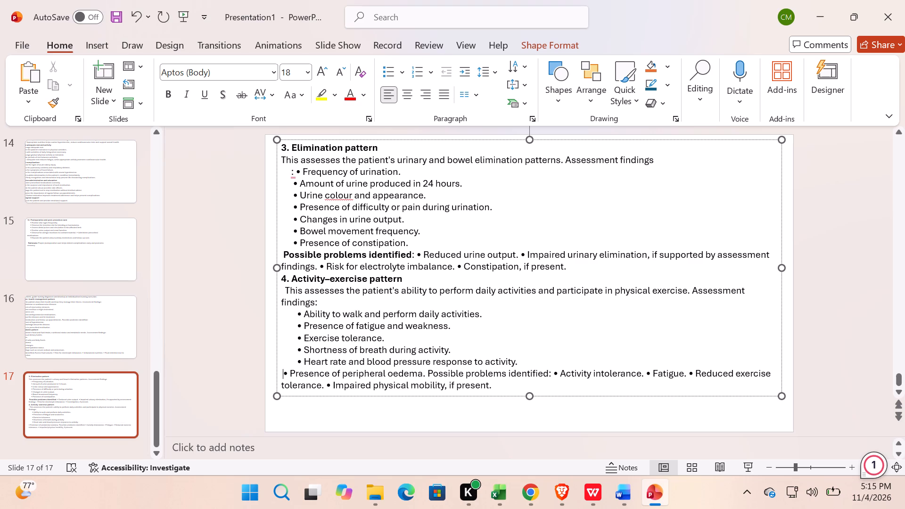
{"action": "key", "text": "space"}
{"action": "key", "text": "space"}
{"action": "key", "text": "space"}
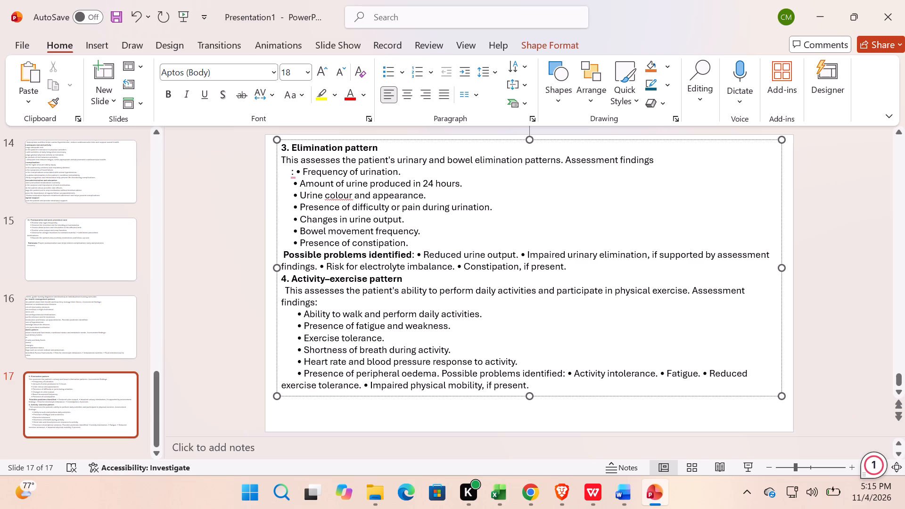
Start "Possible problems identified:" in the Activity–exercise section on a new line and make that label bold.
{"action": "left_click", "coordinate": [439, 372]}
{"action": "key", "text": "Return"}
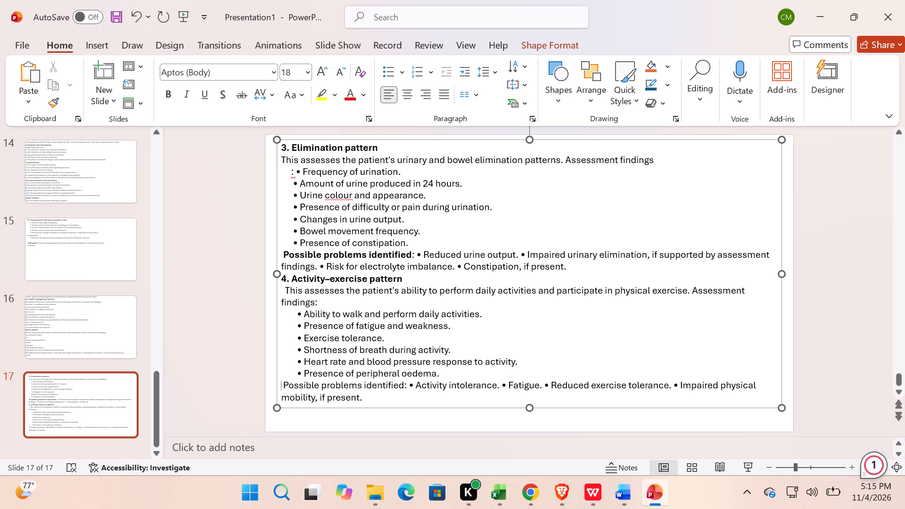
{"action": "left_click_drag", "start_coordinate": [407, 382], "coordinate": [340, 386]}
{"action": "scroll", "coordinate": [400, 383], "scroll_direction": "left", "scroll_amount": 1}
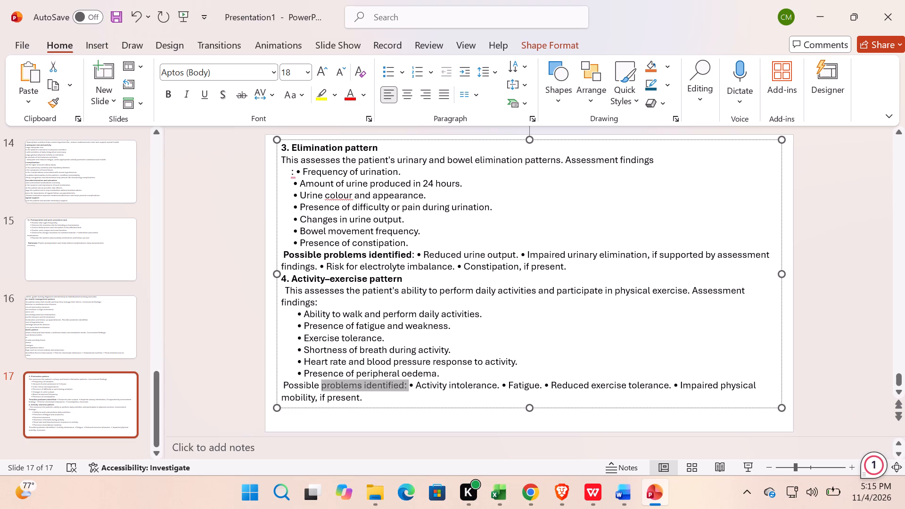
{"action": "scroll", "coordinate": [340, 386], "scroll_direction": "left", "scroll_amount": 1}
{"action": "left_click_drag", "start_coordinate": [340, 386], "coordinate": [300, 386]}
{"action": "left_click", "coordinate": [303, 358]}
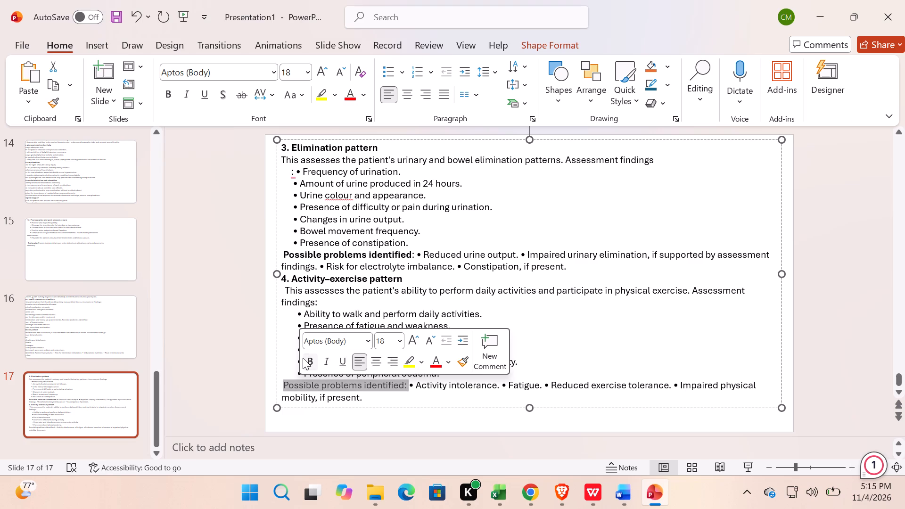
{"action": "left_click", "coordinate": [369, 403]}
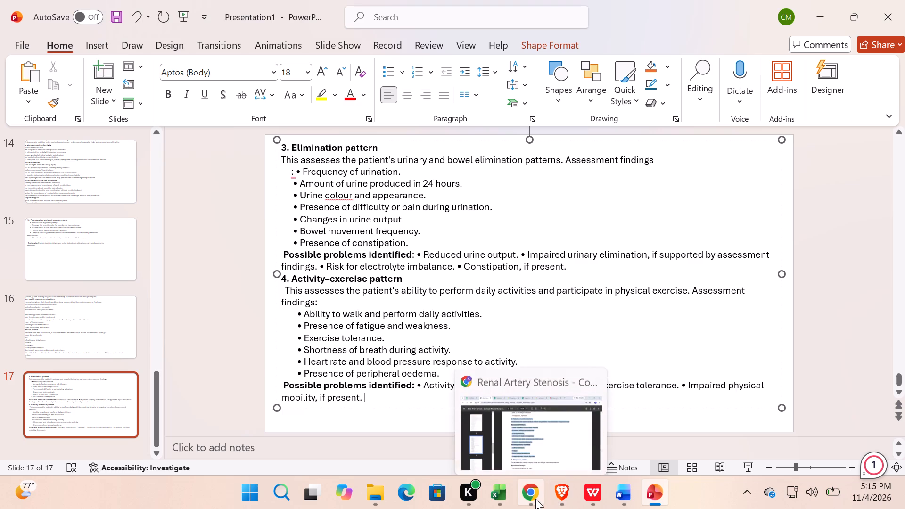
Add a new blank slide after slide 17.
{"action": "left_click", "coordinate": [107, 76]}
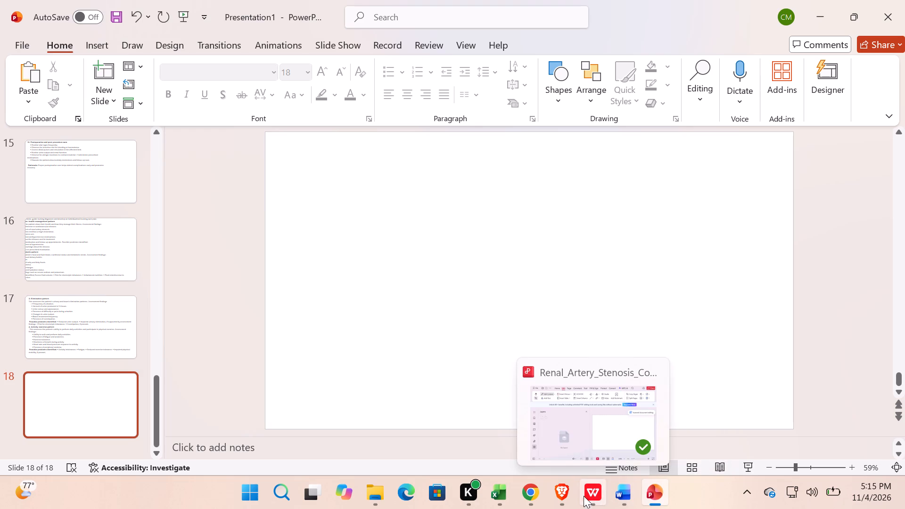
In the Chrome PDF, copy sections 5 "Sleep–rest pattern" and 6 "Cognitive–perceptual pattern", through "Deficient knowledge about the disease and treatment.".
{"action": "left_click", "coordinate": [534, 427]}
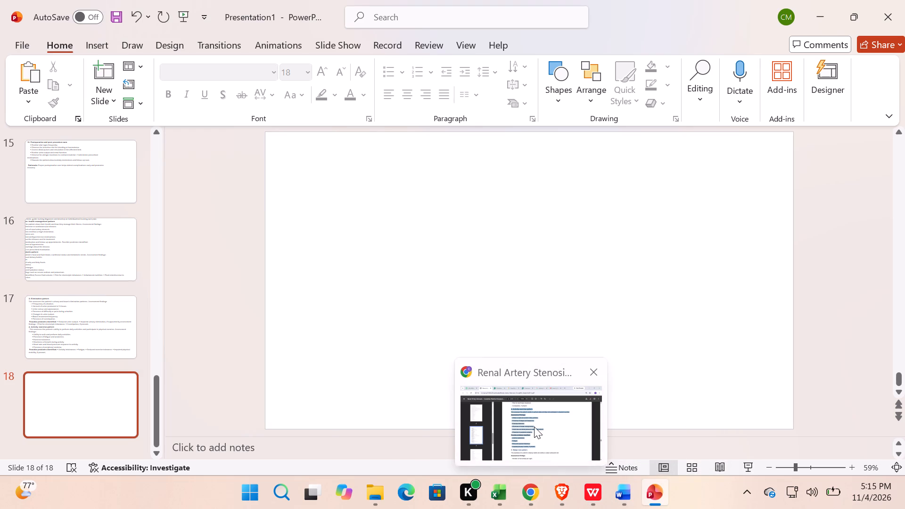
{"action": "scroll", "coordinate": [657, 292], "scroll_direction": "down", "scroll_amount": 2}
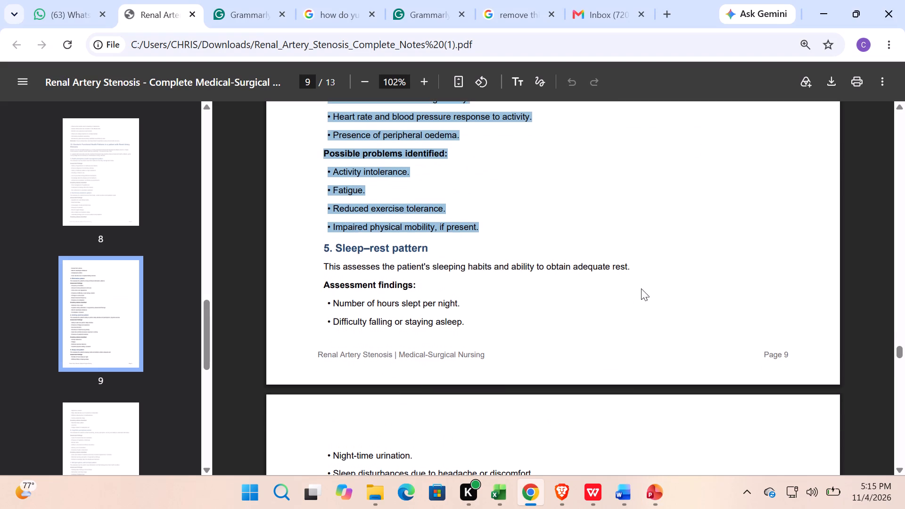
{"action": "left_click_drag", "start_coordinate": [322, 247], "coordinate": [423, 257]}
{"action": "scroll", "coordinate": [334, 246], "scroll_direction": "right", "scroll_amount": 1}
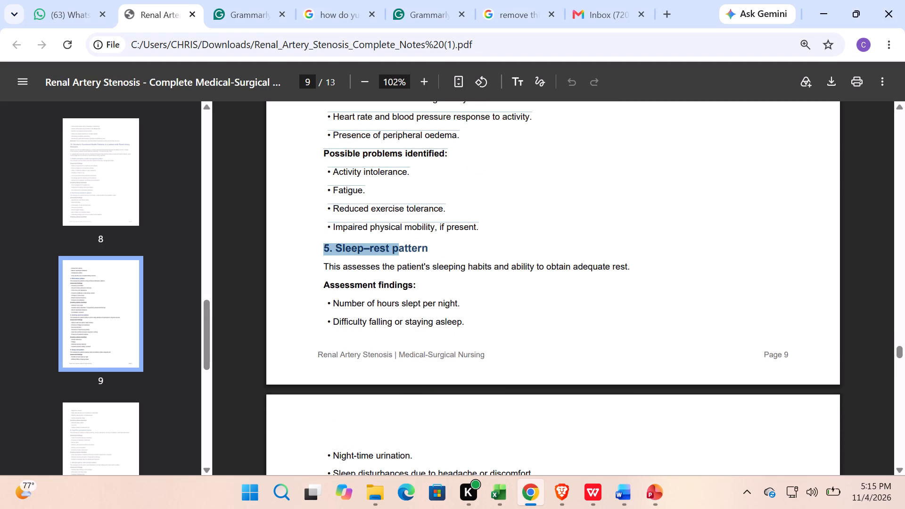
{"action": "scroll", "coordinate": [423, 257], "scroll_direction": "right", "scroll_amount": 1}
{"action": "left_click_drag", "start_coordinate": [423, 257], "coordinate": [595, 336]}
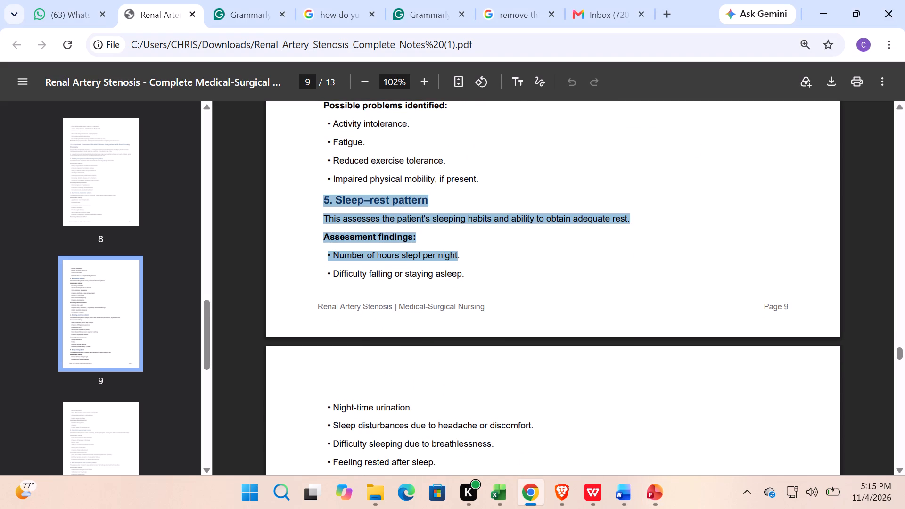
{"action": "left_click_drag", "start_coordinate": [595, 336], "coordinate": [492, 293]}
{"action": "scroll", "coordinate": [572, 328], "scroll_direction": "left", "scroll_amount": 1}
{"action": "scroll", "coordinate": [359, 227], "scroll_direction": "right", "scroll_amount": 1}
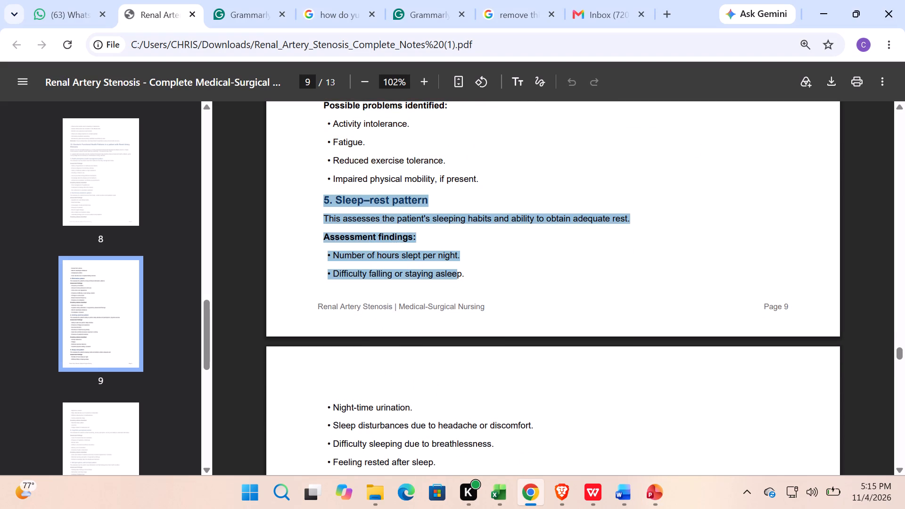
{"action": "left_click_drag", "start_coordinate": [492, 293], "coordinate": [505, 433]}
{"action": "scroll", "coordinate": [497, 304], "scroll_direction": "up", "scroll_amount": 1}
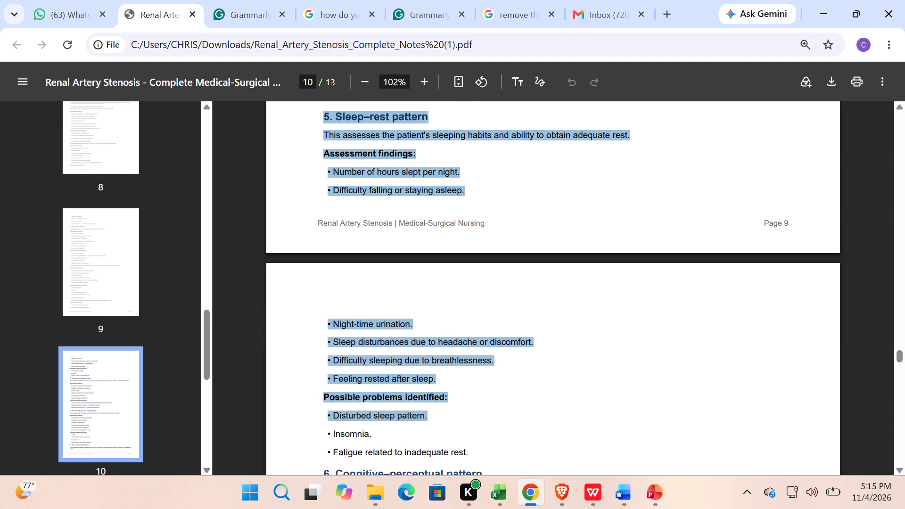
{"action": "left_click_drag", "start_coordinate": [505, 433], "coordinate": [525, 441]}
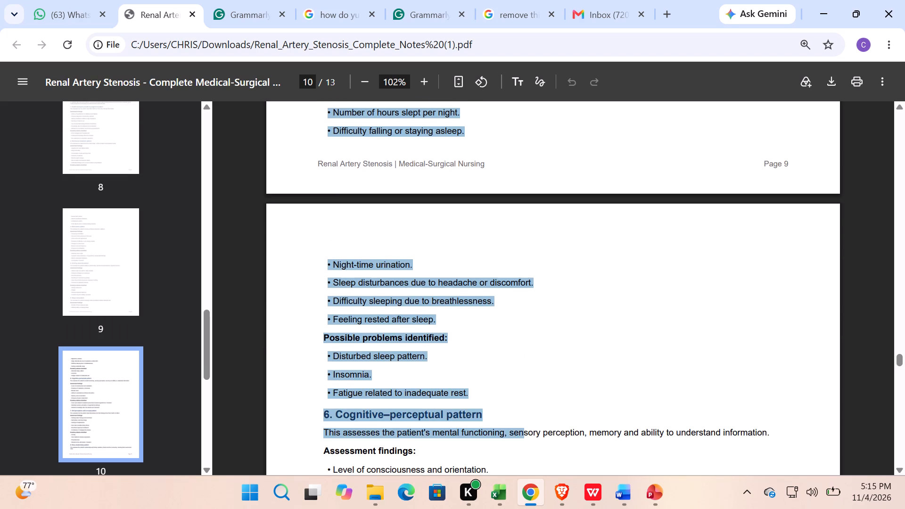
{"action": "left_click_drag", "start_coordinate": [525, 441], "coordinate": [455, 367]}
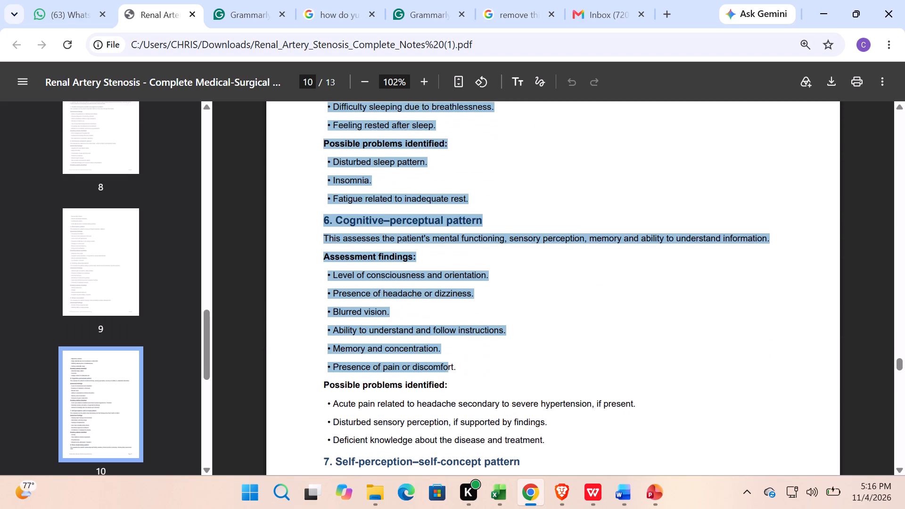
{"action": "left_click_drag", "start_coordinate": [455, 367], "coordinate": [545, 447]}
{"action": "scroll", "coordinate": [522, 449], "scroll_direction": "right", "scroll_amount": 1}
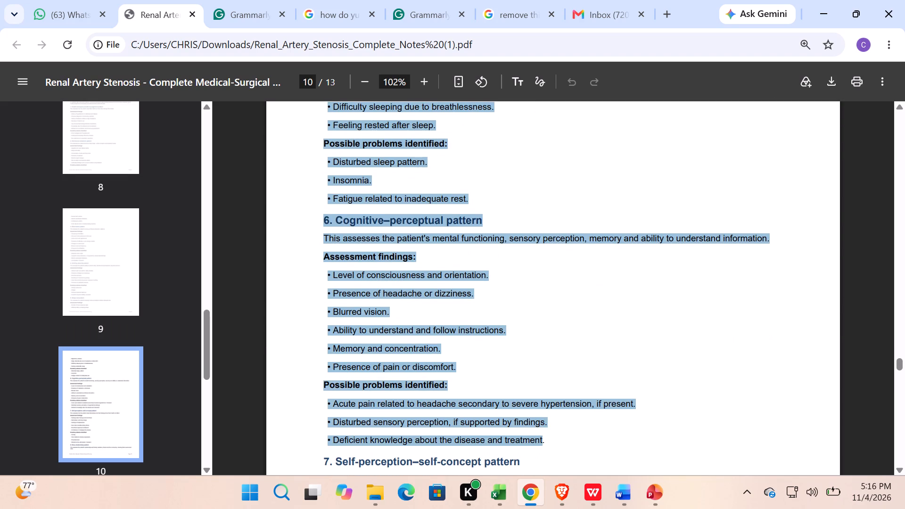
{"action": "left_click_drag", "start_coordinate": [545, 447], "coordinate": [547, 447]}
{"action": "scroll", "coordinate": [547, 447], "scroll_direction": "right", "scroll_amount": 1}
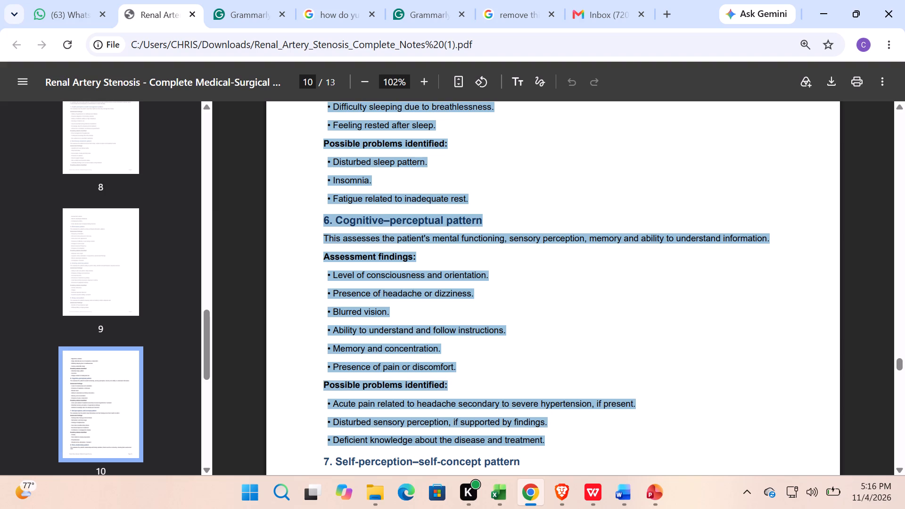
{"action": "key", "text": "ctrl+c"}
{"action": "key", "text": "ctrl+c"}
{"action": "key", "text": "ctrl+c"}
{"action": "key", "text": "ctrl+c"}
{"action": "key", "text": "ctrl+c"}
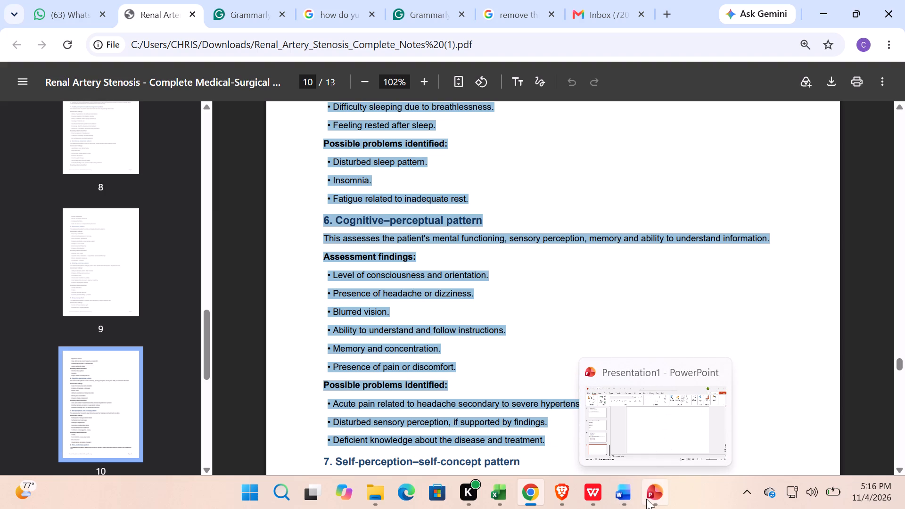
Switch back to PowerPoint and paste the copied Sleep–rest and Cognitive–perceptual text onto blank slide 18.
{"action": "left_click", "coordinate": [659, 443]}
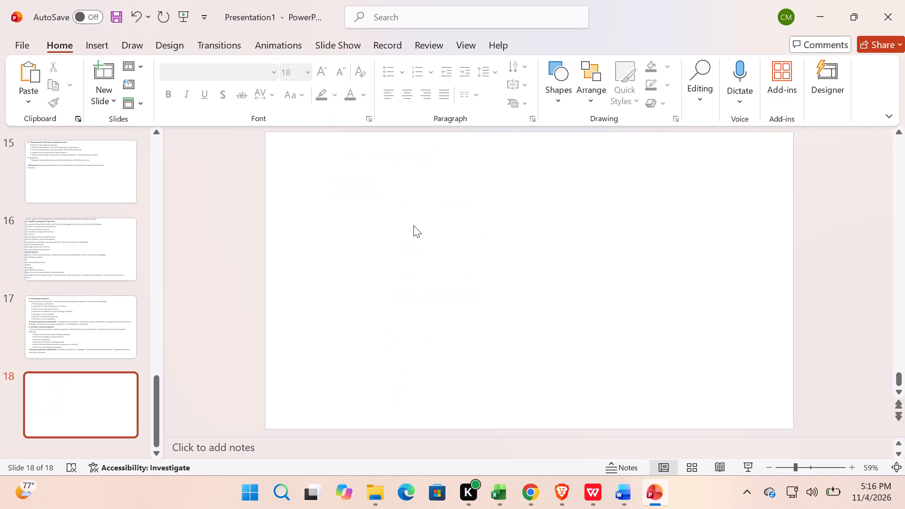
{"action": "left_click", "coordinate": [280, 169]}
{"action": "left_click", "coordinate": [304, 153]}
{"action": "key", "text": "ctrl+v"}
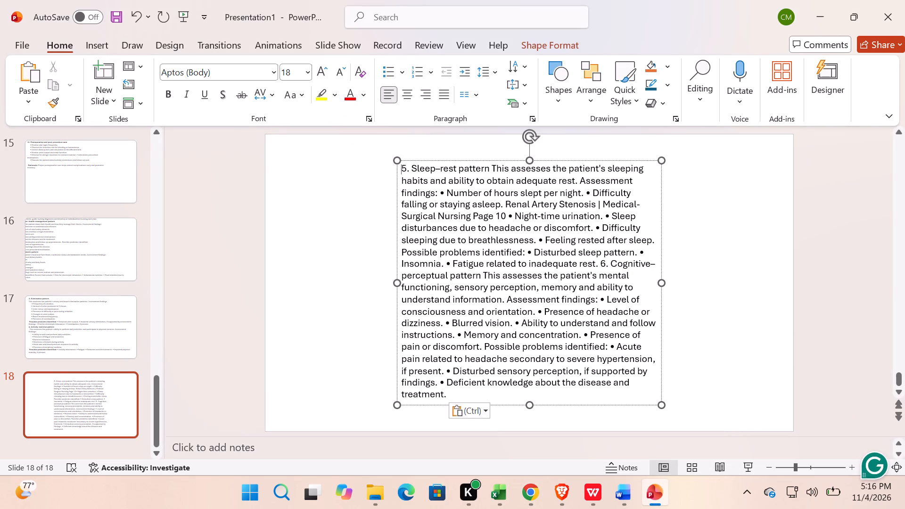
Widen the pasted text box on slide 18 so it starts at the slide's upper-left corner and spans nearly the full slide width.
{"action": "left_click_drag", "start_coordinate": [400, 160], "coordinate": [337, 155]}
{"action": "scroll", "coordinate": [387, 159], "scroll_direction": "left", "scroll_amount": 1}
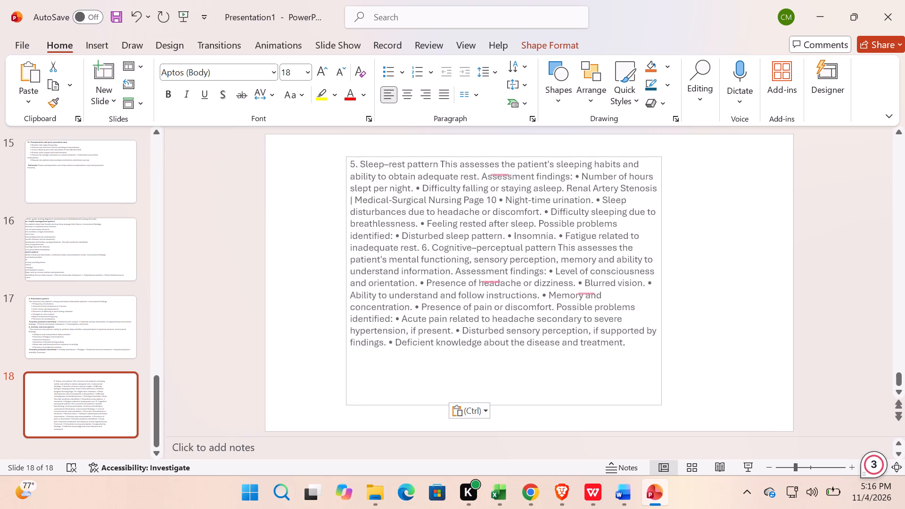
{"action": "scroll", "coordinate": [337, 155], "scroll_direction": "left", "scroll_amount": 1}
{"action": "left_click_drag", "start_coordinate": [337, 155], "coordinate": [259, 142]}
{"action": "scroll", "coordinate": [259, 142], "scroll_direction": "left", "scroll_amount": 1}
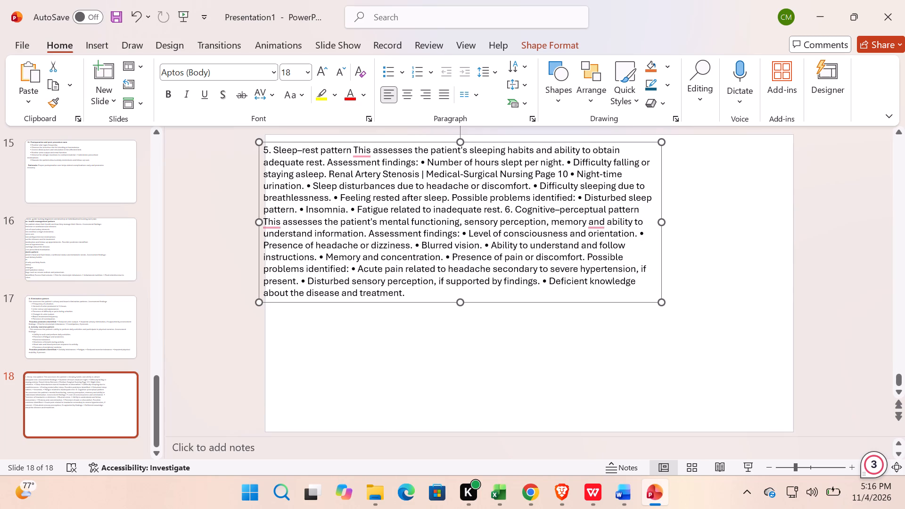
{"action": "left_click_drag", "start_coordinate": [660, 143], "coordinate": [757, 144]}
{"action": "scroll", "coordinate": [669, 144], "scroll_direction": "right", "scroll_amount": 1}
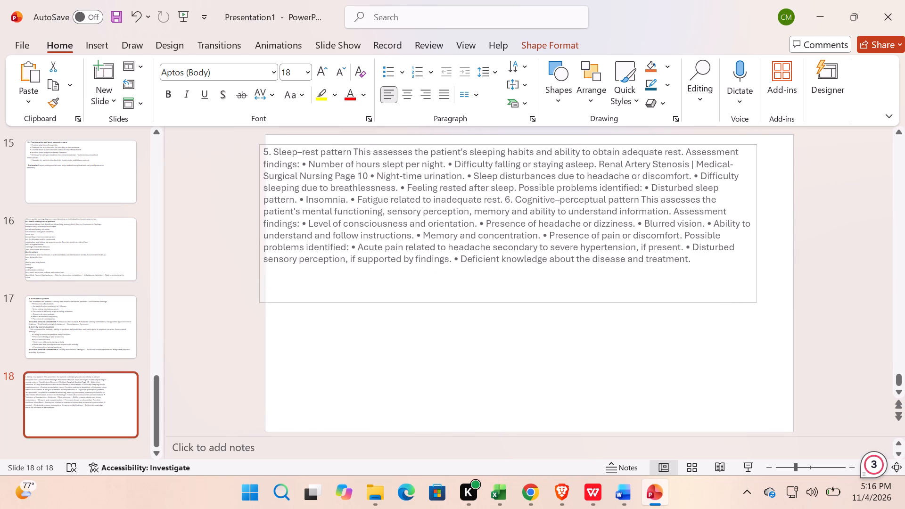
{"action": "left_click_drag", "start_coordinate": [757, 144], "coordinate": [757, 145]}
{"action": "scroll", "coordinate": [757, 144], "scroll_direction": "right", "scroll_amount": 1}
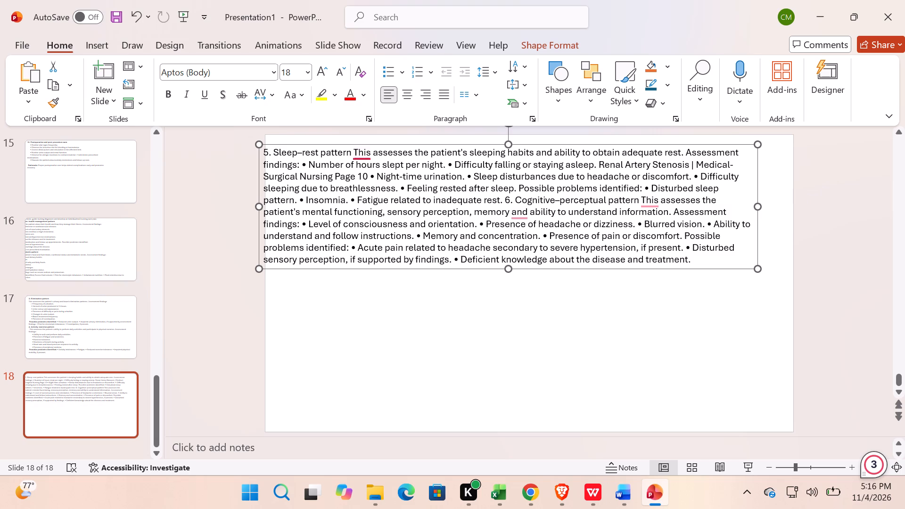
Make the heading "5. Sleep–rest pattern" bold and put it on its own line above the description.
{"action": "left_click", "coordinate": [354, 147]}
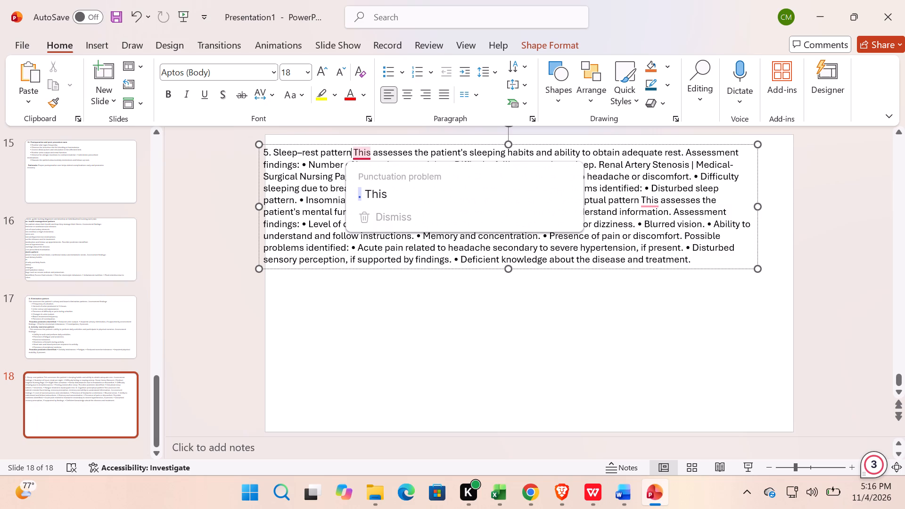
{"action": "left_click_drag", "start_coordinate": [354, 147], "coordinate": [266, 155]}
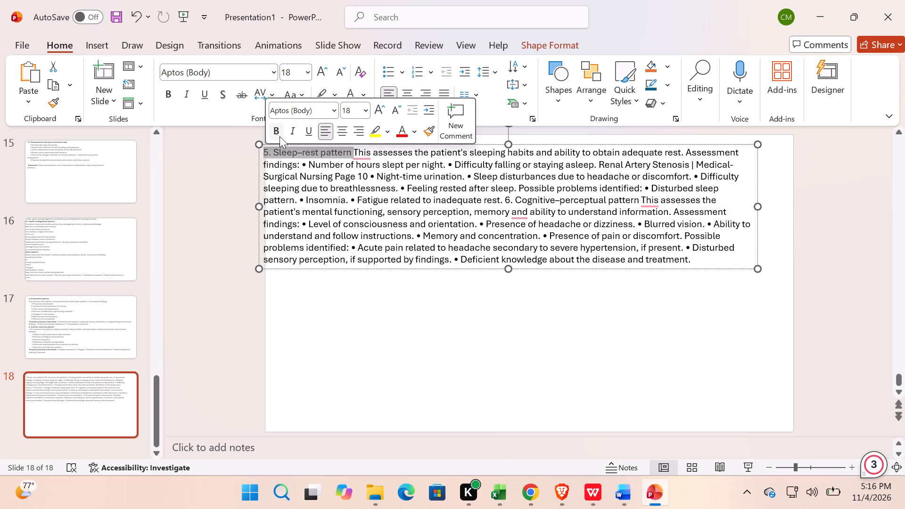
{"action": "left_click", "coordinate": [272, 133]}
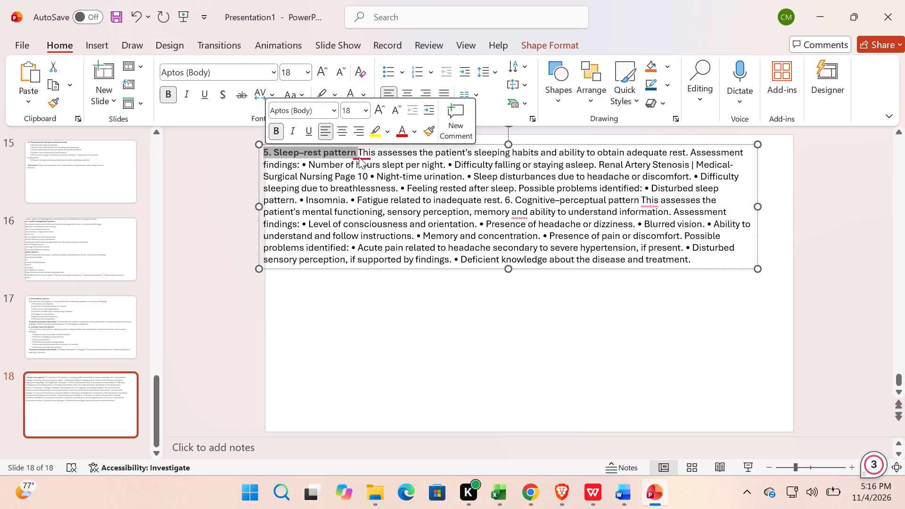
{"action": "left_click", "coordinate": [359, 157]}
{"action": "key", "text": "Return"}
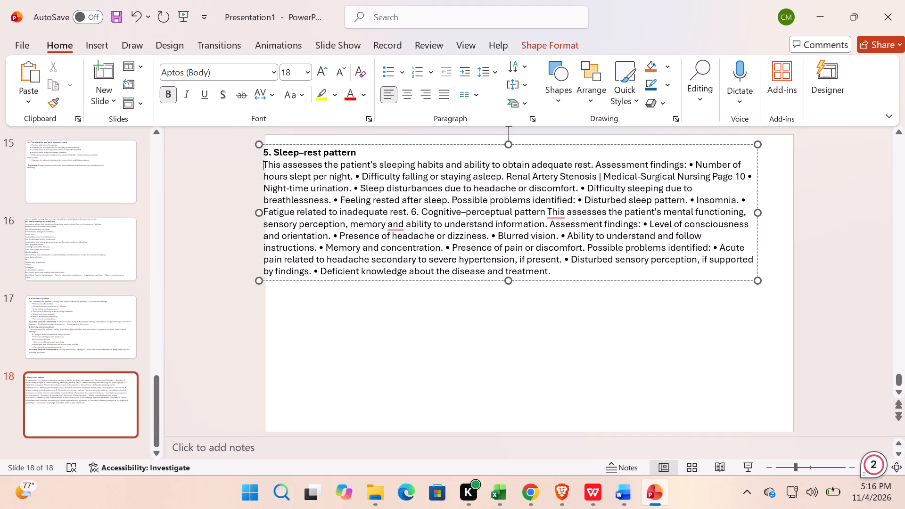
Put the bullet "Number of hours slept per night." on a new line below "Assessment findings:", indented with spaces.
{"action": "left_click", "coordinate": [688, 164]}
{"action": "key", "text": "Return"}
{"action": "key", "text": "space"}
{"action": "key", "text": "space"}
{"action": "key", "text": "space"}
{"action": "key", "text": "space"}
{"action": "key", "text": "space"}
{"action": "key", "text": "space"}
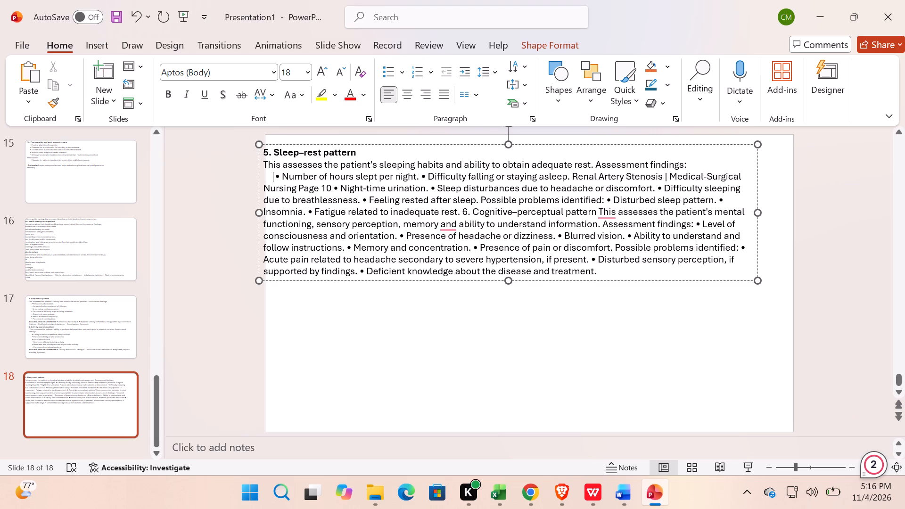
Put the bullet "Difficulty falling or staying asleep" on its own line, aligned with the bullet above.
{"action": "left_click", "coordinate": [420, 173]}
{"action": "key", "text": "Return"}
{"action": "key", "text": "space"}
{"action": "key", "text": "space"}
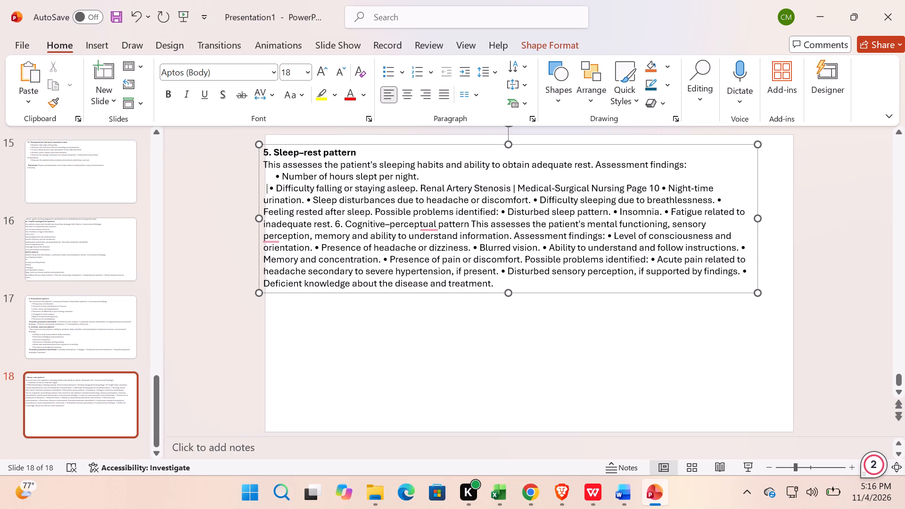
{"action": "key", "text": "space"}
{"action": "key", "text": "space"}
{"action": "key", "text": "space"}
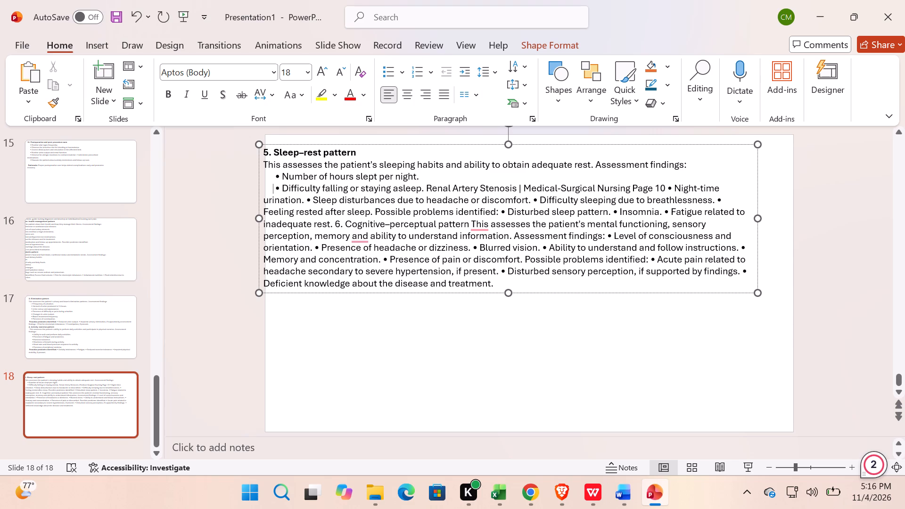
Delete the stray page footer text "Renal Artery Stenosis | Medical-Surgical Nursing Page 10" after the "Difficulty falling or staying asleep" bullet.
{"action": "left_click_drag", "start_coordinate": [424, 186], "coordinate": [557, 191]}
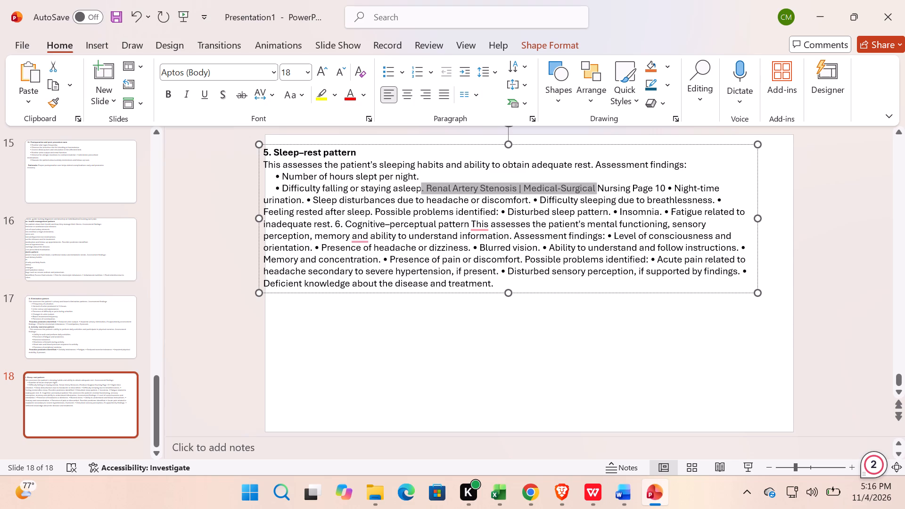
{"action": "left_click_drag", "start_coordinate": [557, 191], "coordinate": [661, 188]}
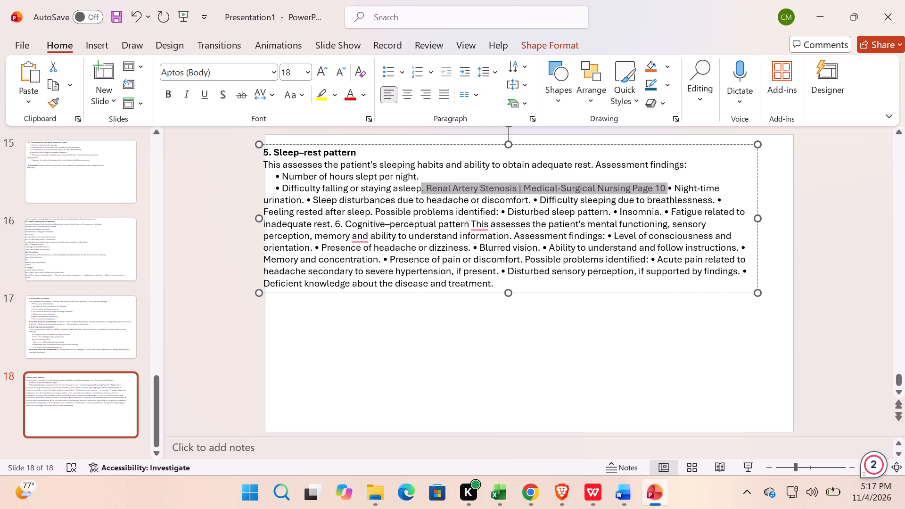
{"action": "left_click_drag", "start_coordinate": [661, 188], "coordinate": [664, 188]}
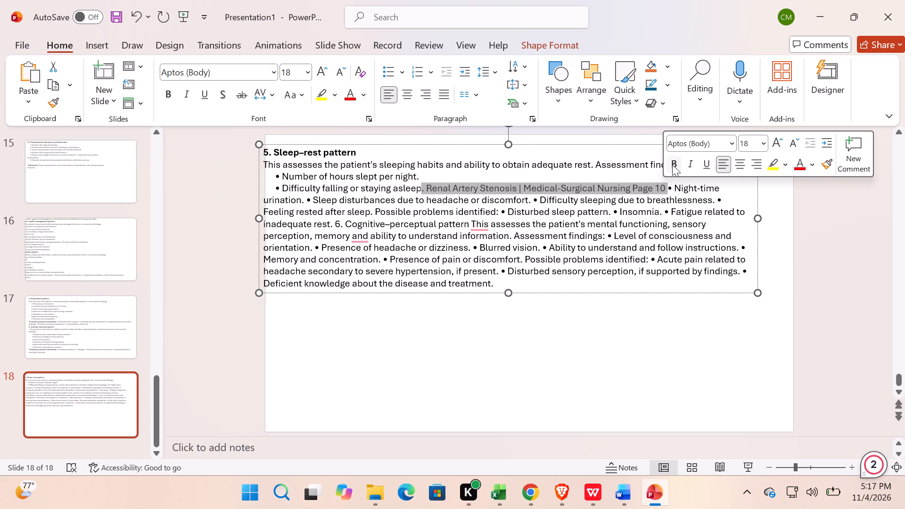
{"action": "key", "text": "BackSpace"}
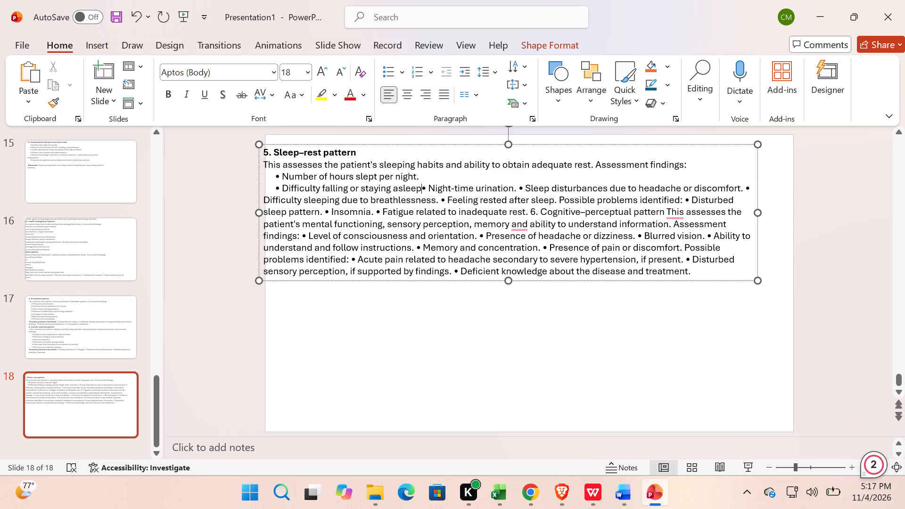
Put the bullet "Night-time urination." on its own line, aligned with the bullets above.
{"action": "key", "text": "Return"}
{"action": "key", "text": "space"}
{"action": "key", "text": "space"}
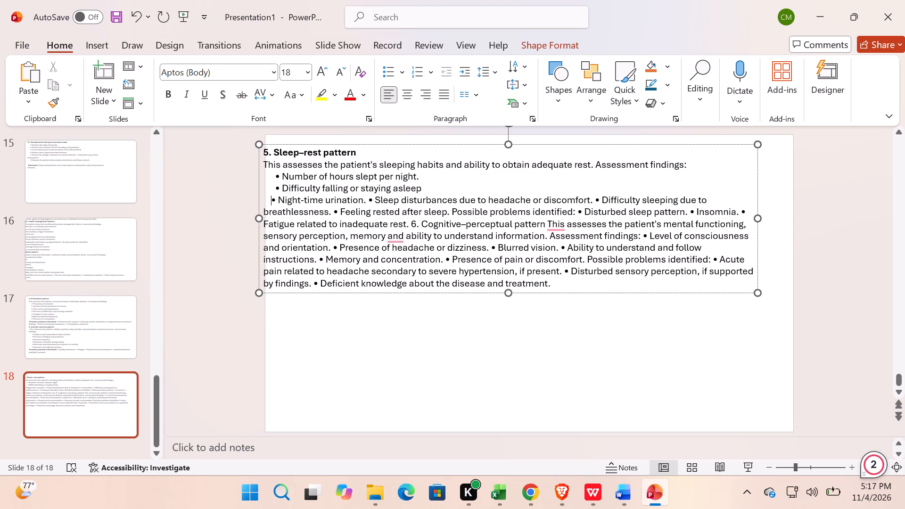
{"action": "key", "text": "space"}
{"action": "key", "text": "space"}
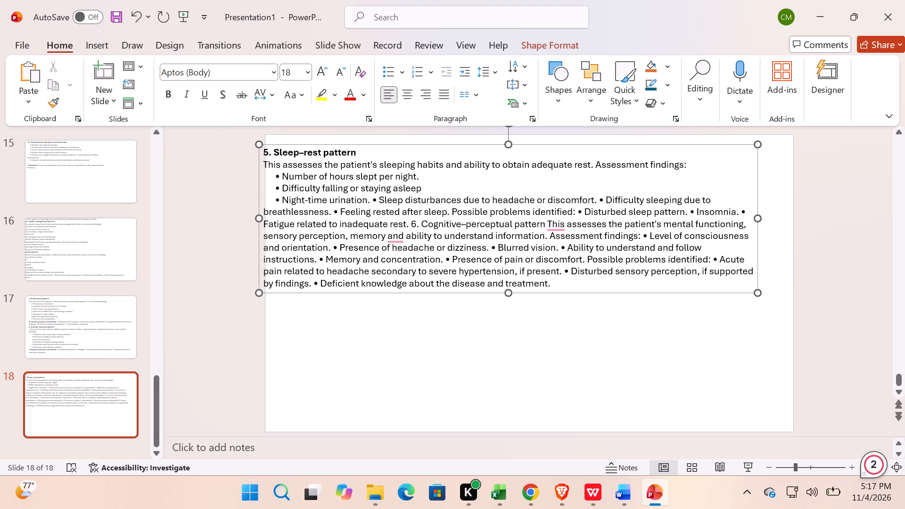
Put the bullet "Sleep disturbances due to headache or discomfort." on its own line, aligned with the bullets above.
{"action": "left_click_drag", "start_coordinate": [378, 194], "coordinate": [362, 199]}
{"action": "left_click", "coordinate": [362, 199]}
{"action": "left_click", "coordinate": [372, 199]}
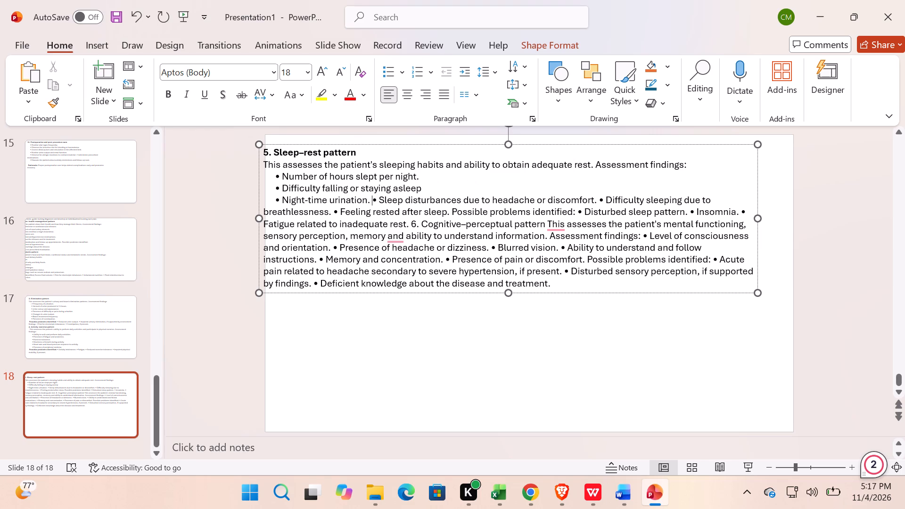
{"action": "key", "text": "Return"}
{"action": "key", "text": "space"}
{"action": "key", "text": "space"}
{"action": "key", "text": "space"}
{"action": "key", "text": "space"}
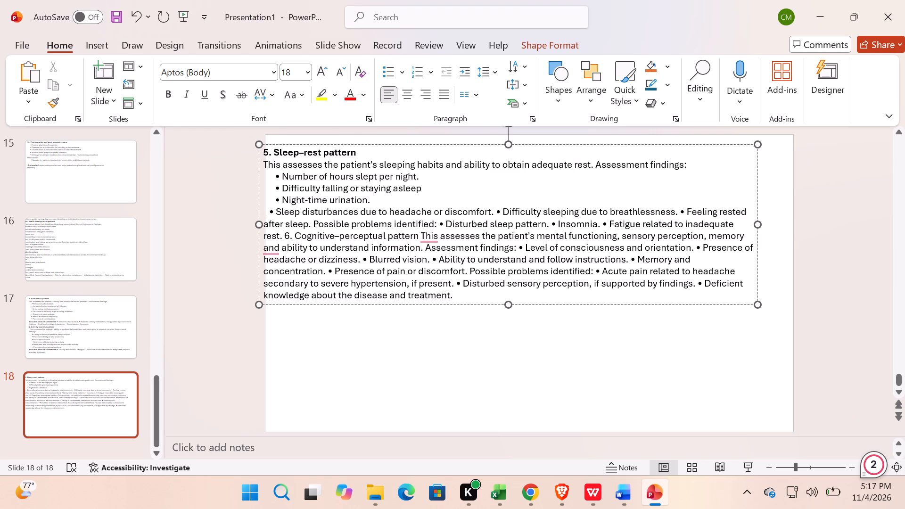
{"action": "key", "text": "space"}
{"action": "key", "text": "space"}
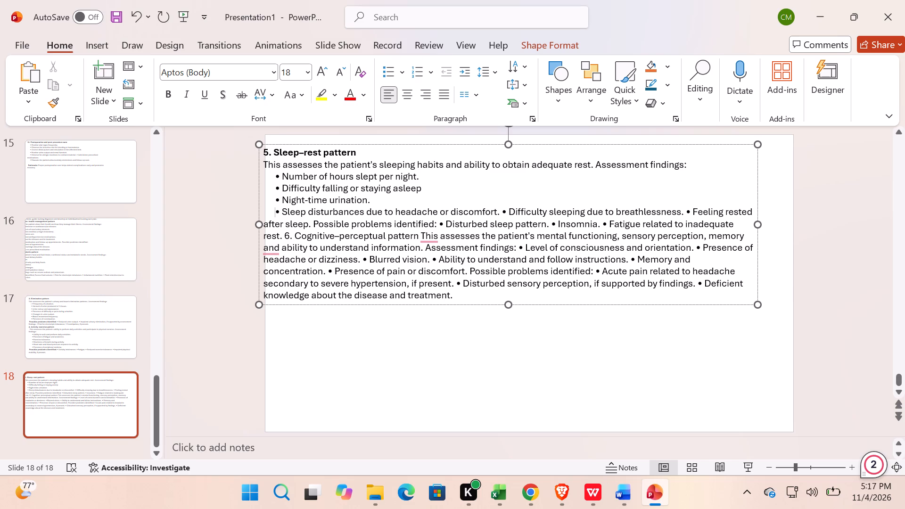
Put the bullet "Difficulty sleeping due to breathlessness." on its own line, aligned with the bullets above.
{"action": "left_click", "coordinate": [504, 212]}
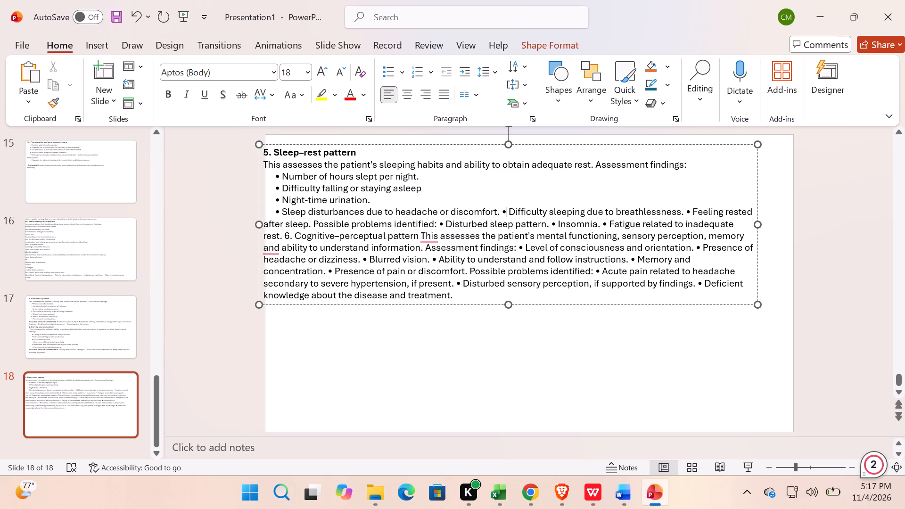
{"action": "left_click", "coordinate": [501, 211]}
{"action": "key", "text": "Return"}
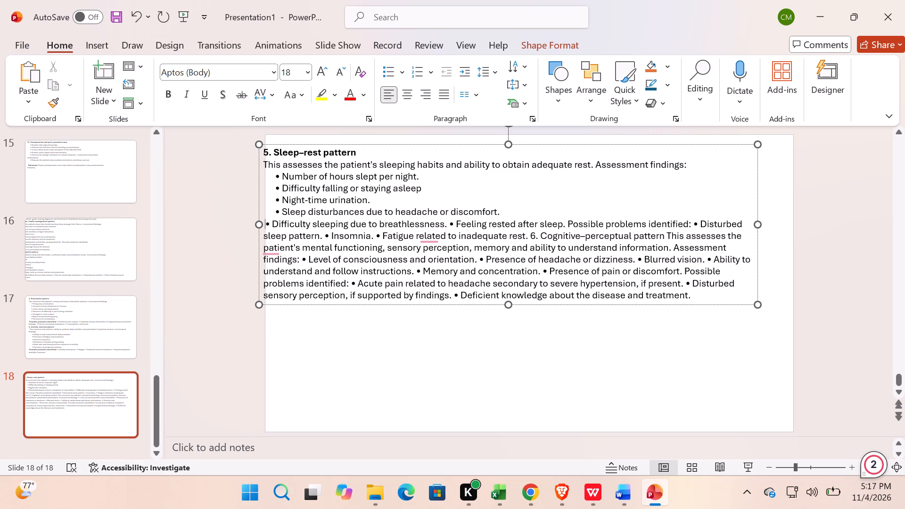
{"action": "key", "text": "space"}
{"action": "key", "text": "space"}
{"action": "key", "text": "space"}
{"action": "key", "text": "space"}
{"action": "key", "text": "space"}
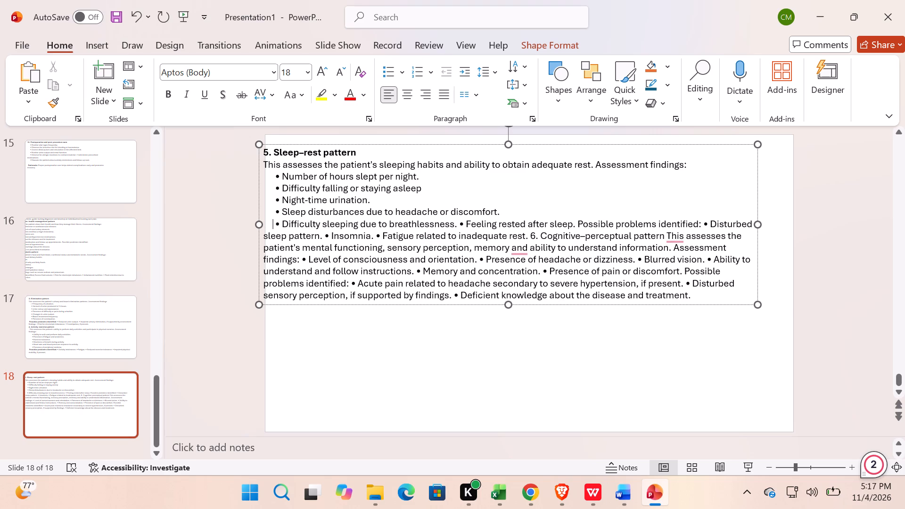
Put the bullet "Feeling rested after sleep." on a new line, aligned with the bullets above.
{"action": "left_click", "coordinate": [457, 222]}
{"action": "key", "text": "Return"}
{"action": "key", "text": "space"}
{"action": "key", "text": "space"}
{"action": "key", "text": "space"}
{"action": "key", "text": "space"}
{"action": "key", "text": "space"}
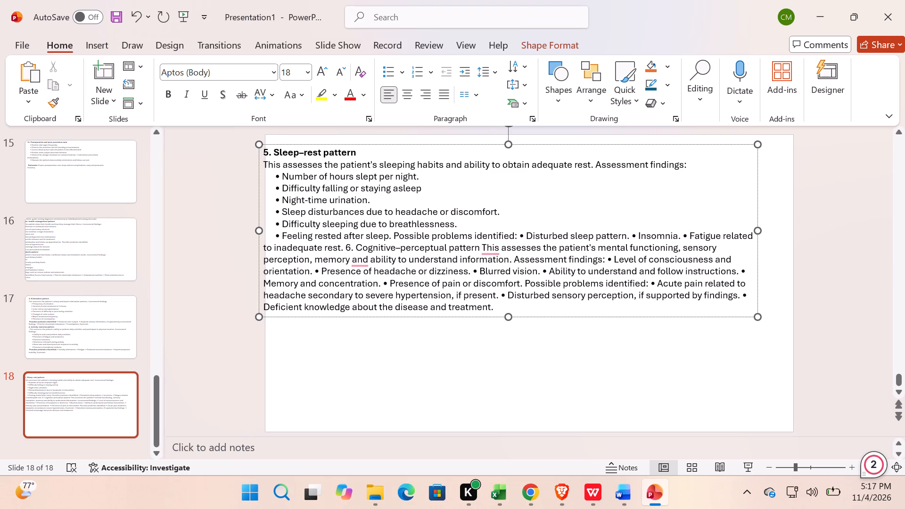
Start a new line at "Possible problems identified:" below the sleep bullets and make that label bold.
{"action": "left_click", "coordinate": [393, 231]}
{"action": "key", "text": "Return"}
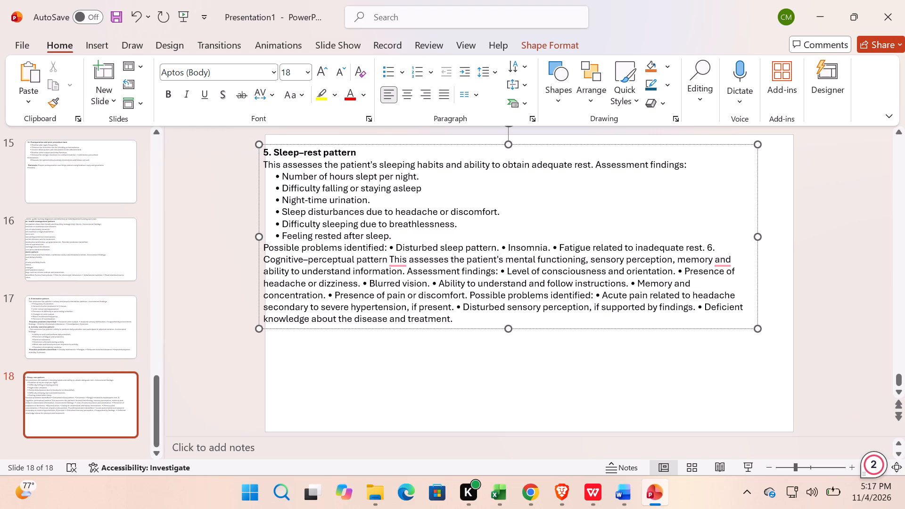
{"action": "left_click_drag", "start_coordinate": [389, 244], "coordinate": [323, 258]}
{"action": "scroll", "coordinate": [382, 245], "scroll_direction": "left", "scroll_amount": 1}
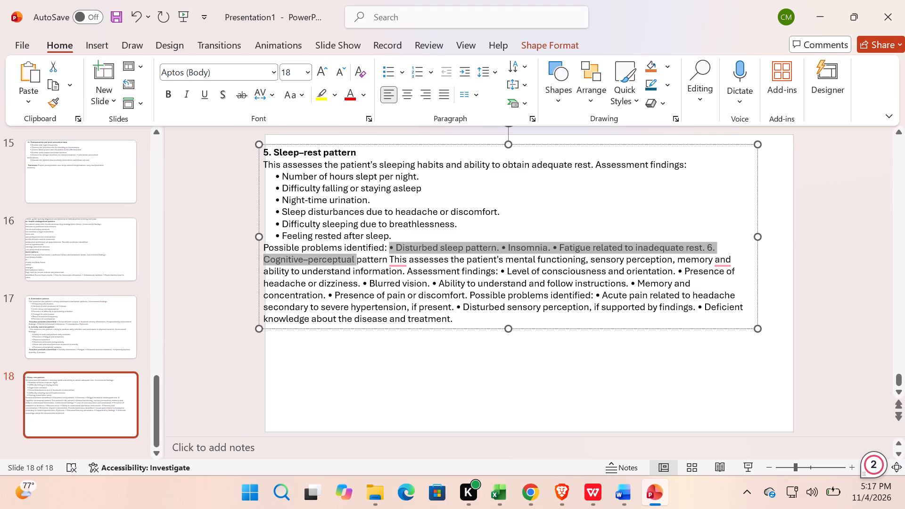
{"action": "scroll", "coordinate": [323, 258], "scroll_direction": "left", "scroll_amount": 1}
{"action": "left_click_drag", "start_coordinate": [323, 258], "coordinate": [248, 251]}
{"action": "scroll", "coordinate": [248, 251], "scroll_direction": "left", "scroll_amount": 1}
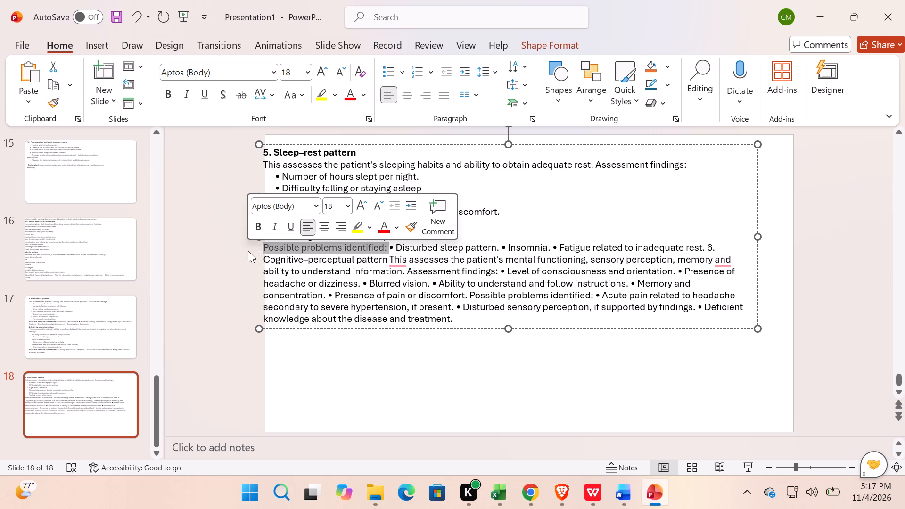
{"action": "left_click", "coordinate": [261, 227]}
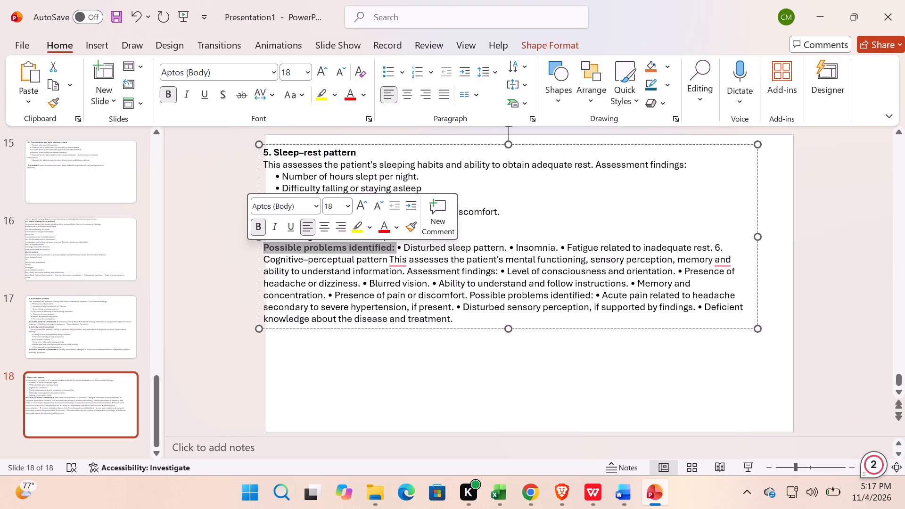
Put "6. Cognitive–perceptual pattern" on its own line as a bold heading, with its description starting on the line below.
{"action": "left_click", "coordinate": [712, 250]}
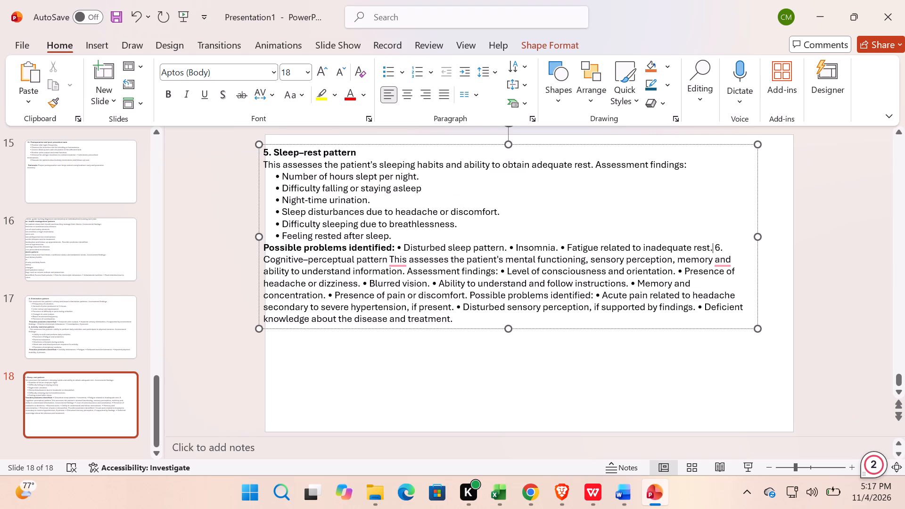
{"action": "key", "text": "Return"}
{"action": "scroll", "coordinate": [595, 234], "scroll_direction": "left", "scroll_amount": 1}
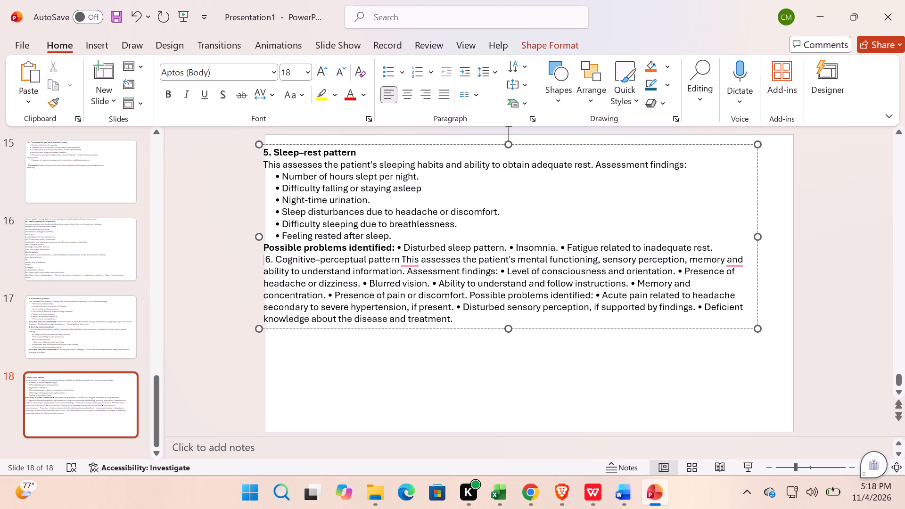
{"action": "left_click_drag", "start_coordinate": [401, 258], "coordinate": [294, 260]}
{"action": "scroll", "coordinate": [390, 259], "scroll_direction": "left", "scroll_amount": 1}
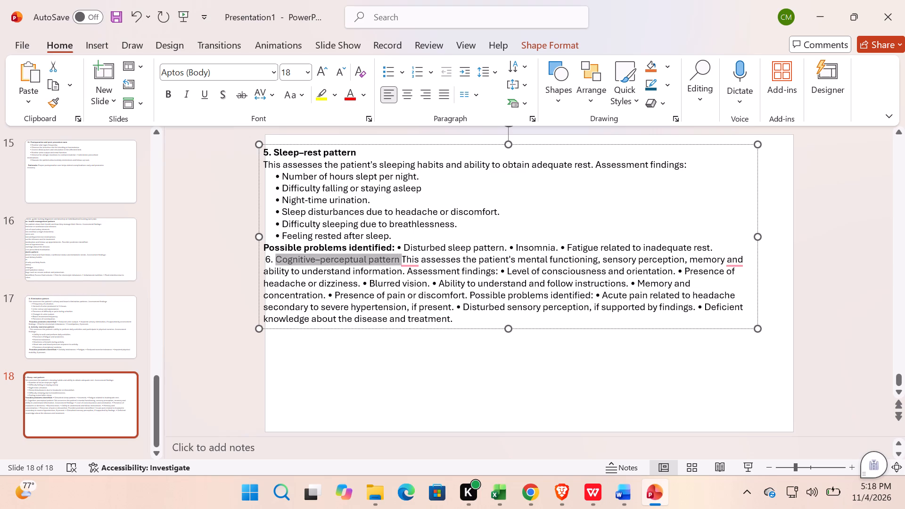
{"action": "left_click_drag", "start_coordinate": [294, 260], "coordinate": [271, 260]}
{"action": "scroll", "coordinate": [294, 260], "scroll_direction": "left", "scroll_amount": 1}
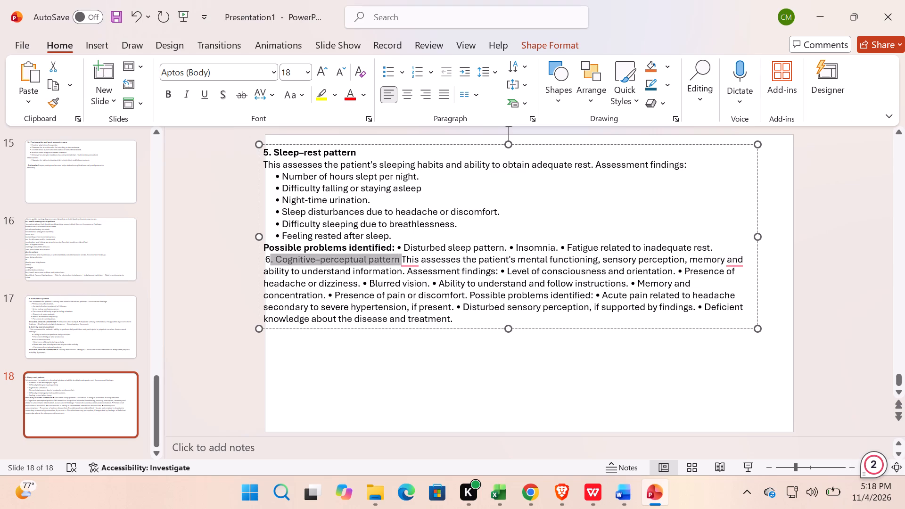
{"action": "left_click_drag", "start_coordinate": [271, 260], "coordinate": [265, 260]}
{"action": "scroll", "coordinate": [271, 260], "scroll_direction": "left", "scroll_amount": 1}
{"action": "left_click", "coordinate": [274, 236]}
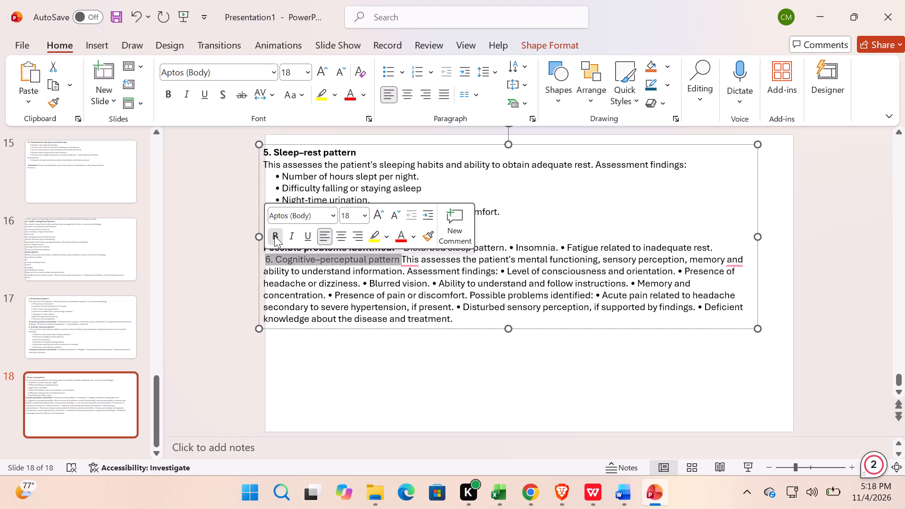
{"action": "left_click", "coordinate": [407, 257]}
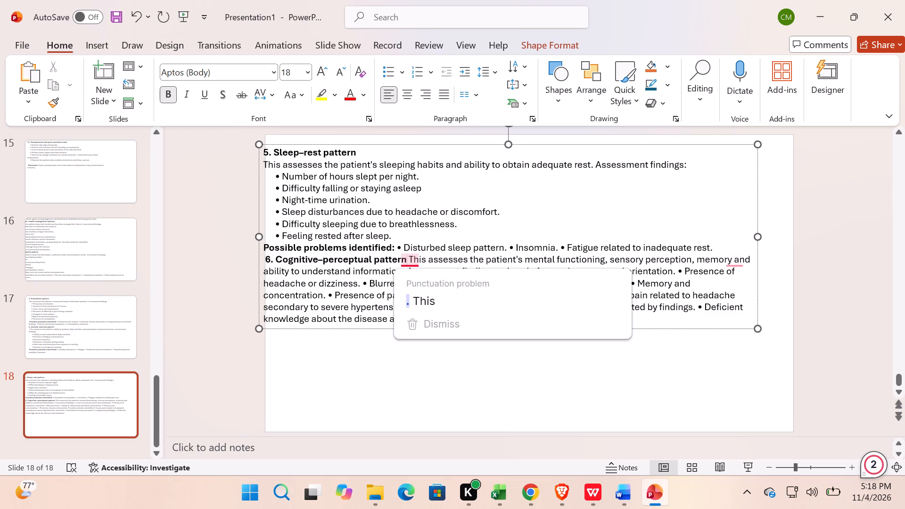
{"action": "key", "text": "Return"}
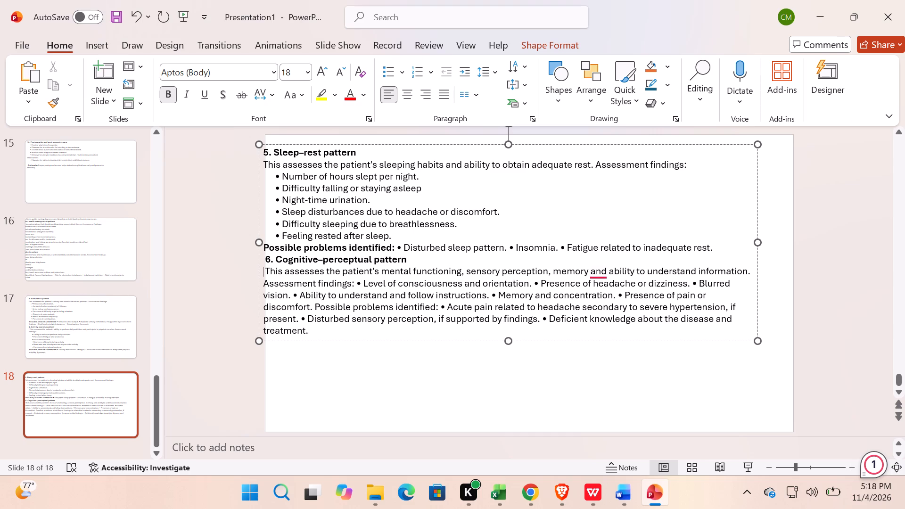
Put the bullet "Level of consciousness and orientation." on a new indented line below the cognitive–perceptual "Assessment findings:".
{"action": "left_click", "coordinate": [357, 281]}
{"action": "key", "text": "Return"}
{"action": "key", "text": "space"}
{"action": "key", "text": "space"}
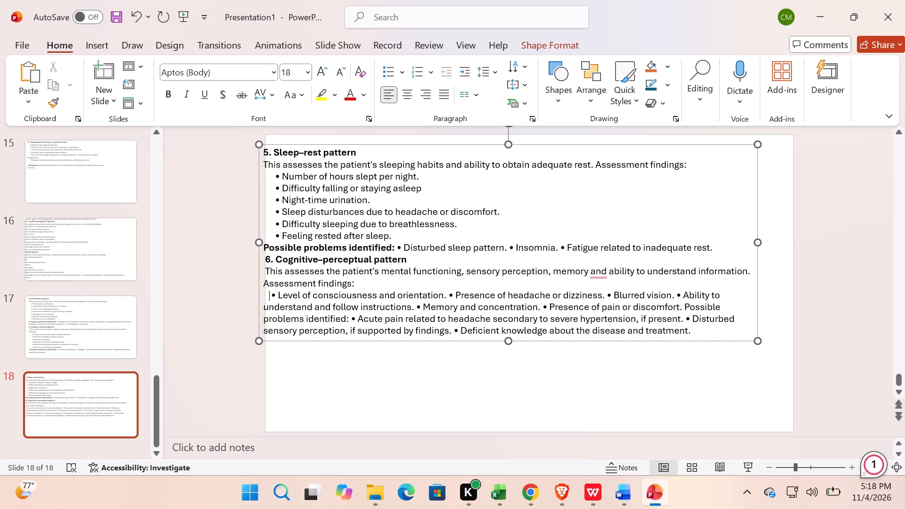
{"action": "key", "text": "space"}
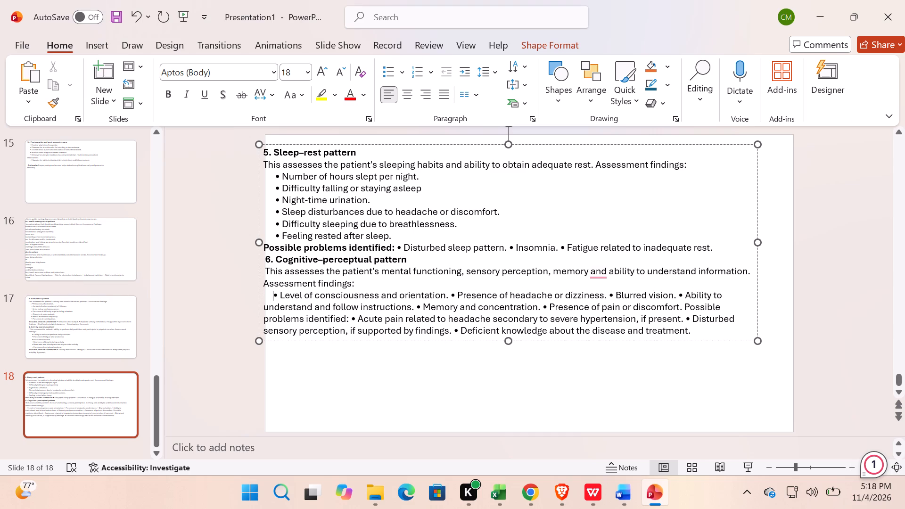
Put the bullet "Presence of headache or dizziness." on a new line, aligned with the bullet above.
{"action": "left_click", "coordinate": [446, 294]}
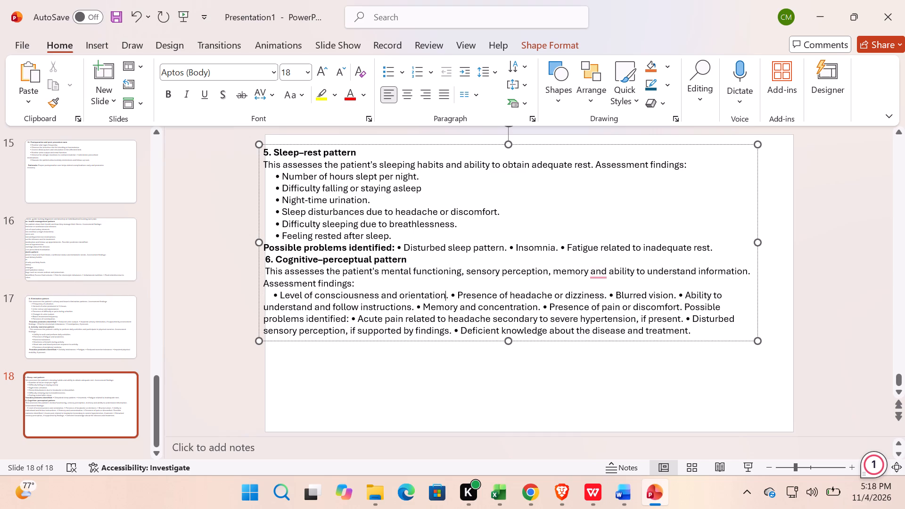
{"action": "left_click", "coordinate": [449, 294]}
{"action": "key", "text": "Return"}
{"action": "key", "text": "space"}
{"action": "key", "text": "space"}
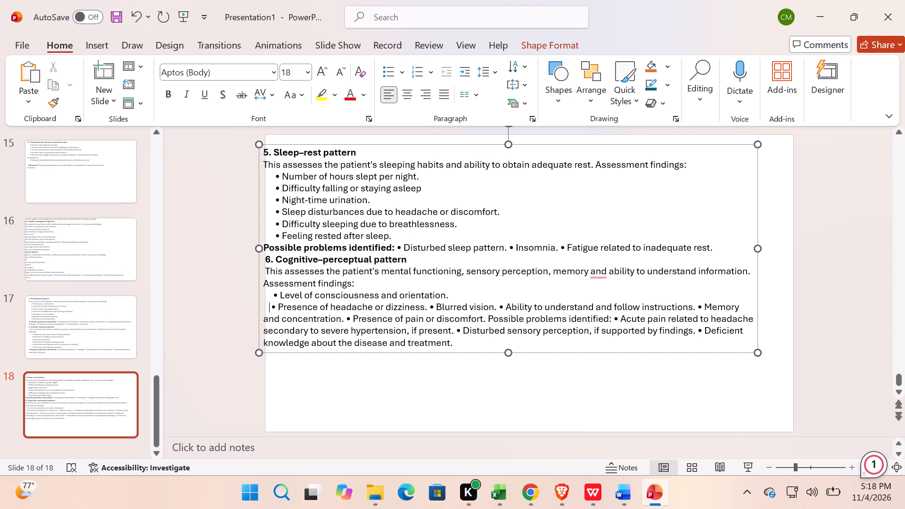
{"action": "key", "text": "space"}
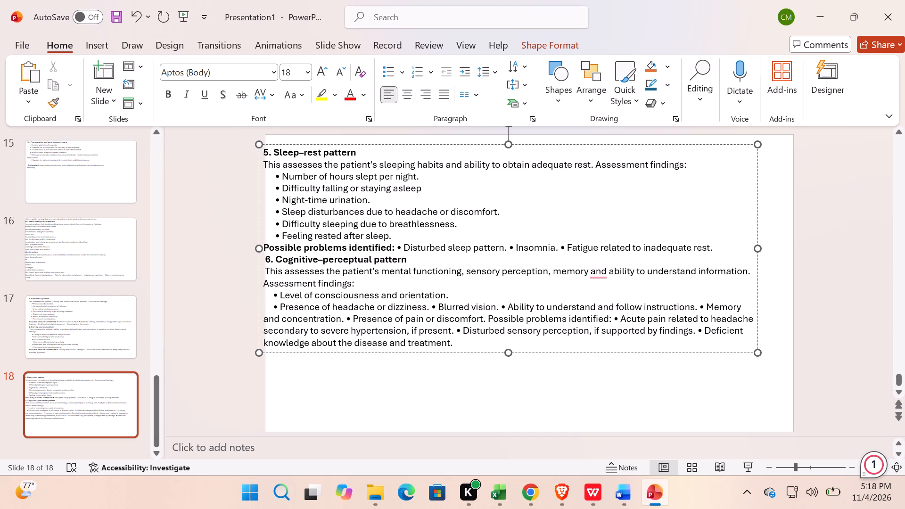
{"action": "left_click", "coordinate": [179, 294]}
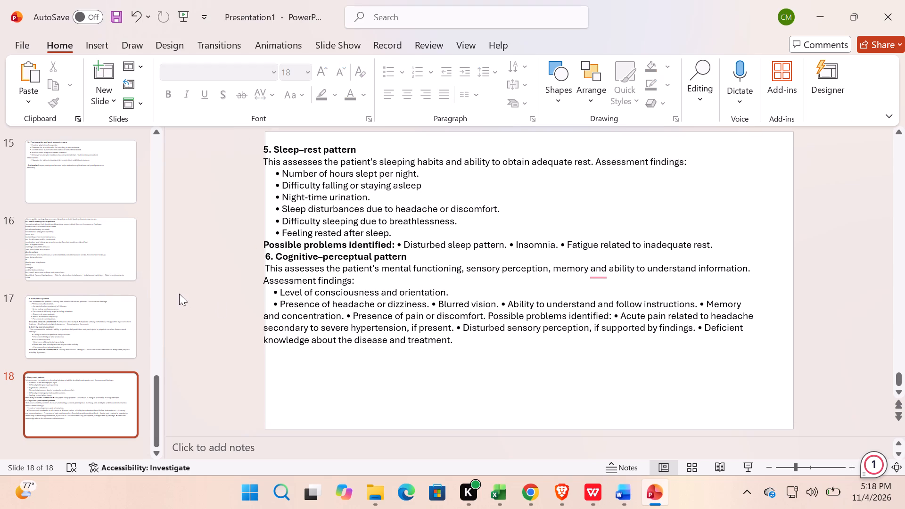
Put the bullet "Blurred vision." on a new line, aligned with the bullets above.
{"action": "left_click", "coordinate": [427, 304]}
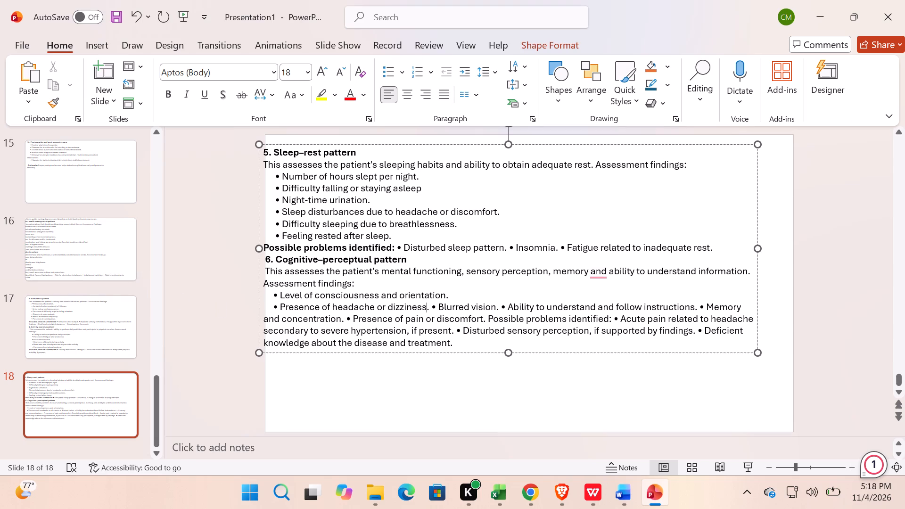
{"action": "left_click", "coordinate": [431, 304]}
{"action": "key", "text": "Return"}
{"action": "key", "text": "space"}
{"action": "key", "text": "space"}
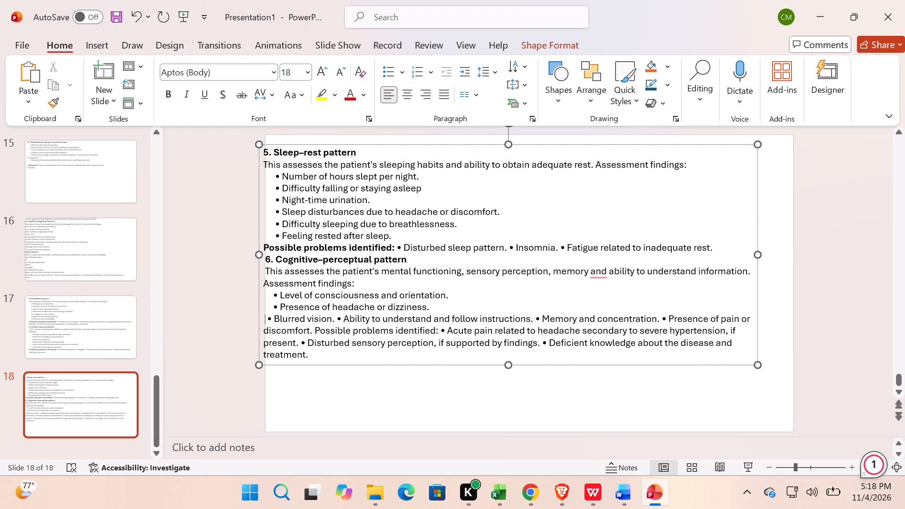
{"action": "key", "text": "space"}
{"action": "key", "text": "space"}
{"action": "key", "text": "space"}
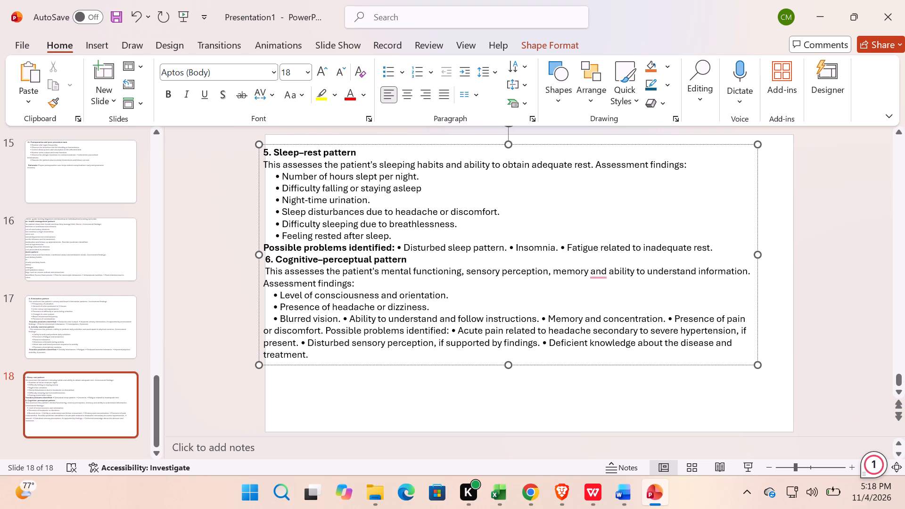
Put the bullet "Ability to understand and follow instructions." on a new line, aligned with the bullets above.
{"action": "left_click", "coordinate": [343, 318]}
{"action": "key", "text": "Return"}
{"action": "key", "text": "space"}
{"action": "key", "text": "space"}
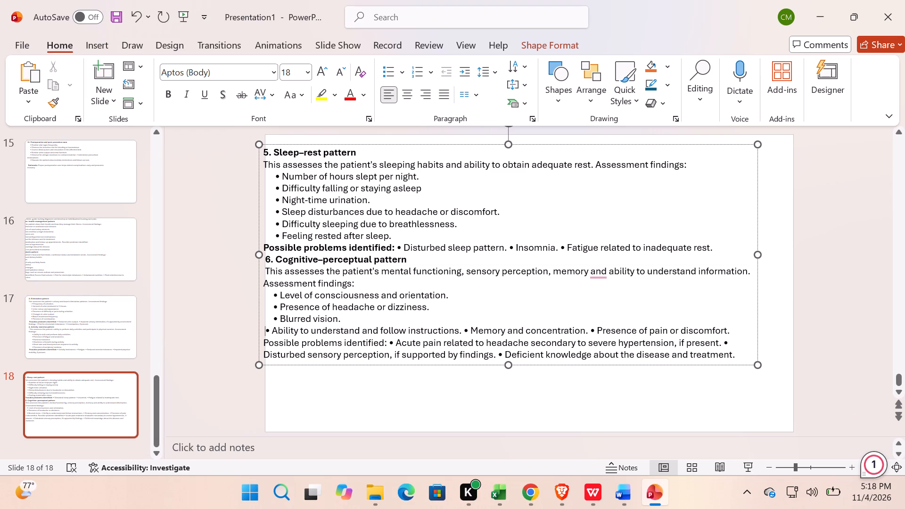
{"action": "key", "text": "space"}
{"action": "key", "text": "space"}
{"action": "key", "text": "space"}
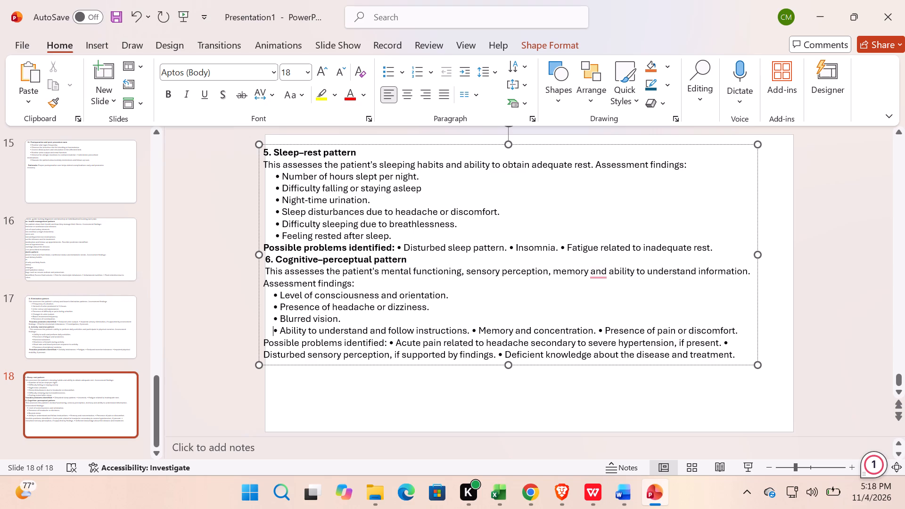
{"action": "left_click", "coordinate": [219, 305]}
Put the bullet "Memory and concentration." on a new line, aligned with the bullets above.
{"action": "left_click", "coordinate": [476, 321]}
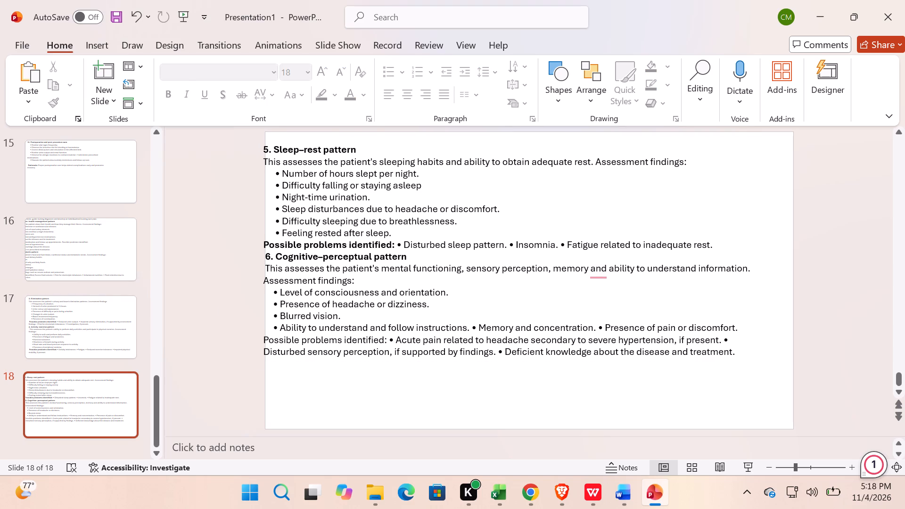
{"action": "left_click", "coordinate": [468, 333]}
{"action": "left_click", "coordinate": [473, 328]}
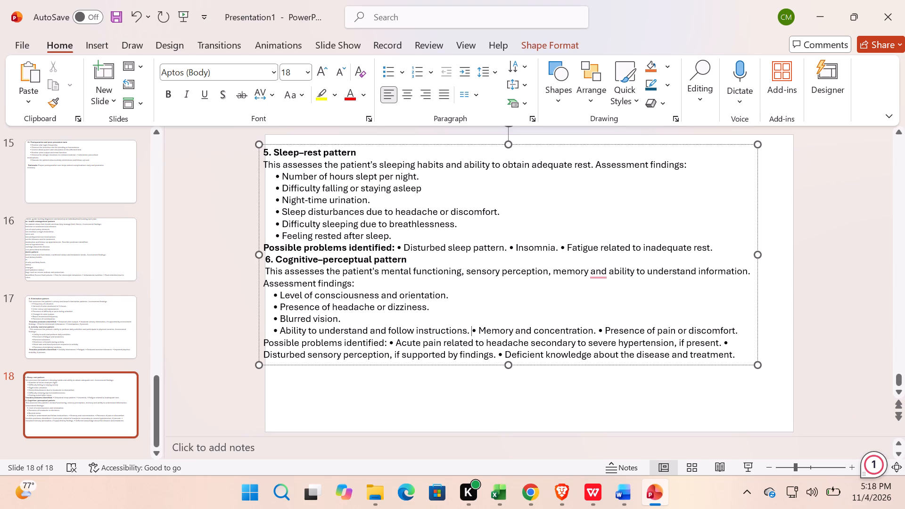
{"action": "key", "text": "Return"}
{"action": "key", "text": "space"}
{"action": "key", "text": "space"}
{"action": "key", "text": "space"}
{"action": "key", "text": "space"}
{"action": "key", "text": "space"}
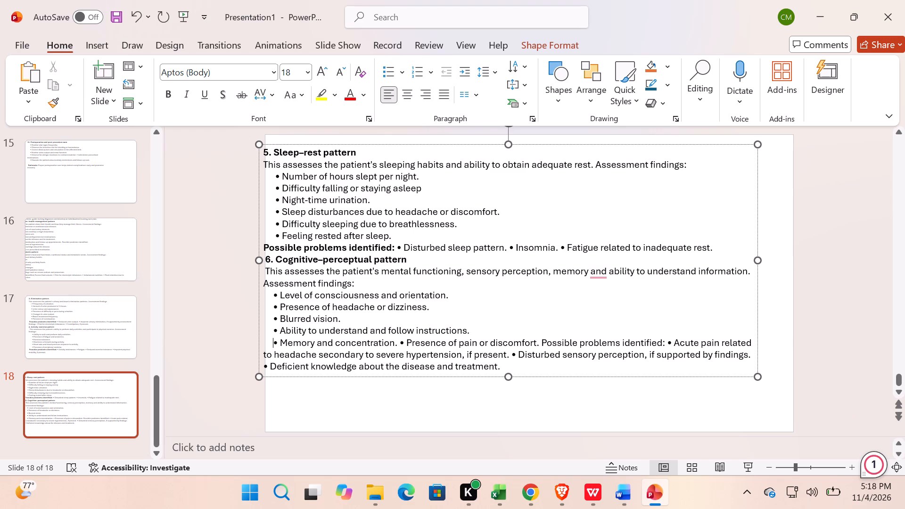
{"action": "left_click", "coordinate": [225, 287]}
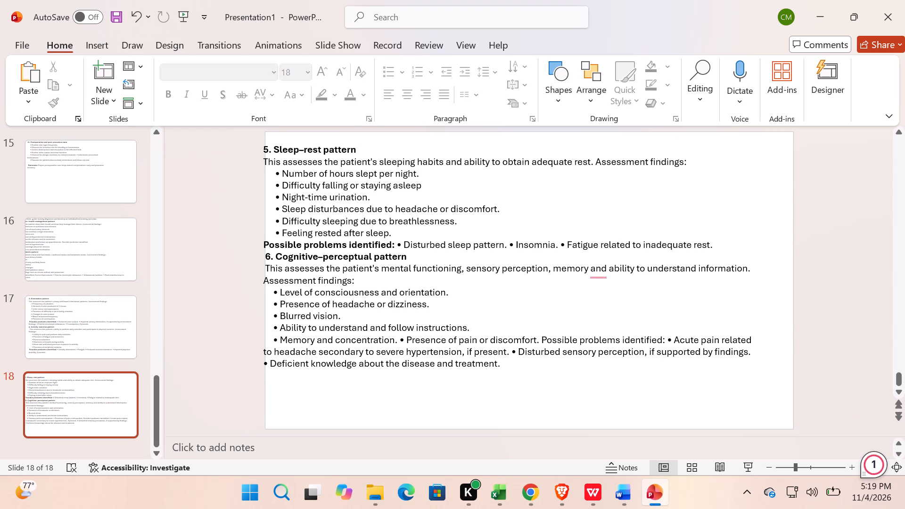
Move the bullet "Presence of pain or discomfort." onto a new indented line below "Memory and concentration".
{"action": "left_click", "coordinate": [396, 339]}
{"action": "key", "text": "Return"}
{"action": "key", "text": "space"}
{"action": "key", "text": "space"}
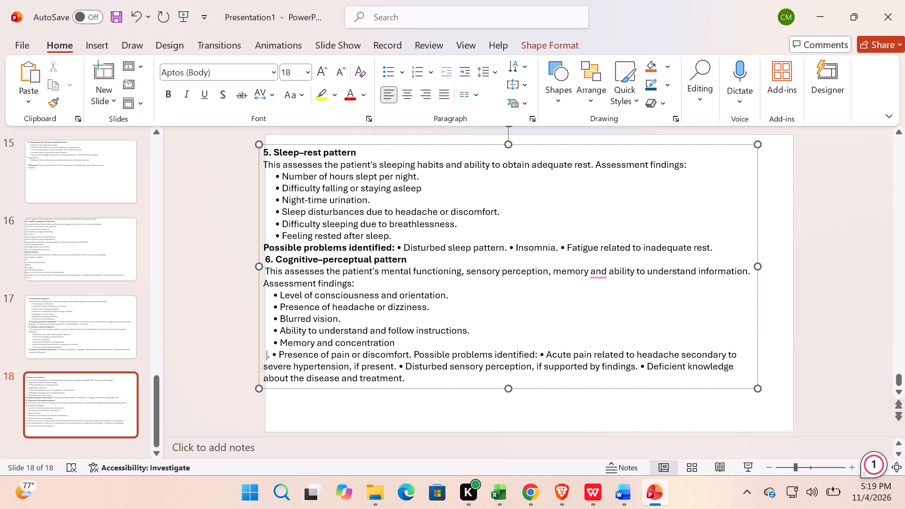
{"action": "key", "text": "space"}
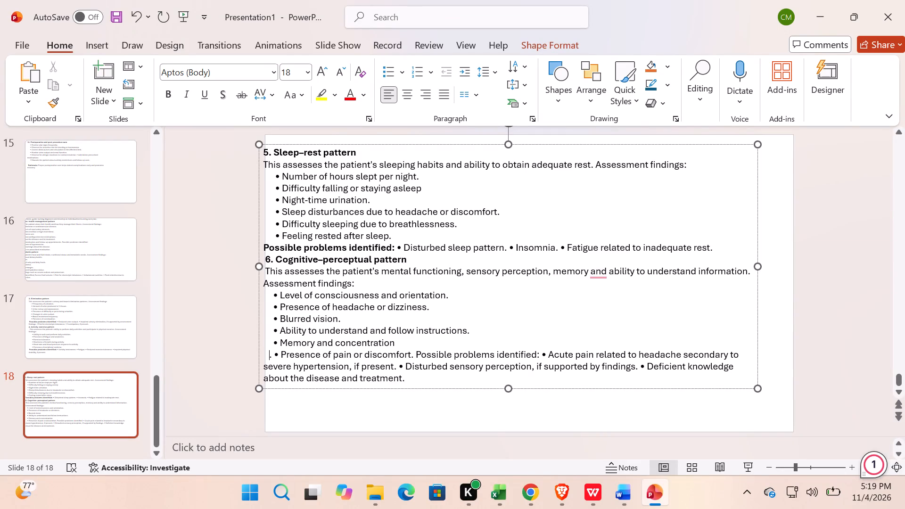
{"action": "left_click_drag", "start_coordinate": [210, 276], "coordinate": [433, 300]}
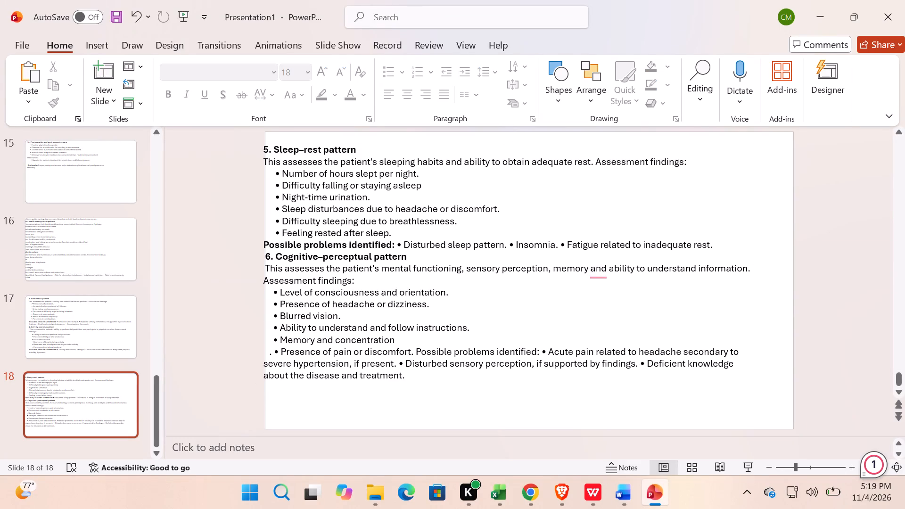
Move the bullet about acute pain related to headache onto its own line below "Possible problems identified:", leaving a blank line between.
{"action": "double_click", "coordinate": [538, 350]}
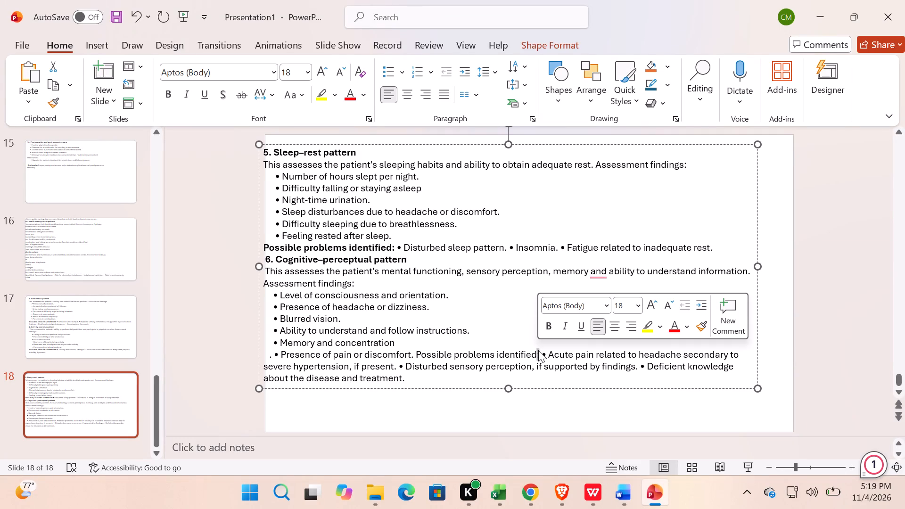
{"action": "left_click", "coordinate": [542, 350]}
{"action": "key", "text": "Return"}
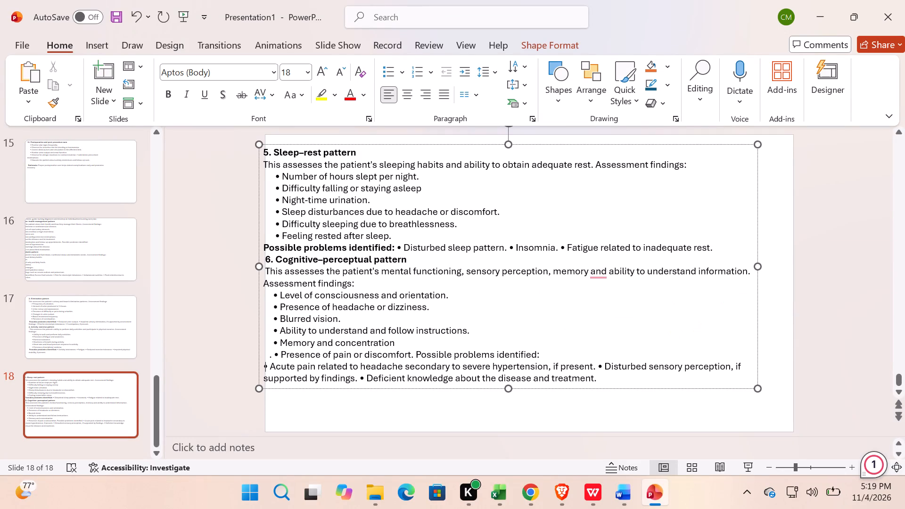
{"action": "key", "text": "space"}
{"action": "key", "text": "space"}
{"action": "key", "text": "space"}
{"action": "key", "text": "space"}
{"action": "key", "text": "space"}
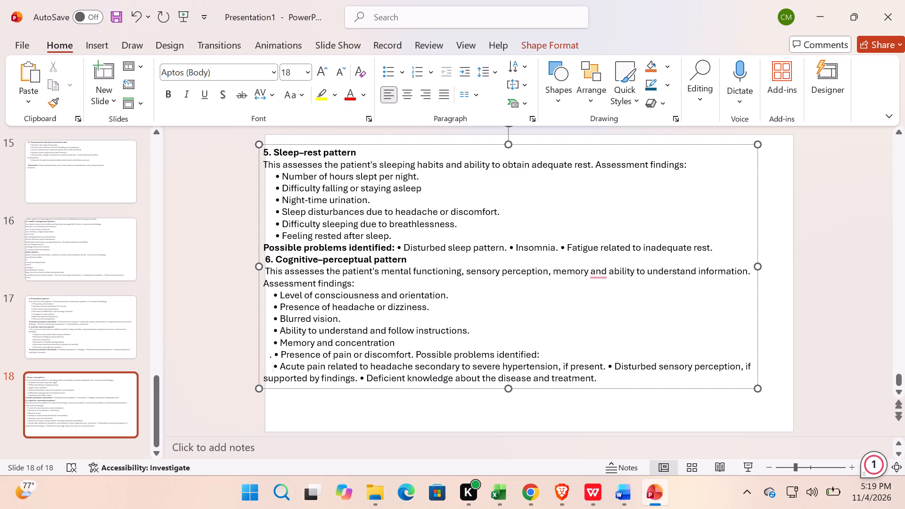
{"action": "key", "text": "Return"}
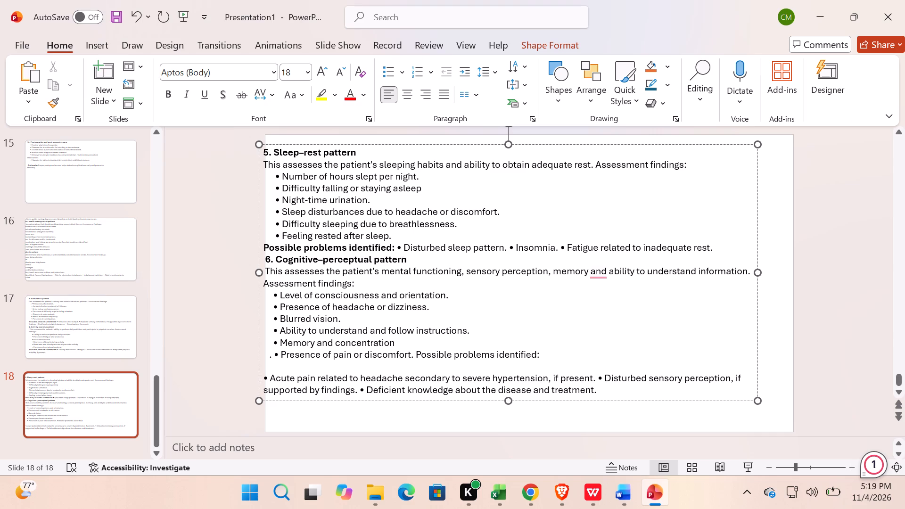
Put "Possible problems identified:" on its own line below the bullet "Presence of pain or discomfort.".
{"action": "left_click_drag", "start_coordinate": [223, 338], "coordinate": [429, 352]}
{"action": "left_click", "coordinate": [413, 349]}
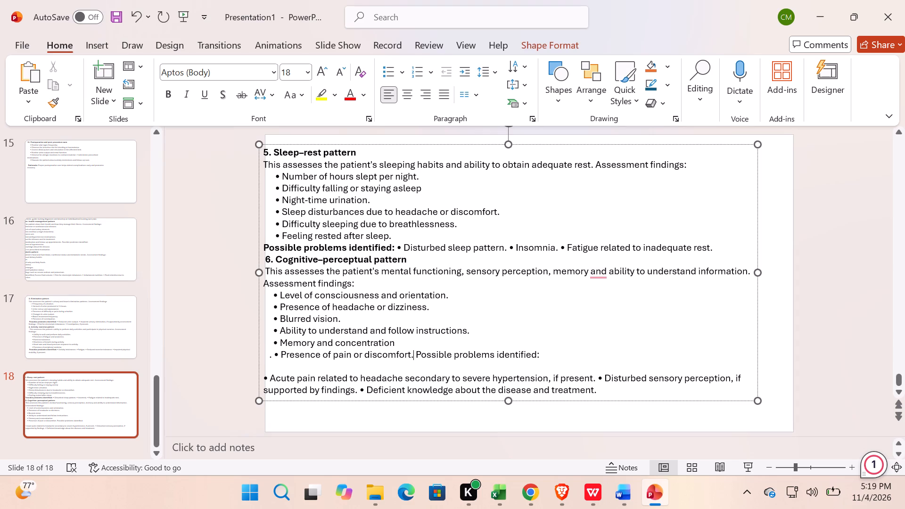
{"action": "key", "text": "Return"}
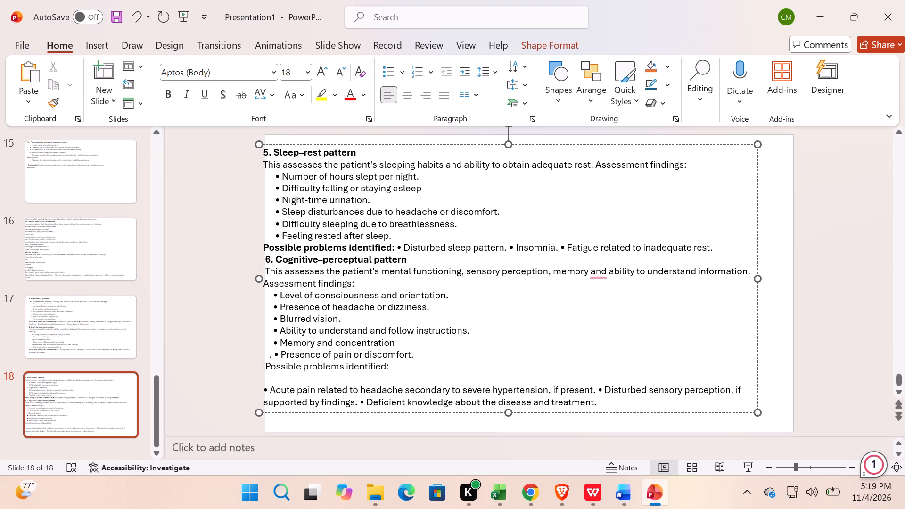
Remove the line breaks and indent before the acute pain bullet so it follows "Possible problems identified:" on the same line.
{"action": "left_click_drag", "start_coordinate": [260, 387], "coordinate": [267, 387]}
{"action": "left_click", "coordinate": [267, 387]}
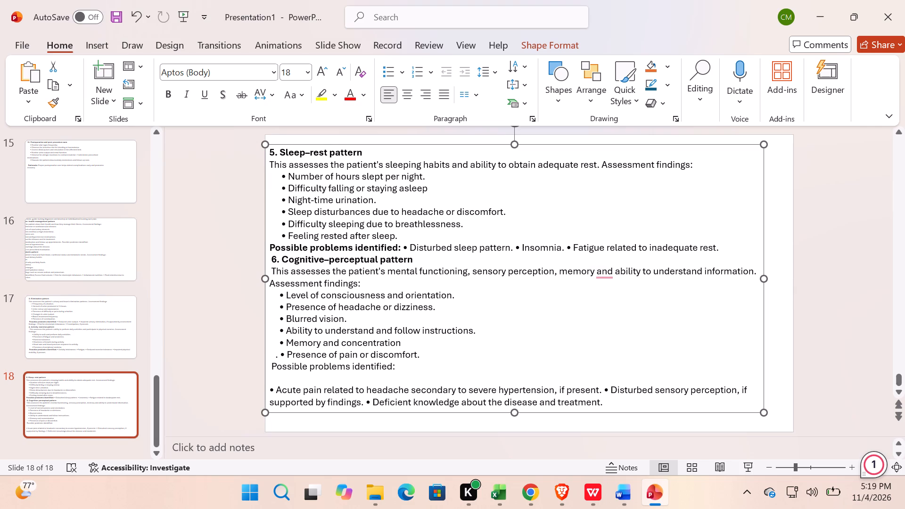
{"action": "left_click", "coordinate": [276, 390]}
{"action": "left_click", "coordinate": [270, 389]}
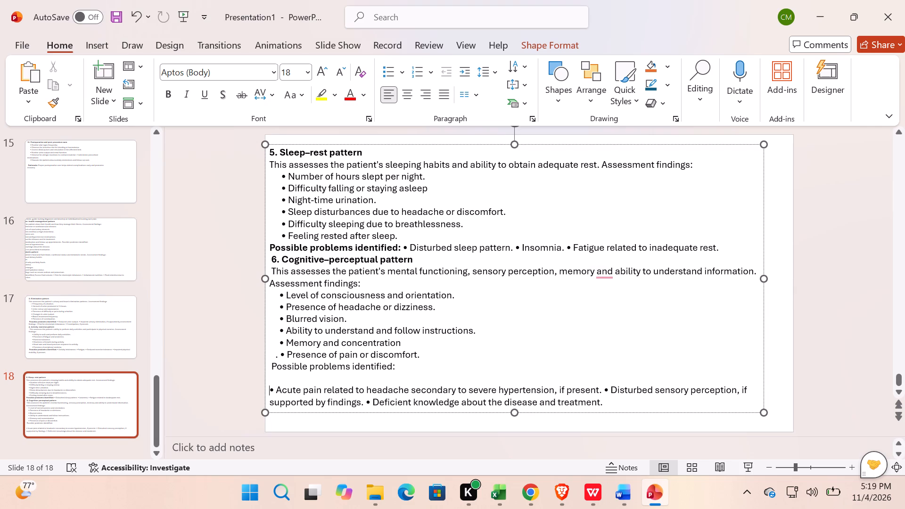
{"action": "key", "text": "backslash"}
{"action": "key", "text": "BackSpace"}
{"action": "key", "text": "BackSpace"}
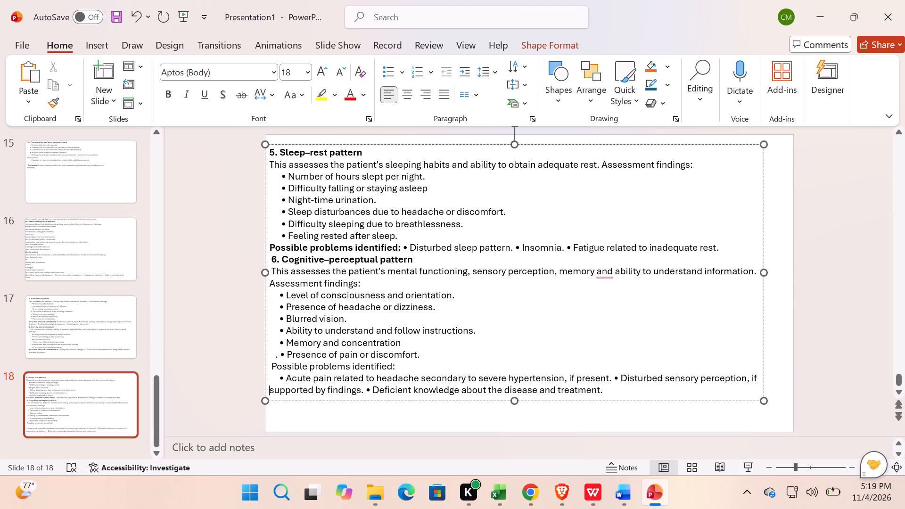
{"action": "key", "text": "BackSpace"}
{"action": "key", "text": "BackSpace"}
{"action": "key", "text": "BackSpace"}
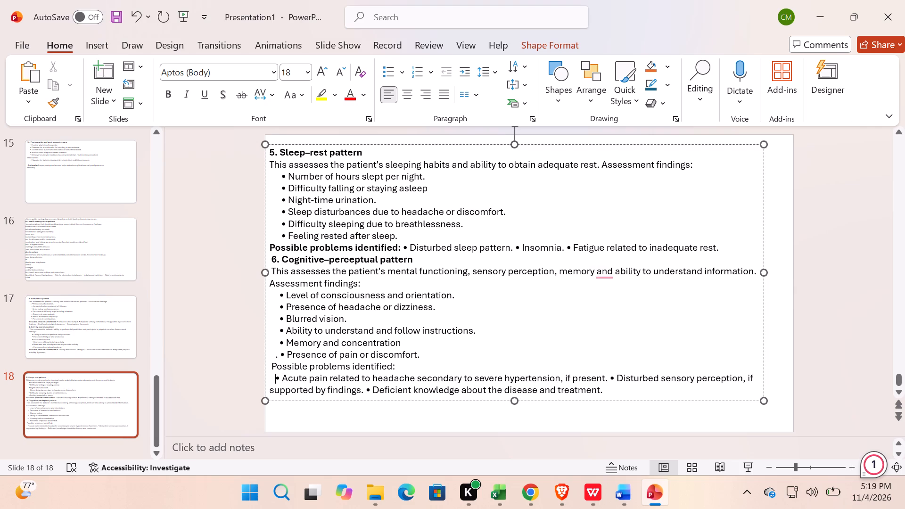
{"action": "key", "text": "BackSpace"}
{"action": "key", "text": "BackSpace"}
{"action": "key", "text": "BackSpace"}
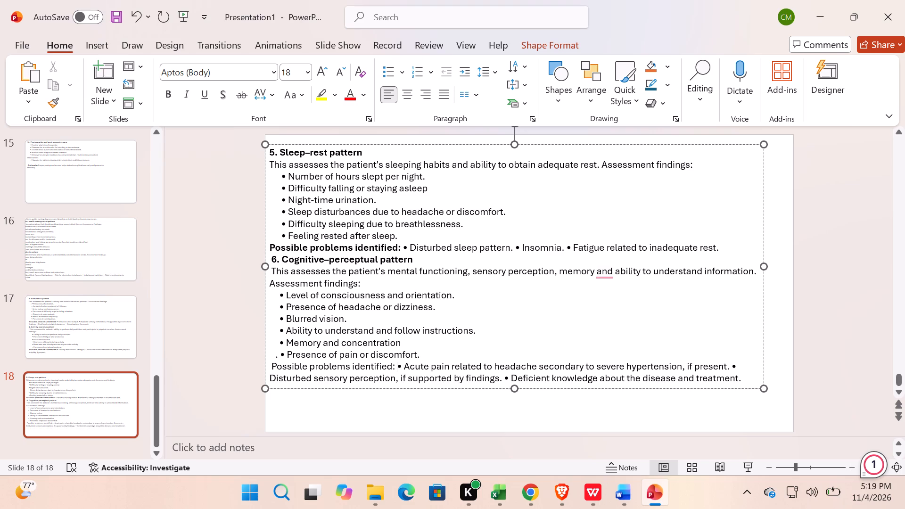
Make the label "Possible problems identified:" under the cognitive–perceptual pattern section bold.
{"action": "left_click_drag", "start_coordinate": [393, 366], "coordinate": [274, 368]}
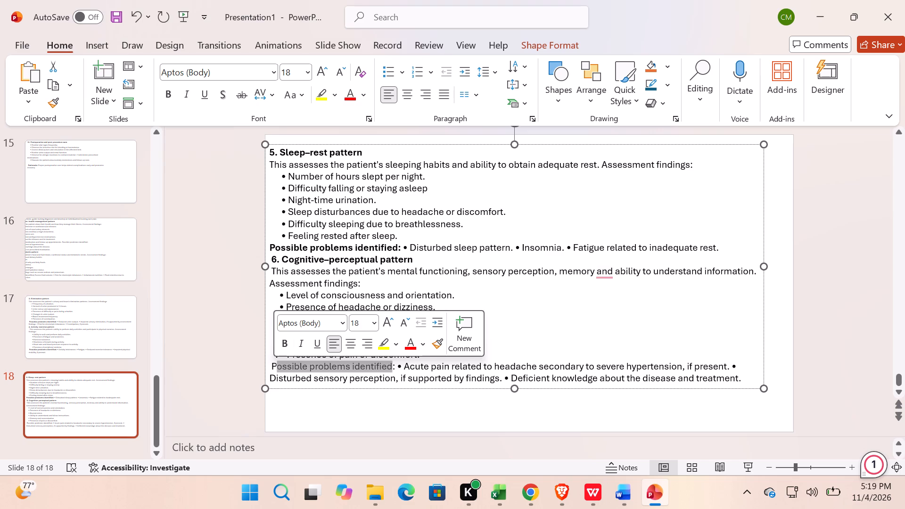
{"action": "left_click_drag", "start_coordinate": [245, 376], "coordinate": [364, 351]}
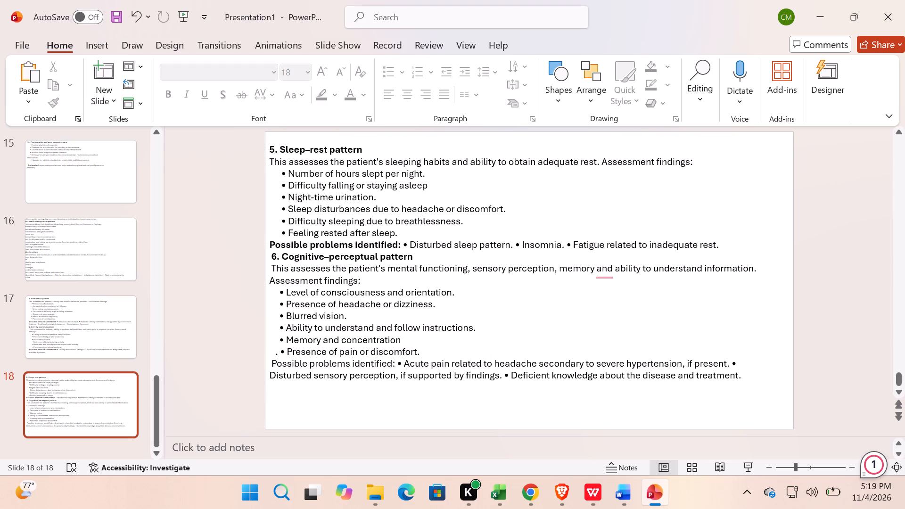
{"action": "left_click_drag", "start_coordinate": [395, 363], "coordinate": [275, 368]}
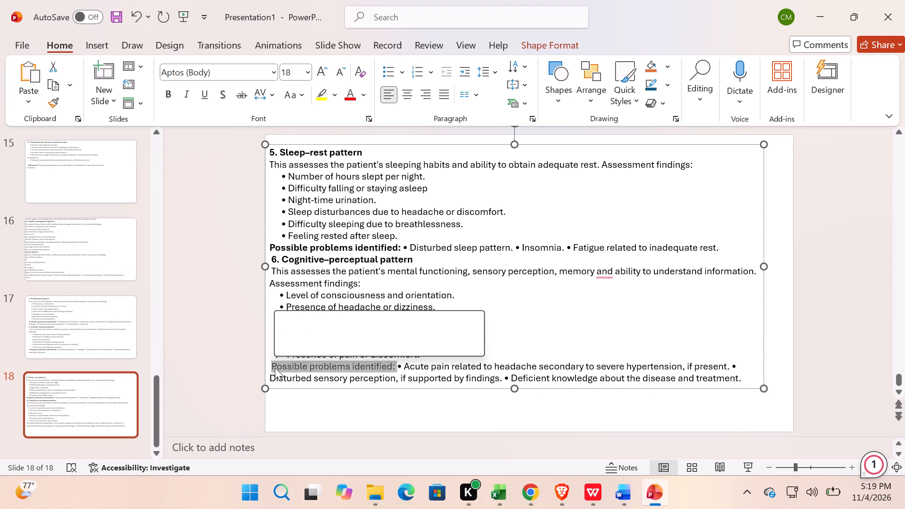
{"action": "left_click", "coordinate": [282, 347]}
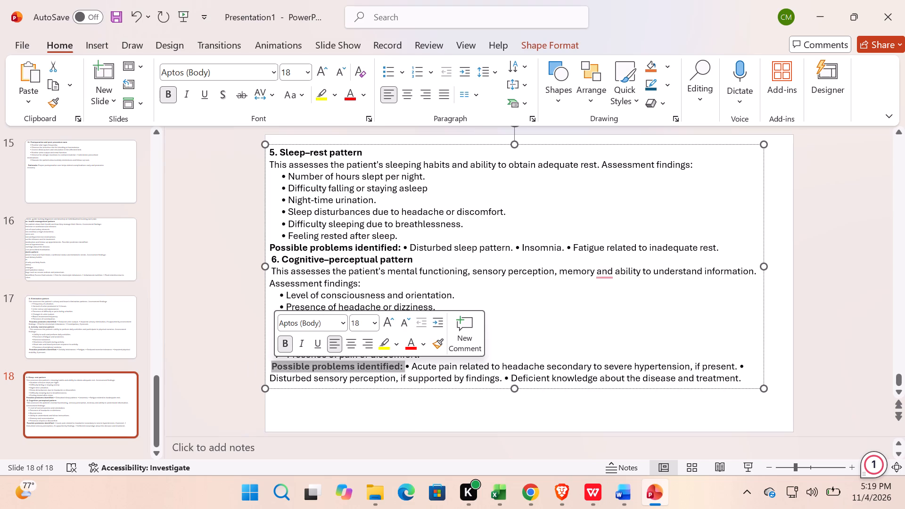
{"action": "left_click", "coordinate": [521, 386]}
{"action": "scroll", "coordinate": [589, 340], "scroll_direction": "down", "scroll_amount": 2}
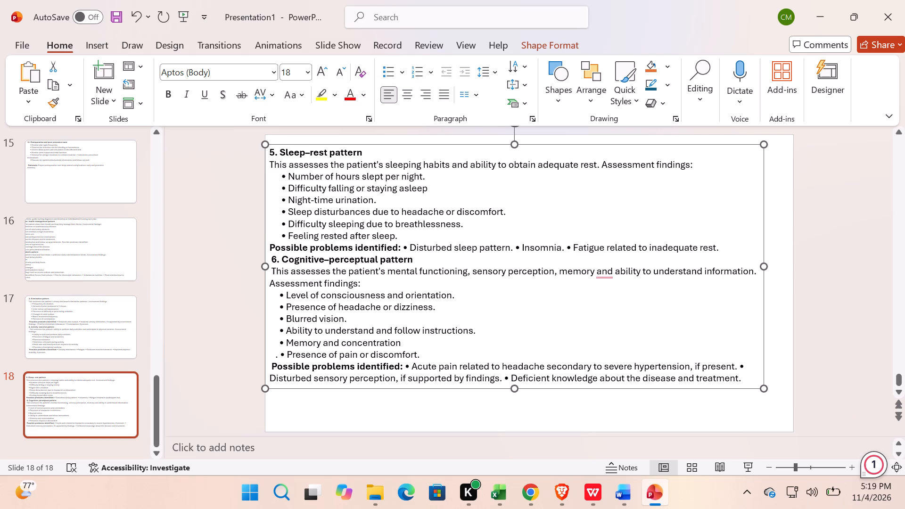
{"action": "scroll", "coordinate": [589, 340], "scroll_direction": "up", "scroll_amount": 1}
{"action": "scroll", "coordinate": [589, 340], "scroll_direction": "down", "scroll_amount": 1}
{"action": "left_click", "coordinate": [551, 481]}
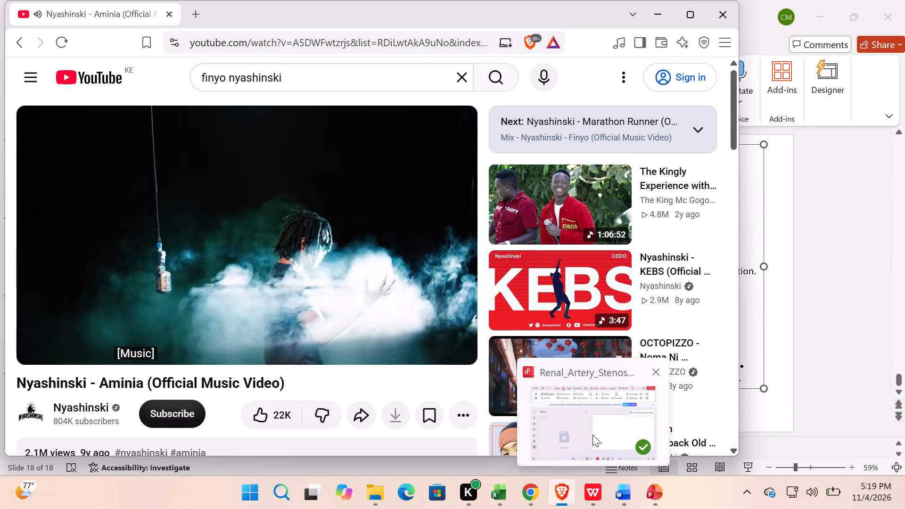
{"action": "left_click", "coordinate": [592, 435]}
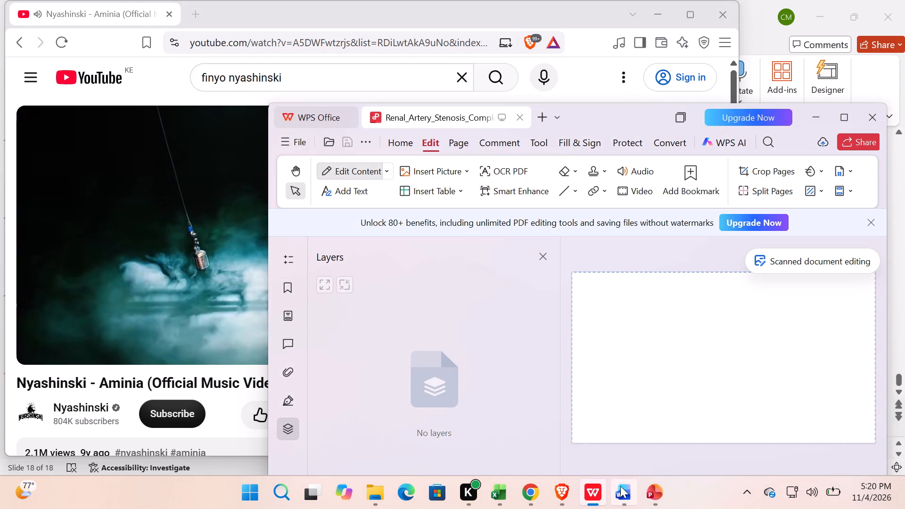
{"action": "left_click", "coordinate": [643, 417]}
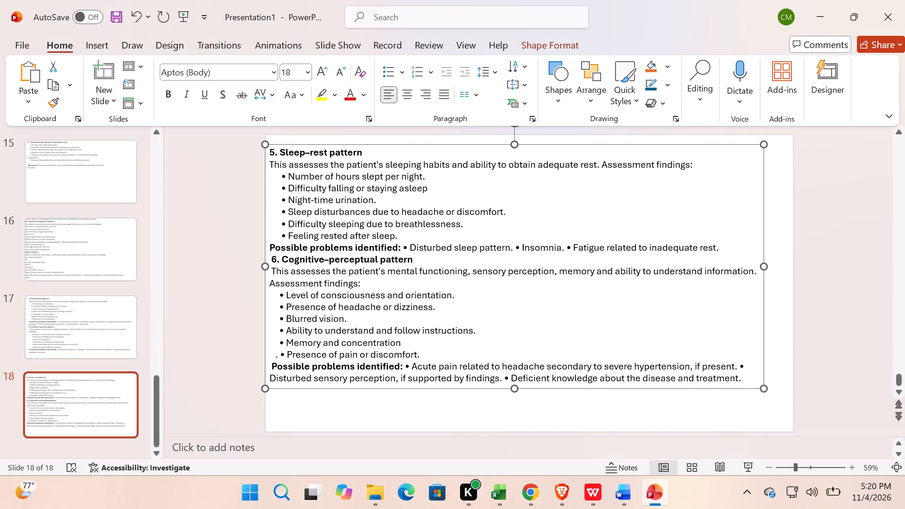
Add a new blank slide after slide 18, and go back to slide 18.
{"action": "left_click", "coordinate": [105, 76]}
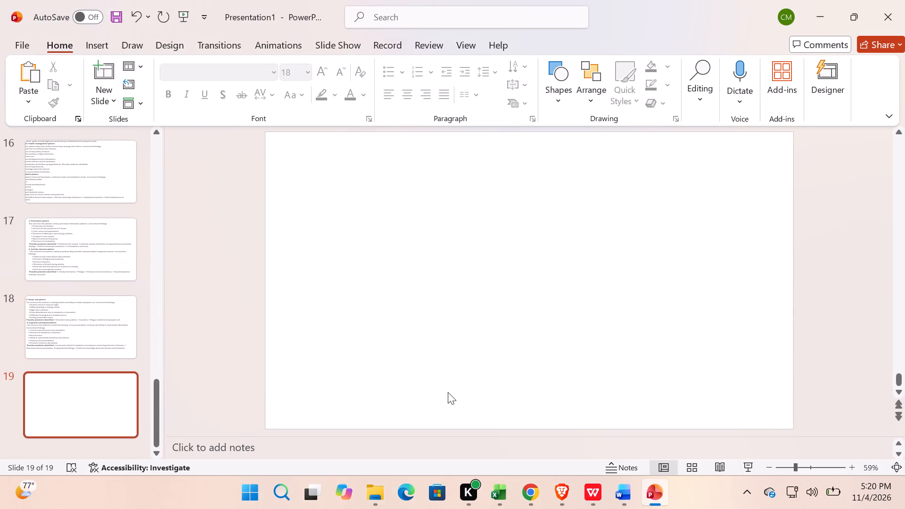
{"action": "left_click", "coordinate": [114, 303]}
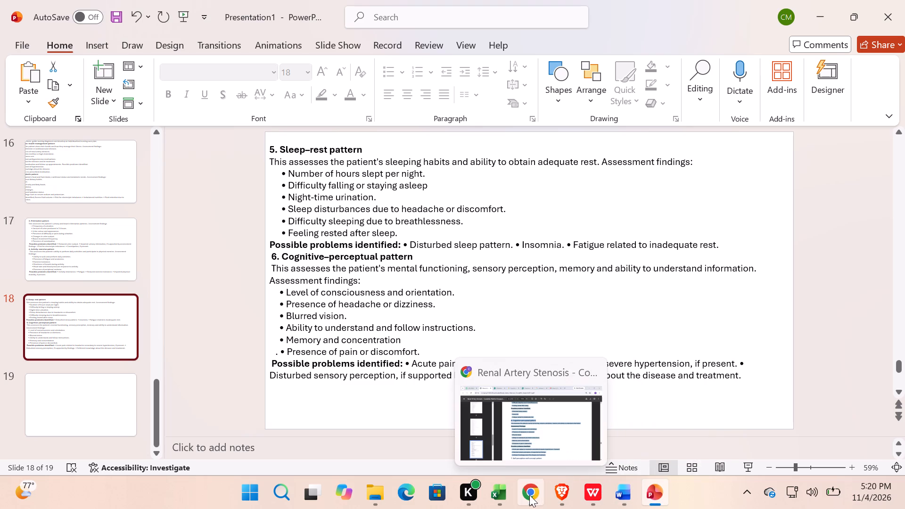
Switch to the renal artery stenosis PDF in Chrome and look through the sections following "6. Cognitive–perceptual pattern".
{"action": "left_click", "coordinate": [529, 430]}
{"action": "scroll", "coordinate": [566, 336], "scroll_direction": "down", "scroll_amount": 1}
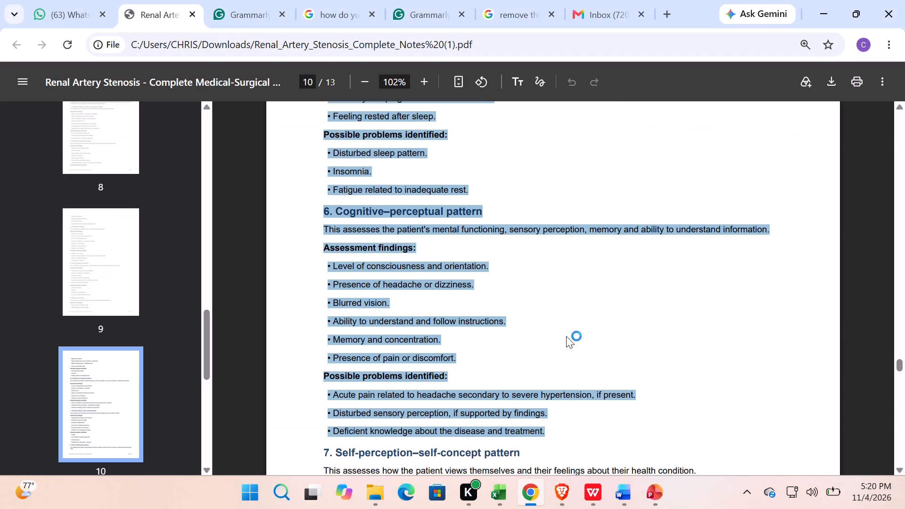
{"action": "scroll", "coordinate": [566, 336], "scroll_direction": "down", "scroll_amount": 4}
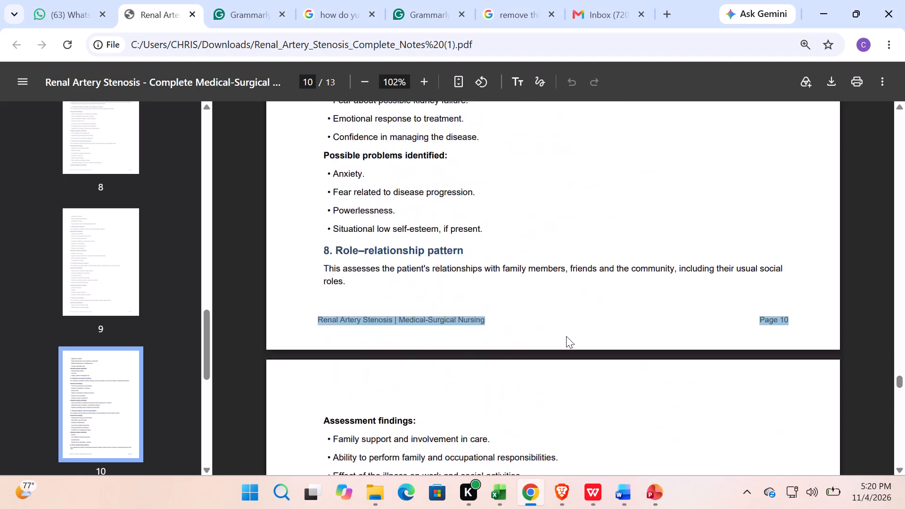
{"action": "scroll", "coordinate": [566, 336], "scroll_direction": "down", "scroll_amount": 4}
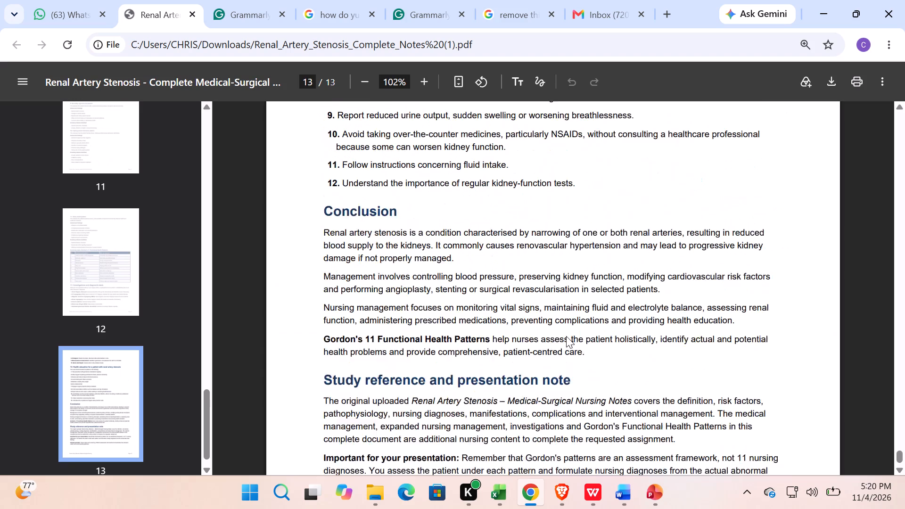
{"action": "scroll", "coordinate": [566, 336], "scroll_direction": "up", "scroll_amount": 2}
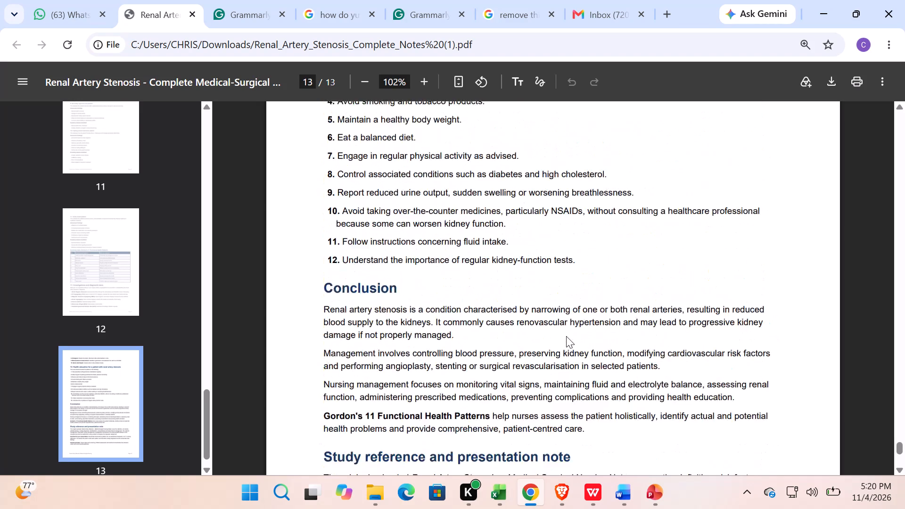
{"action": "scroll", "coordinate": [566, 336], "scroll_direction": "up", "scroll_amount": 3}
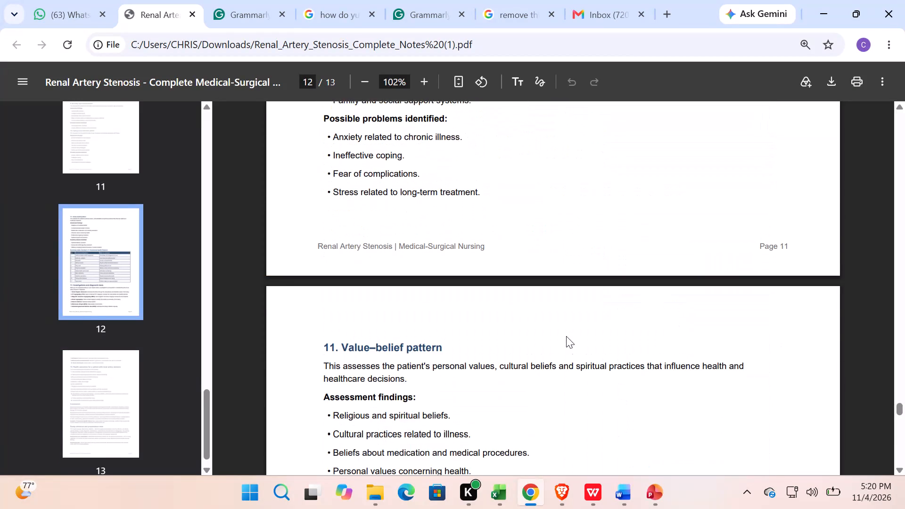
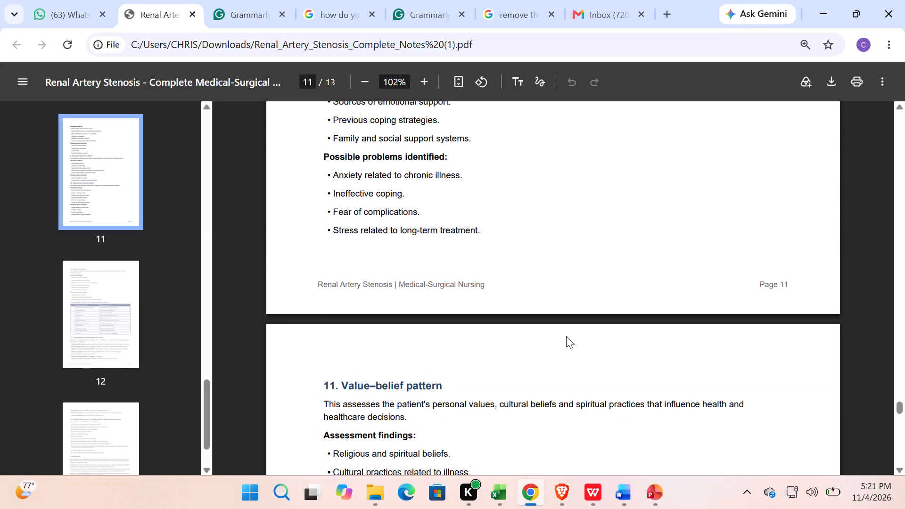
Look back through the PDF's functional health patterns to locate the section "7. Self-perception–self-concept pattern" on page 10.
{"action": "scroll", "coordinate": [566, 336], "scroll_direction": "up", "scroll_amount": 7}
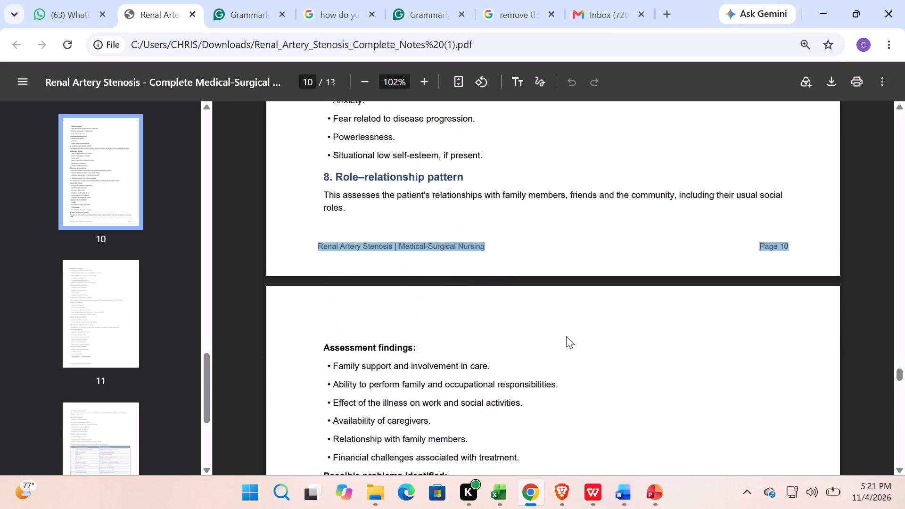
{"action": "scroll", "coordinate": [567, 342], "scroll_direction": "up", "scroll_amount": 1}
{"action": "scroll", "coordinate": [567, 342], "scroll_direction": "down", "scroll_amount": 3}
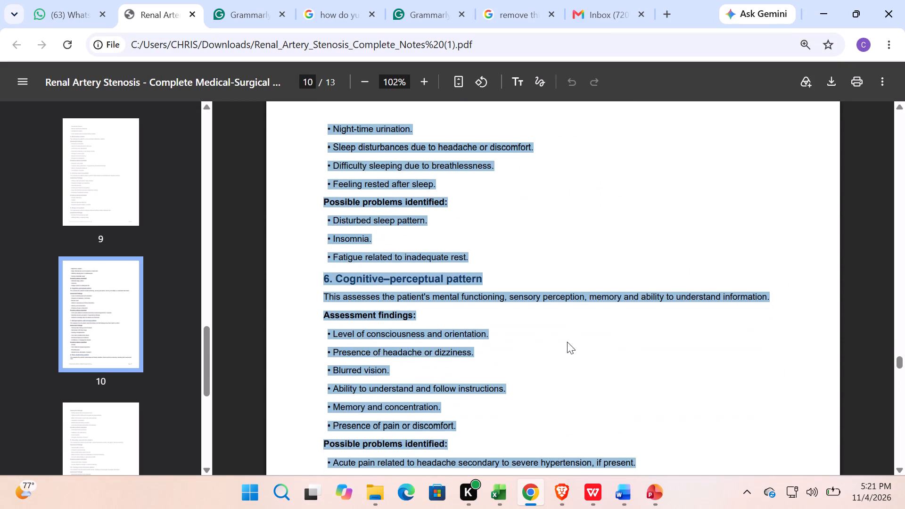
{"action": "scroll", "coordinate": [567, 342], "scroll_direction": "down", "scroll_amount": 2}
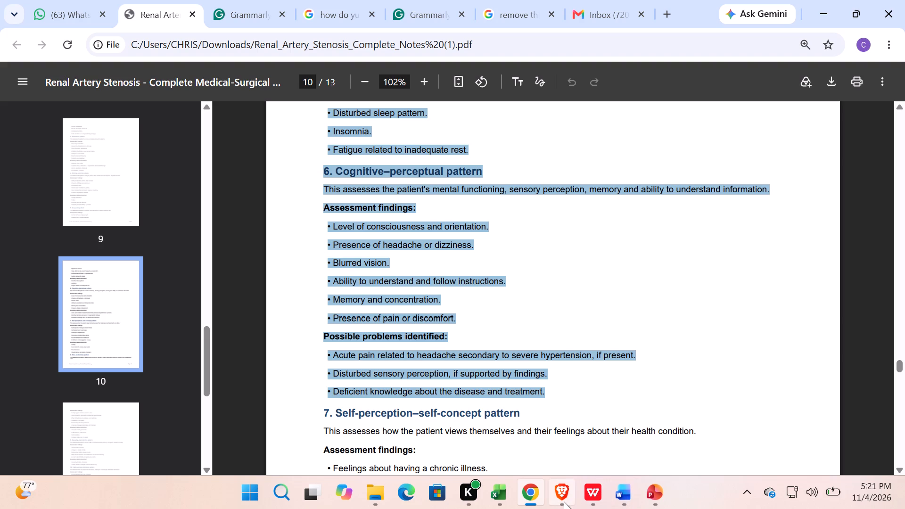
Switch to the YouTube video in Brave, toggle its playback, and look through the suggested videos and comments.
{"action": "left_click", "coordinate": [554, 453]}
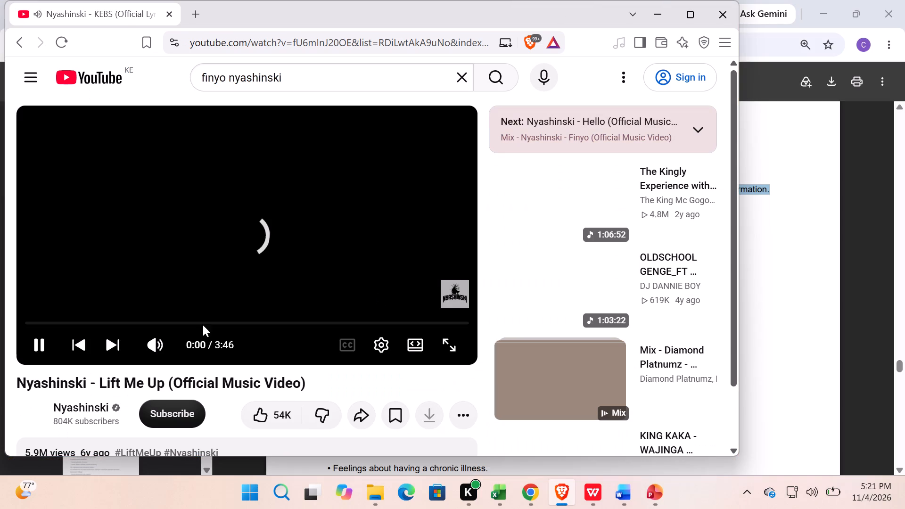
{"action": "double_click", "coordinate": [39, 339]}
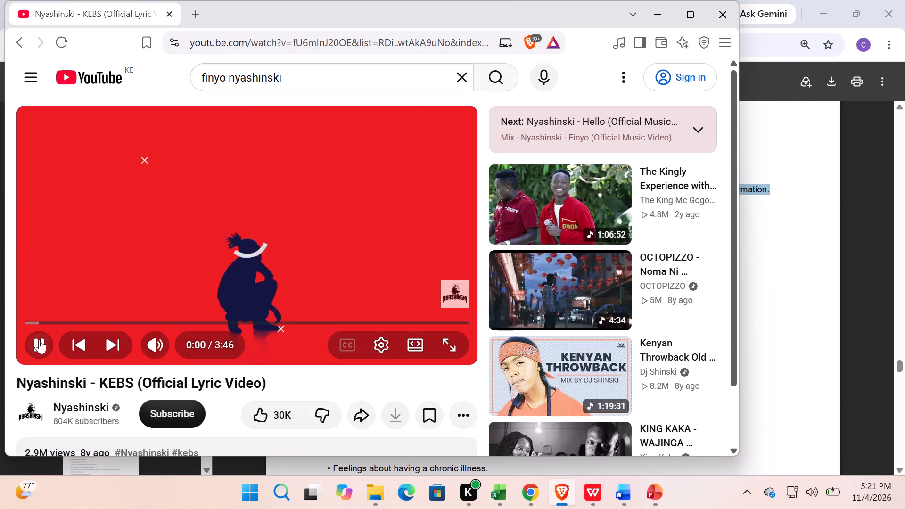
{"action": "left_click", "coordinate": [39, 339]}
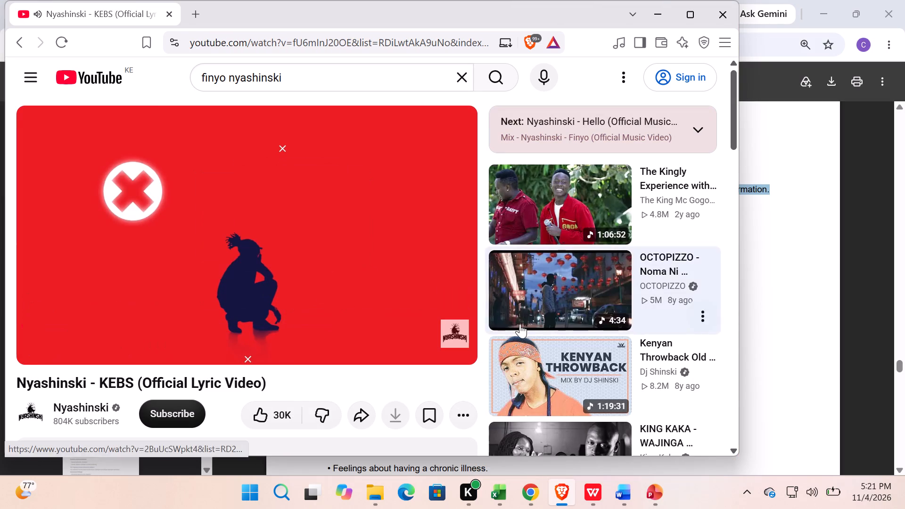
{"action": "scroll", "coordinate": [650, 360], "scroll_direction": "down", "scroll_amount": 3}
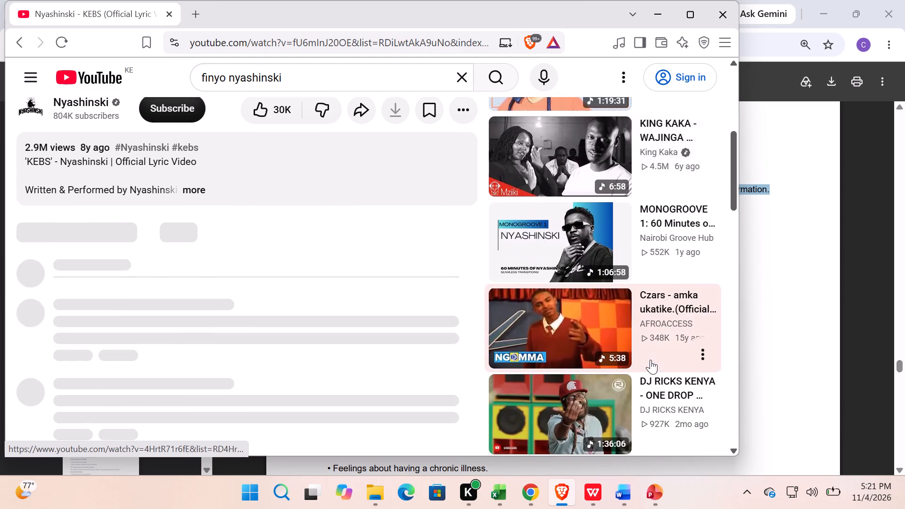
{"action": "scroll", "coordinate": [650, 360], "scroll_direction": "down", "scroll_amount": 3}
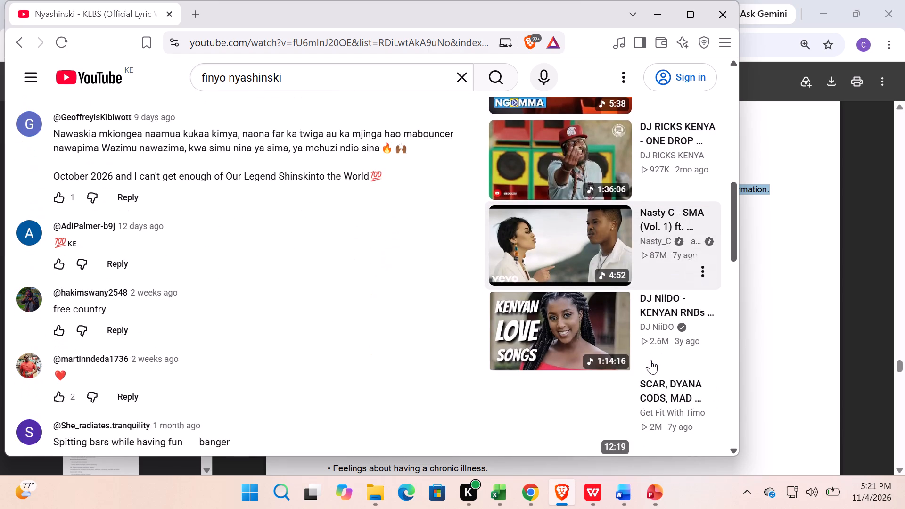
{"action": "scroll", "coordinate": [650, 360], "scroll_direction": "down", "scroll_amount": 3}
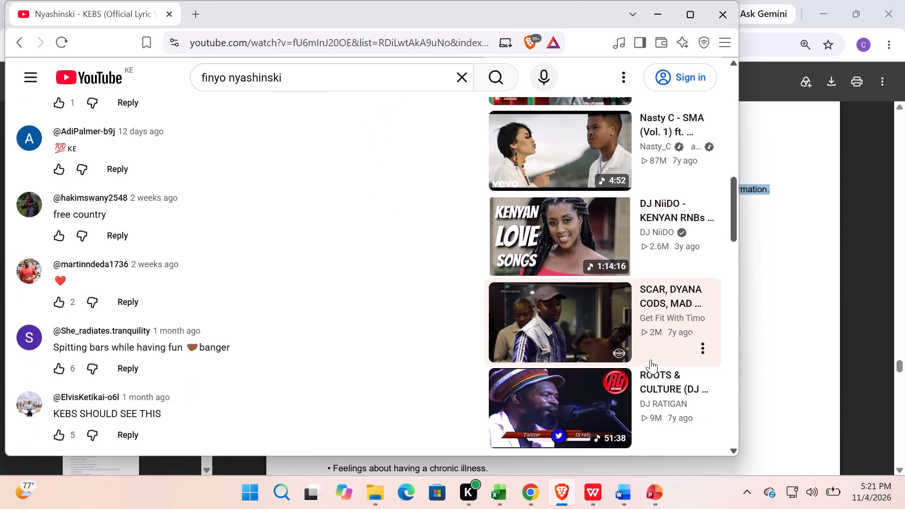
{"action": "scroll", "coordinate": [650, 360], "scroll_direction": "down", "scroll_amount": 3}
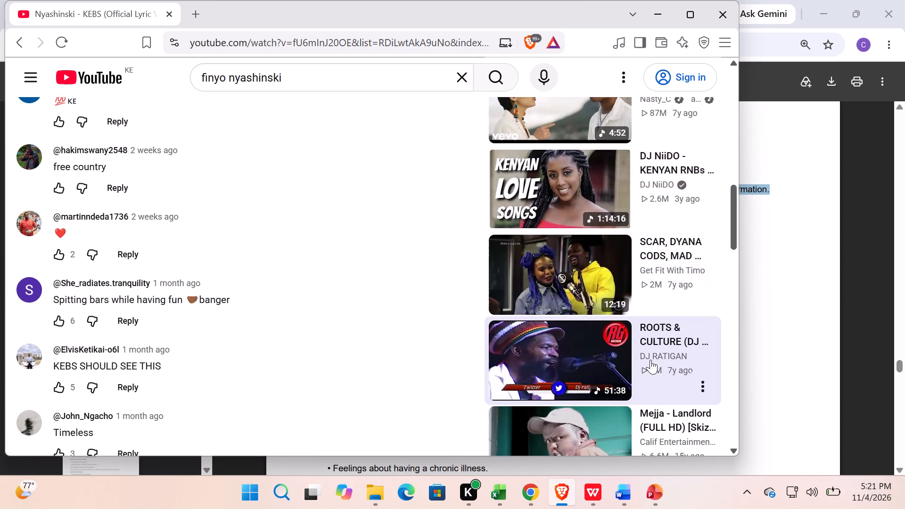
{"action": "scroll", "coordinate": [650, 360], "scroll_direction": "down", "scroll_amount": 1}
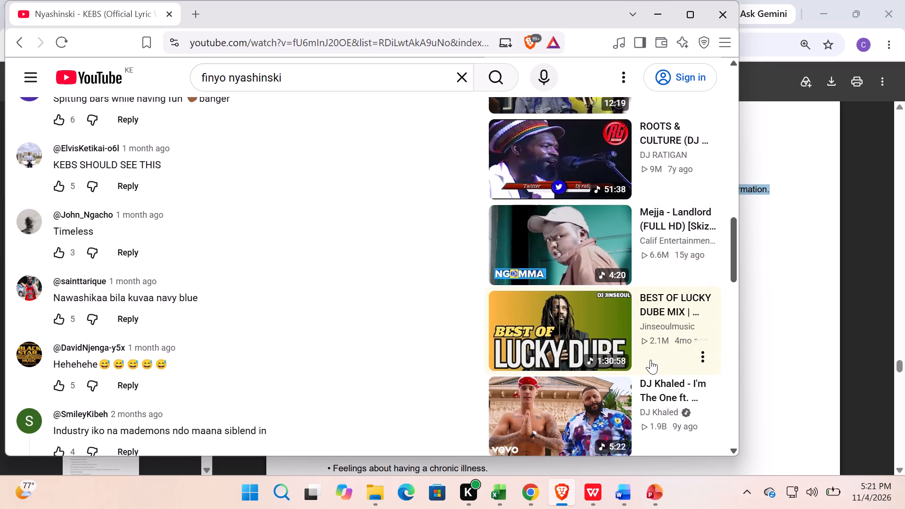
{"action": "scroll", "coordinate": [650, 360], "scroll_direction": "down", "scroll_amount": 3}
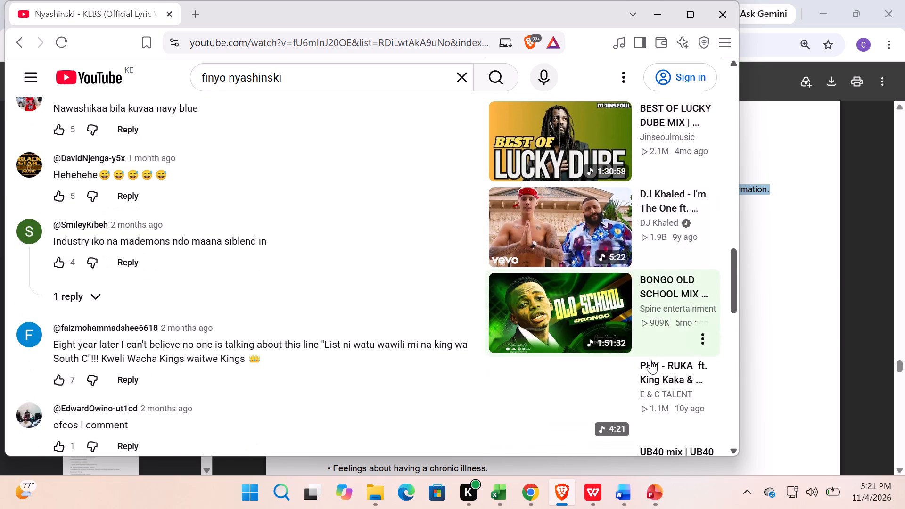
{"action": "scroll", "coordinate": [650, 360], "scroll_direction": "down", "scroll_amount": 4}
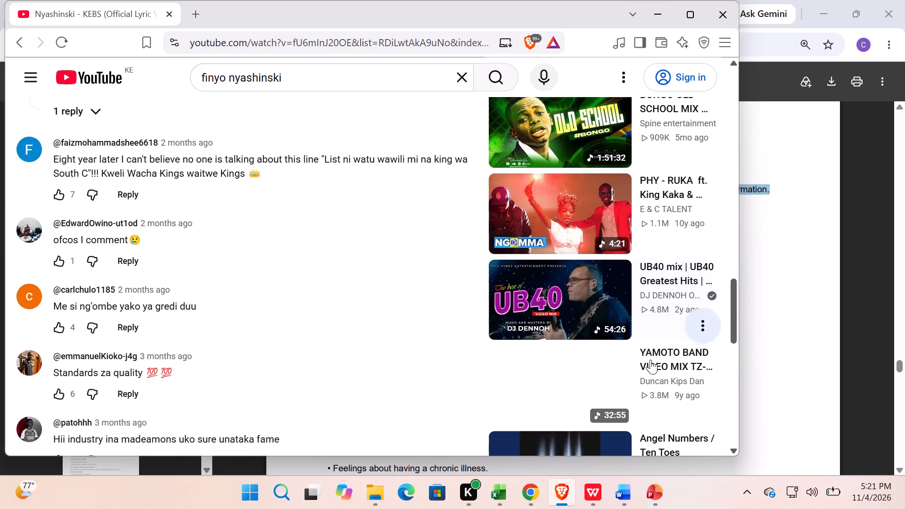
{"action": "scroll", "coordinate": [650, 360], "scroll_direction": "down", "scroll_amount": 2}
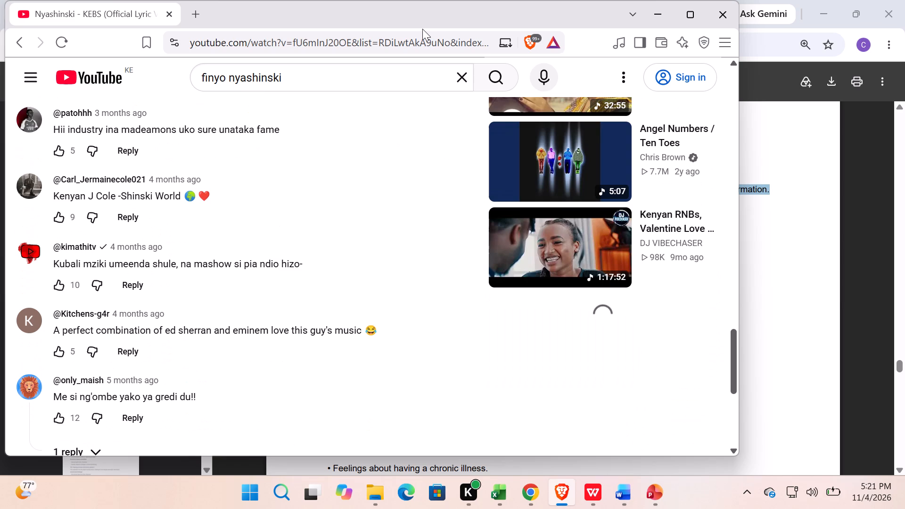
Close the Brave window with YouTube and return to the renal artery stenosis PDF in Chrome.
{"action": "left_click", "coordinate": [729, 19]}
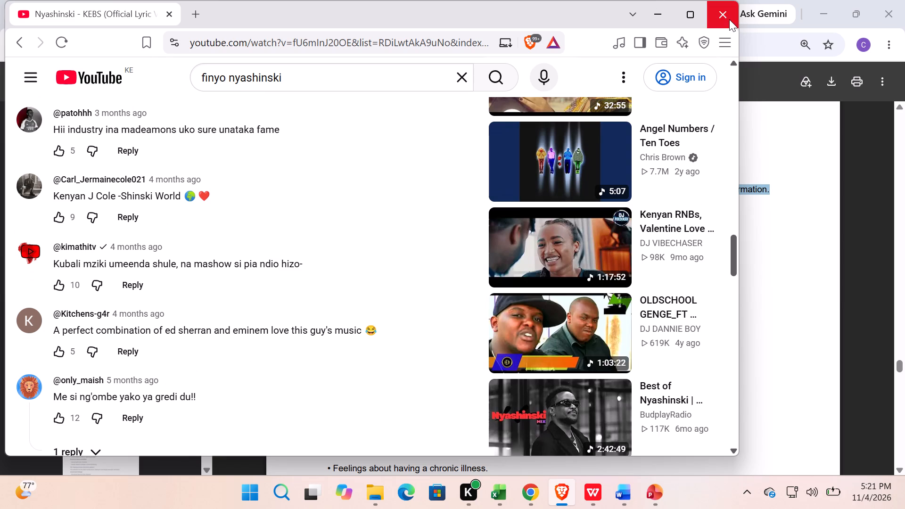
{"action": "left_click", "coordinate": [729, 19]}
{"action": "left_click", "coordinate": [723, 7]}
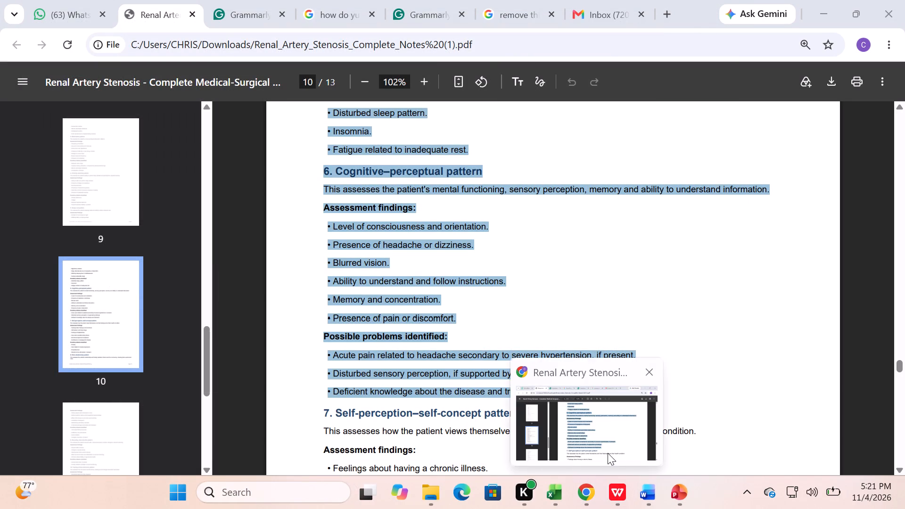
{"action": "left_click", "coordinate": [608, 453]}
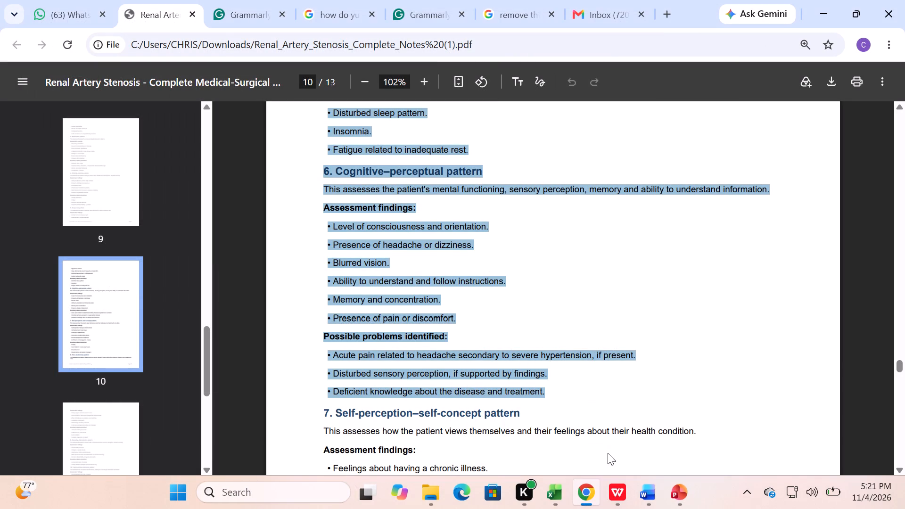
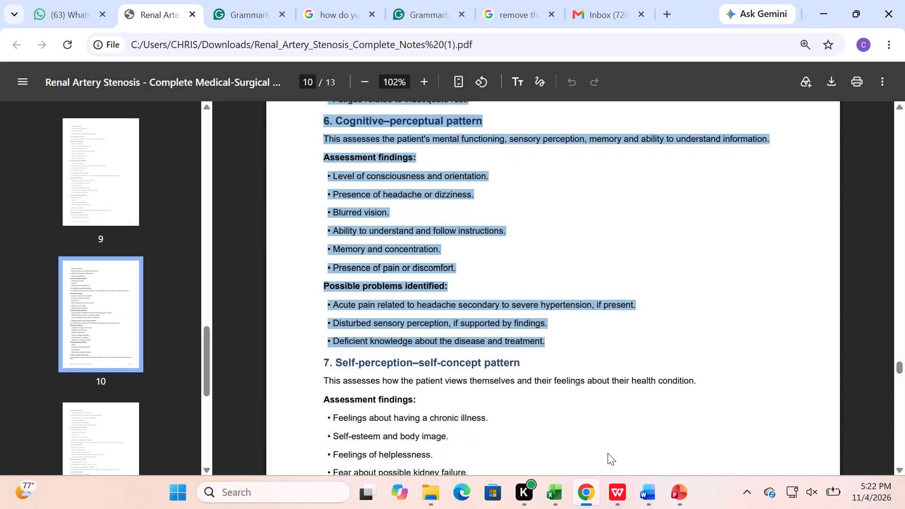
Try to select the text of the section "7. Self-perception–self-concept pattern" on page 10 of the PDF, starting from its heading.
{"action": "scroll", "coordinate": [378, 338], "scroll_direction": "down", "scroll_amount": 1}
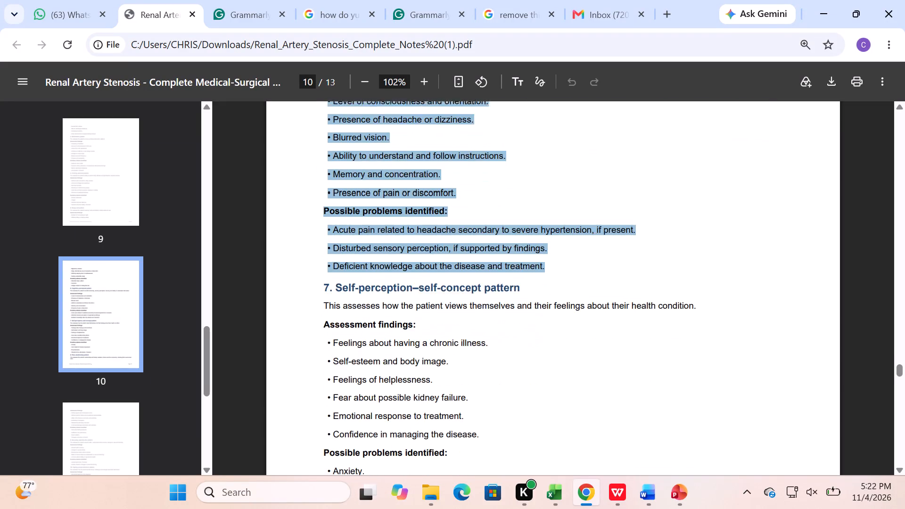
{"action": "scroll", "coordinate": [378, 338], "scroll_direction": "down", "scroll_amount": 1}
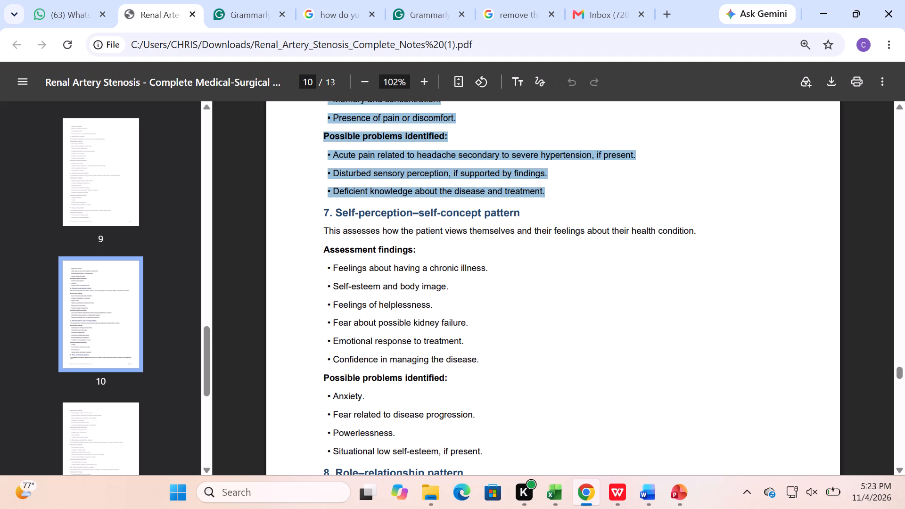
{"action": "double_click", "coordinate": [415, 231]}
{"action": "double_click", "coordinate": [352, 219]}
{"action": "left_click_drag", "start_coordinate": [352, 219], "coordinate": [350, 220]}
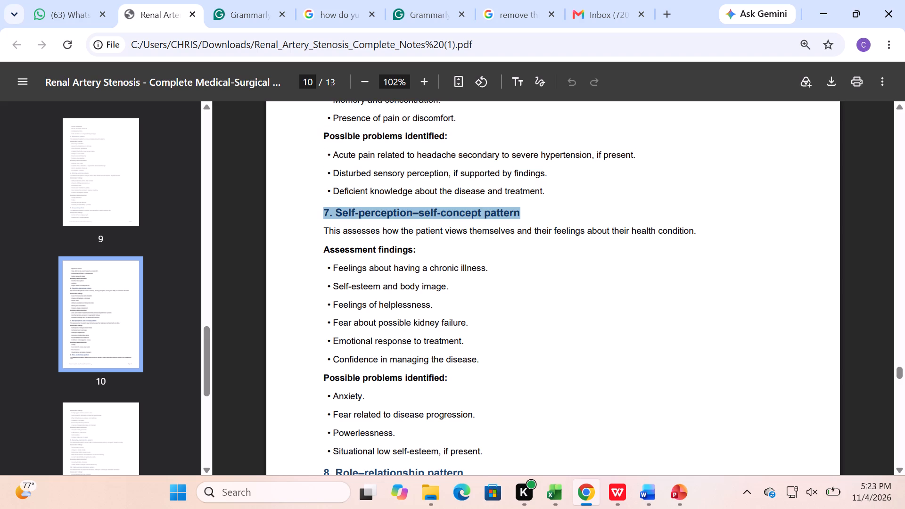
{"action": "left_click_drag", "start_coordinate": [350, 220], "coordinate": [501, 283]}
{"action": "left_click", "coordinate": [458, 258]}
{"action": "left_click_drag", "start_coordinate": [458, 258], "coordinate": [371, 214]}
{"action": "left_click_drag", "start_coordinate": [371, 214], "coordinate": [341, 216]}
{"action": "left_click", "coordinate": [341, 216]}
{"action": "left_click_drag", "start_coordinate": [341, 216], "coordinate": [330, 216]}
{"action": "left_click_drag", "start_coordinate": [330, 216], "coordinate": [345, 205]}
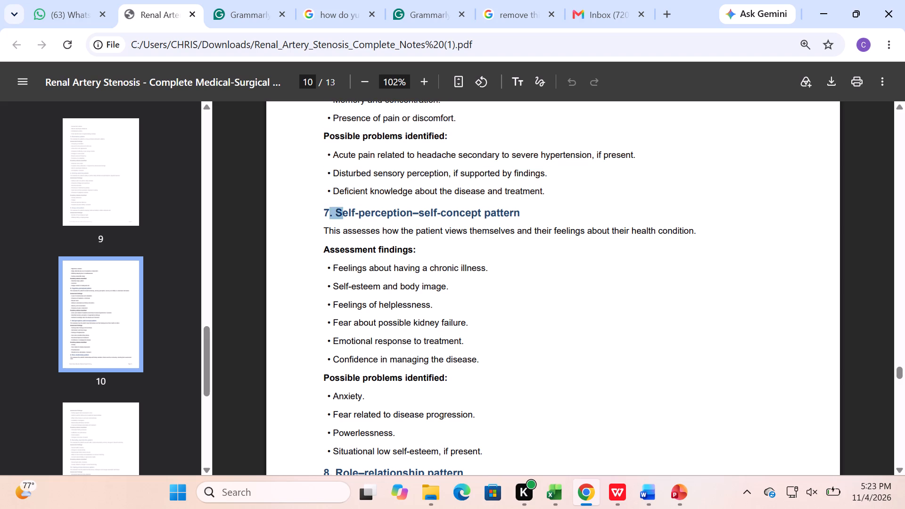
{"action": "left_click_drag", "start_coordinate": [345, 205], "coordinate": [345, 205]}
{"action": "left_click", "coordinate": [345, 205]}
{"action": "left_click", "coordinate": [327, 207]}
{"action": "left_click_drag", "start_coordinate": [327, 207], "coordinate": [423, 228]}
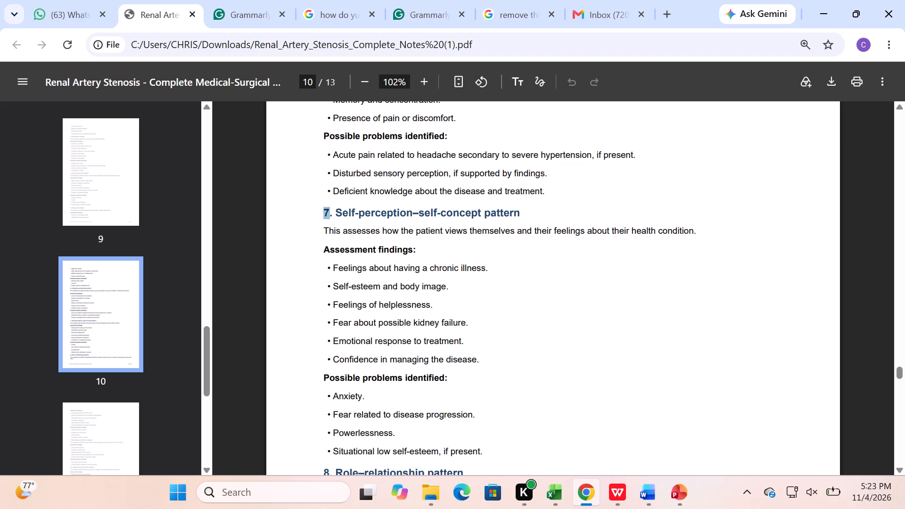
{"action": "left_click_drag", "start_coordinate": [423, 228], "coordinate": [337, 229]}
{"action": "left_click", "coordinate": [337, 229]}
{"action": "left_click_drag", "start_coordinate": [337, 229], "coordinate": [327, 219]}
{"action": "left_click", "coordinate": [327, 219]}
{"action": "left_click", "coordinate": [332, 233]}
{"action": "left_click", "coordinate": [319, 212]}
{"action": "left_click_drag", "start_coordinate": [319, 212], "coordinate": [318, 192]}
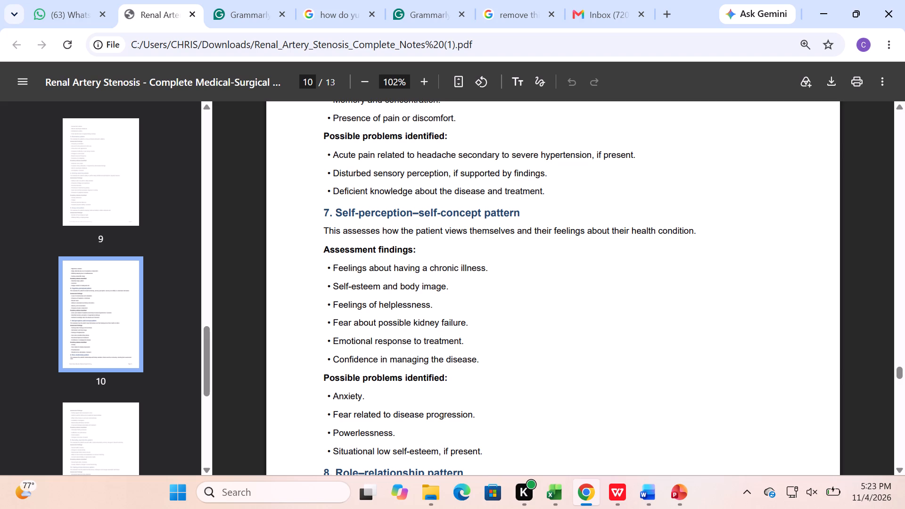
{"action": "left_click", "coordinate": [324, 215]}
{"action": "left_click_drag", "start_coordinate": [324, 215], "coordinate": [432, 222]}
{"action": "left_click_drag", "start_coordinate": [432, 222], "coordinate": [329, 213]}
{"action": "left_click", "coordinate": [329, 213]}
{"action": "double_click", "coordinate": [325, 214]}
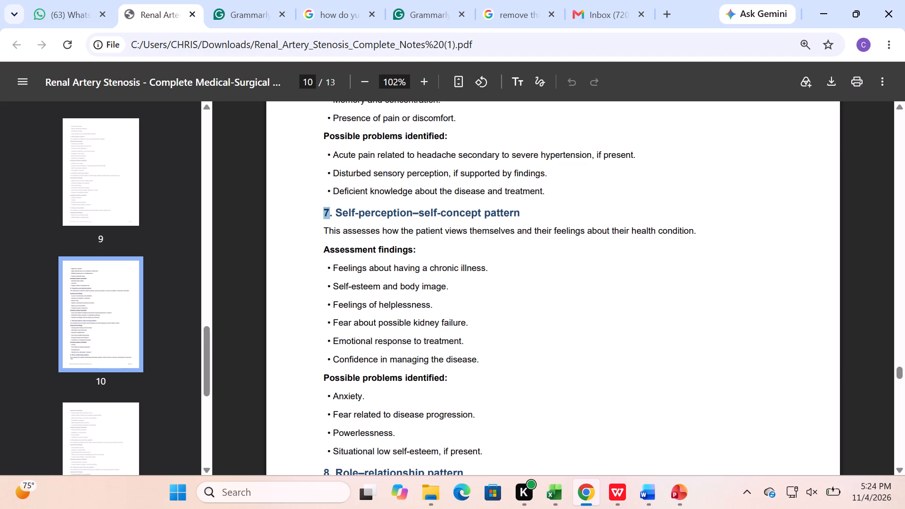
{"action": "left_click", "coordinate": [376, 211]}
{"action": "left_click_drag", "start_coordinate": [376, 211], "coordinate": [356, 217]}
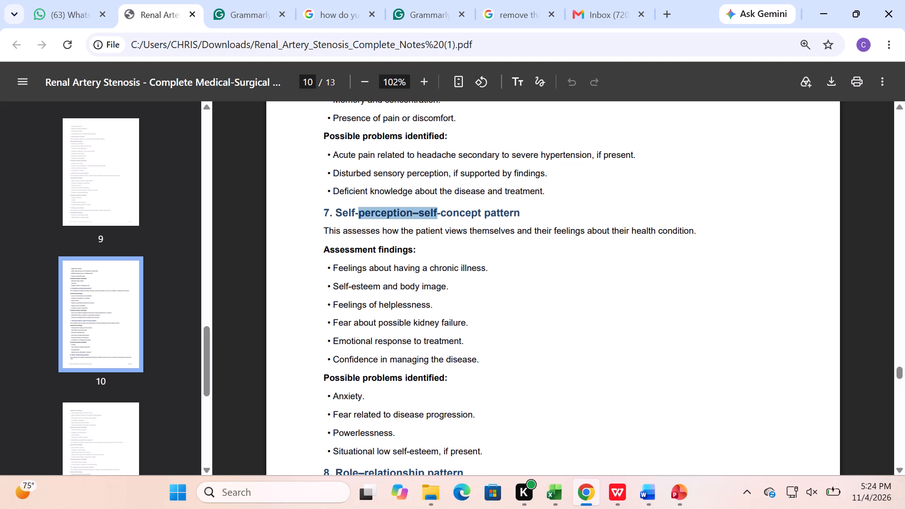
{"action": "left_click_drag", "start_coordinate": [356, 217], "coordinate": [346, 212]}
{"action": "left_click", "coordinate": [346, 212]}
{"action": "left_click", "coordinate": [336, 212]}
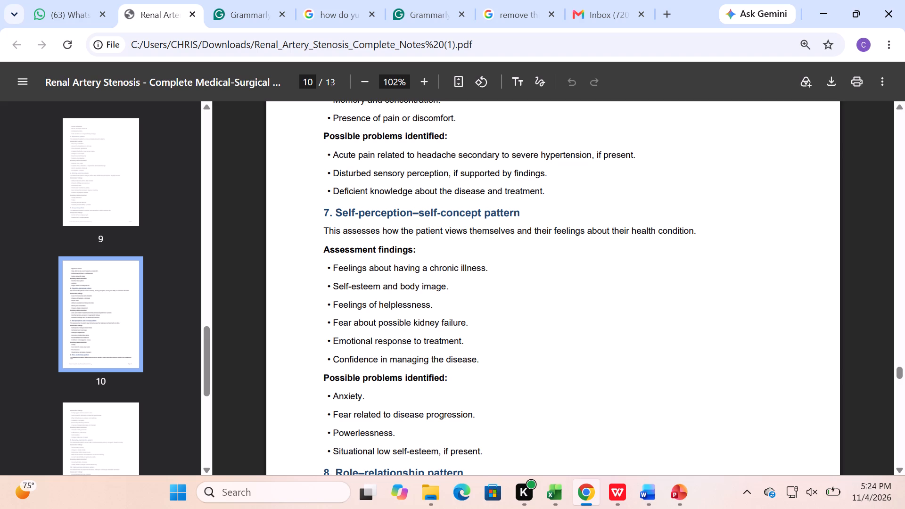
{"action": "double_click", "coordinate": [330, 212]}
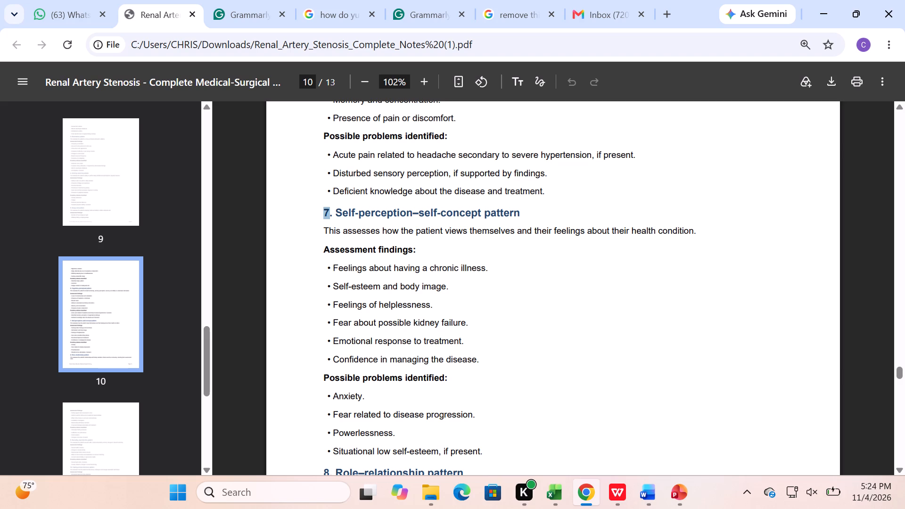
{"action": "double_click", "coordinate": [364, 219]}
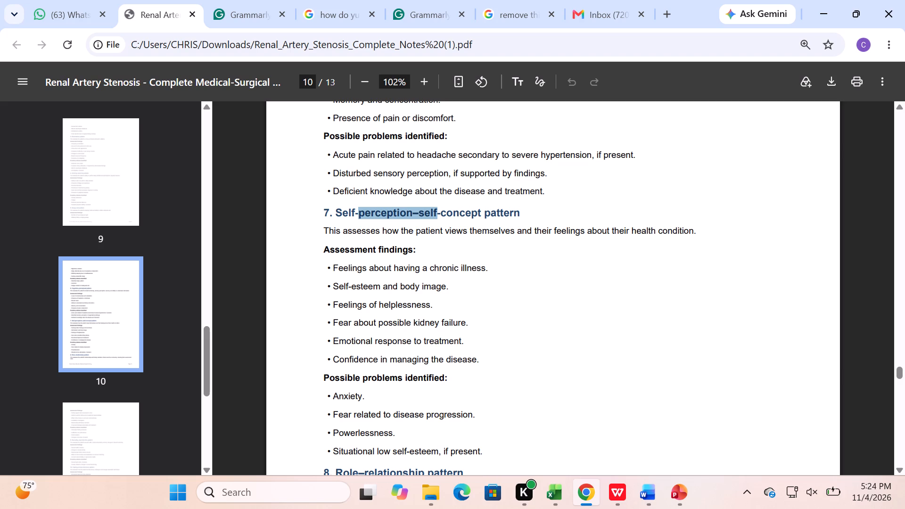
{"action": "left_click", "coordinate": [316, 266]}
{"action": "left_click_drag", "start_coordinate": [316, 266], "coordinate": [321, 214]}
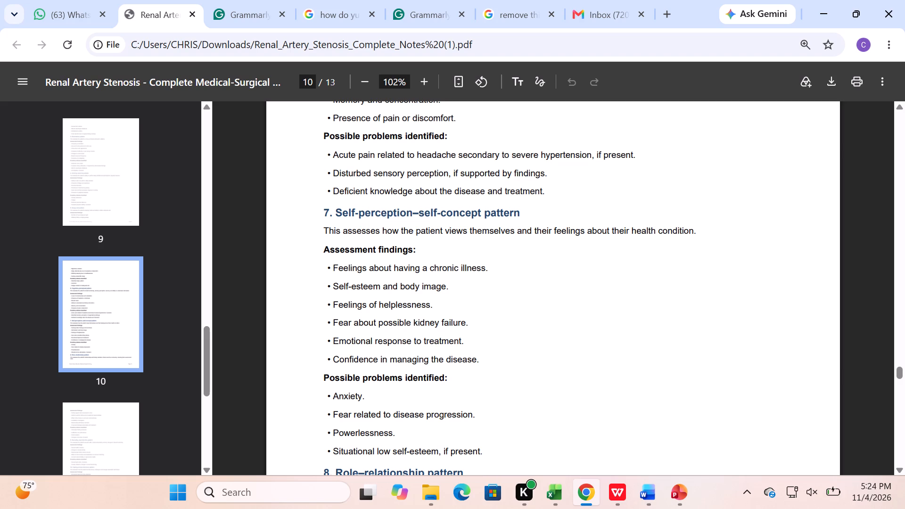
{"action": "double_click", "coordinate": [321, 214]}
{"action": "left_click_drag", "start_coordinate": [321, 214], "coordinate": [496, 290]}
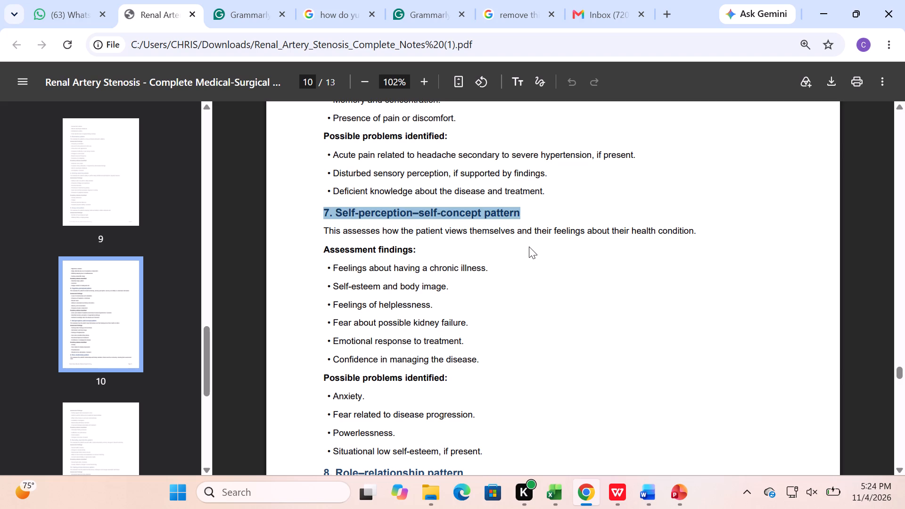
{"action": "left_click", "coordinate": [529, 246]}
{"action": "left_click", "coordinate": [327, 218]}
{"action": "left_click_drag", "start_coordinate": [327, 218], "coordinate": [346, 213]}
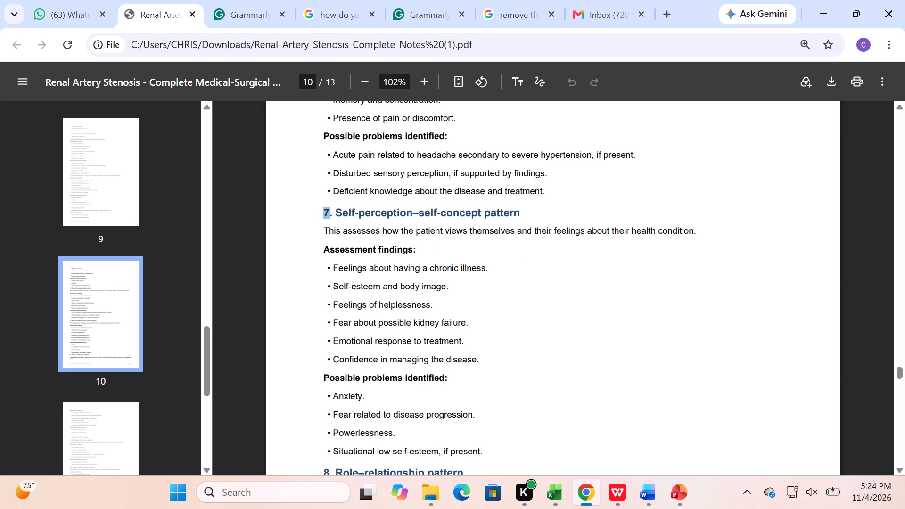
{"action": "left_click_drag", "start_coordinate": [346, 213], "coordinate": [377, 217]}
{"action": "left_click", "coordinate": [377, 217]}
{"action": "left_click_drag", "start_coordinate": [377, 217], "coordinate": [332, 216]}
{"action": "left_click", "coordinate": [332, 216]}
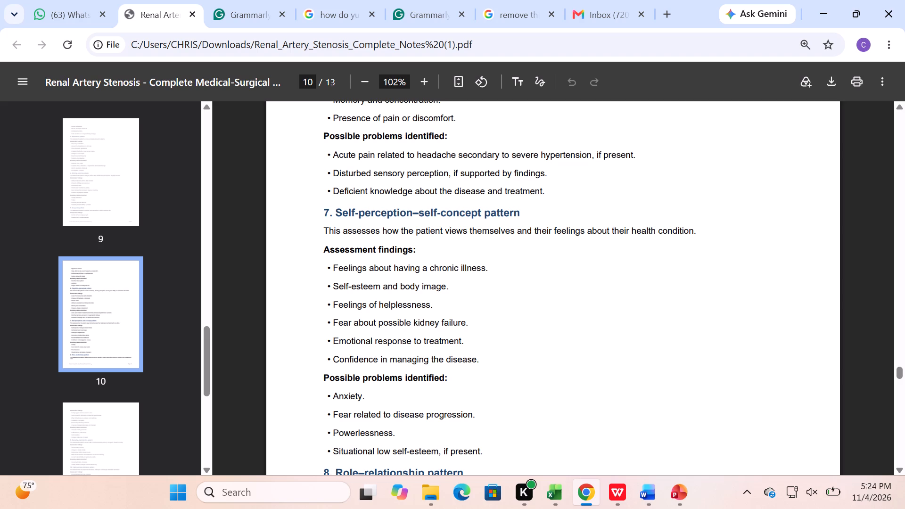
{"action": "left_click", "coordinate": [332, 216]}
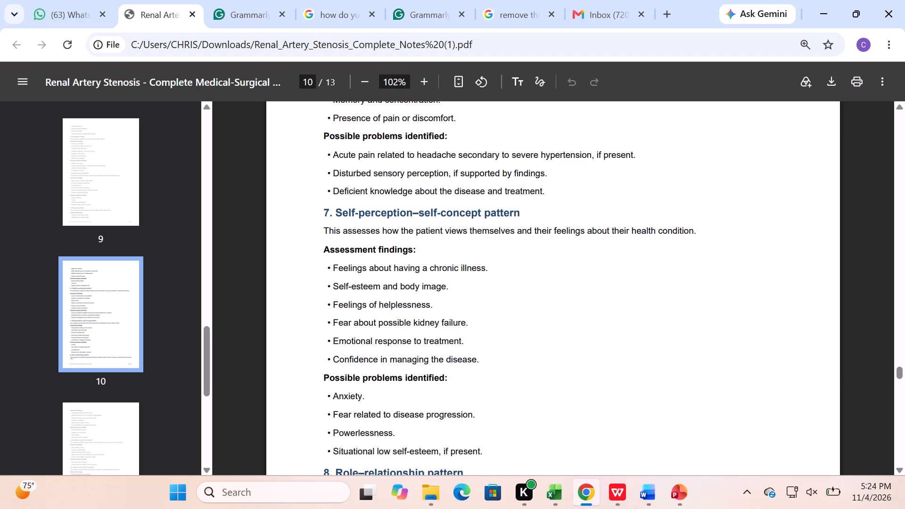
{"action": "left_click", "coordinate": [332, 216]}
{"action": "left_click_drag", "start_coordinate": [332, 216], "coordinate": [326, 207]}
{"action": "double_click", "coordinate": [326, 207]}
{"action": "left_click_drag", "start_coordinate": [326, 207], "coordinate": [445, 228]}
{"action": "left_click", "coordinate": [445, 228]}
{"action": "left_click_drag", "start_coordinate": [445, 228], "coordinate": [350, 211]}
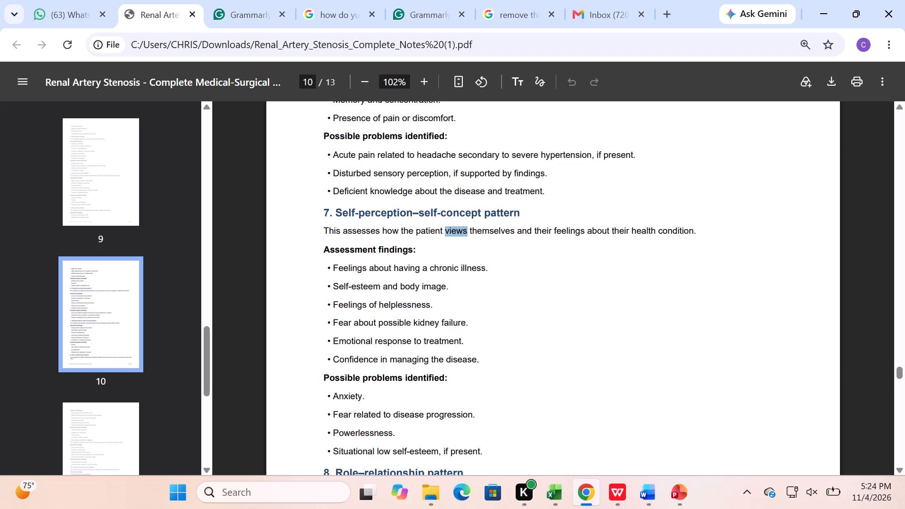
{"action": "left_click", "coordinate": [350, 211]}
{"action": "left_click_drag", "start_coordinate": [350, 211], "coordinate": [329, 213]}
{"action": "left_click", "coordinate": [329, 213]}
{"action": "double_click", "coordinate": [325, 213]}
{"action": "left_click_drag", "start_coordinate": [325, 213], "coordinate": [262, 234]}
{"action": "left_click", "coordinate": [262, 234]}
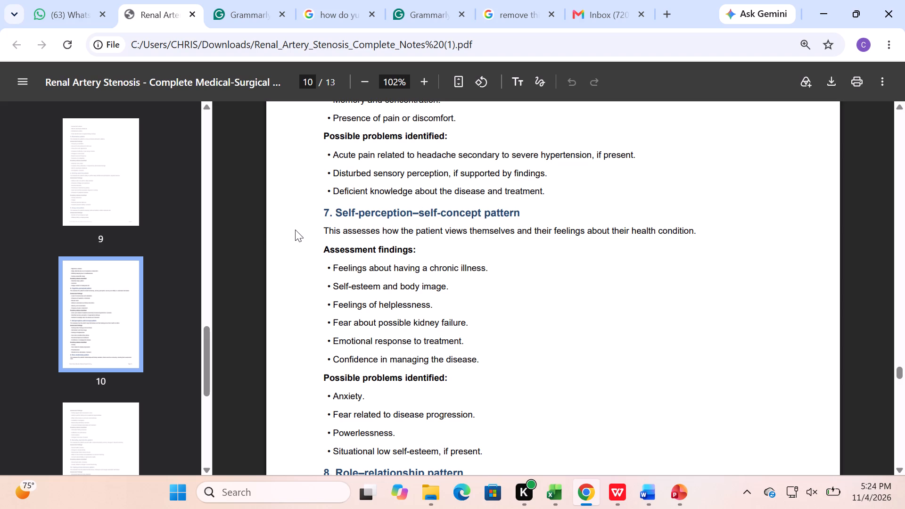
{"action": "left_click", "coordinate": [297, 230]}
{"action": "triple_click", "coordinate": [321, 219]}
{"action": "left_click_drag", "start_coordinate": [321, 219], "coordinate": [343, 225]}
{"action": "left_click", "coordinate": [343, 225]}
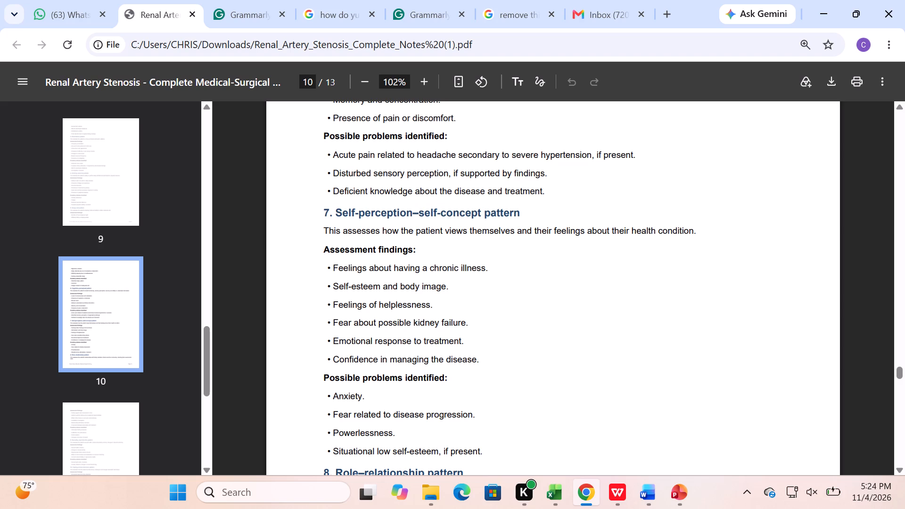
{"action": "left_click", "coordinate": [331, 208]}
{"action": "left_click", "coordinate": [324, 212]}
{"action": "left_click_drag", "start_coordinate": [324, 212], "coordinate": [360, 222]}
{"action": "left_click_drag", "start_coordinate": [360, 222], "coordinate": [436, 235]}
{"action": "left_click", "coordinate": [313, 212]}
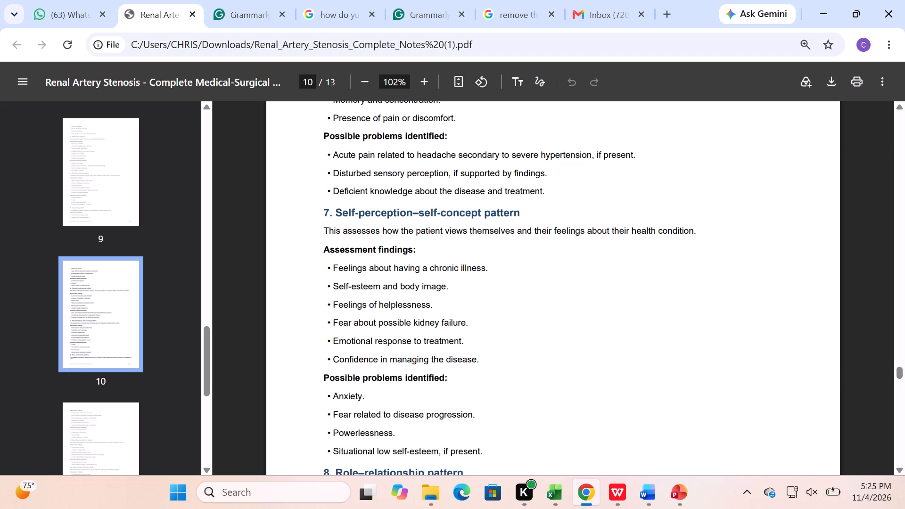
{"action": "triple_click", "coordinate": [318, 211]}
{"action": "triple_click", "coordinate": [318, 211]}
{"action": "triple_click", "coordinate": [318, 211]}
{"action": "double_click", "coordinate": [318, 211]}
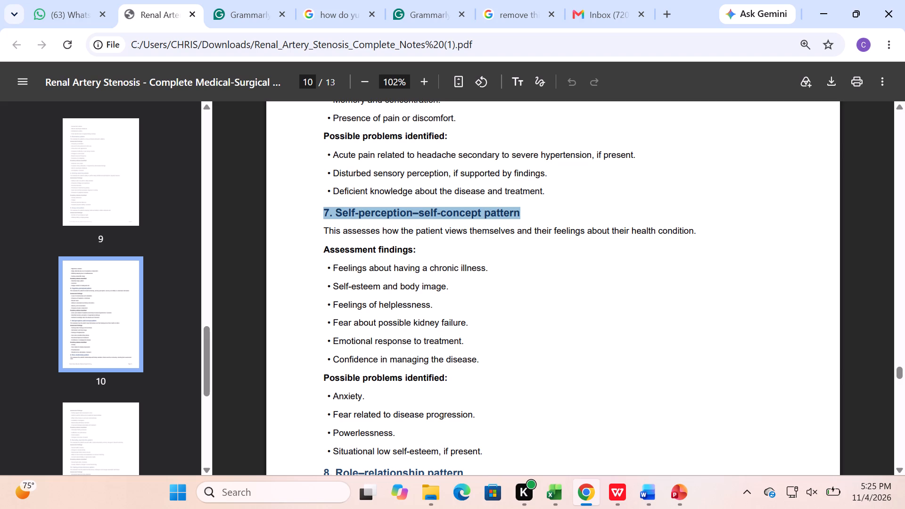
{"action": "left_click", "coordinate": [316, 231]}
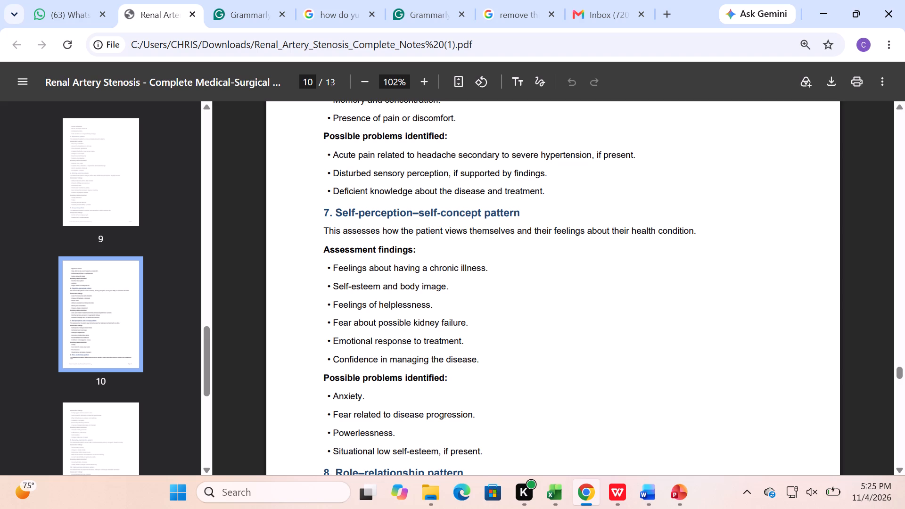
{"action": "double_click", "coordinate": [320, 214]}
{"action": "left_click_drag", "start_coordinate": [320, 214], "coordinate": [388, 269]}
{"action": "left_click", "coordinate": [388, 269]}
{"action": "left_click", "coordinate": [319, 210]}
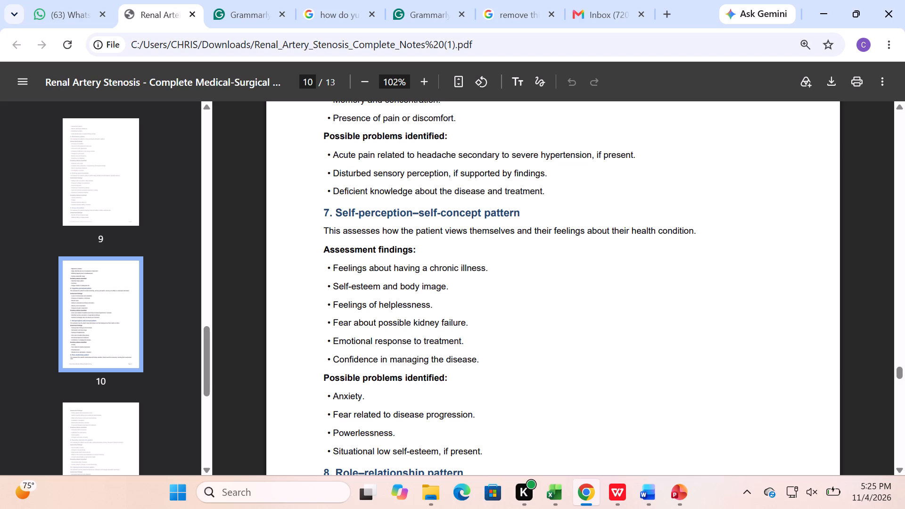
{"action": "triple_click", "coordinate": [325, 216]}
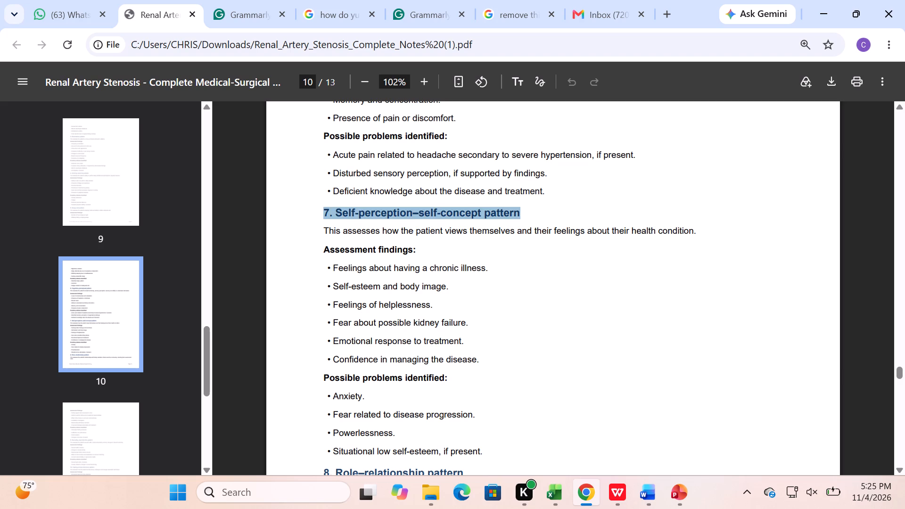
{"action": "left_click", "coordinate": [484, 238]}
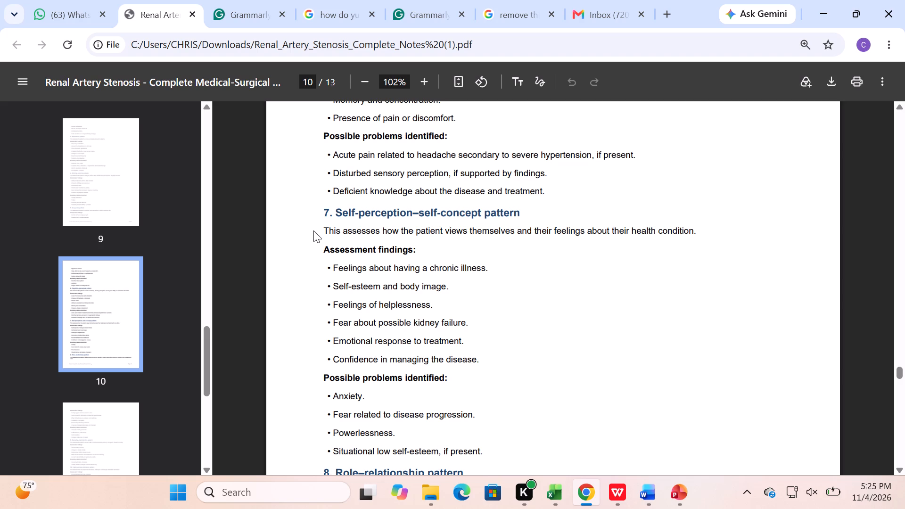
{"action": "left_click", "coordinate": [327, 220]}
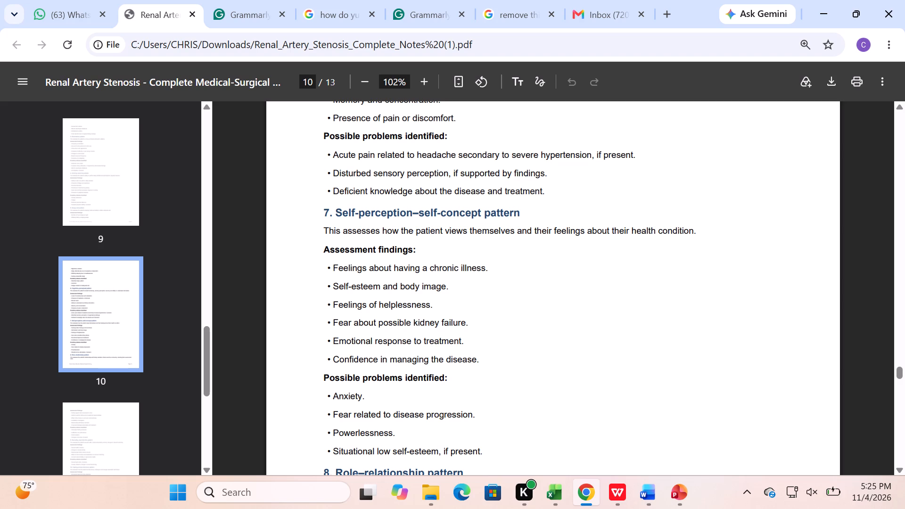
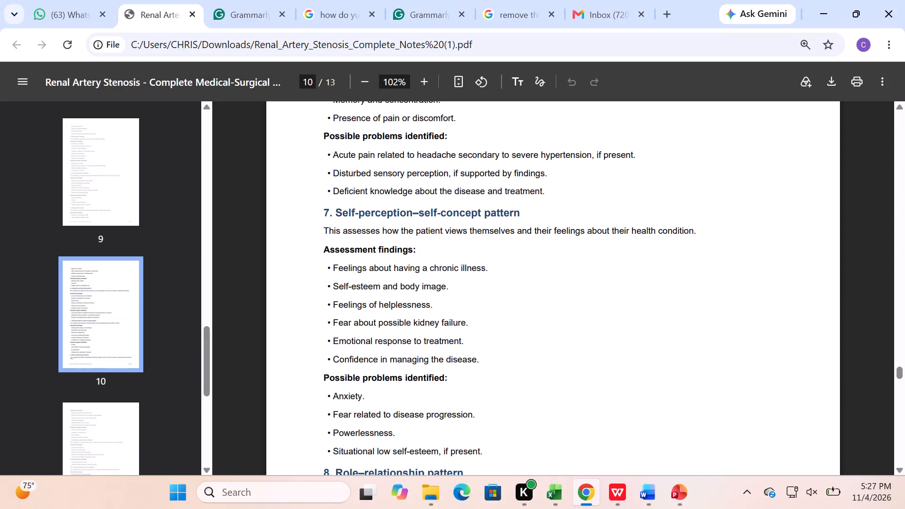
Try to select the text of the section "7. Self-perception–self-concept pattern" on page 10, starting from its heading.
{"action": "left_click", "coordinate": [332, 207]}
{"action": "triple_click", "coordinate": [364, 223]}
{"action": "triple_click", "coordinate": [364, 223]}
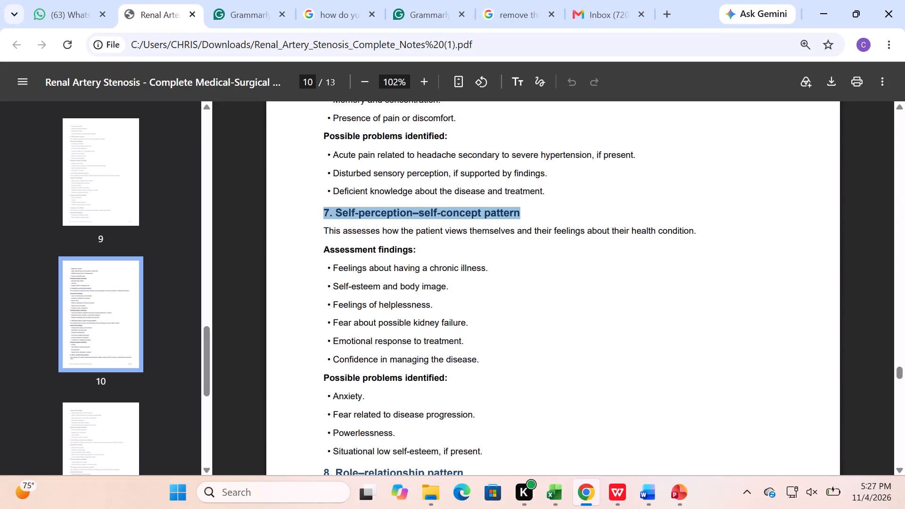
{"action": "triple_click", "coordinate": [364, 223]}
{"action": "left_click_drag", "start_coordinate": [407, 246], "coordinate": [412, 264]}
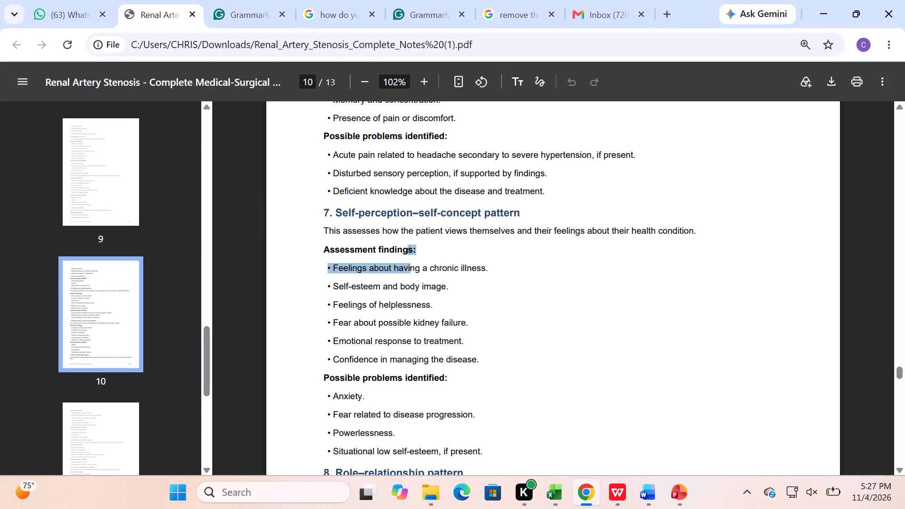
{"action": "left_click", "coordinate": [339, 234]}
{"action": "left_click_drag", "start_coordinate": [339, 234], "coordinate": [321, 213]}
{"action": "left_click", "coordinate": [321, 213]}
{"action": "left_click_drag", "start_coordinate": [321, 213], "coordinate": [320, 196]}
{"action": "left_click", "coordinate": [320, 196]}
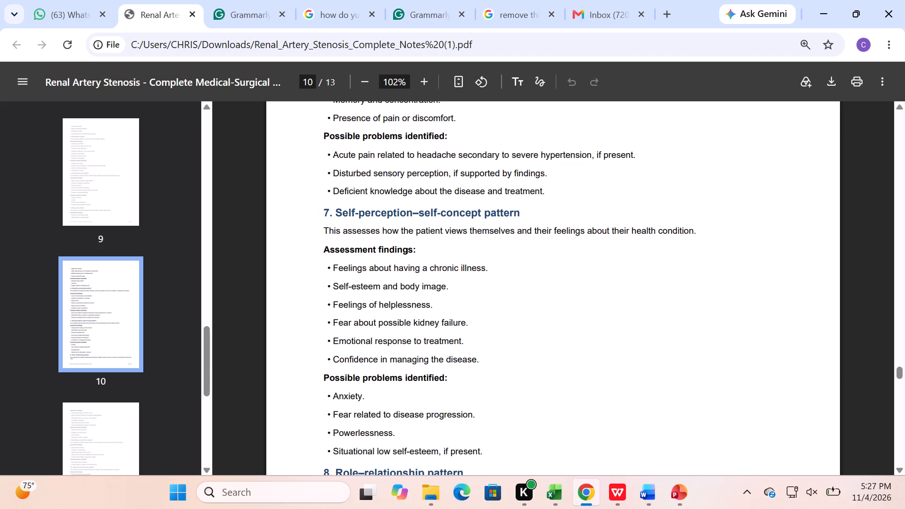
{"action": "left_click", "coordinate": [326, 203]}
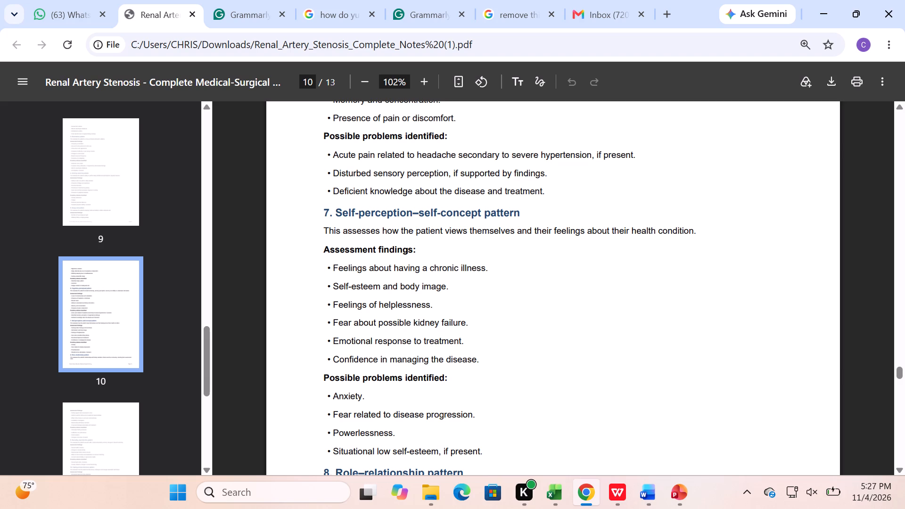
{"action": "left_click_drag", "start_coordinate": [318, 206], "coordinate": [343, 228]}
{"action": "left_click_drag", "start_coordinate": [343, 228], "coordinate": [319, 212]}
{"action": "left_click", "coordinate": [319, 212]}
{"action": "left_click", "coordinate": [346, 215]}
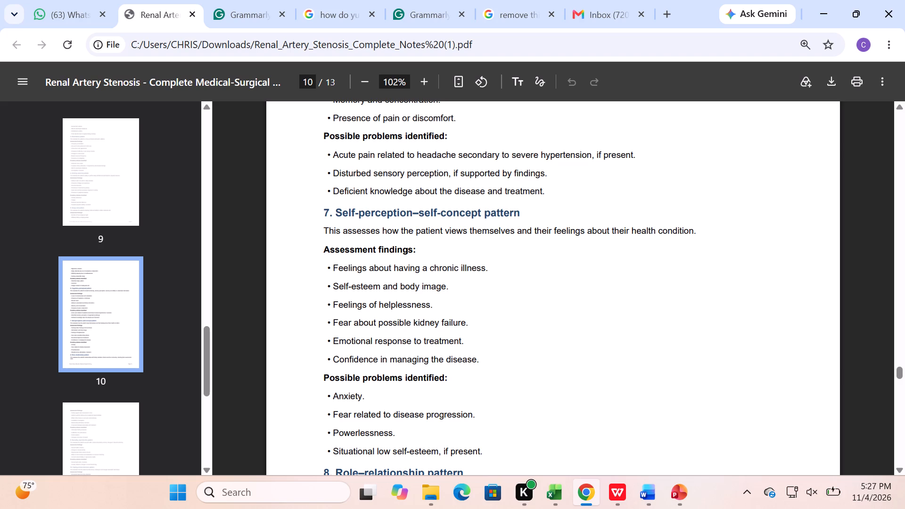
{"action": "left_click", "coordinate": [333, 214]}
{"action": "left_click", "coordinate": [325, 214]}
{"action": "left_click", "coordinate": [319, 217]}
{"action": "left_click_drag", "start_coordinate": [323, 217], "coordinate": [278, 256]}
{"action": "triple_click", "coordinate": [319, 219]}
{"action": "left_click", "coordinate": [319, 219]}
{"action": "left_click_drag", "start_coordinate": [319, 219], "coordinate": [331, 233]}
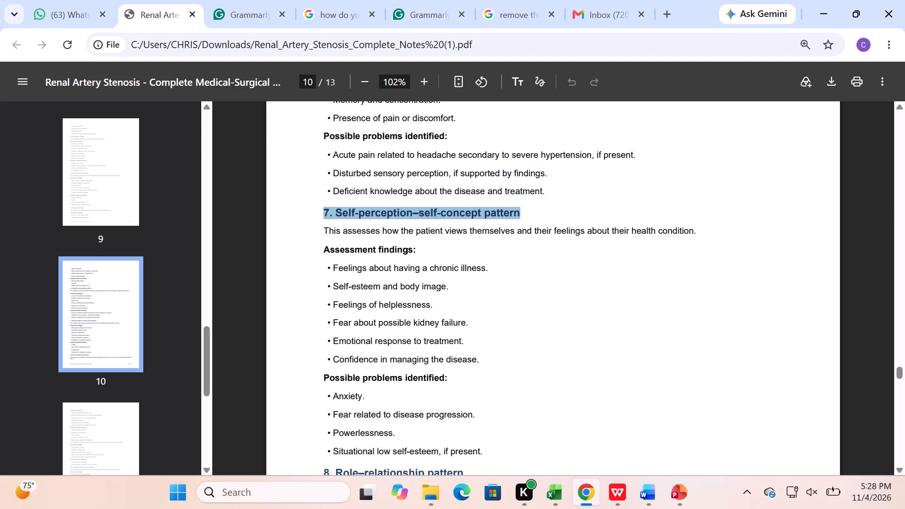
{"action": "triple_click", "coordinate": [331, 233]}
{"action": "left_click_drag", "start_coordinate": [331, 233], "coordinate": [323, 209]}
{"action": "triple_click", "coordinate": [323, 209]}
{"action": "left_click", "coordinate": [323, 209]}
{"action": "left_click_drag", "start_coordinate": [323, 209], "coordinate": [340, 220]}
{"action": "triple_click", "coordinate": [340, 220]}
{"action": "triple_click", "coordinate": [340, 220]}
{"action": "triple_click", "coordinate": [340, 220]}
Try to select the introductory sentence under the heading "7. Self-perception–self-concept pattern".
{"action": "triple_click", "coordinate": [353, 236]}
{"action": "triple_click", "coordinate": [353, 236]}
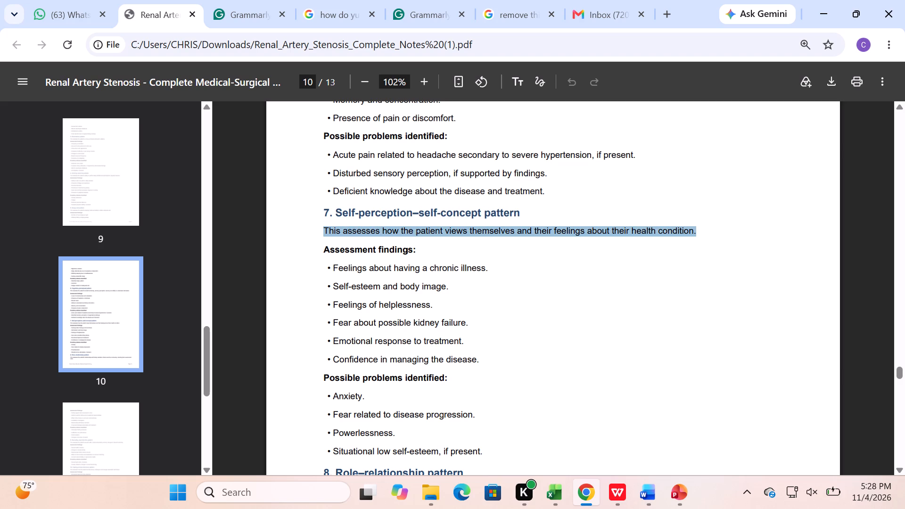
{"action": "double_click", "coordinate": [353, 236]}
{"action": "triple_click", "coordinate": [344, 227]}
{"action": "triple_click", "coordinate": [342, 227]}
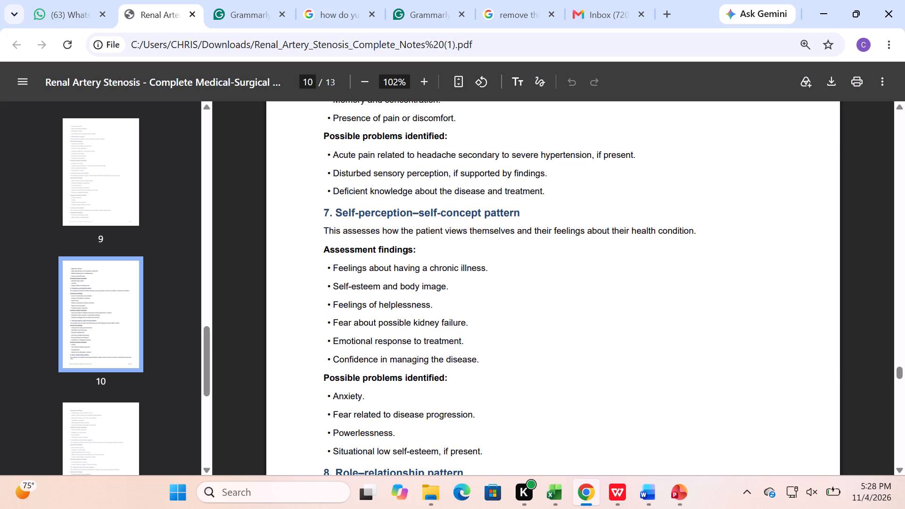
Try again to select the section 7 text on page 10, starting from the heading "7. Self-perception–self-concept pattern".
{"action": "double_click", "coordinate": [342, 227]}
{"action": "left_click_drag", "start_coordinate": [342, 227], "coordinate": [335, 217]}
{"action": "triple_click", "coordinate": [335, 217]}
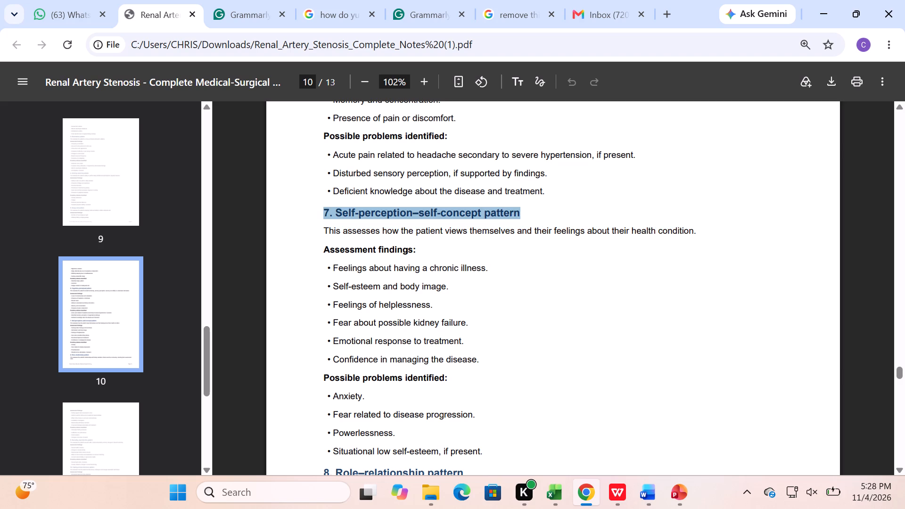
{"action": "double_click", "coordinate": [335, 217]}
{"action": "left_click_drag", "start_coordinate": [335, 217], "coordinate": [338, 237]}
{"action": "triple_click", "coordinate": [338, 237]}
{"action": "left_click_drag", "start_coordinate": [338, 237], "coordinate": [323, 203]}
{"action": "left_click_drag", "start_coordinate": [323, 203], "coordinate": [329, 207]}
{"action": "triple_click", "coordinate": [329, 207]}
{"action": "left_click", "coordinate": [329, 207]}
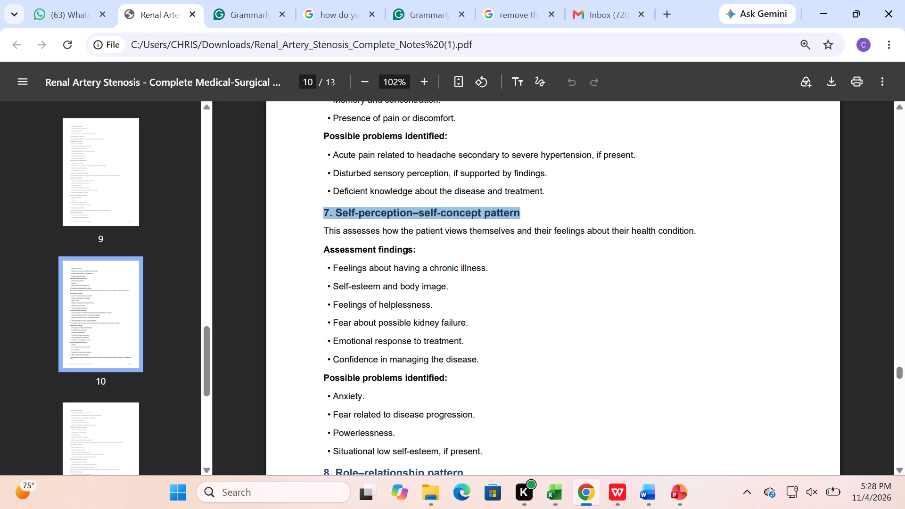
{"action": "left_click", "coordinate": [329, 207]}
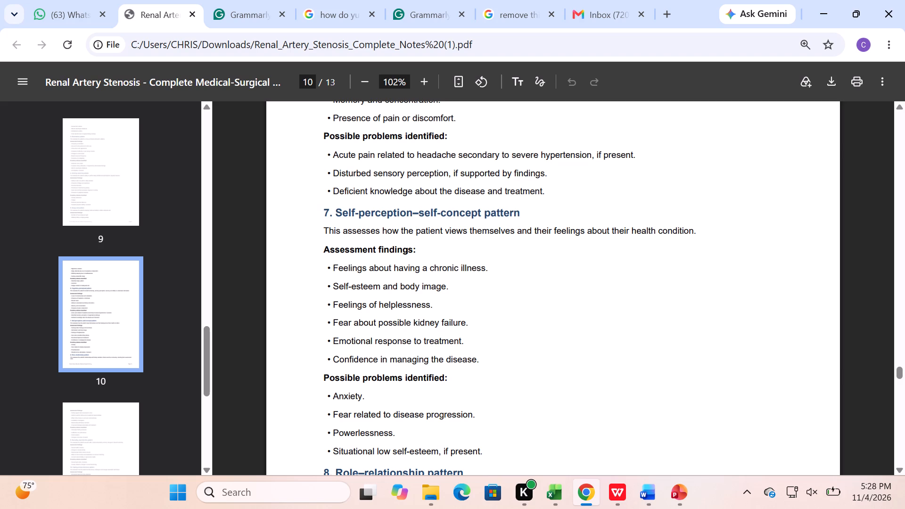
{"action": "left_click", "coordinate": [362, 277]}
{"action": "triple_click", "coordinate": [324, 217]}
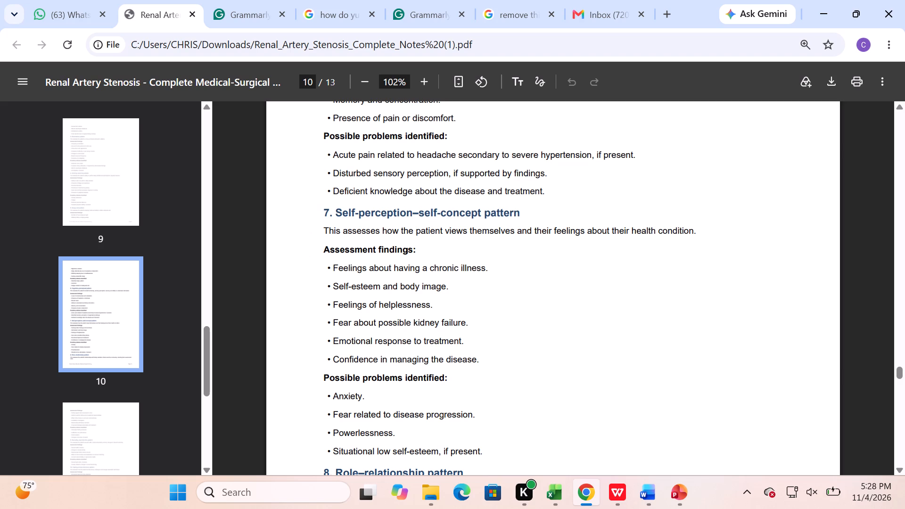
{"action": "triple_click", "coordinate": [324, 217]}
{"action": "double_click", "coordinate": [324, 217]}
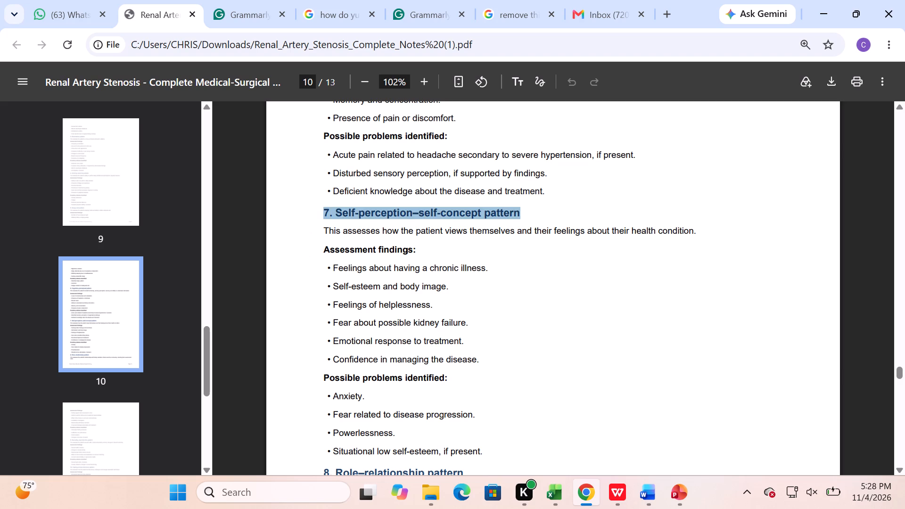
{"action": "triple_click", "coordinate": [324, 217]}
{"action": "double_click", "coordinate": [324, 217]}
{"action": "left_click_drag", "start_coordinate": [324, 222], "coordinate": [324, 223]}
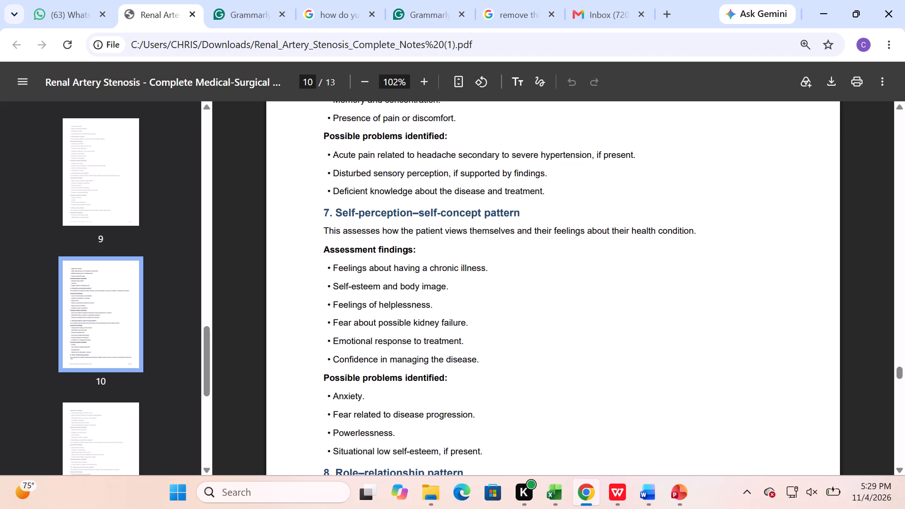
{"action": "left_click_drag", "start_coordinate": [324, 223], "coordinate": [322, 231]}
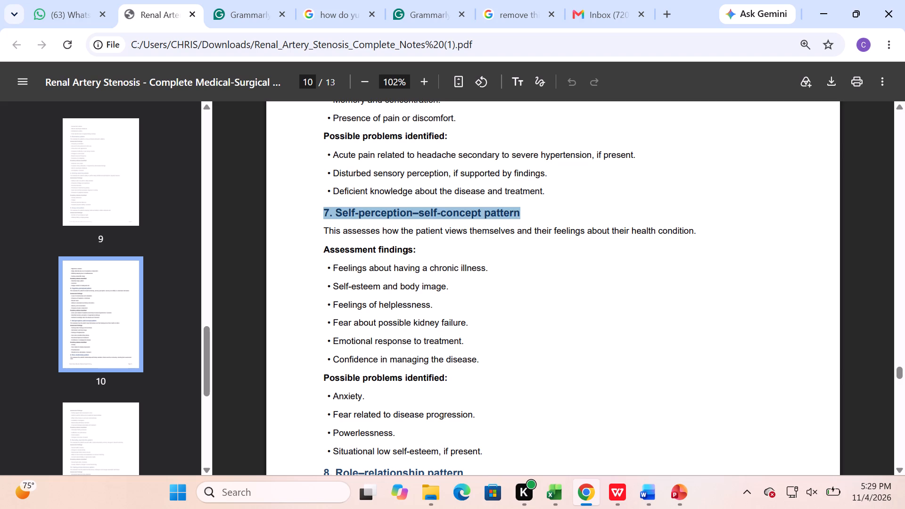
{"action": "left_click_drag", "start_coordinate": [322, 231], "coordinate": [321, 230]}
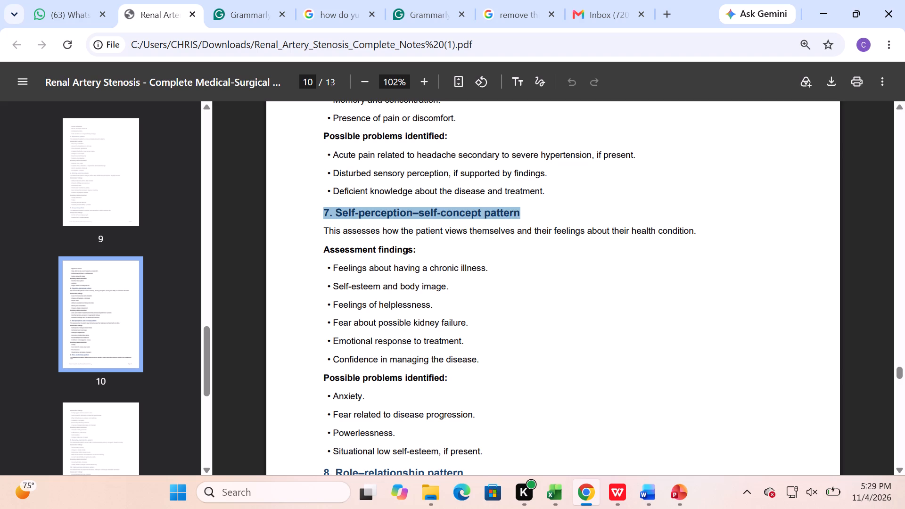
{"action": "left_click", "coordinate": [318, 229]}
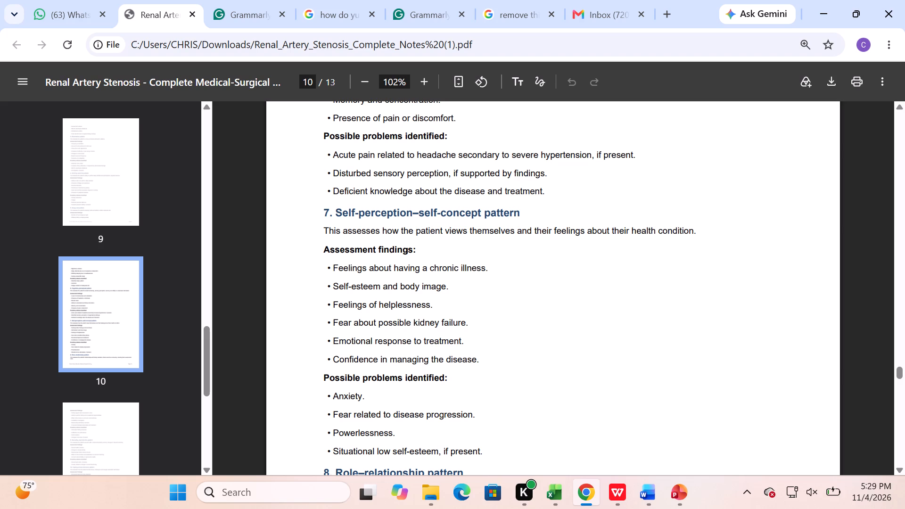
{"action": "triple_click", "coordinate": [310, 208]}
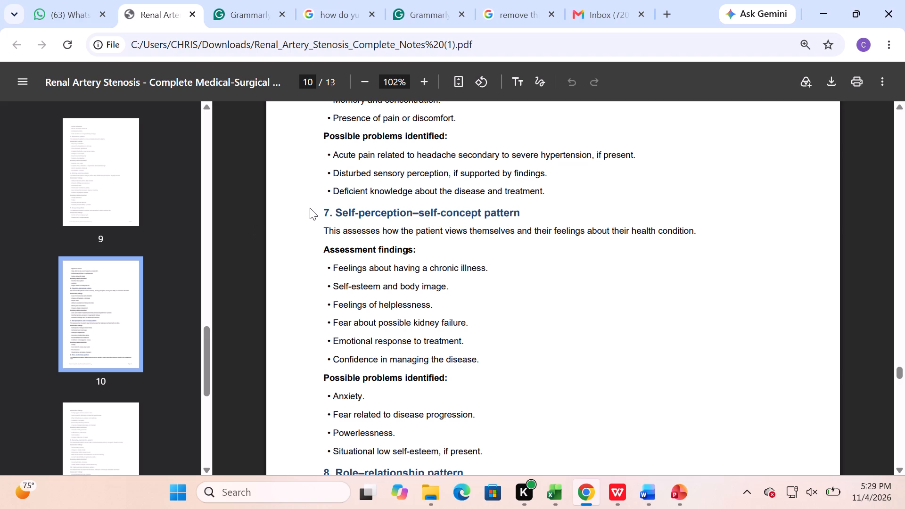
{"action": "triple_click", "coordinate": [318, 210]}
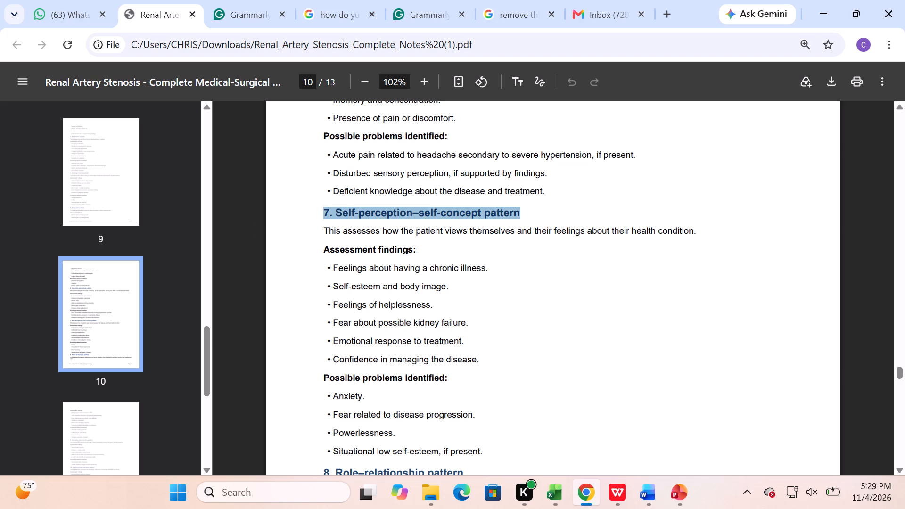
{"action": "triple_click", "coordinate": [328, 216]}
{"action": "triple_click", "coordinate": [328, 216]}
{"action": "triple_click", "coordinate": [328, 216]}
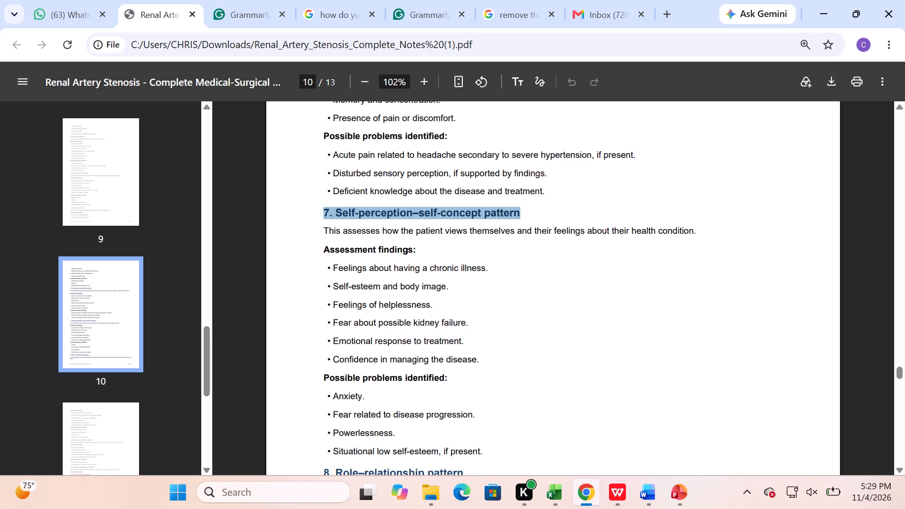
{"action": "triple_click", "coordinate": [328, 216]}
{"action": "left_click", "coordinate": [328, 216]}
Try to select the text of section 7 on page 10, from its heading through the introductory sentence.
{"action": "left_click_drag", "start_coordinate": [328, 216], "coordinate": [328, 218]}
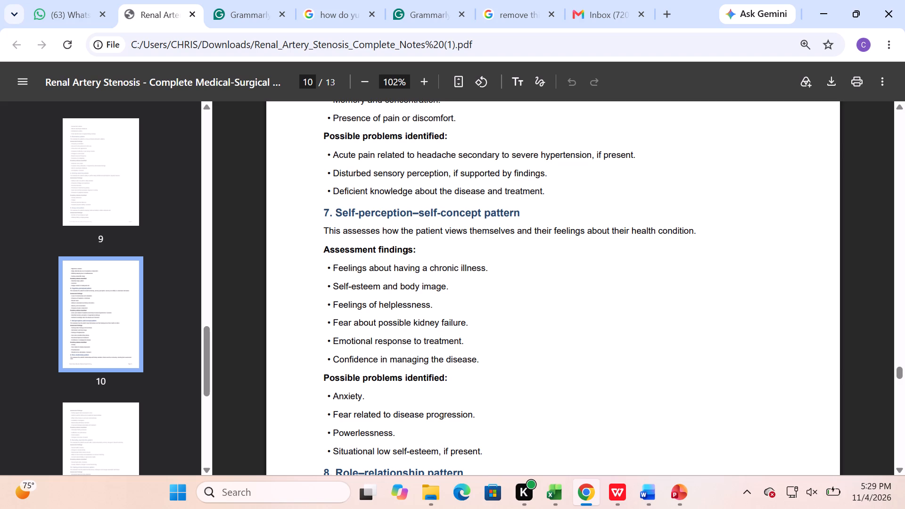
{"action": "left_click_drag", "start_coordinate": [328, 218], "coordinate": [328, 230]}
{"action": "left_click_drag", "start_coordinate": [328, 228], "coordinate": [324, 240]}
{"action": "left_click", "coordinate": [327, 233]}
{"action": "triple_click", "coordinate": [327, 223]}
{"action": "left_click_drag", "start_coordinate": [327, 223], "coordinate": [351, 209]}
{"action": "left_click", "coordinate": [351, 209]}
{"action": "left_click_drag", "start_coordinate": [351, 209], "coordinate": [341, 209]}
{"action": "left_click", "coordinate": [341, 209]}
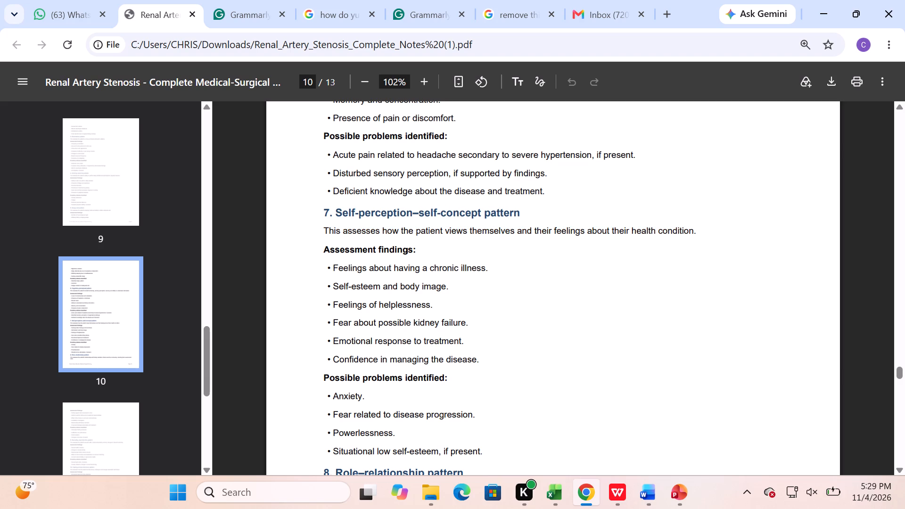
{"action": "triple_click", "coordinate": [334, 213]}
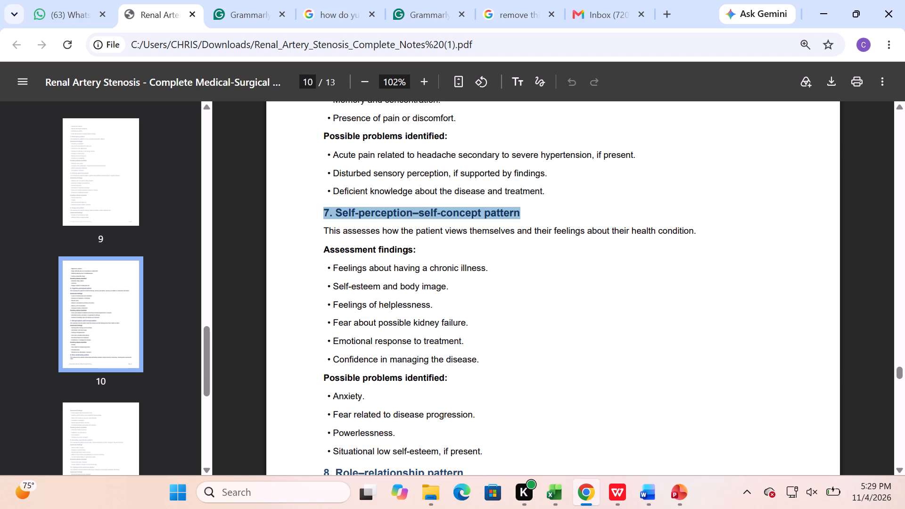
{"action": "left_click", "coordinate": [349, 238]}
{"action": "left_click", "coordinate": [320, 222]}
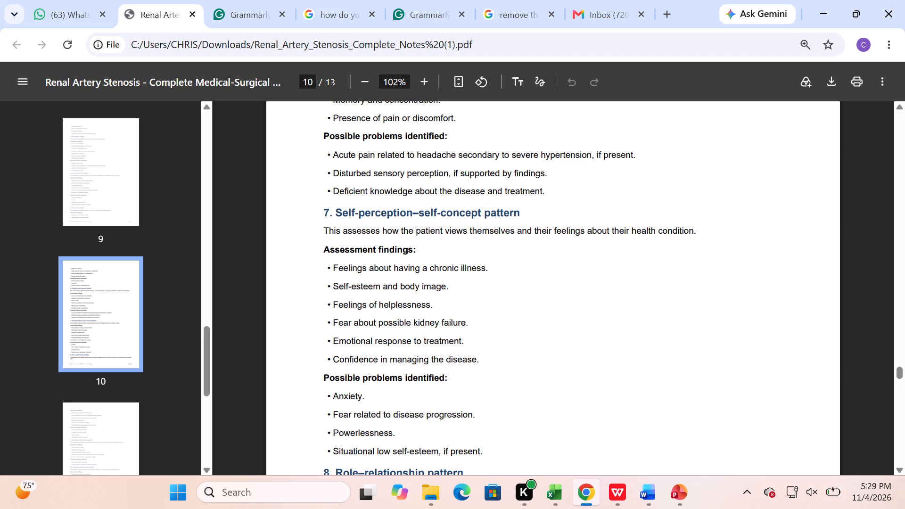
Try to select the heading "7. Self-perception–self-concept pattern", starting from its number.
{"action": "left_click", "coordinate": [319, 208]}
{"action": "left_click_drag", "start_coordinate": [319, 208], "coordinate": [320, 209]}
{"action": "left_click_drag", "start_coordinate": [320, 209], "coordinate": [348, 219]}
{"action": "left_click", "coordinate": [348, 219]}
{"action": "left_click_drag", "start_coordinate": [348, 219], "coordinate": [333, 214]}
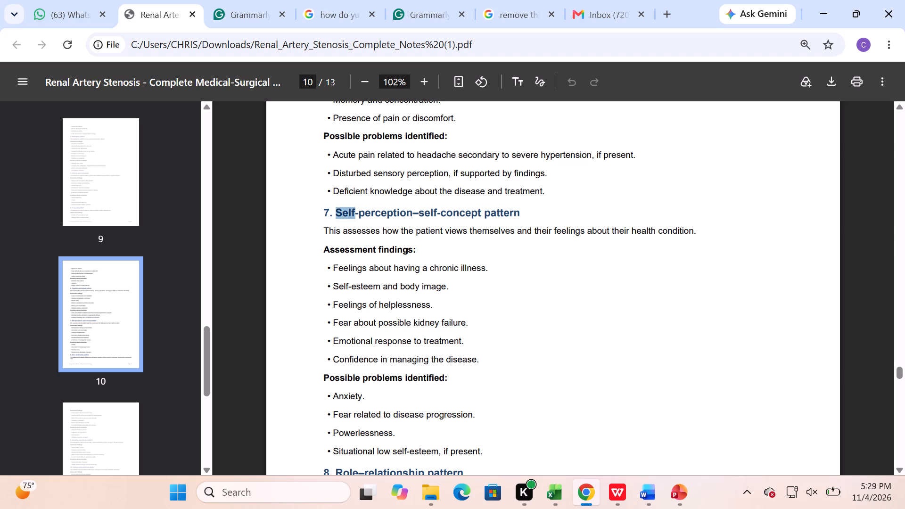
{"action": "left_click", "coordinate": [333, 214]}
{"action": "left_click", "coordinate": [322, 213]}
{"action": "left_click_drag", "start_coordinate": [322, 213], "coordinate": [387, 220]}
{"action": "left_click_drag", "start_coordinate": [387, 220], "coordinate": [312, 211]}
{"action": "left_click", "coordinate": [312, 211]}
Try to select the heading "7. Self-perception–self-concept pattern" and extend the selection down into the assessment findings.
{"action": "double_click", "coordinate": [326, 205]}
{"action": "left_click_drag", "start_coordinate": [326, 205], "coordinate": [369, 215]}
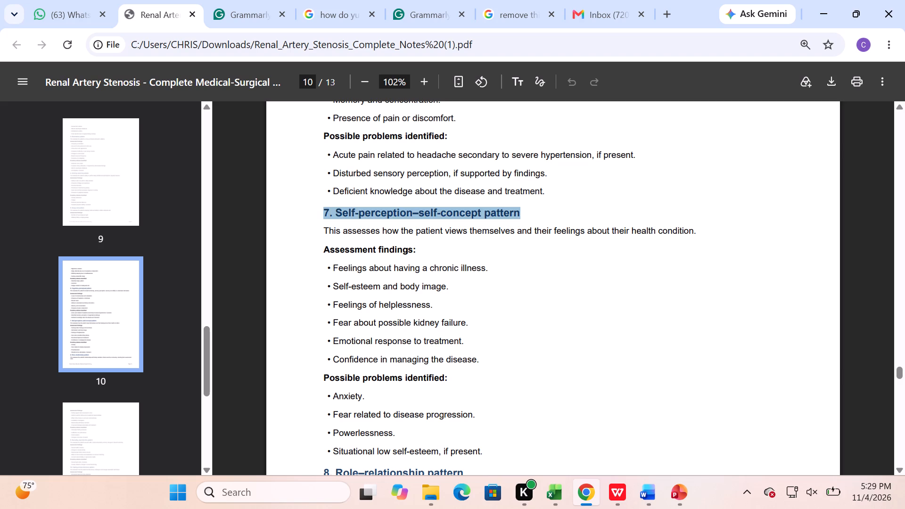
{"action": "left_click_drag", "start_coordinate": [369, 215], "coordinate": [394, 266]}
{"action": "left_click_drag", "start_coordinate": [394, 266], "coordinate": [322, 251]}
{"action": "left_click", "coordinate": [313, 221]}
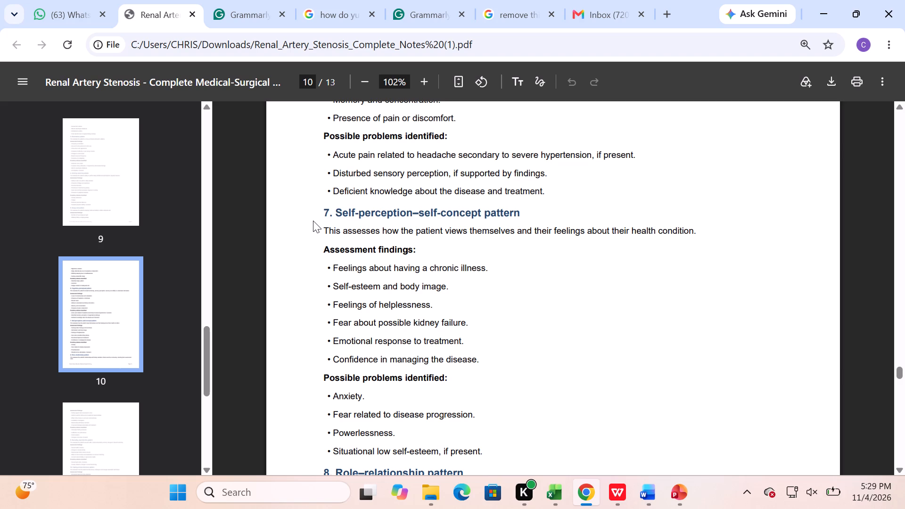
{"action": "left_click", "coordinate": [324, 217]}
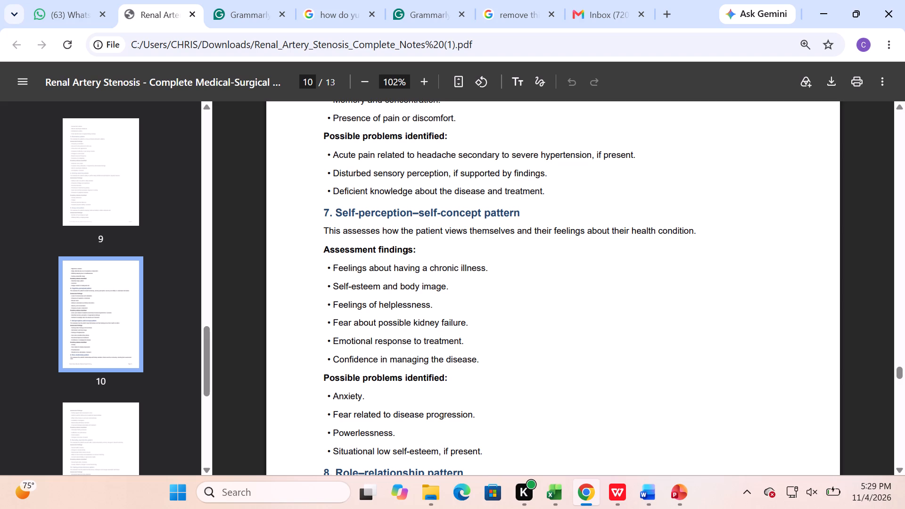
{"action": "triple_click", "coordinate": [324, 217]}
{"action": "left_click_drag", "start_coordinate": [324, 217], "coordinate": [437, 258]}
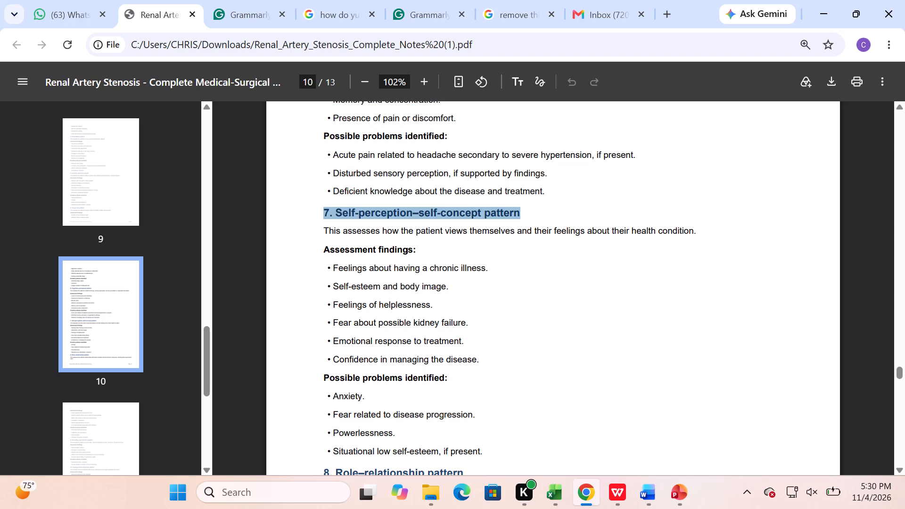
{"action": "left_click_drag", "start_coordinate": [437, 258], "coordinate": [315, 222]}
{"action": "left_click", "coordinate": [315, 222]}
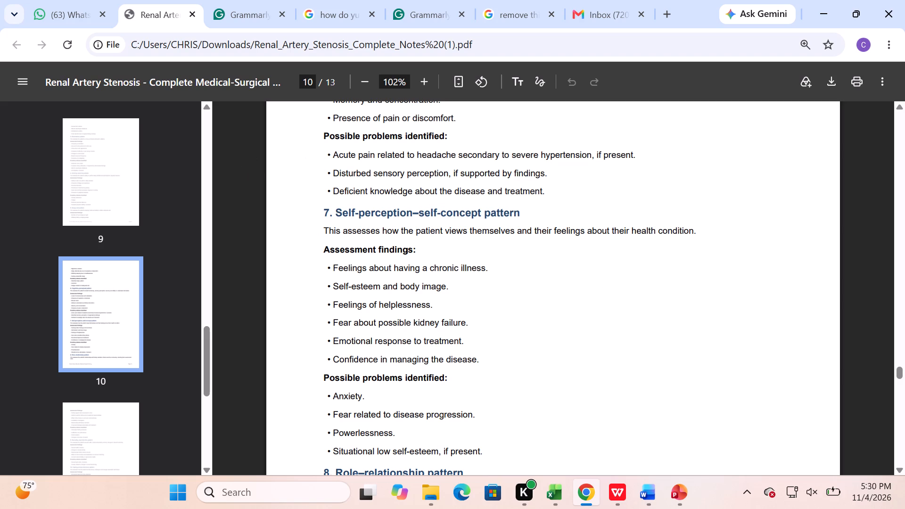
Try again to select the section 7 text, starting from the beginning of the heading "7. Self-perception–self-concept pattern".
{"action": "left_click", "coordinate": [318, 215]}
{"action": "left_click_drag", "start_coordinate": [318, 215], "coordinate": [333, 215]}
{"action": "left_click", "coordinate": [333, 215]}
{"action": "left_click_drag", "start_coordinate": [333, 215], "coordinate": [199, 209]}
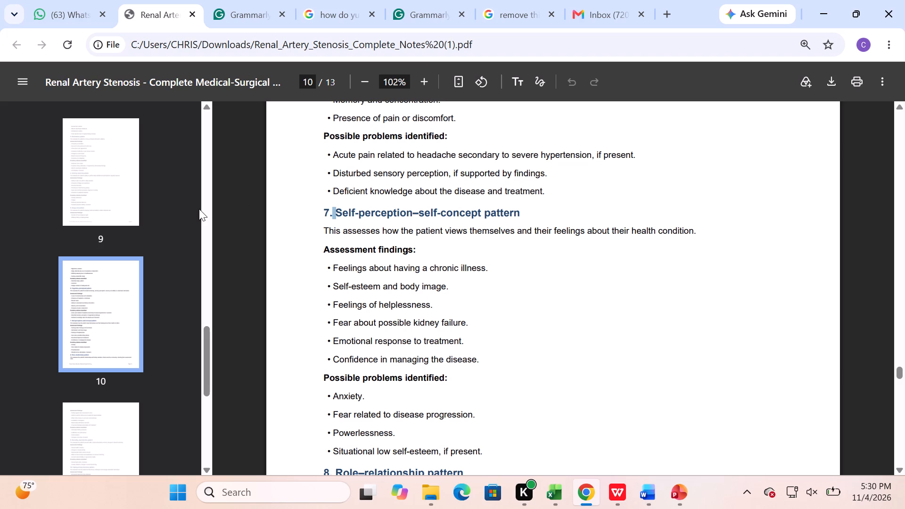
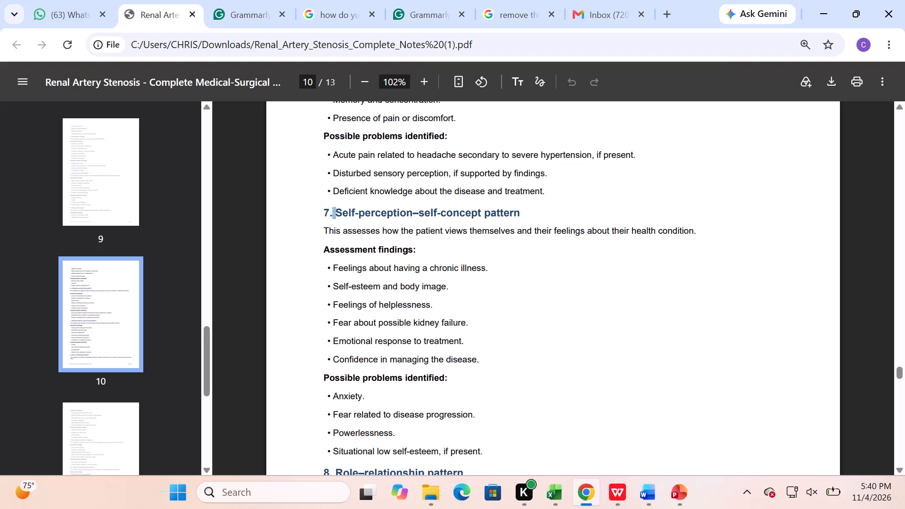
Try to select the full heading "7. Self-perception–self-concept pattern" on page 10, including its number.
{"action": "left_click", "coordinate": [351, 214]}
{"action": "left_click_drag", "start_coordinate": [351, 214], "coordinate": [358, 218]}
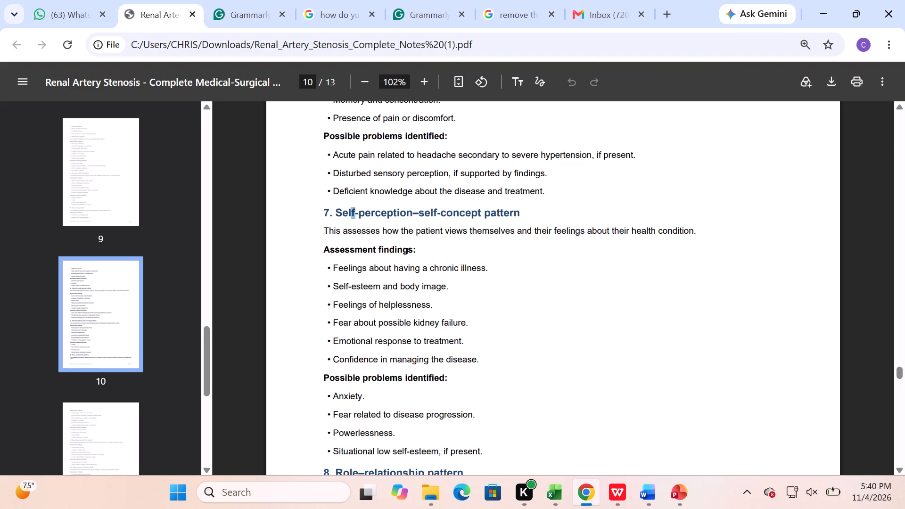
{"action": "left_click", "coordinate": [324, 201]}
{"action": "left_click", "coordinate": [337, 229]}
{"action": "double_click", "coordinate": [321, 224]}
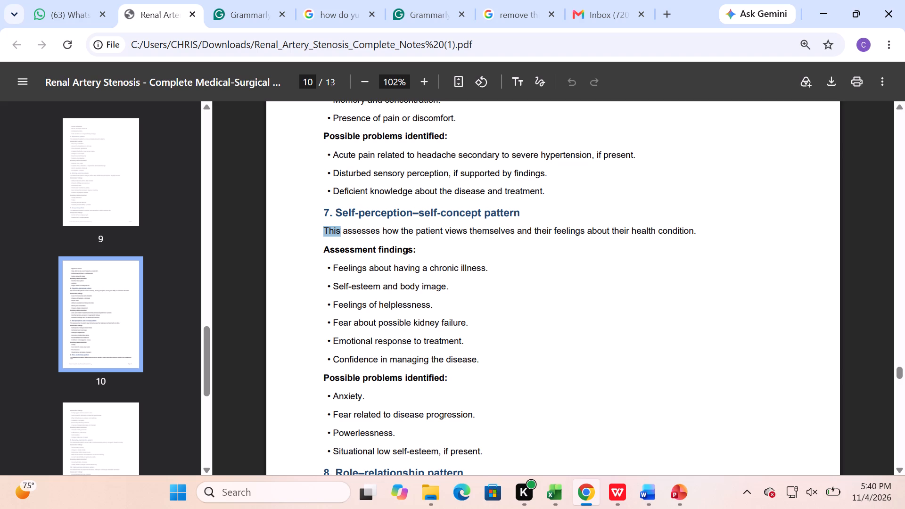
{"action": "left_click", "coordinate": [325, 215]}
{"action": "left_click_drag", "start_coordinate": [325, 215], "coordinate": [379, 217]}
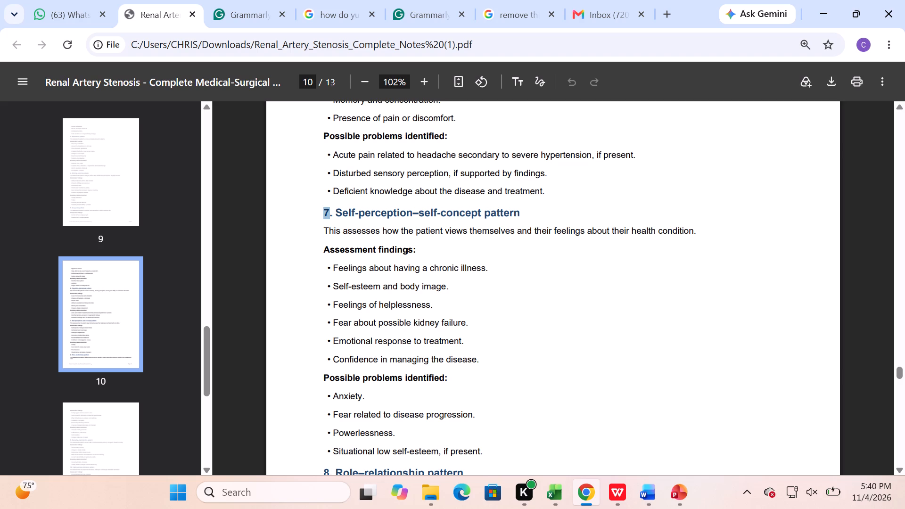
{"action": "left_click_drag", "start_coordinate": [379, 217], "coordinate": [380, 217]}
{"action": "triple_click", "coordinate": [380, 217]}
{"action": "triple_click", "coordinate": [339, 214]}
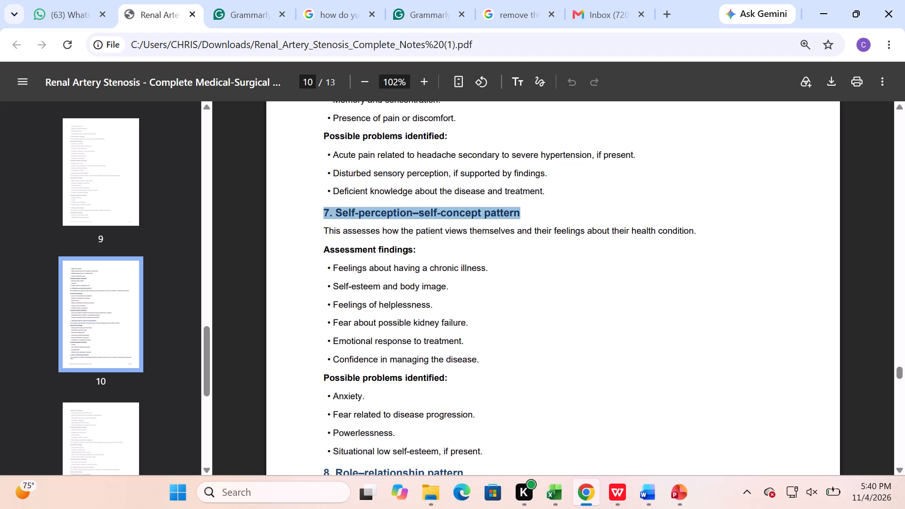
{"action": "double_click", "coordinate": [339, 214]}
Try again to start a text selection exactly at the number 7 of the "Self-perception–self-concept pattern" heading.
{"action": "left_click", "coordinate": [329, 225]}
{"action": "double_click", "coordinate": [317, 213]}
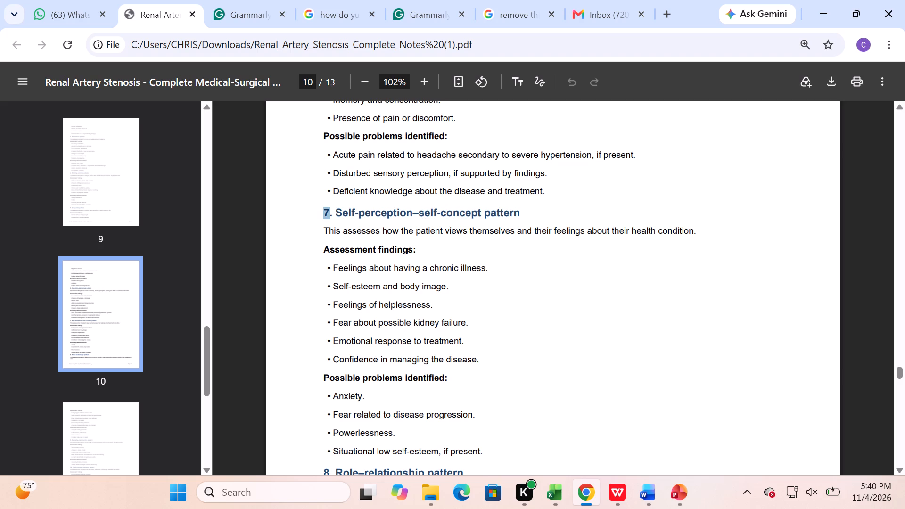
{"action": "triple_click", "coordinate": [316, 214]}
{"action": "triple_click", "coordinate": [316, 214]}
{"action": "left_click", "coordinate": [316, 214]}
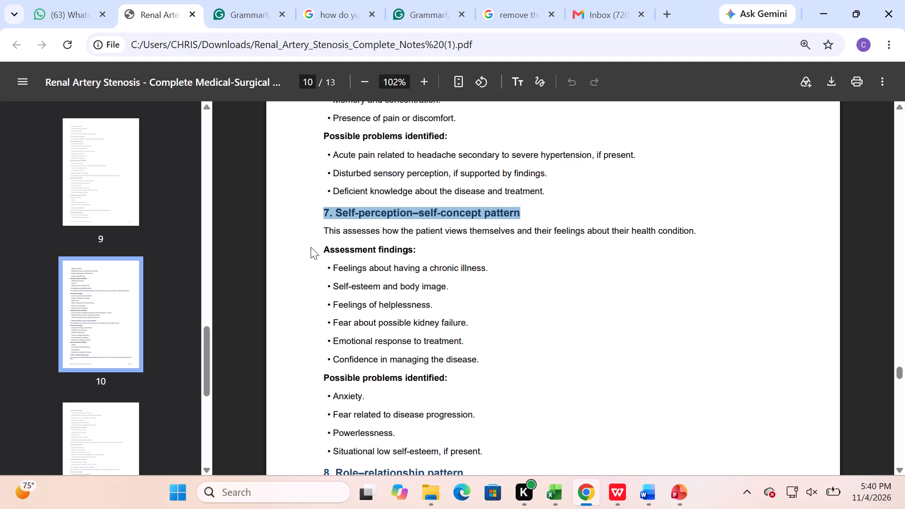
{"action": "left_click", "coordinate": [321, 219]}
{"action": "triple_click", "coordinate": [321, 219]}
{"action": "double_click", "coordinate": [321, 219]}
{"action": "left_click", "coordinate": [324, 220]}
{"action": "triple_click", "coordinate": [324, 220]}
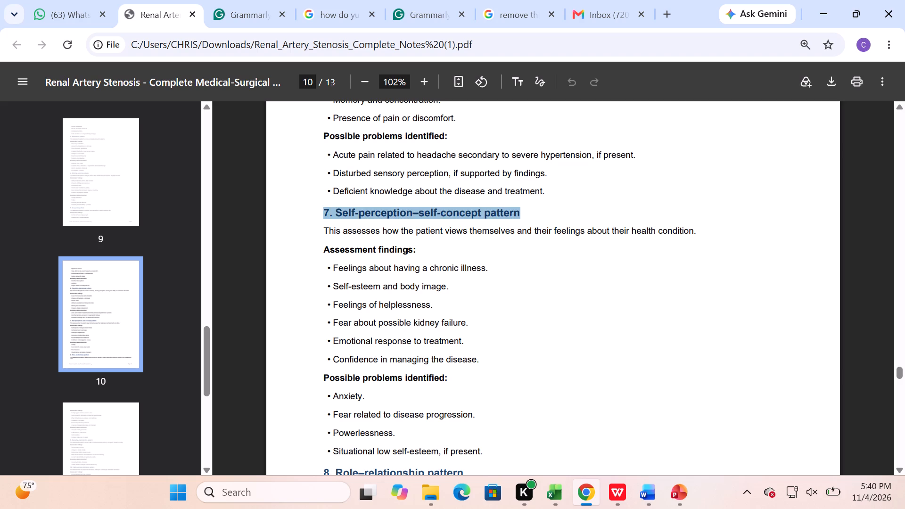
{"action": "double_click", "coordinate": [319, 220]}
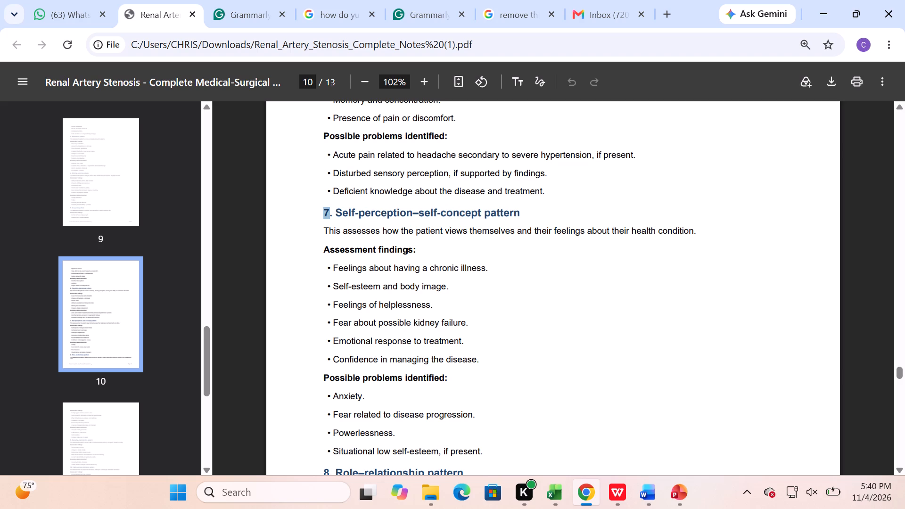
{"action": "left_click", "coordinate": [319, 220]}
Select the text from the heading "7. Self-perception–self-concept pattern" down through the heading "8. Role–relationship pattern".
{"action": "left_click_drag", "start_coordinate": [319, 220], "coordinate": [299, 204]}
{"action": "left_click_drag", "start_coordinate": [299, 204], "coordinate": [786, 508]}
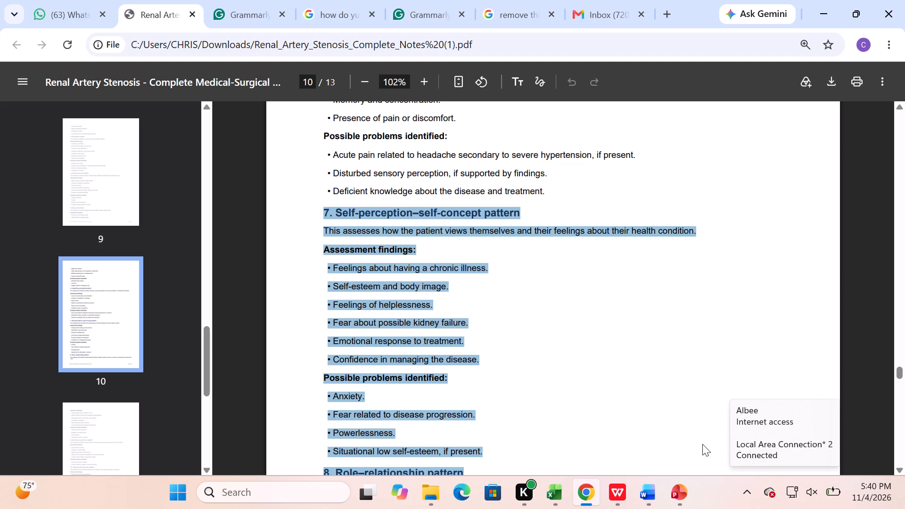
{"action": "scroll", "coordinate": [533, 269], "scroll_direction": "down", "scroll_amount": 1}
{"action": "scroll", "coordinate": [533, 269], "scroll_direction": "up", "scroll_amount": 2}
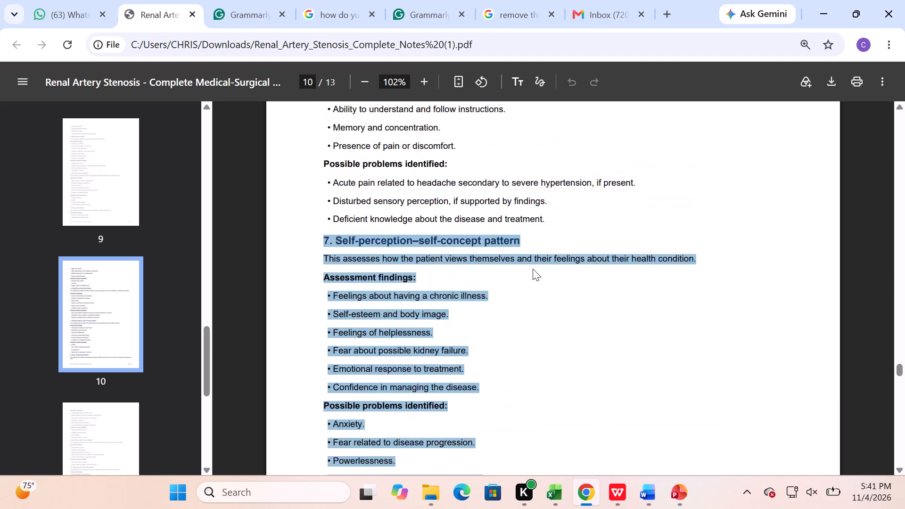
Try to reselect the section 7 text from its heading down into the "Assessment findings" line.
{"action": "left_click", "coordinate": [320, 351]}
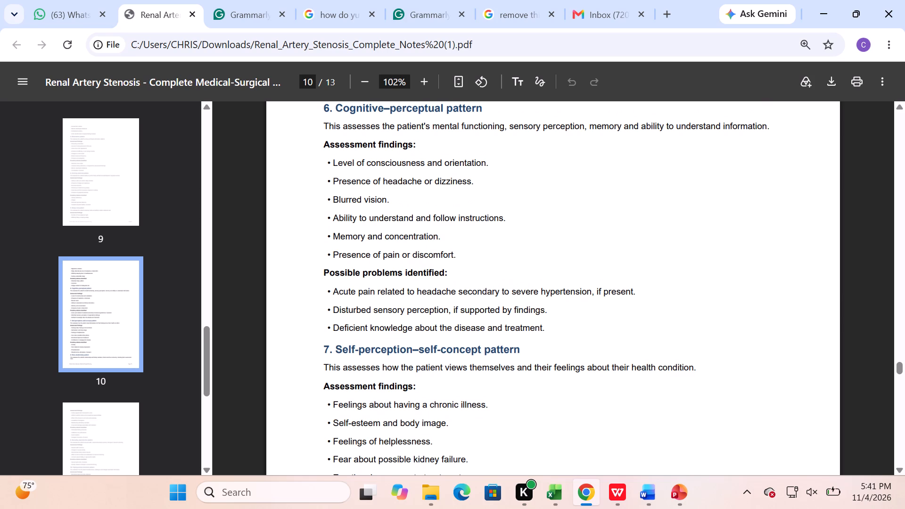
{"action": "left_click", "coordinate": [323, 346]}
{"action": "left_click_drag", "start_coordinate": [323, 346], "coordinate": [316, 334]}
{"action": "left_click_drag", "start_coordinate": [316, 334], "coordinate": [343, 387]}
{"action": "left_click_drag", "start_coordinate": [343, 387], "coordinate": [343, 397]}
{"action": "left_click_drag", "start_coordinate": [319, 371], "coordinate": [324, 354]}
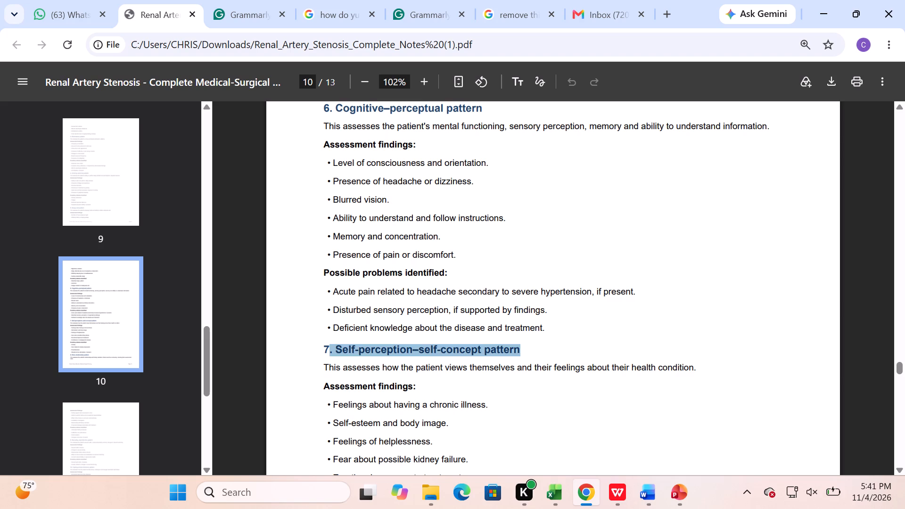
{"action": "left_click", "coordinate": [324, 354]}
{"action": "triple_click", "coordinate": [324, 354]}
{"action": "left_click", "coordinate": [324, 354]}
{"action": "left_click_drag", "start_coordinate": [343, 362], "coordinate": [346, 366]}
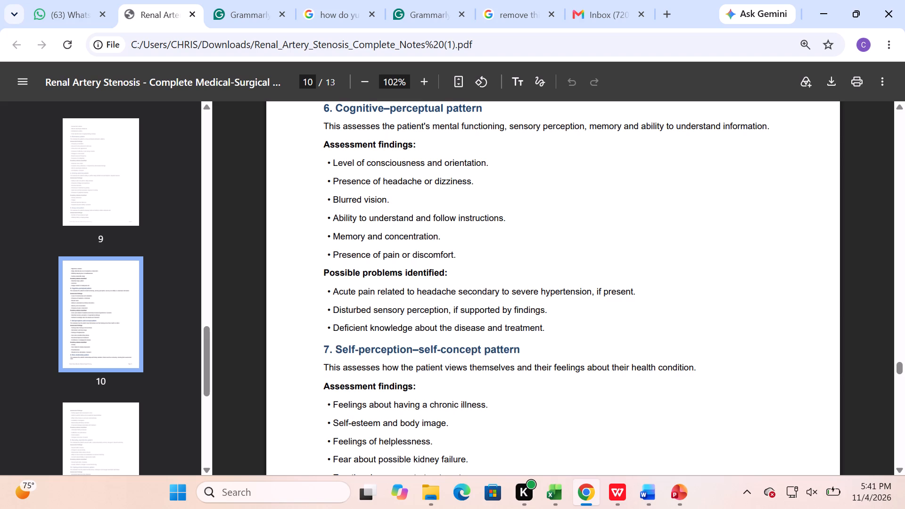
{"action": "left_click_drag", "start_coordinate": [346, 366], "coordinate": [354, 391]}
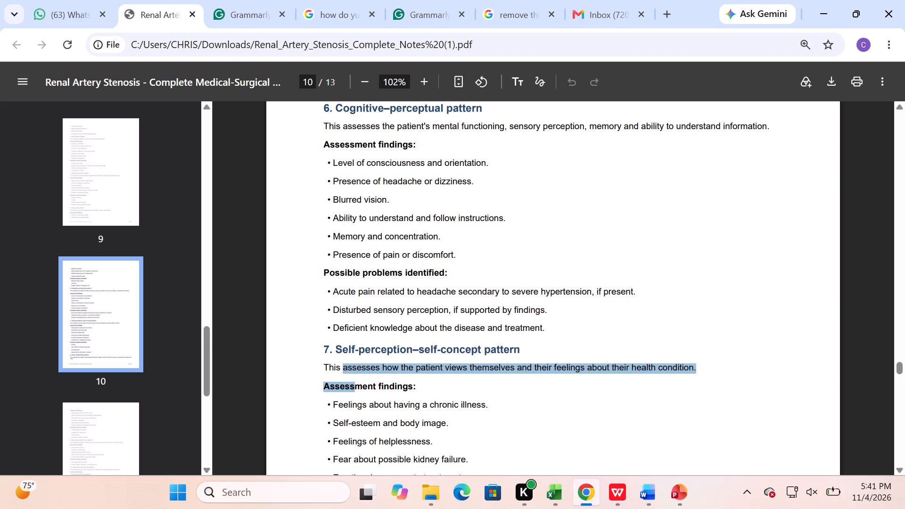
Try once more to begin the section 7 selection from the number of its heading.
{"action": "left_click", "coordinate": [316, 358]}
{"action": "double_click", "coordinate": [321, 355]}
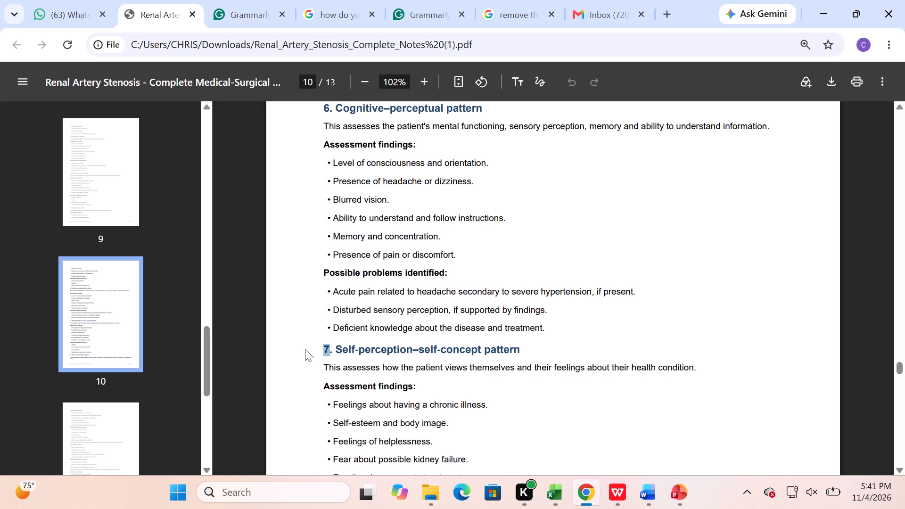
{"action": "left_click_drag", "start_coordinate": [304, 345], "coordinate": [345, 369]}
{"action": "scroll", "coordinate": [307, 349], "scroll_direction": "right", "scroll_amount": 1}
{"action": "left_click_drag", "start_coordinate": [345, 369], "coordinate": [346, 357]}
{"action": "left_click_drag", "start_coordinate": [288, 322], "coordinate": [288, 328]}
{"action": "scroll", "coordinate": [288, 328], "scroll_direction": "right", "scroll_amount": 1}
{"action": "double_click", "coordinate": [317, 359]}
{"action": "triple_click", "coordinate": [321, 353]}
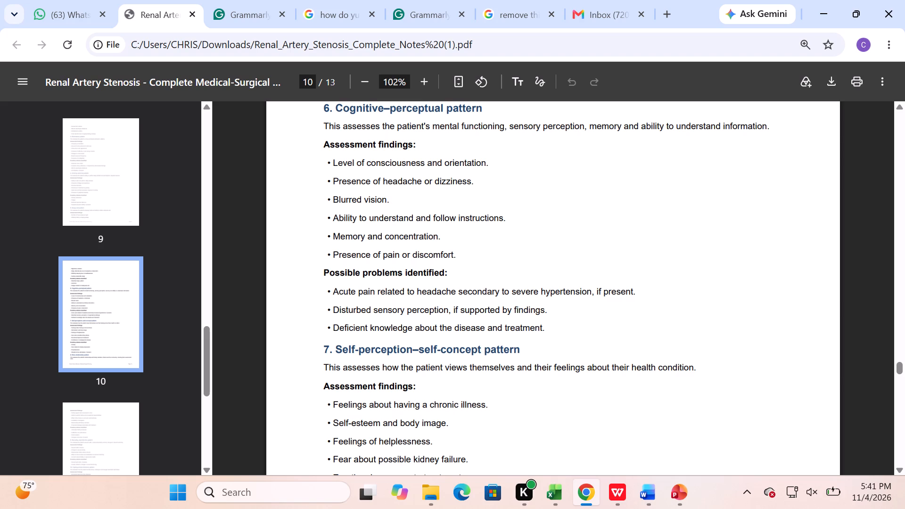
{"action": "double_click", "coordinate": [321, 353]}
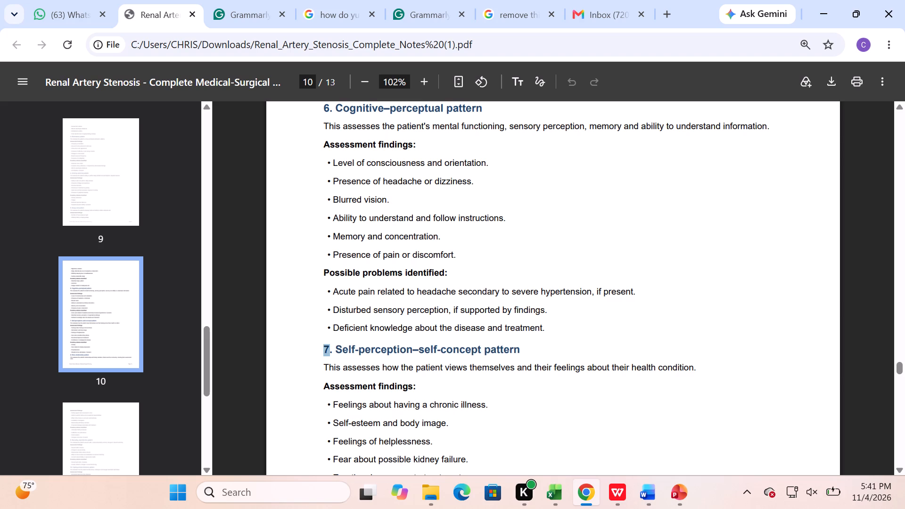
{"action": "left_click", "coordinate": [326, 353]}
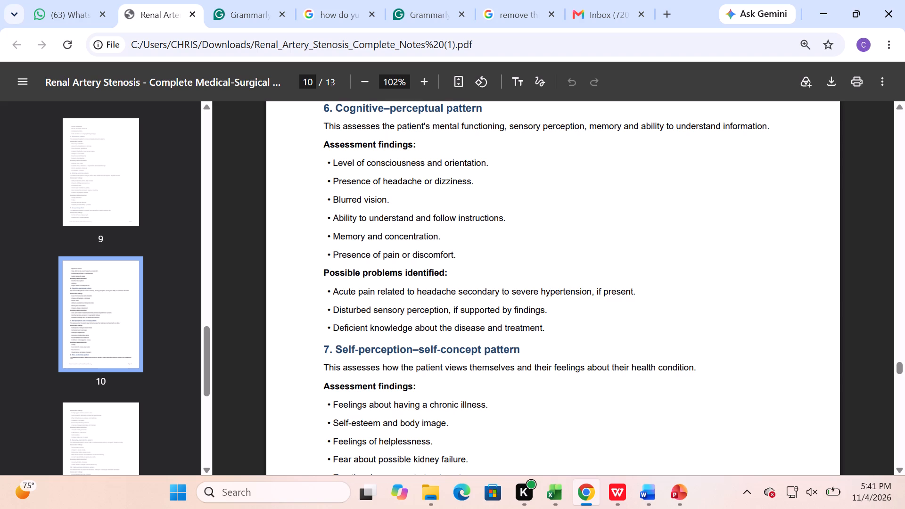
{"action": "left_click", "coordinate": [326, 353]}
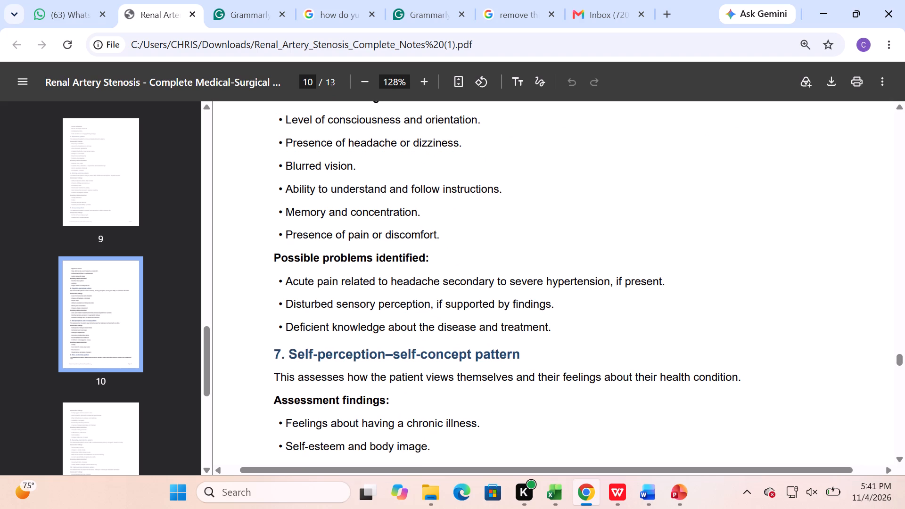
Dismiss the OneDrive storage notification covering the PDF page.
{"action": "scroll", "coordinate": [332, 375], "scroll_direction": "down", "scroll_amount": 2}
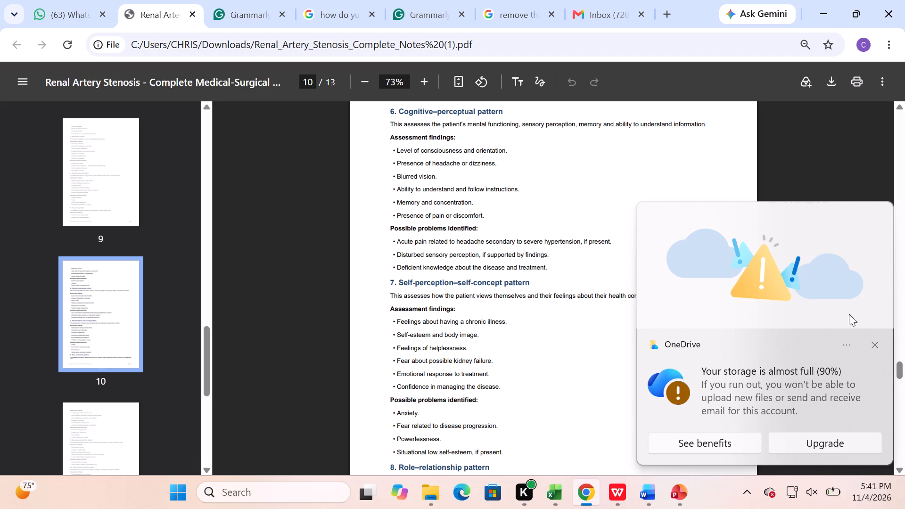
{"action": "left_click", "coordinate": [874, 346]}
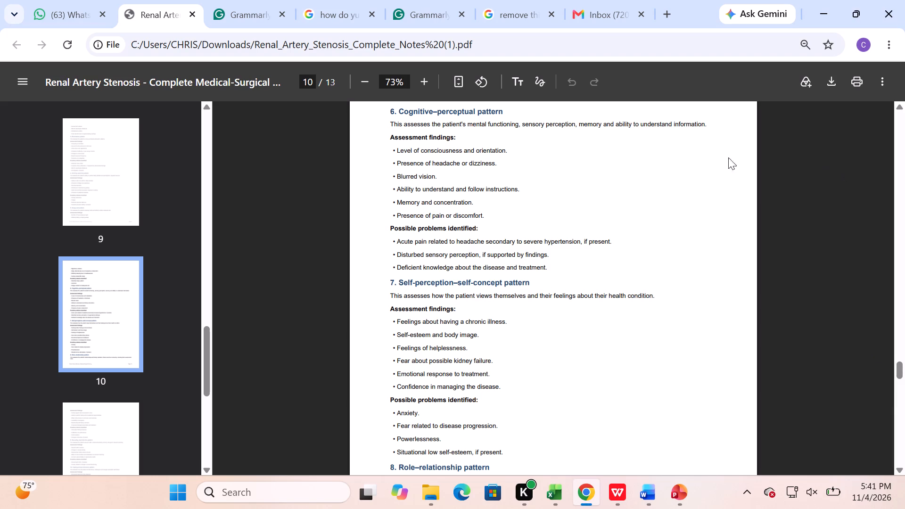
Set the PDF's zoom level to 110%.
{"action": "left_click", "coordinate": [424, 81]}
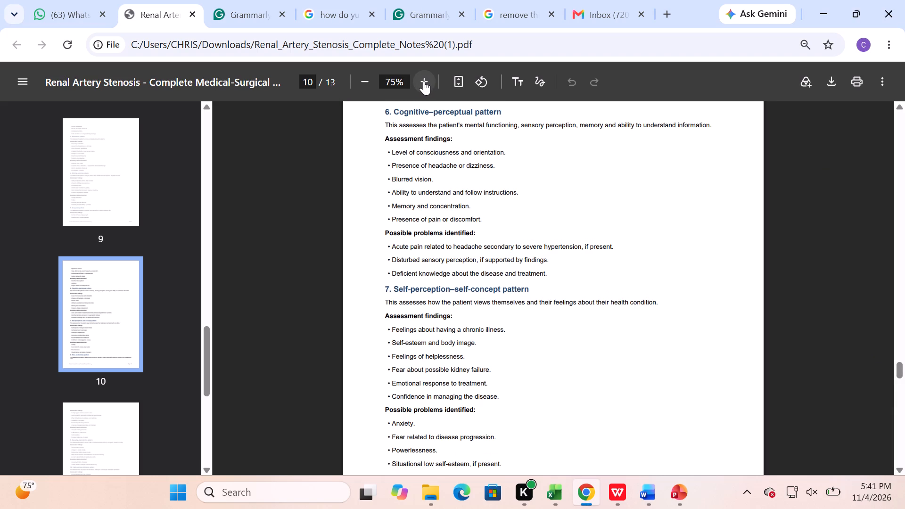
{"action": "left_click", "coordinate": [424, 81]}
{"action": "left_click", "coordinate": [424, 81]}
{"action": "left_click", "coordinate": [424, 81]}
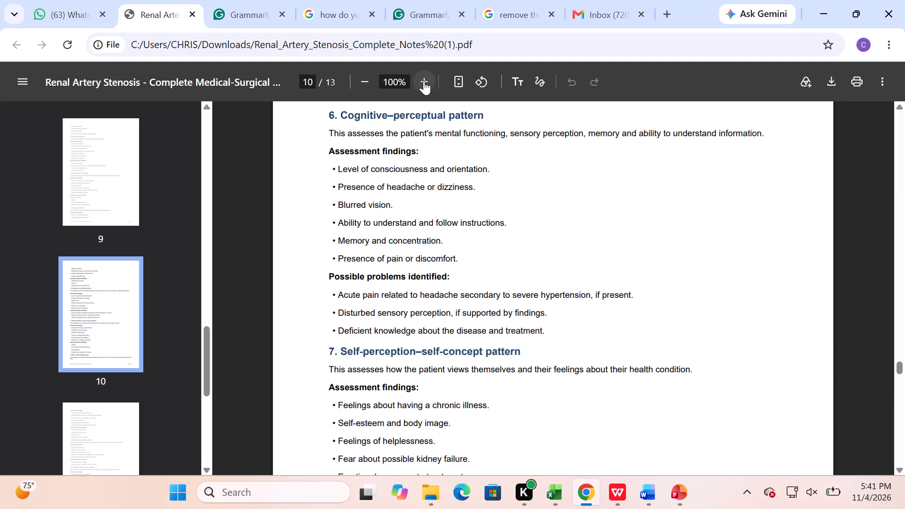
{"action": "left_click", "coordinate": [424, 81]}
{"action": "left_click", "coordinate": [424, 81]}
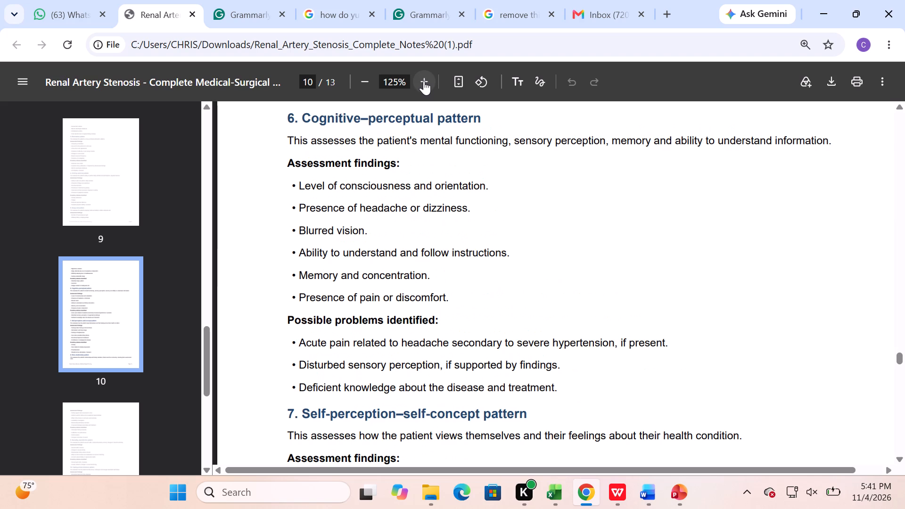
{"action": "left_click", "coordinate": [370, 85]}
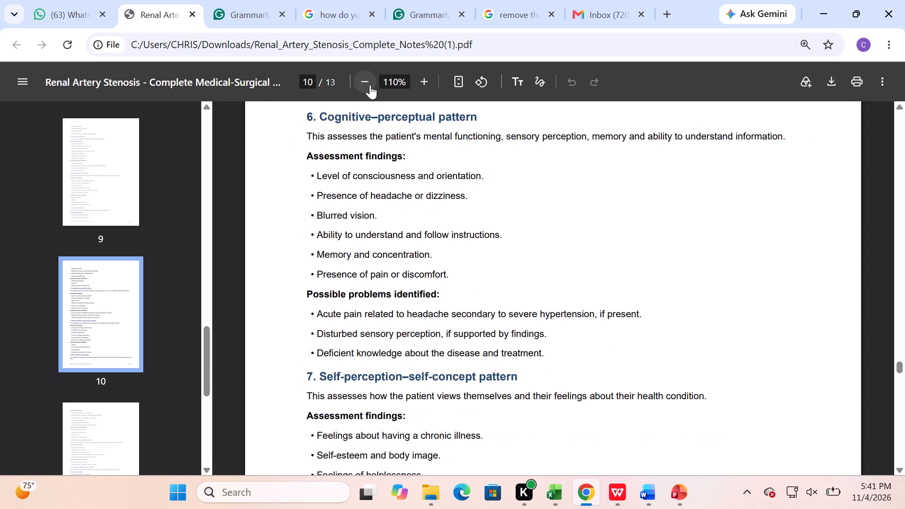
Set the PDF's zoom level to 100%.
{"action": "left_click", "coordinate": [370, 85]}
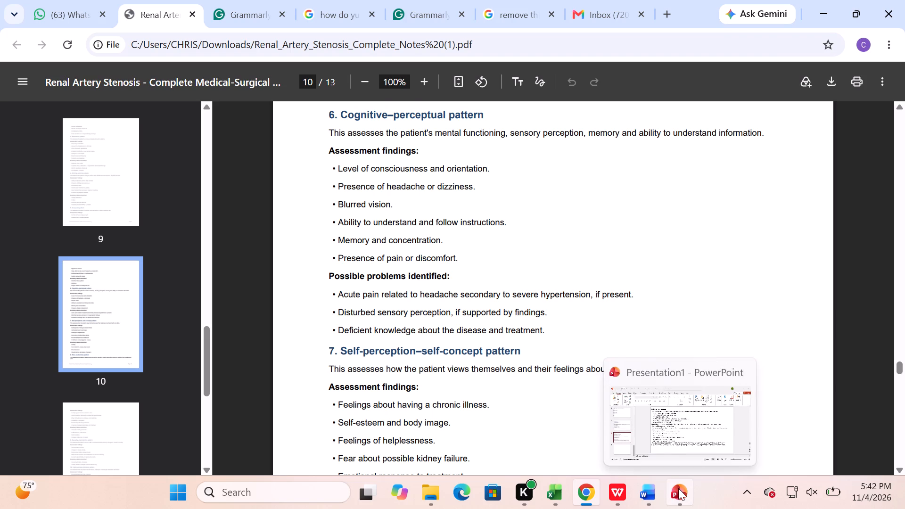
Check slide 18 in PowerPoint for the last section already copied and return to the PDF notes.
{"action": "left_click", "coordinate": [670, 437]}
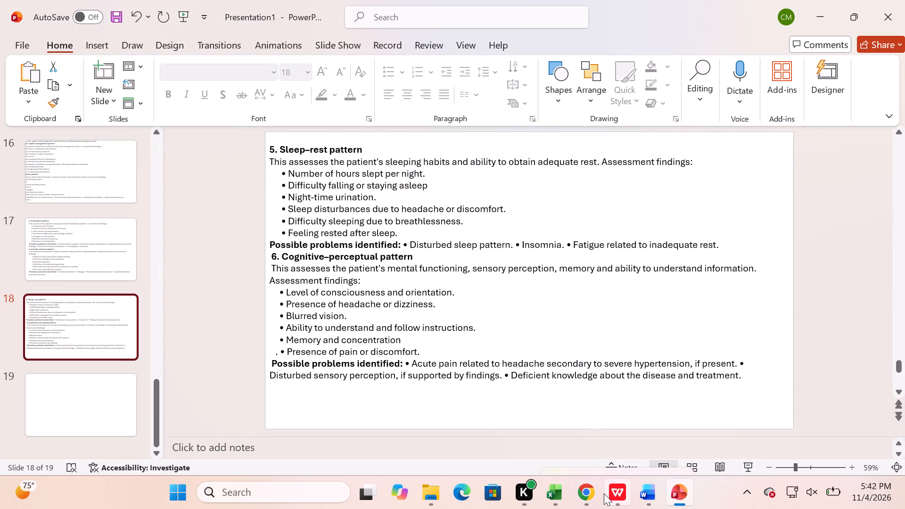
{"action": "left_click", "coordinate": [576, 449]}
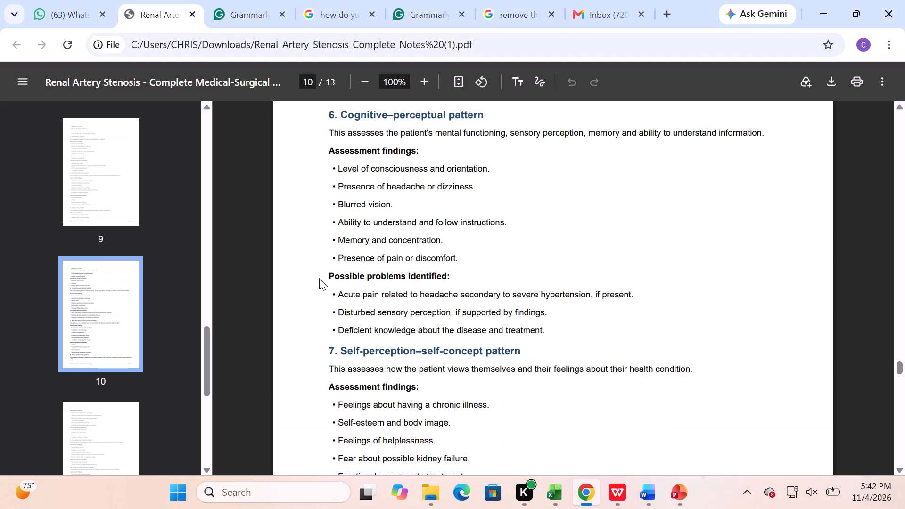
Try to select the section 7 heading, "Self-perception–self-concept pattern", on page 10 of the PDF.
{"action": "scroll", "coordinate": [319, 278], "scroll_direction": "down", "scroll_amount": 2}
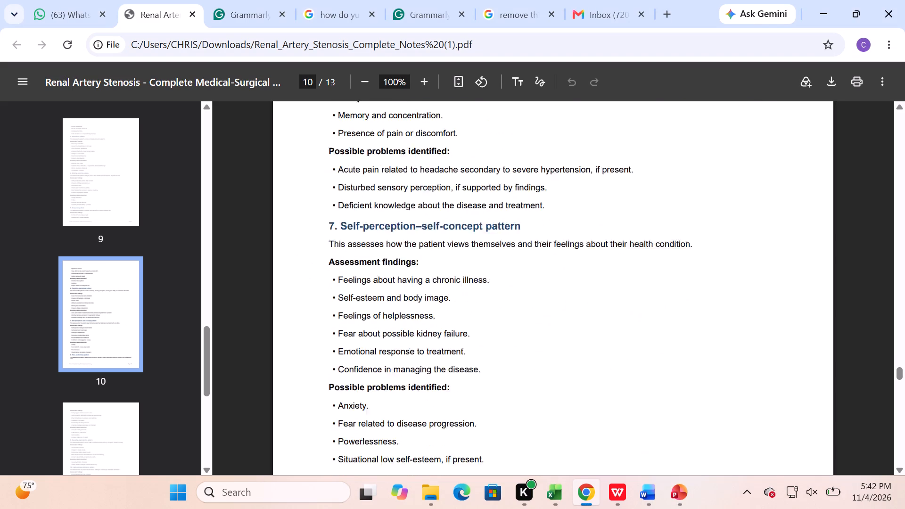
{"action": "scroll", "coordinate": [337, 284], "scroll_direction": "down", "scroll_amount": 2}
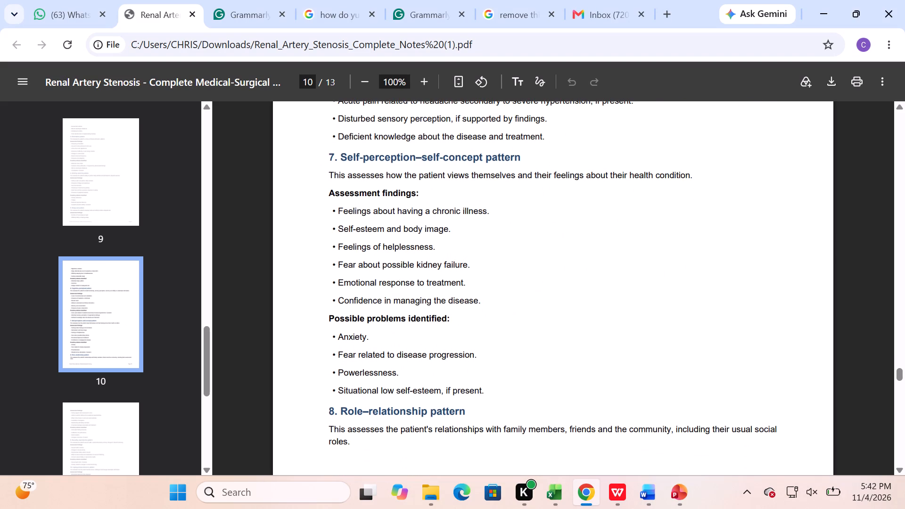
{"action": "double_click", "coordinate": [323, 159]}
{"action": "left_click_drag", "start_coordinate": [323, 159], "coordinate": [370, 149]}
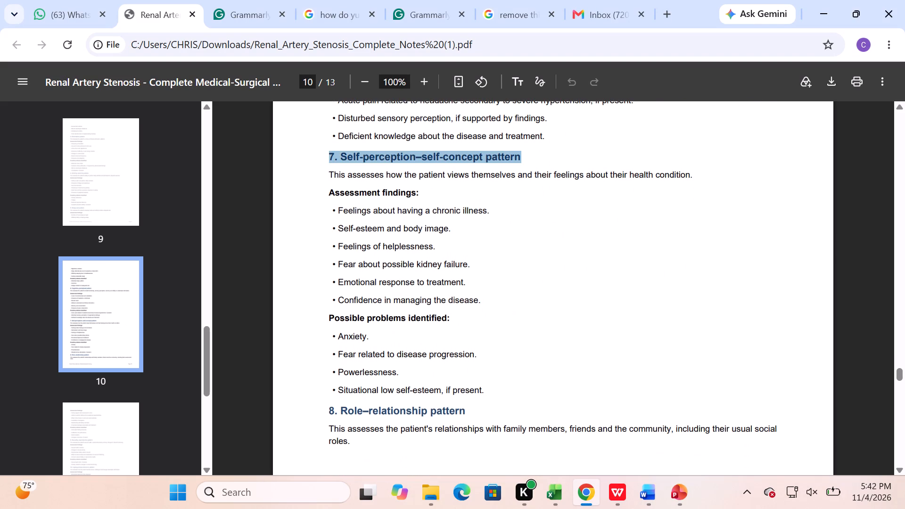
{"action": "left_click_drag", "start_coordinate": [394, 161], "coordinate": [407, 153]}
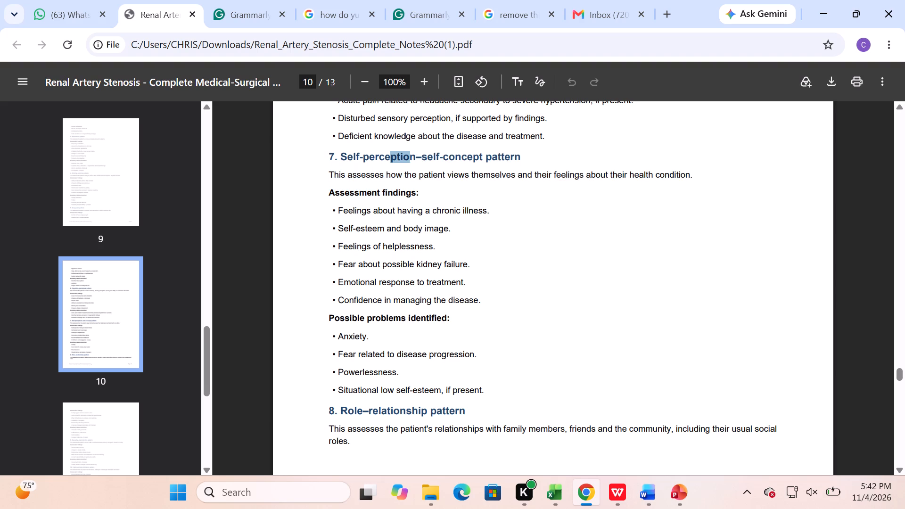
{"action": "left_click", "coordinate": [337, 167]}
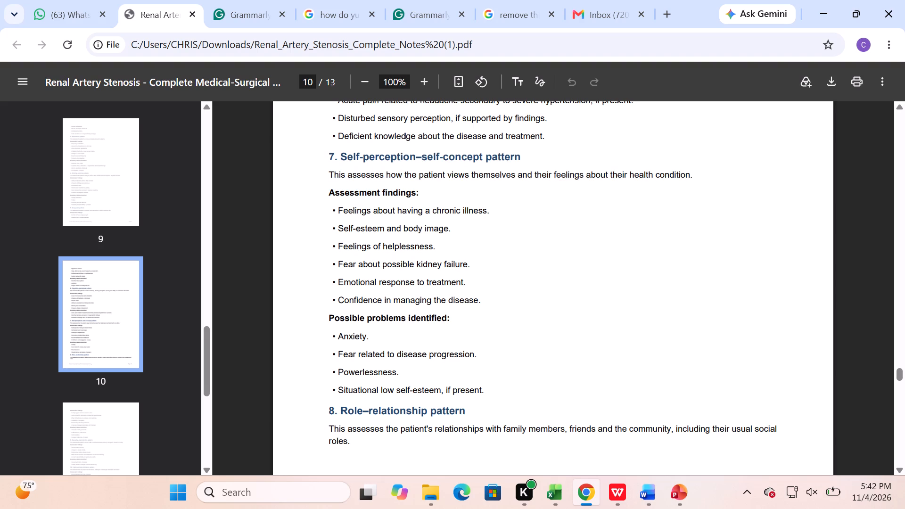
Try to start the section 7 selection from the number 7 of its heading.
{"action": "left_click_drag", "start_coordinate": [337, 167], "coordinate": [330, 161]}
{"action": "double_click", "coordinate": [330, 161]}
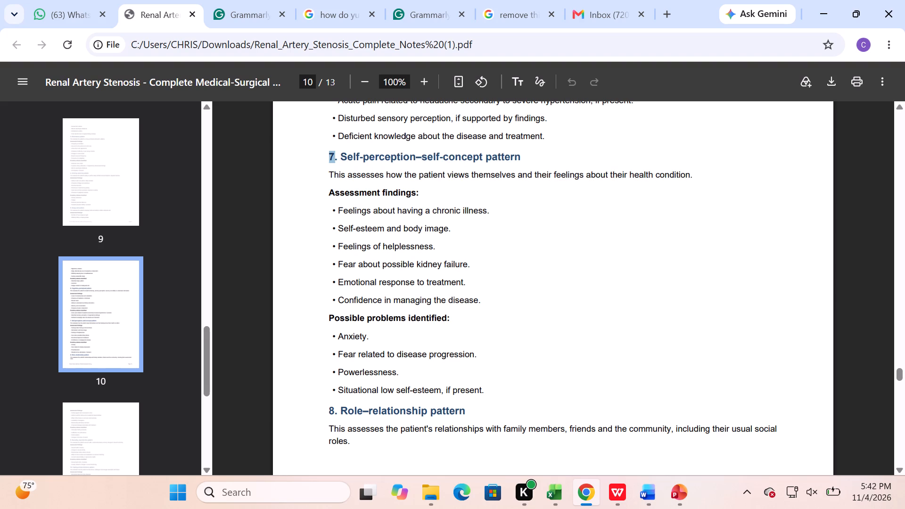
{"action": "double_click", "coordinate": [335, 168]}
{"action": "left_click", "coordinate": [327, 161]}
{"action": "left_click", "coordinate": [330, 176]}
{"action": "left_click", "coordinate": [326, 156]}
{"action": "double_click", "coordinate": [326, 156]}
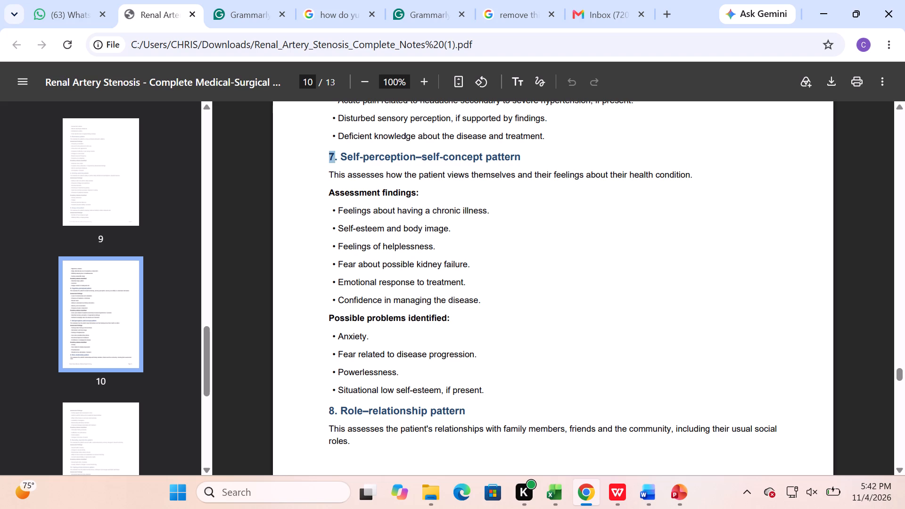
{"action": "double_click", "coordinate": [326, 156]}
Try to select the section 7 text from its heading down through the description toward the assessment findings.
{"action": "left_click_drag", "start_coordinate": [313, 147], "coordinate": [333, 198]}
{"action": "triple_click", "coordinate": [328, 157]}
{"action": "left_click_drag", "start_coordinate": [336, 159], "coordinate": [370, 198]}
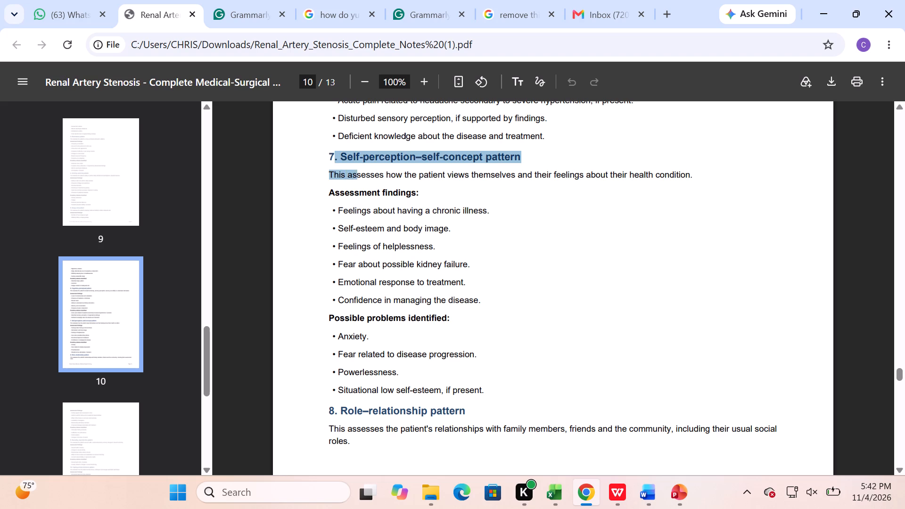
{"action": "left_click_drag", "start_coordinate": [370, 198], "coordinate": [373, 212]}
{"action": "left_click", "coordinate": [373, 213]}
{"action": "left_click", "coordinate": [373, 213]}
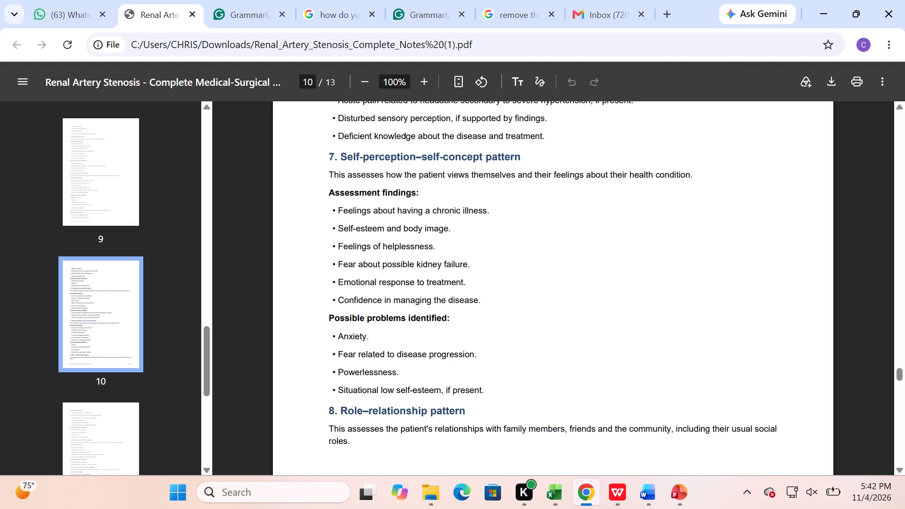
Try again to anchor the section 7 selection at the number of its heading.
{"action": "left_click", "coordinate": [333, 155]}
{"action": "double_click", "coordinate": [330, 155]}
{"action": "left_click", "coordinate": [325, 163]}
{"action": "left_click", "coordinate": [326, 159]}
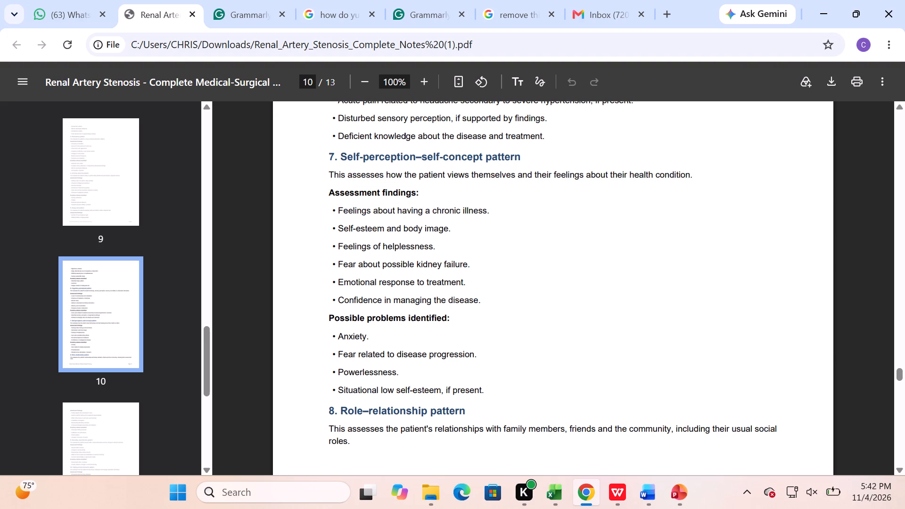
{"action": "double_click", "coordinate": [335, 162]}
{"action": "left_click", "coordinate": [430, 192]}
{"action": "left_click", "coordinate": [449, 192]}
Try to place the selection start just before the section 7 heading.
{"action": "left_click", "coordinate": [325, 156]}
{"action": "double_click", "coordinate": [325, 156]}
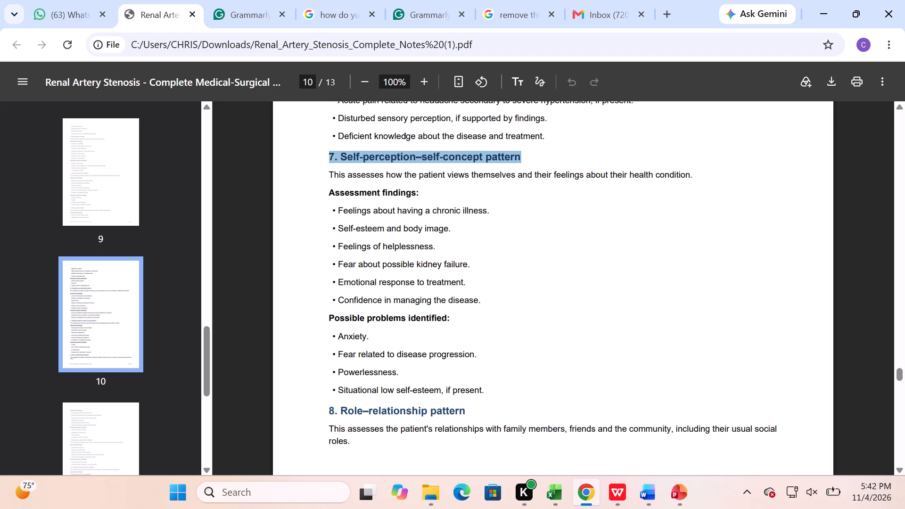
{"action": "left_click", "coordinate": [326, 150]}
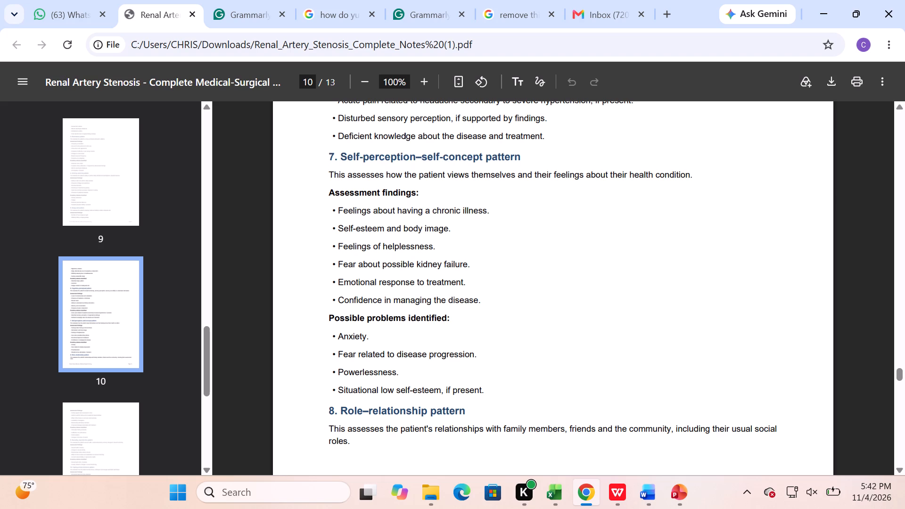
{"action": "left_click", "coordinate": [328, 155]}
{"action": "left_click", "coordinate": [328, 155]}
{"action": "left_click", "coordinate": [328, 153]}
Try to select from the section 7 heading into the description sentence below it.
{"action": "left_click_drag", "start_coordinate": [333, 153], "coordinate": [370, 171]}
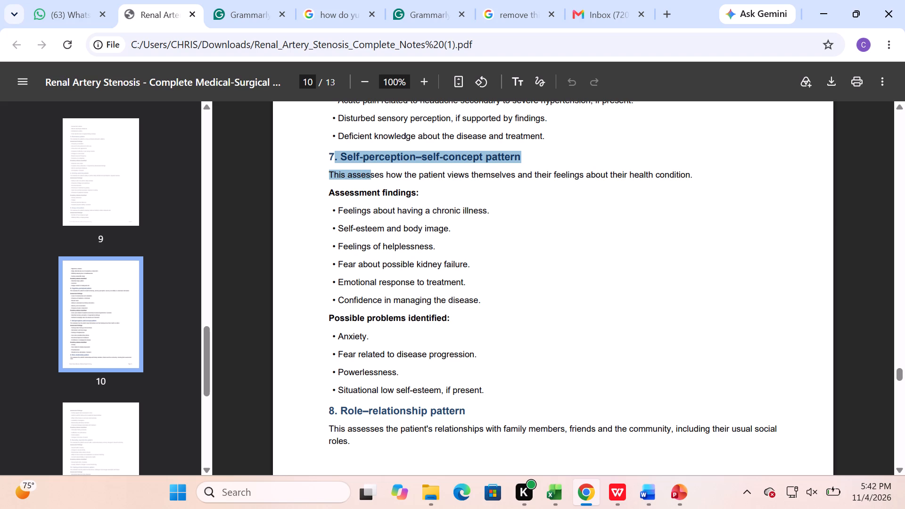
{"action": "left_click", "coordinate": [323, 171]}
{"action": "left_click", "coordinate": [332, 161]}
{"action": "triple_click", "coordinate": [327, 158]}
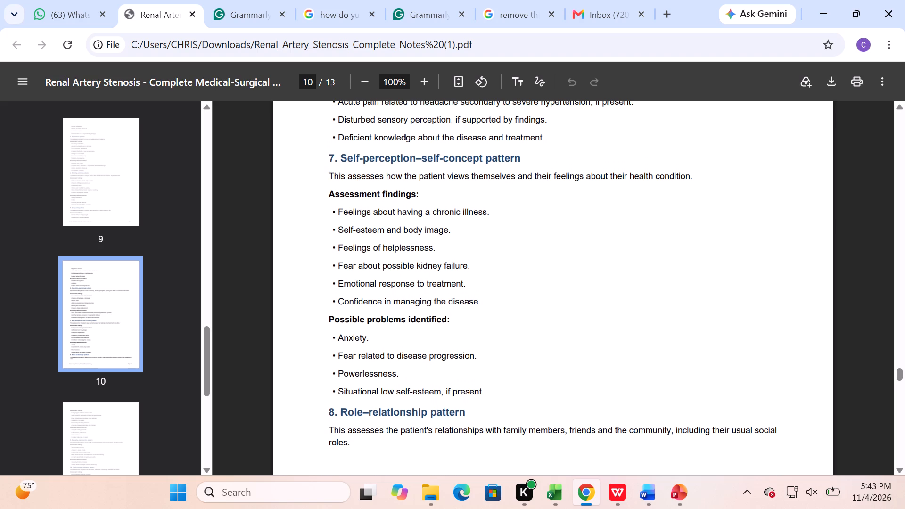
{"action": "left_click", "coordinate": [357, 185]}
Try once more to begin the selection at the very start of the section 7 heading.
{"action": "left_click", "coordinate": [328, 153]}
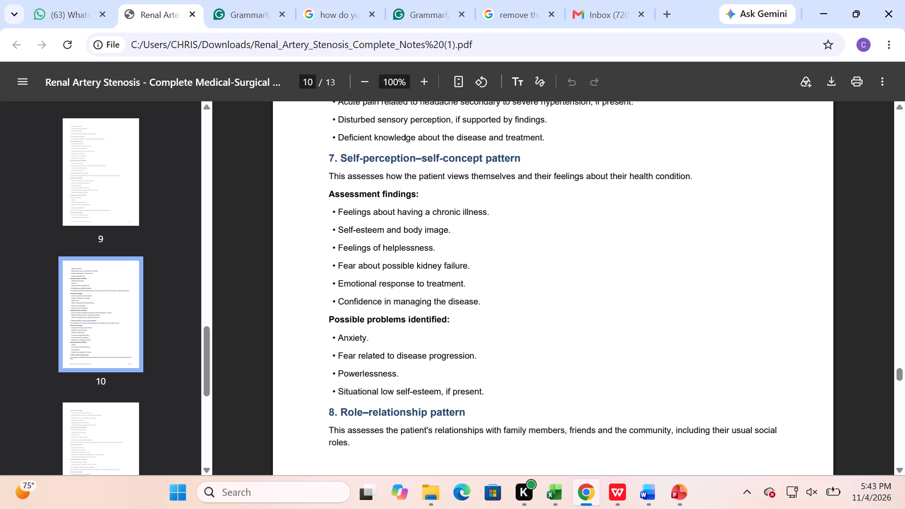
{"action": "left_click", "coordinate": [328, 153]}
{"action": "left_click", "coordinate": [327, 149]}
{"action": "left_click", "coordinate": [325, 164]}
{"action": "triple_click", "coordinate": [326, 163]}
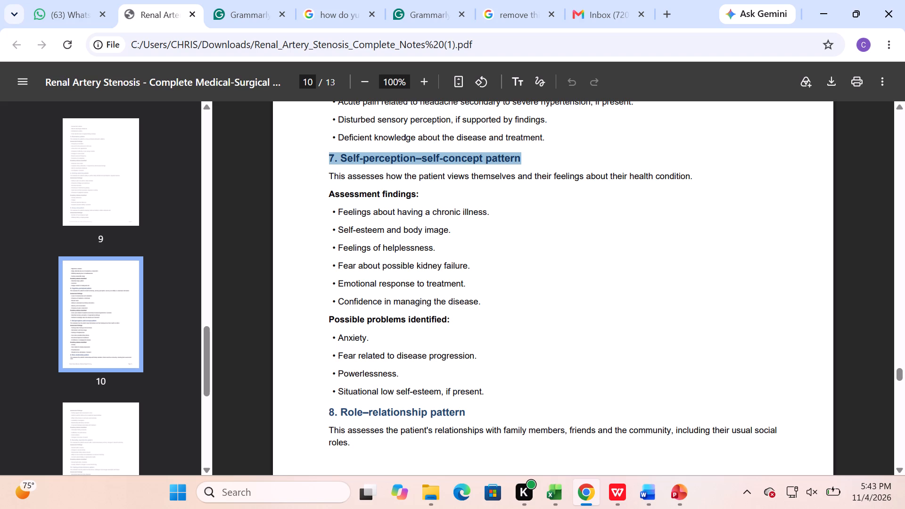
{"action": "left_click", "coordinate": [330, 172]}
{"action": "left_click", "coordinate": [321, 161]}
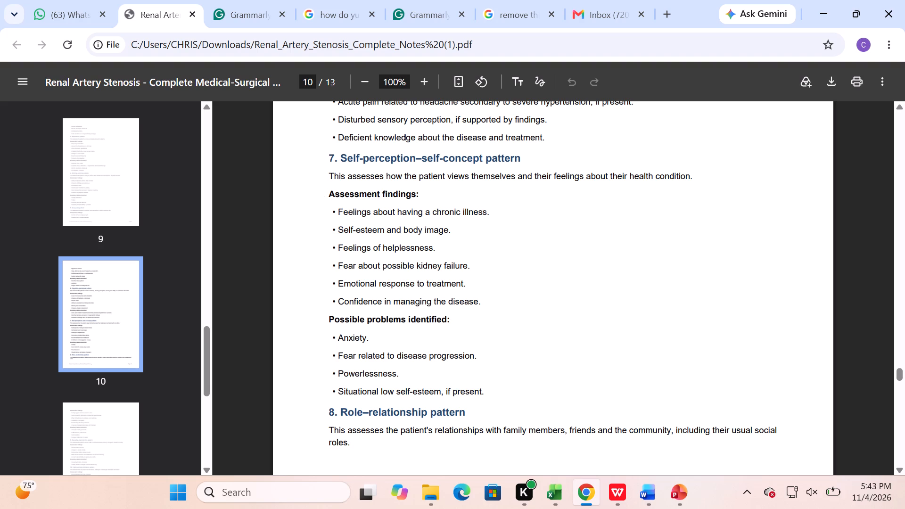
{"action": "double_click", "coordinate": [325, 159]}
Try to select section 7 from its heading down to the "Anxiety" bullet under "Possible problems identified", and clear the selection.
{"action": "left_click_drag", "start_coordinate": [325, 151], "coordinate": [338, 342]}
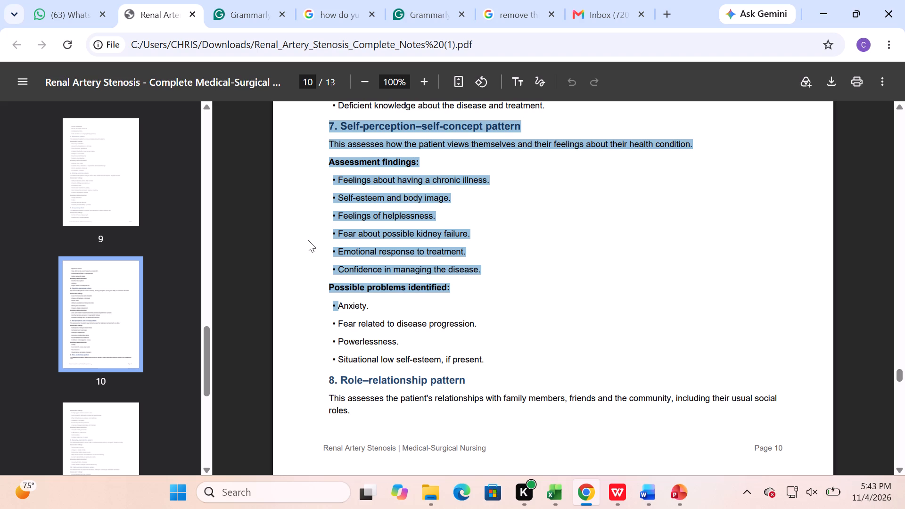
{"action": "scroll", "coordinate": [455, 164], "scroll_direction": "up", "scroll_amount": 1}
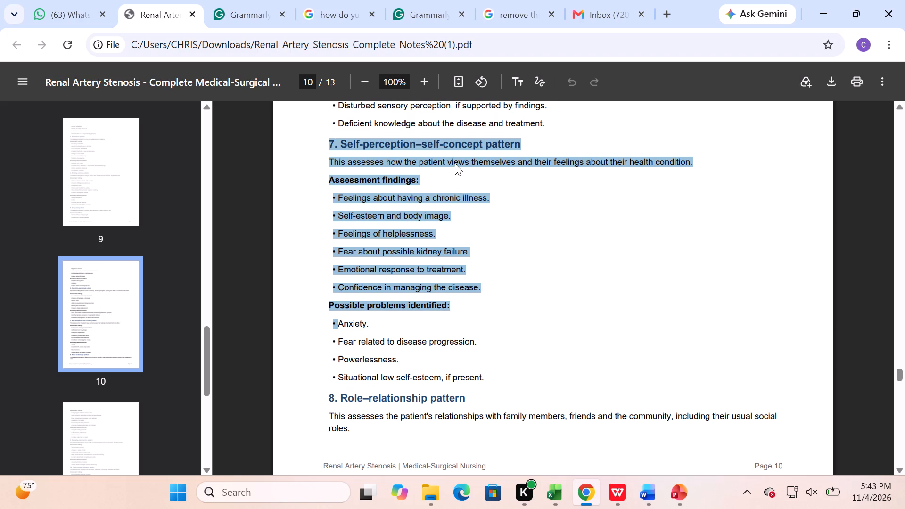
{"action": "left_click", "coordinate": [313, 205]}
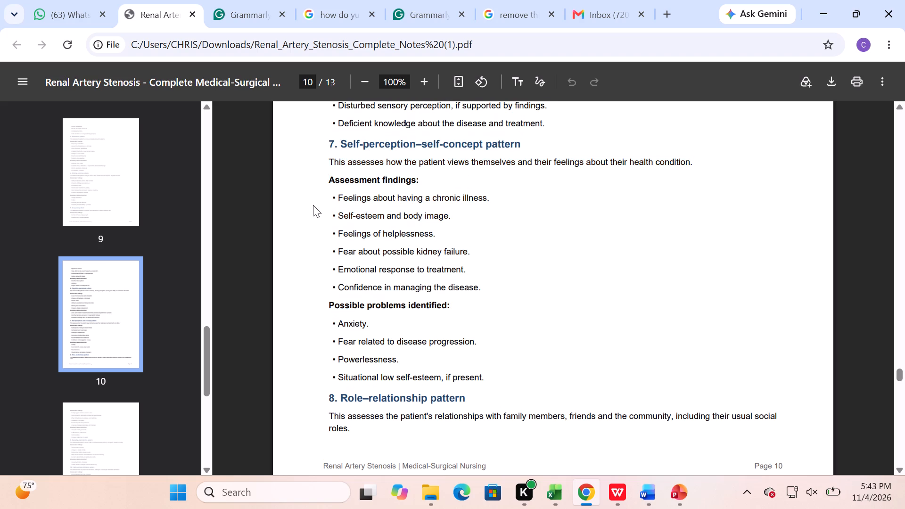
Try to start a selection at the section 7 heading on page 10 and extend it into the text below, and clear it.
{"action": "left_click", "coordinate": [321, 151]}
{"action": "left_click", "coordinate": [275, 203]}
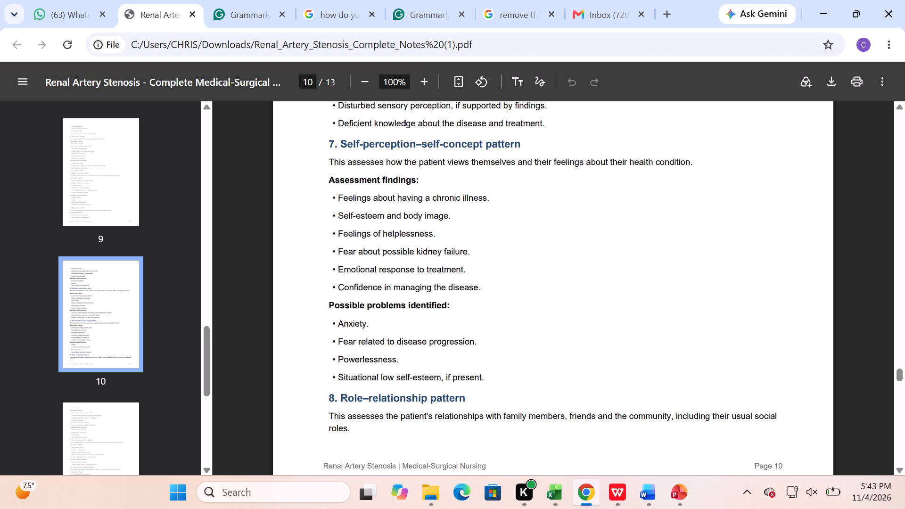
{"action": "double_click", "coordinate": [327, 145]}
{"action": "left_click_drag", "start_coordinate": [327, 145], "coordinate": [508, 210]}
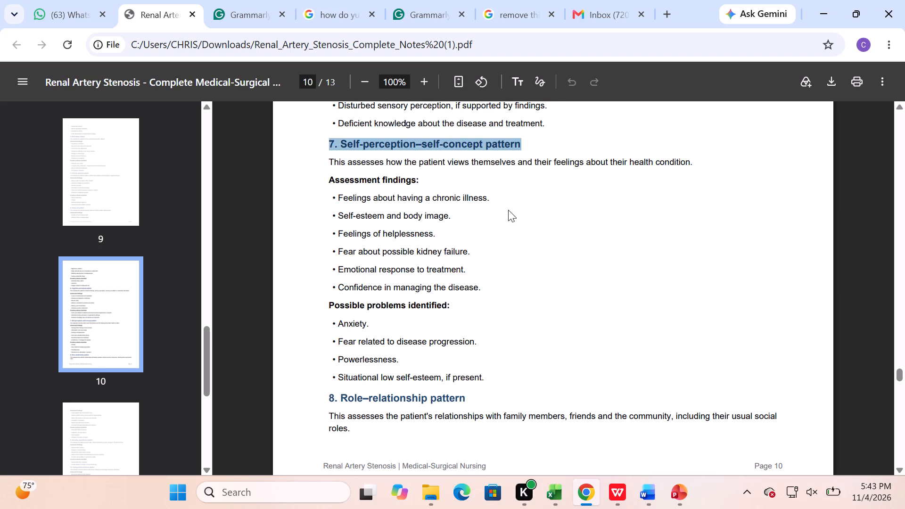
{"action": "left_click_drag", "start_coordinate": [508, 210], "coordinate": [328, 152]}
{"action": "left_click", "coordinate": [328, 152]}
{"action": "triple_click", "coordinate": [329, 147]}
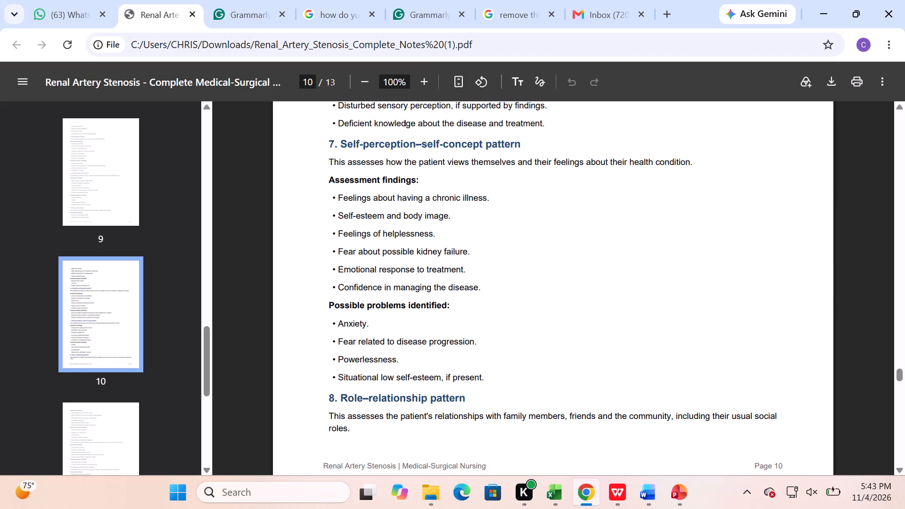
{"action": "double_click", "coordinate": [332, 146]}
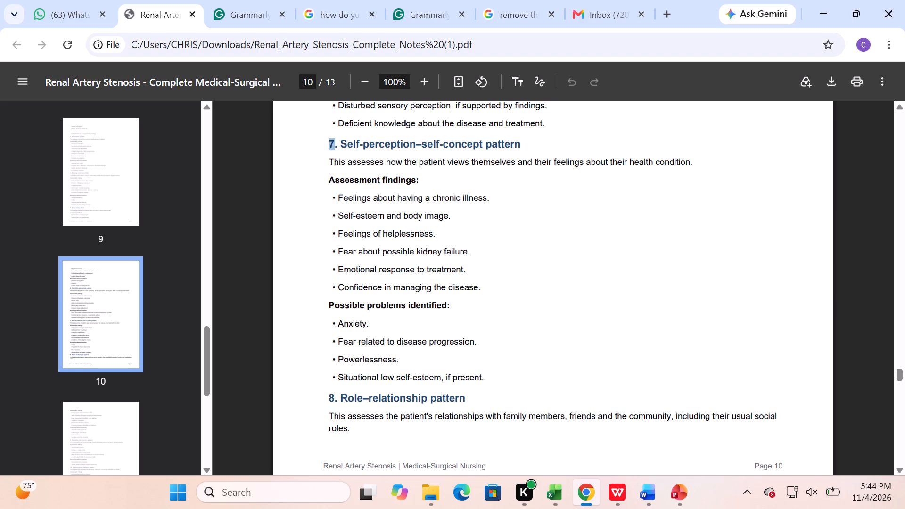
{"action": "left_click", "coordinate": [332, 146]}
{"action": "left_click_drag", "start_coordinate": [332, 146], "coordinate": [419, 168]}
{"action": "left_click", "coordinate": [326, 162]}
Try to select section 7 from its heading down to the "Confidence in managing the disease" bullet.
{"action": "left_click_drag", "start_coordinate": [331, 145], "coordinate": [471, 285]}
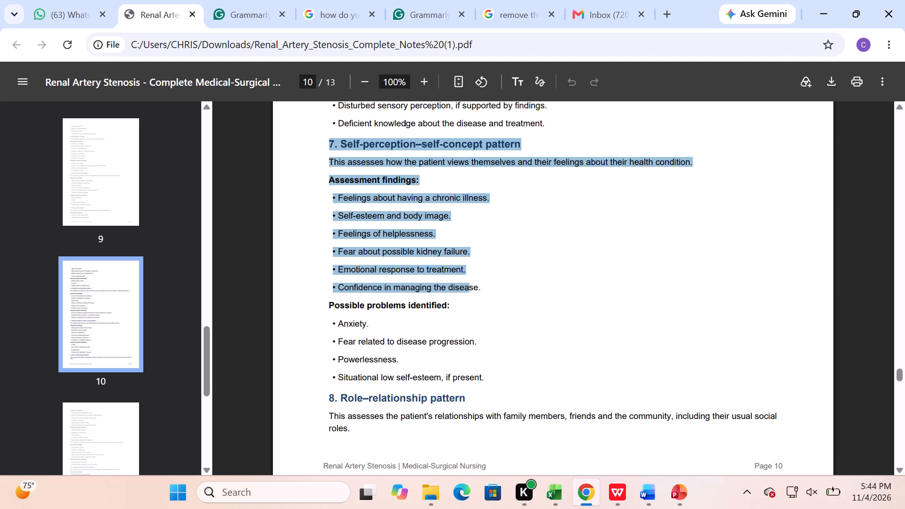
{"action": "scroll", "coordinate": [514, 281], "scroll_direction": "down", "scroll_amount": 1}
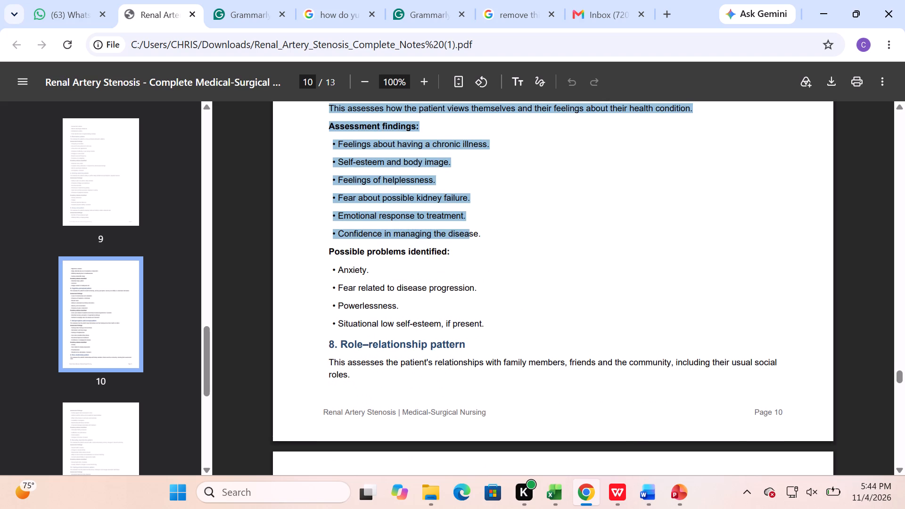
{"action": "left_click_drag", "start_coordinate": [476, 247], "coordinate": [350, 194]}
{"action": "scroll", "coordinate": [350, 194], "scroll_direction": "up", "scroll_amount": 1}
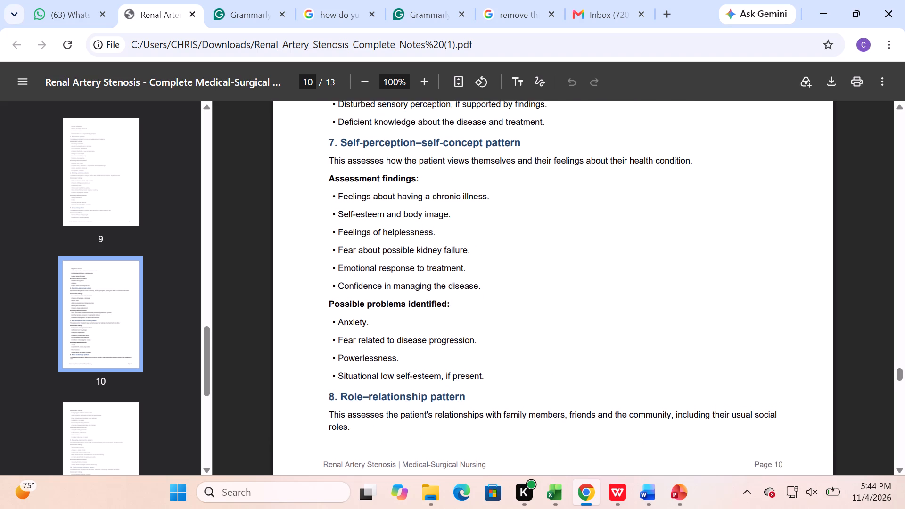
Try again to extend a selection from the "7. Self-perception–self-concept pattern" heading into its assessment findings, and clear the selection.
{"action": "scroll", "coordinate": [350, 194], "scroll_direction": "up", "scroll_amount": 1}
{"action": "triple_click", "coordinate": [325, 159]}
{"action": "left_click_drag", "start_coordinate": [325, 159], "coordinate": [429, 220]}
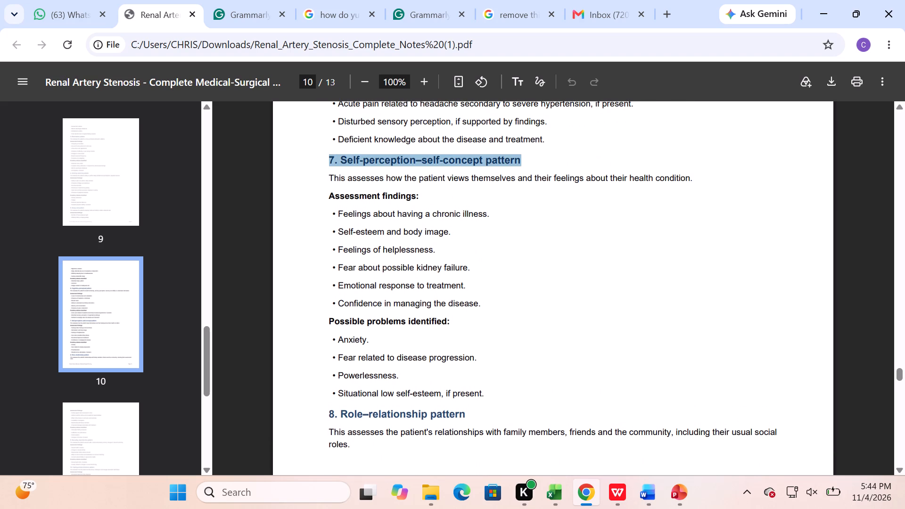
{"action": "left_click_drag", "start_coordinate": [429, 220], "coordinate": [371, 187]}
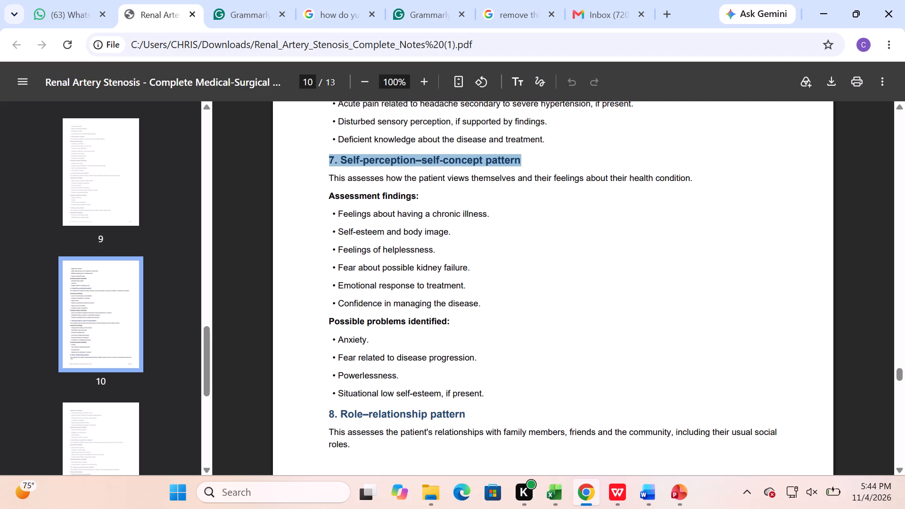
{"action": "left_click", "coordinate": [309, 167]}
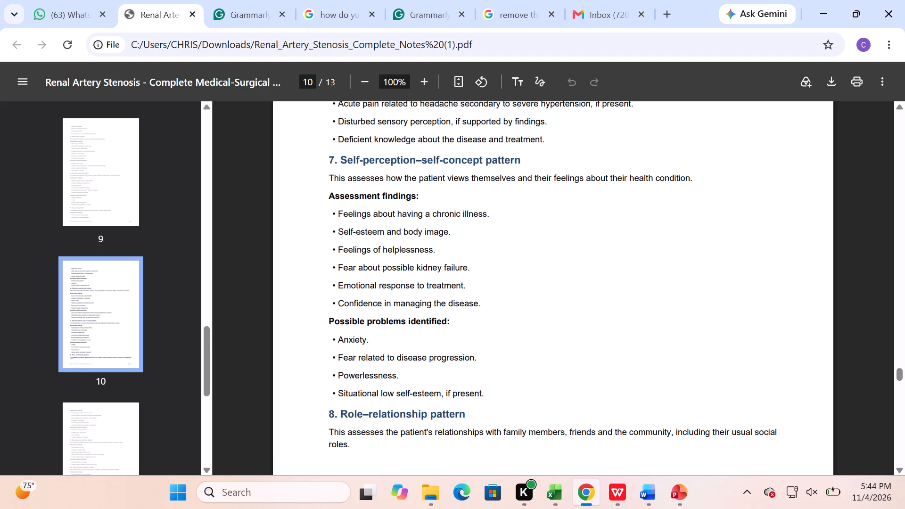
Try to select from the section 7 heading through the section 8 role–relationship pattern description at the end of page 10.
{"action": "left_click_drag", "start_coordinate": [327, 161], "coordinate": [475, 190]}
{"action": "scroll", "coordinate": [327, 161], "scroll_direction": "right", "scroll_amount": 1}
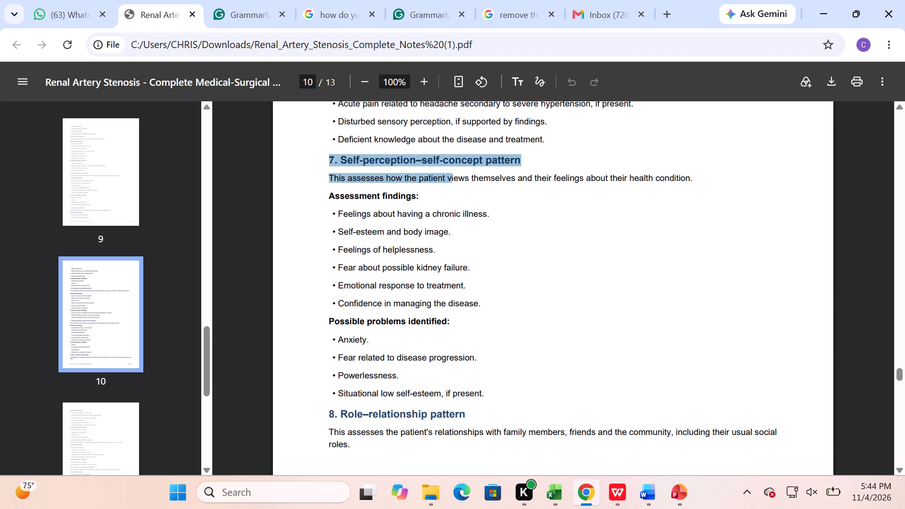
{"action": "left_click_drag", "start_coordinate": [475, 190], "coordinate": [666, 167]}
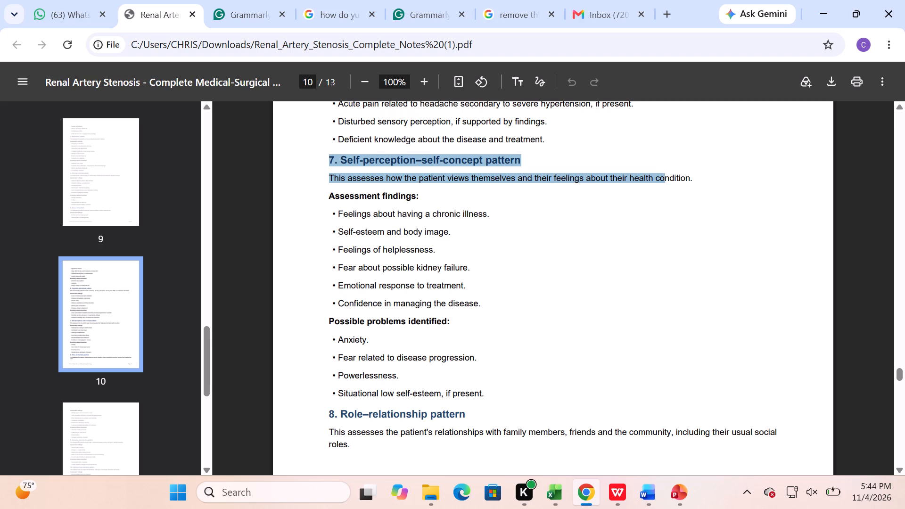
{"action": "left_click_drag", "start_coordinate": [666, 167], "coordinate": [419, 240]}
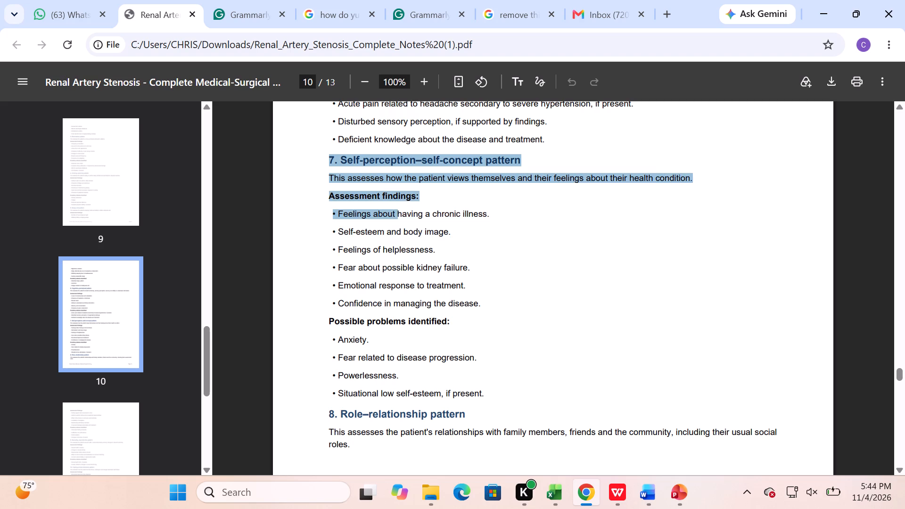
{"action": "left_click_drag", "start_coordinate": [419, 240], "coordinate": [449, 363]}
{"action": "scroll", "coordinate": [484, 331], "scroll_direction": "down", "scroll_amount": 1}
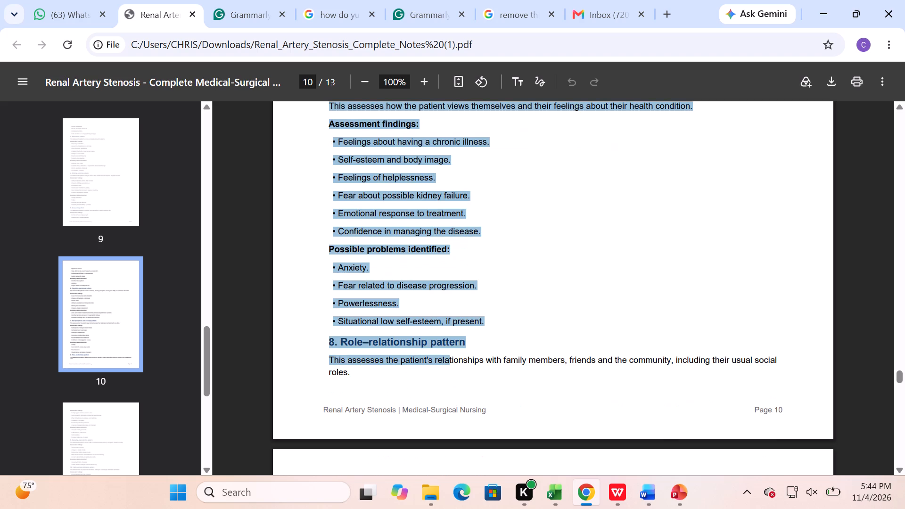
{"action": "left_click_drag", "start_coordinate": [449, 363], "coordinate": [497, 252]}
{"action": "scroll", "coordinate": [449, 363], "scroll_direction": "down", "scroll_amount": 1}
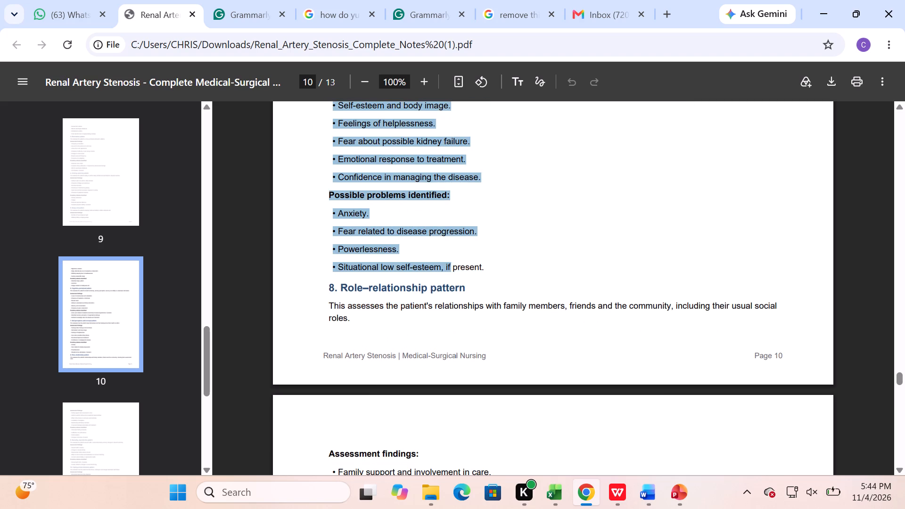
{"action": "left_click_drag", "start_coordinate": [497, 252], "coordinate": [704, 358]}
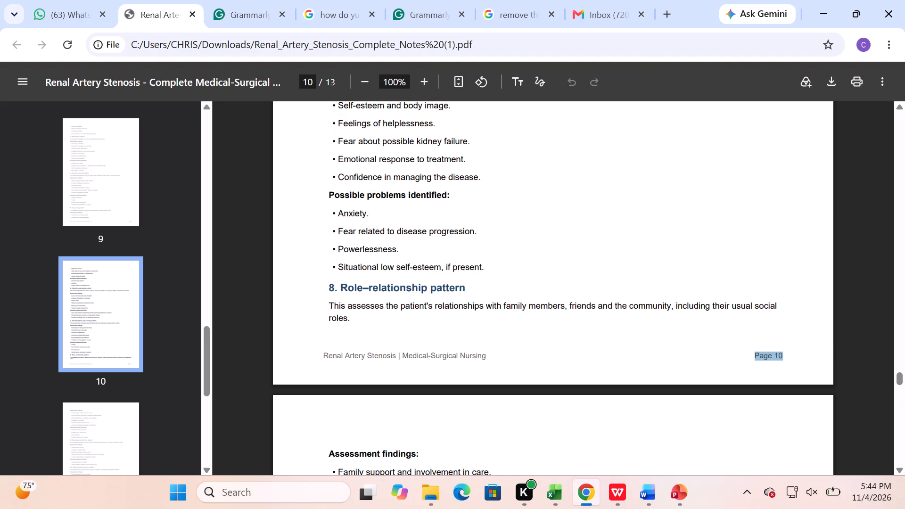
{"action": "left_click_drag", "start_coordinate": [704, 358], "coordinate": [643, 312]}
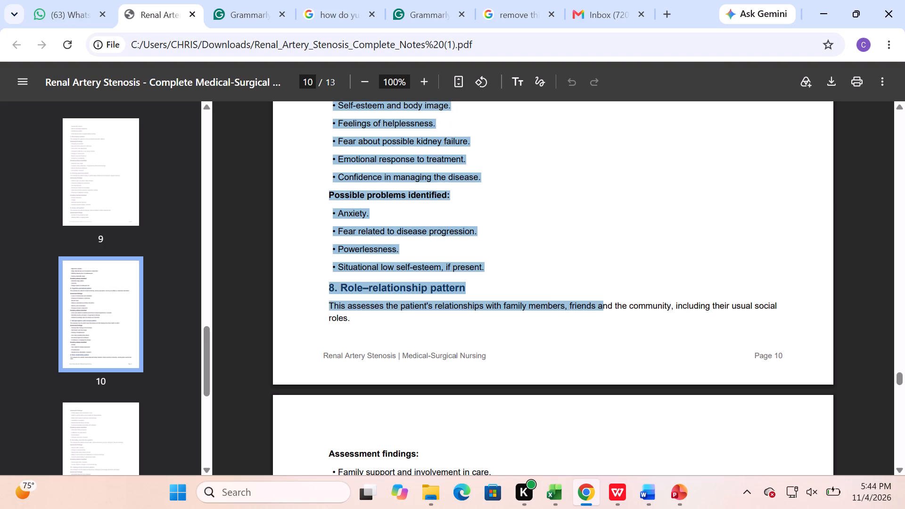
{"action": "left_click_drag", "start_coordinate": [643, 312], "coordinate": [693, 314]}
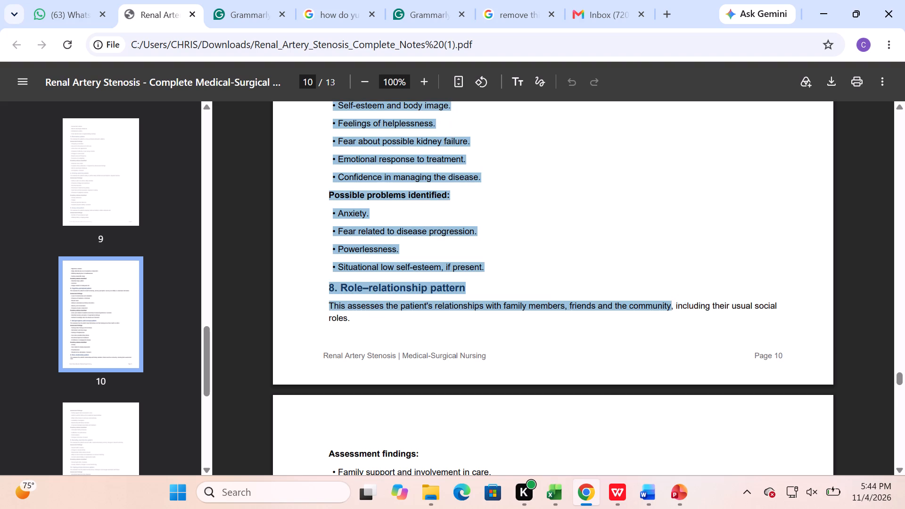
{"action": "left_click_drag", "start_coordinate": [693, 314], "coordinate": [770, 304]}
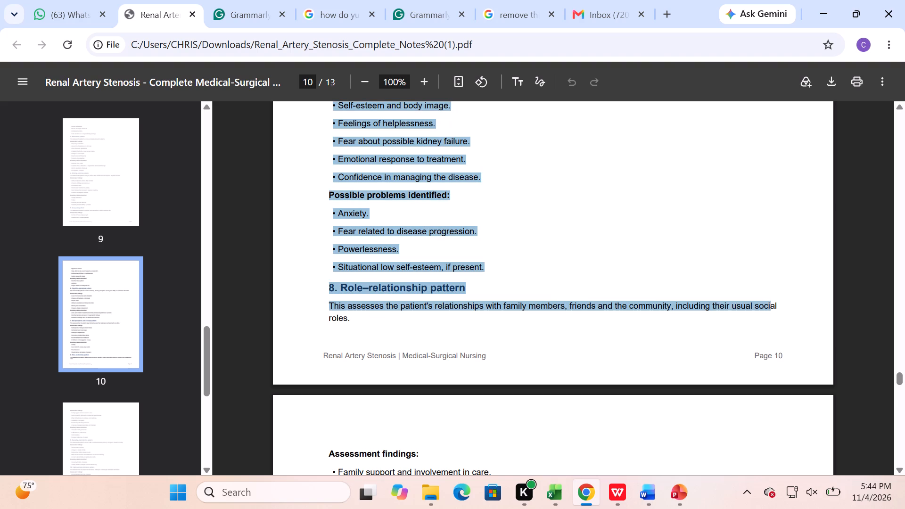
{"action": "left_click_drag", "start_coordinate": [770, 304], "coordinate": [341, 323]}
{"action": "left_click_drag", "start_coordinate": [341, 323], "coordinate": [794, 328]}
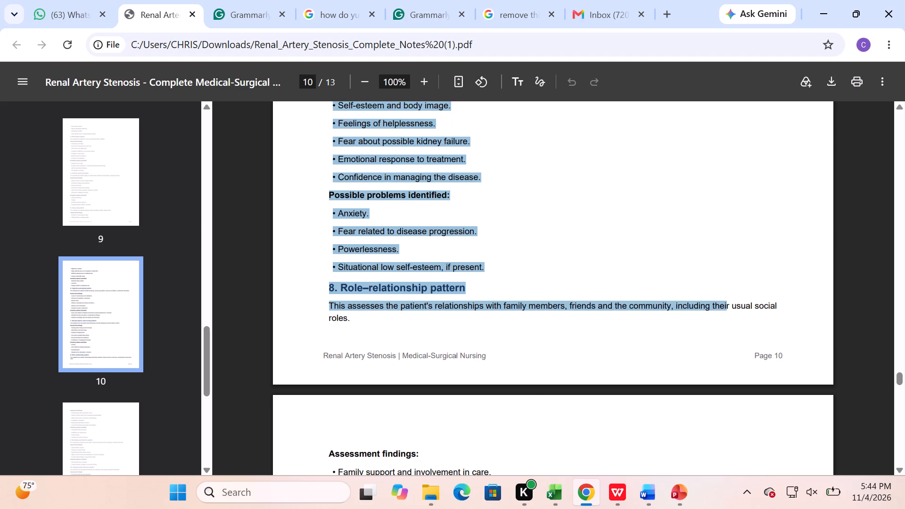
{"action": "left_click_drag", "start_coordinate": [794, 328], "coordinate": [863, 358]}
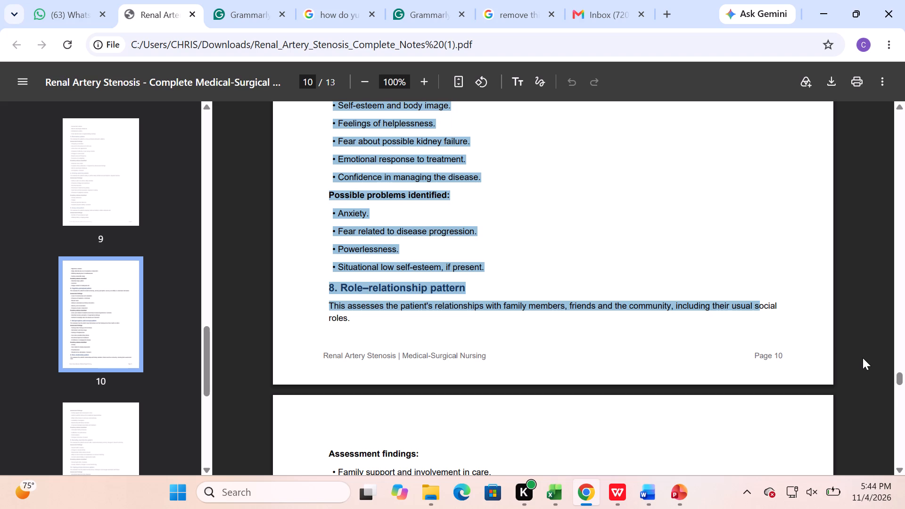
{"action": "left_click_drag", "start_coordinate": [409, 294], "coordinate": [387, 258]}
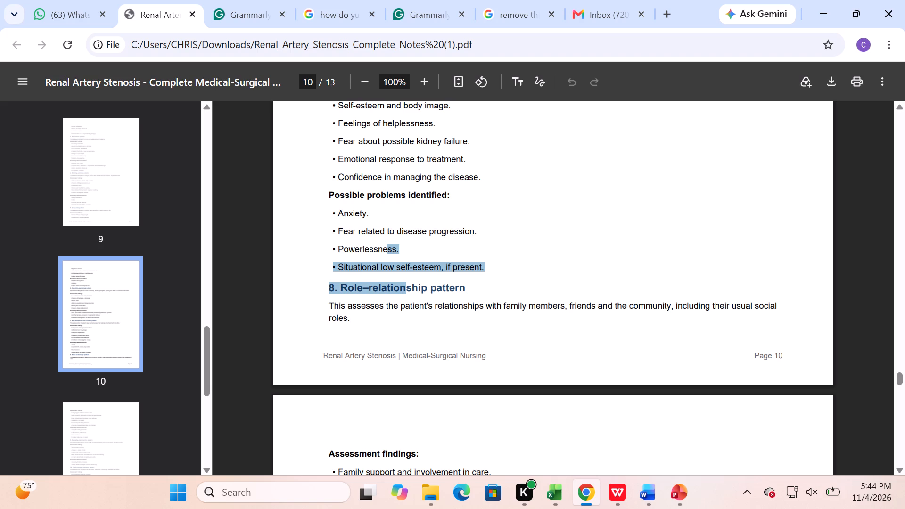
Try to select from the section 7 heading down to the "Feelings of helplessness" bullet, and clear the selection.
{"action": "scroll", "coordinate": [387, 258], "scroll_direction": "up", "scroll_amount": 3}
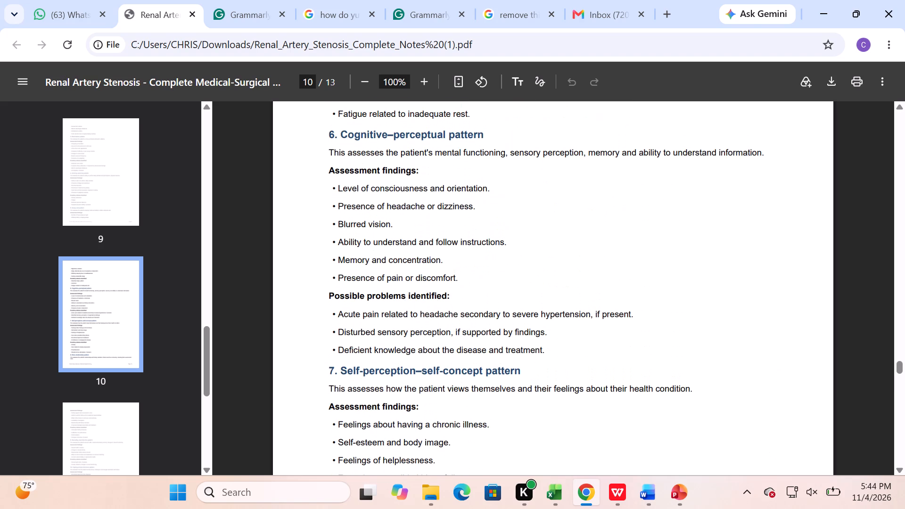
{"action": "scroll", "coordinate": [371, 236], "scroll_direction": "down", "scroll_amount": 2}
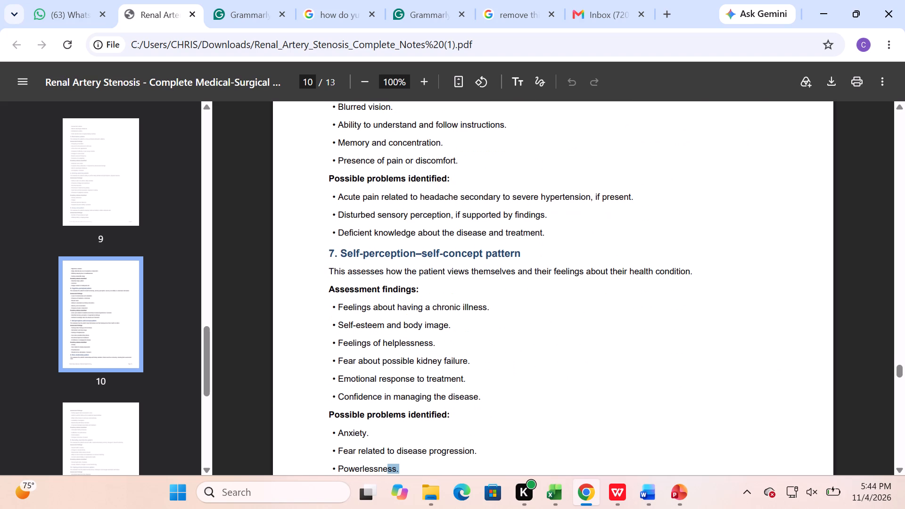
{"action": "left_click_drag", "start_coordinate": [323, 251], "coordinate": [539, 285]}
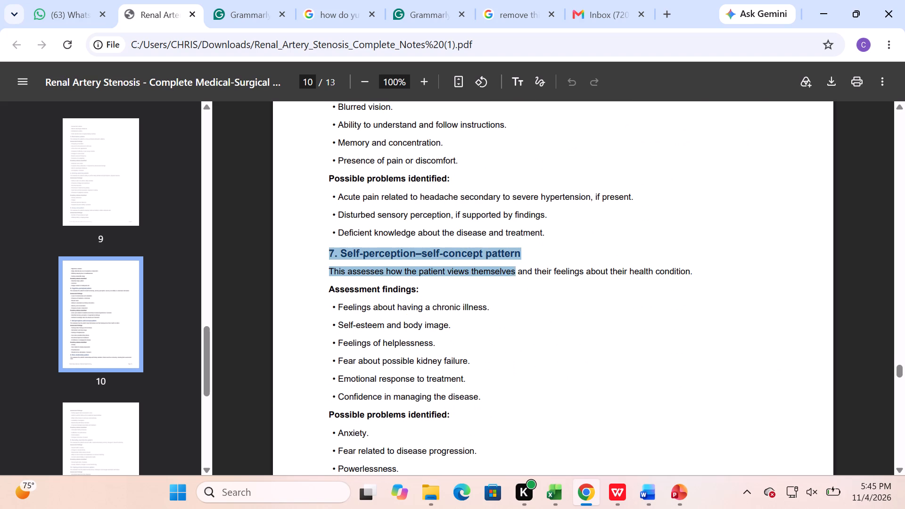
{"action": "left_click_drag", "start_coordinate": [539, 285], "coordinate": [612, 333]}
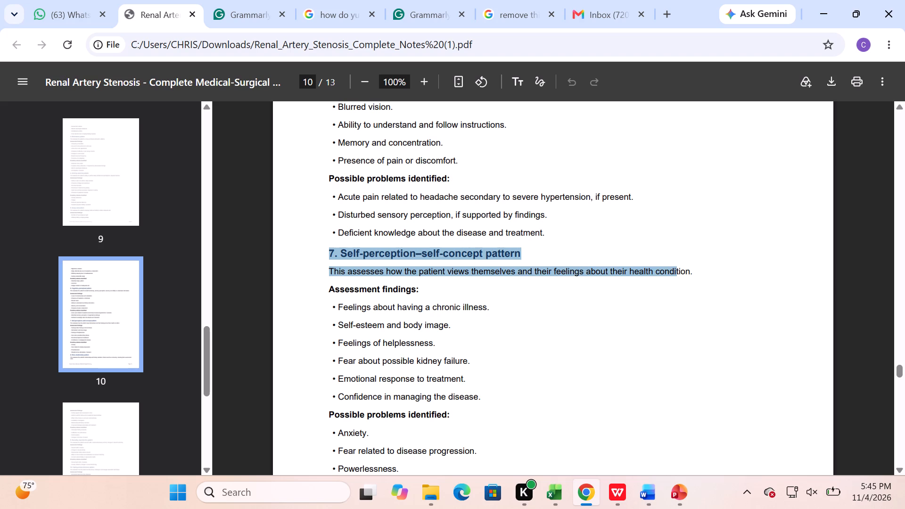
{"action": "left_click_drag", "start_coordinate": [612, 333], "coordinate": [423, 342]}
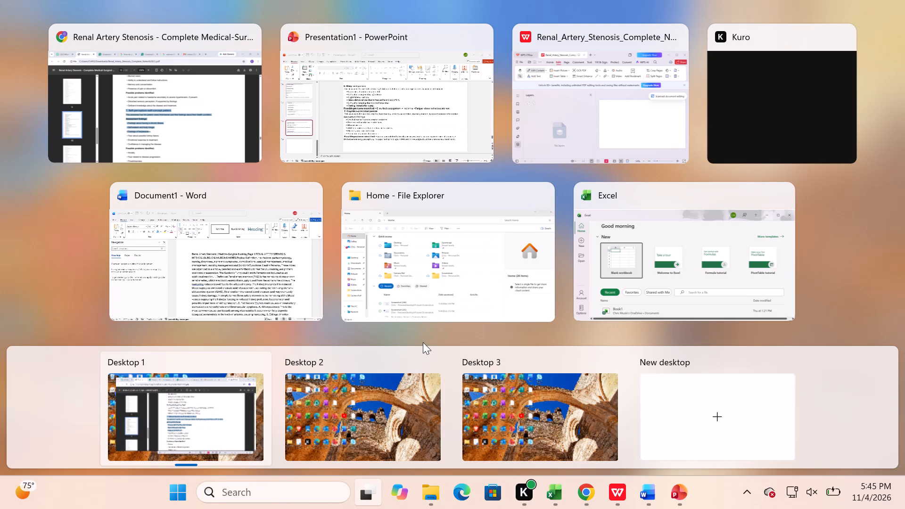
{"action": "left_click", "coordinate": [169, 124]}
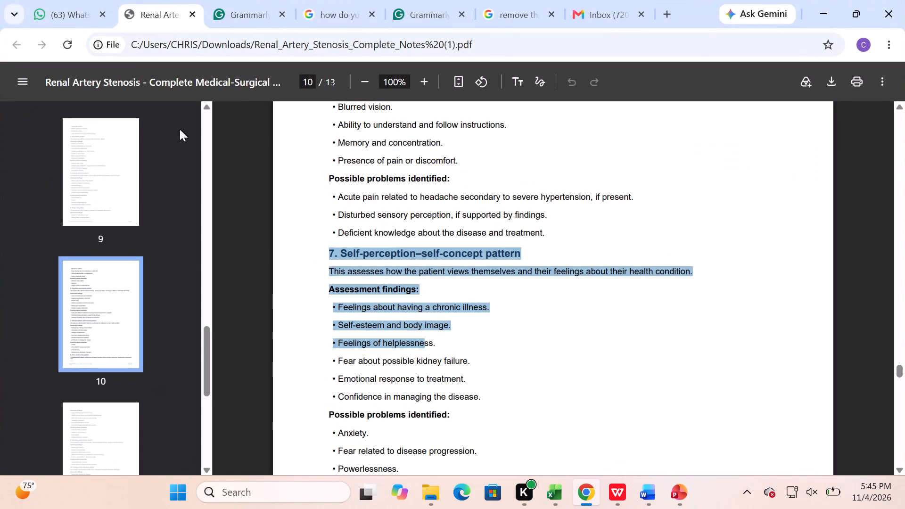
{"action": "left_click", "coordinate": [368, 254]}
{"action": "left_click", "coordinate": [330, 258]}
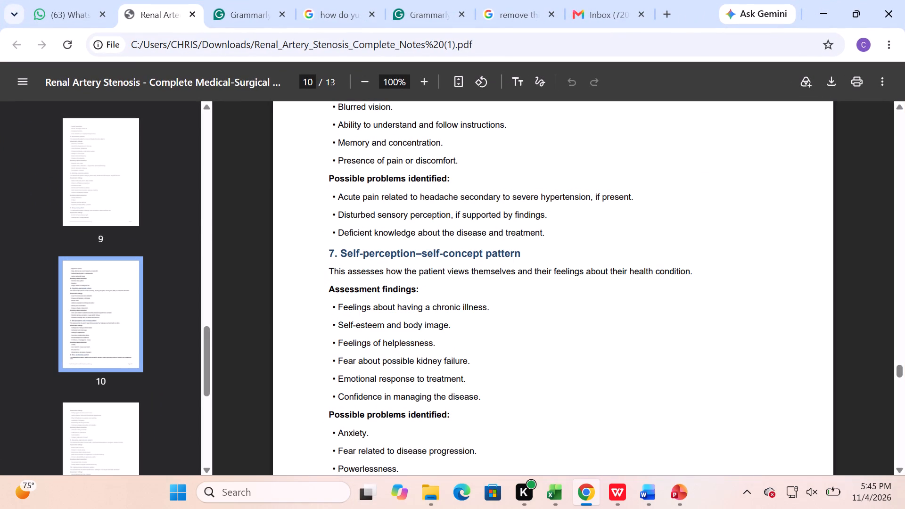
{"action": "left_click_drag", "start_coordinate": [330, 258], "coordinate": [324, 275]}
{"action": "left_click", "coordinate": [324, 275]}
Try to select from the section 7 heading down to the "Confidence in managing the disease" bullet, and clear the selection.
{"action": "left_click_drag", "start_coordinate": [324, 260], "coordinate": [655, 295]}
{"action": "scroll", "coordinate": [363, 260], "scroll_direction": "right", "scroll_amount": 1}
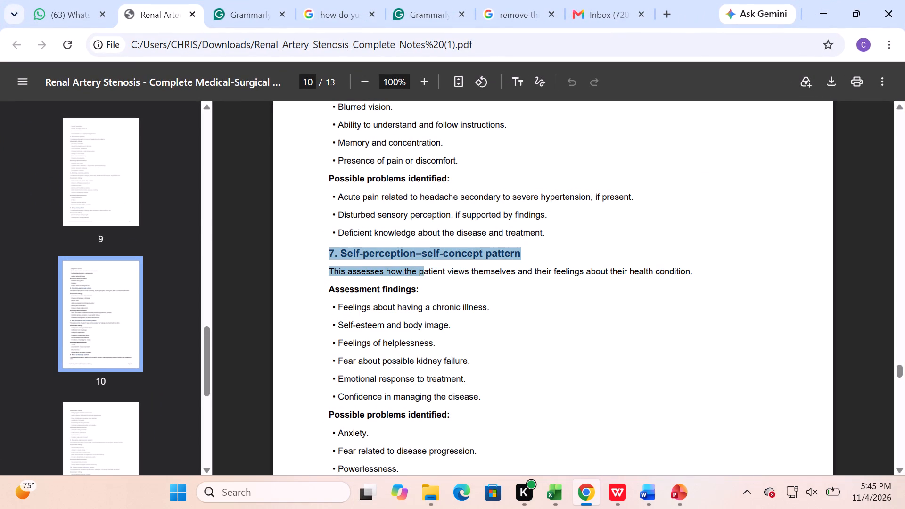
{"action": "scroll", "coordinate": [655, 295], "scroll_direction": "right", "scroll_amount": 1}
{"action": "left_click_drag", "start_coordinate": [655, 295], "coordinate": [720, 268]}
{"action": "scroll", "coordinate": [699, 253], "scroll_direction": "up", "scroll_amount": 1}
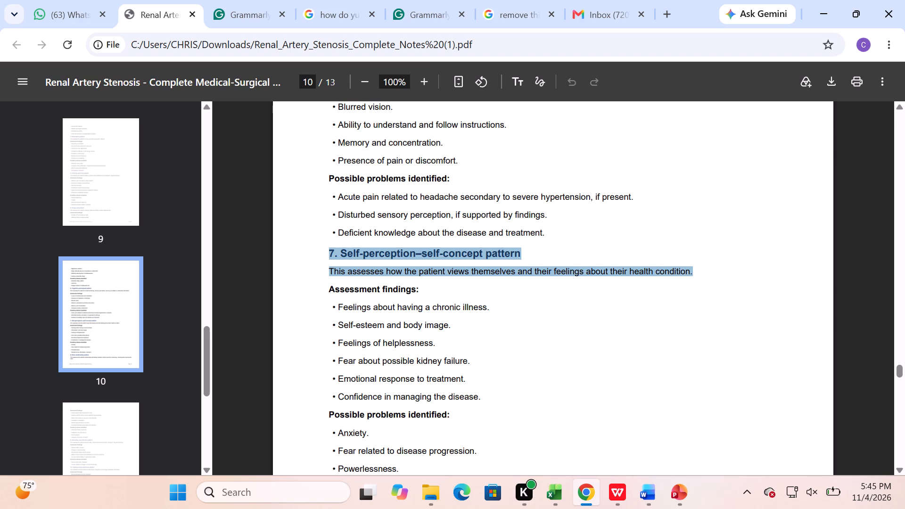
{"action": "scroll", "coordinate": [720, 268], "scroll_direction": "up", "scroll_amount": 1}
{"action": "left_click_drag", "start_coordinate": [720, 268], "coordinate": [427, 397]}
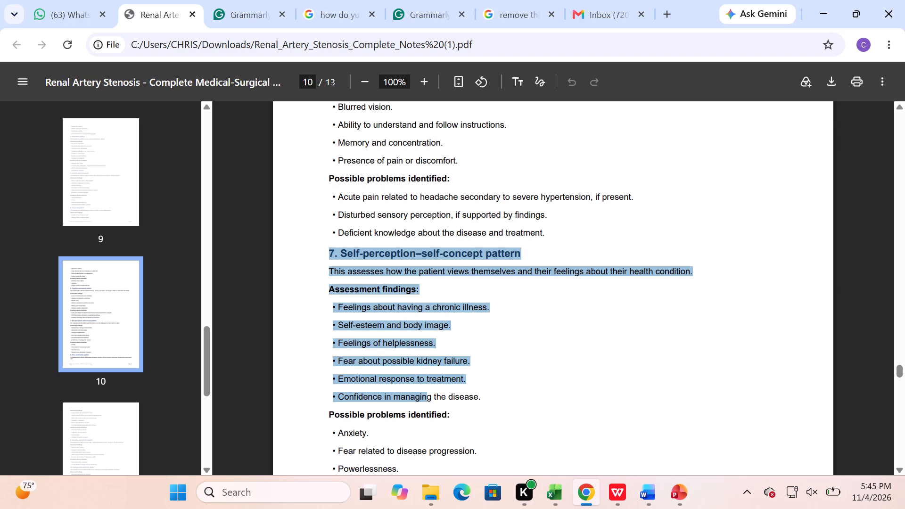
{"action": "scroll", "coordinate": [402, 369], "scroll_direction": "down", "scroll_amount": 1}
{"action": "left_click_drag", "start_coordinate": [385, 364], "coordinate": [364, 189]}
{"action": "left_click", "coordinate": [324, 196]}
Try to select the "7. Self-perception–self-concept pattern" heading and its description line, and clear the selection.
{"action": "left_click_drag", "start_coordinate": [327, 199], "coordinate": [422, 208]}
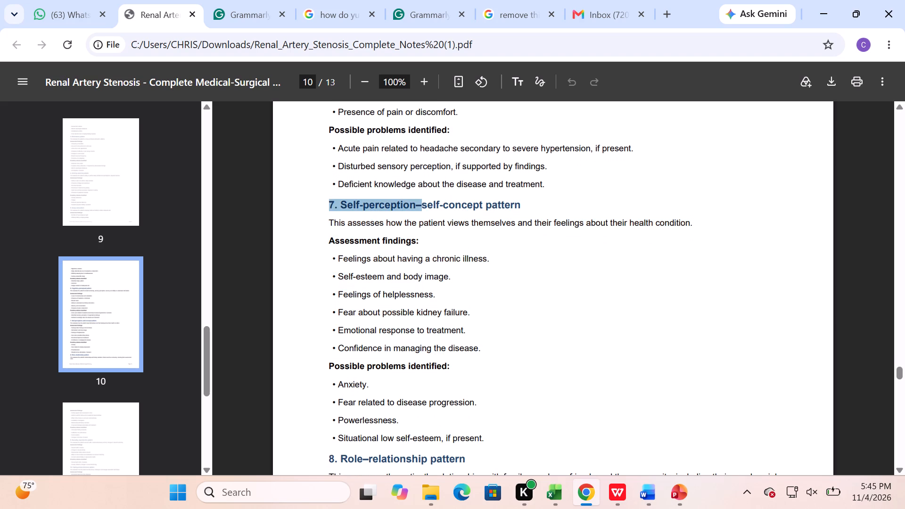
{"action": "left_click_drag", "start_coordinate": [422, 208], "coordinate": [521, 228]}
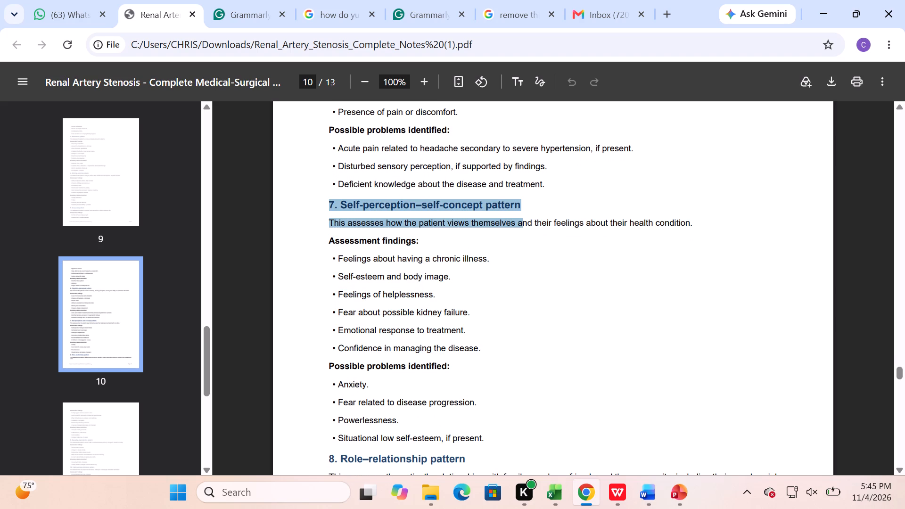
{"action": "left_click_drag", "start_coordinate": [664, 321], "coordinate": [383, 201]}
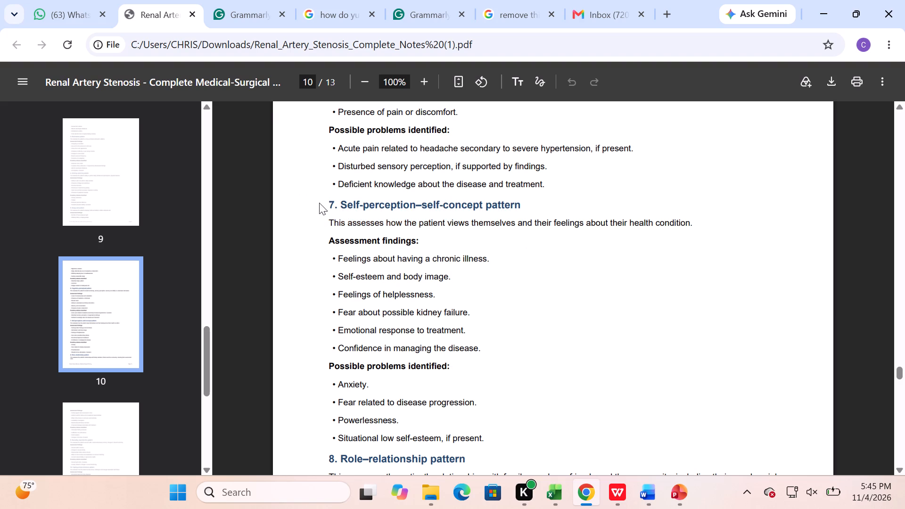
Copy sections 7 and 8, from the "7. Self-perception–self-concept pattern" heading through the "Caregiver role strain, if present." bullet on page 11.
{"action": "left_click_drag", "start_coordinate": [325, 203], "coordinate": [517, 247]}
{"action": "scroll", "coordinate": [331, 203], "scroll_direction": "right", "scroll_amount": 1}
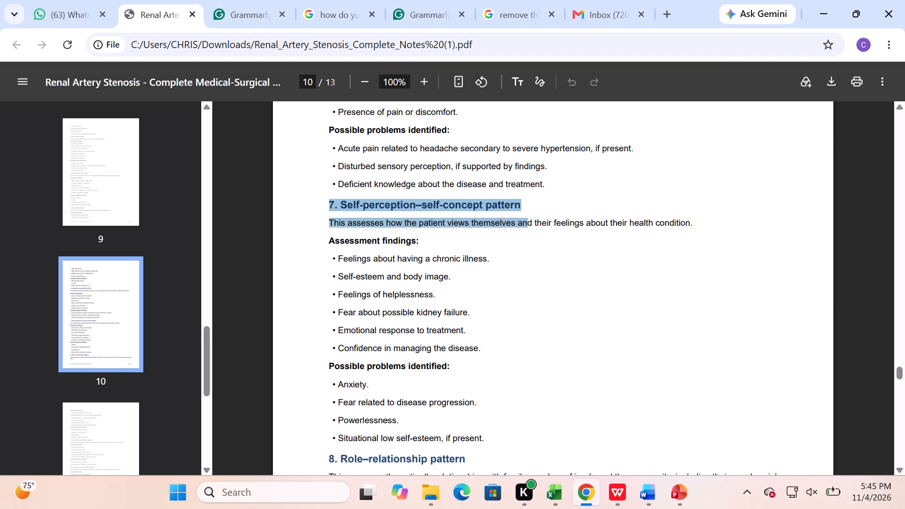
{"action": "left_click_drag", "start_coordinate": [517, 247], "coordinate": [428, 277]}
{"action": "scroll", "coordinate": [569, 312], "scroll_direction": "left", "scroll_amount": 1}
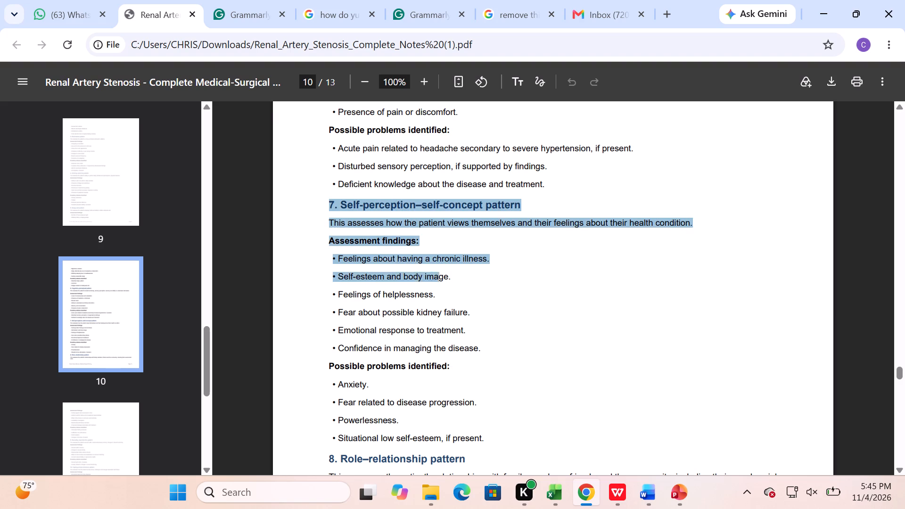
{"action": "scroll", "coordinate": [428, 277], "scroll_direction": "left", "scroll_amount": 1}
{"action": "left_click_drag", "start_coordinate": [428, 277], "coordinate": [472, 389]}
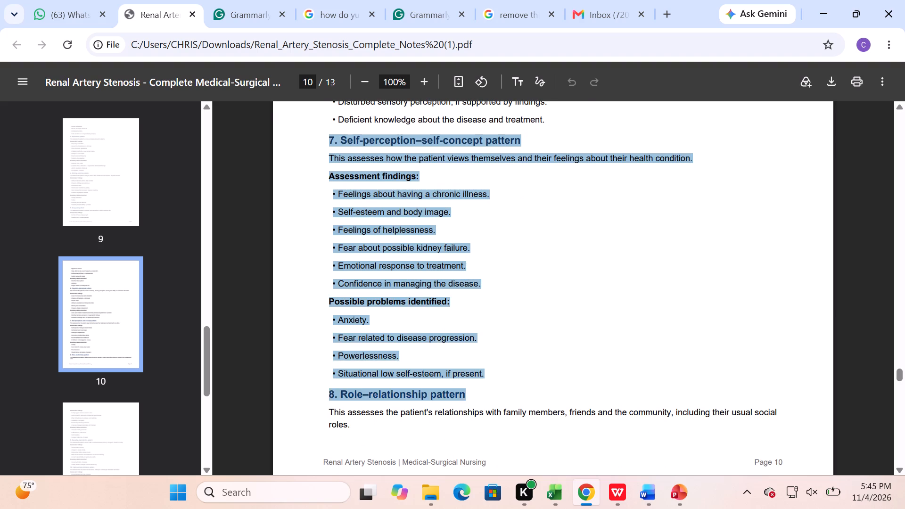
{"action": "left_click_drag", "start_coordinate": [472, 389], "coordinate": [780, 378]}
{"action": "scroll", "coordinate": [466, 387], "scroll_direction": "right", "scroll_amount": 1}
{"action": "scroll", "coordinate": [670, 378], "scroll_direction": "up", "scroll_amount": 1}
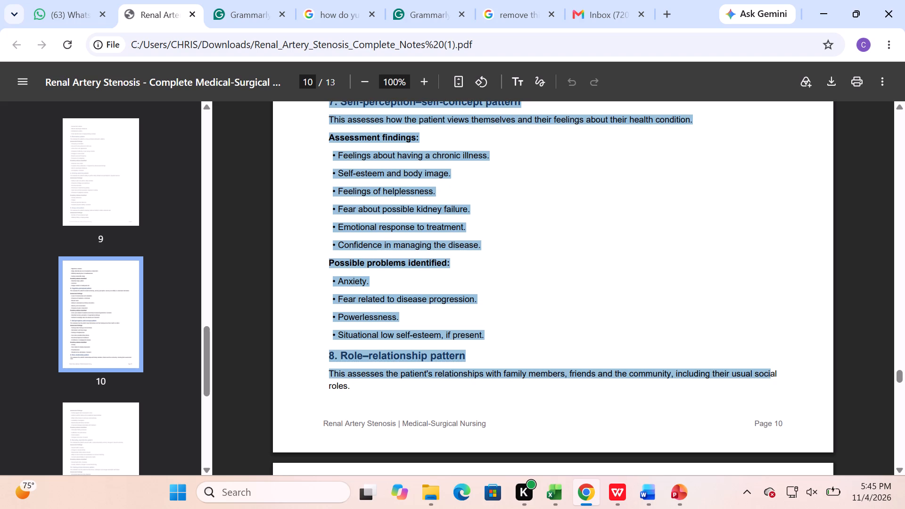
{"action": "scroll", "coordinate": [780, 378], "scroll_direction": "up", "scroll_amount": 1}
{"action": "left_click_drag", "start_coordinate": [780, 378], "coordinate": [583, 210]}
{"action": "scroll", "coordinate": [723, 473], "scroll_direction": "down", "scroll_amount": 1}
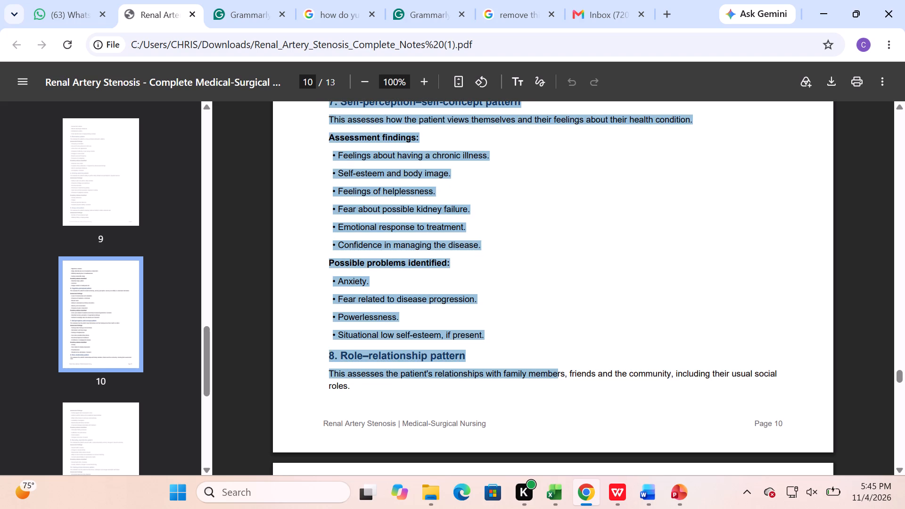
{"action": "scroll", "coordinate": [583, 210], "scroll_direction": "down", "scroll_amount": 1}
{"action": "left_click_drag", "start_coordinate": [583, 210], "coordinate": [622, 383]}
{"action": "scroll", "coordinate": [584, 223], "scroll_direction": "up", "scroll_amount": 1}
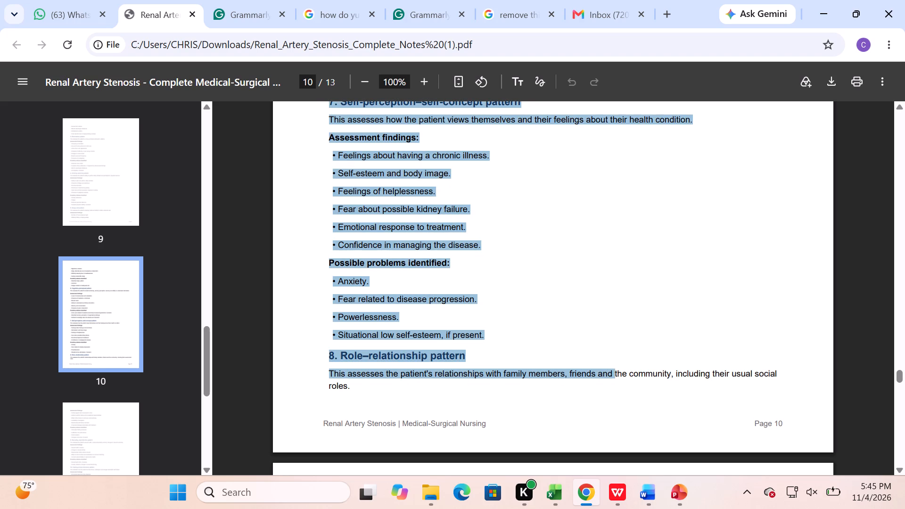
{"action": "scroll", "coordinate": [622, 383], "scroll_direction": "up", "scroll_amount": 1}
{"action": "left_click_drag", "start_coordinate": [622, 383], "coordinate": [573, 471]}
{"action": "scroll", "coordinate": [622, 383], "scroll_direction": "right", "scroll_amount": 1}
{"action": "scroll", "coordinate": [816, 395], "scroll_direction": "left", "scroll_amount": 1}
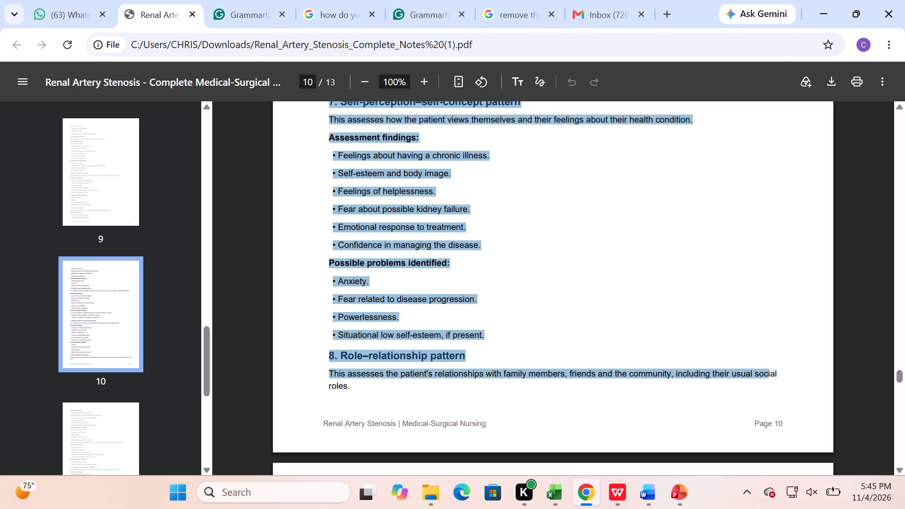
{"action": "scroll", "coordinate": [573, 471], "scroll_direction": "left", "scroll_amount": 1}
{"action": "left_click_drag", "start_coordinate": [573, 471], "coordinate": [436, 404]}
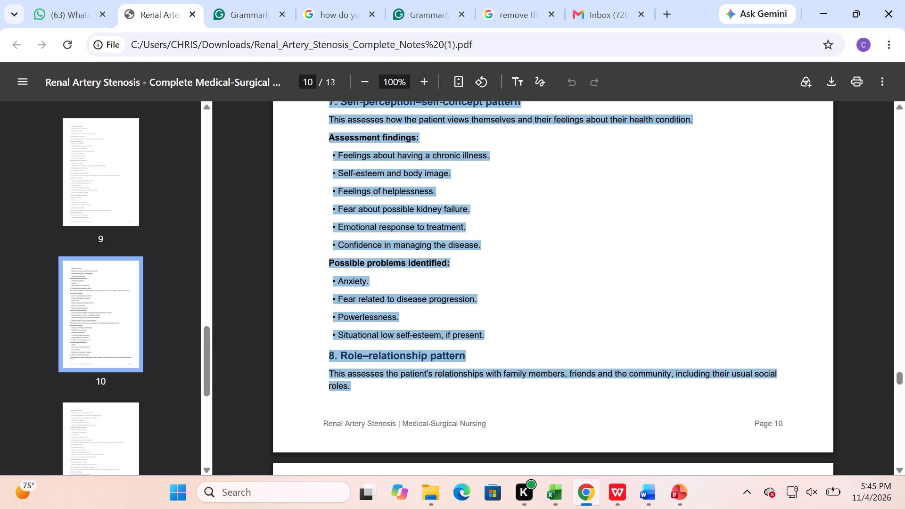
{"action": "left_click_drag", "start_coordinate": [436, 404], "coordinate": [472, 423]}
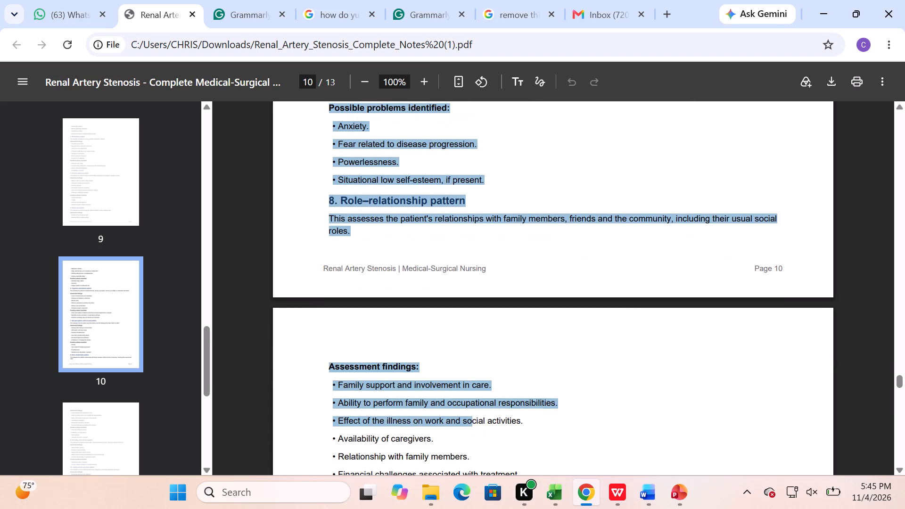
{"action": "left_click_drag", "start_coordinate": [472, 423], "coordinate": [537, 407]}
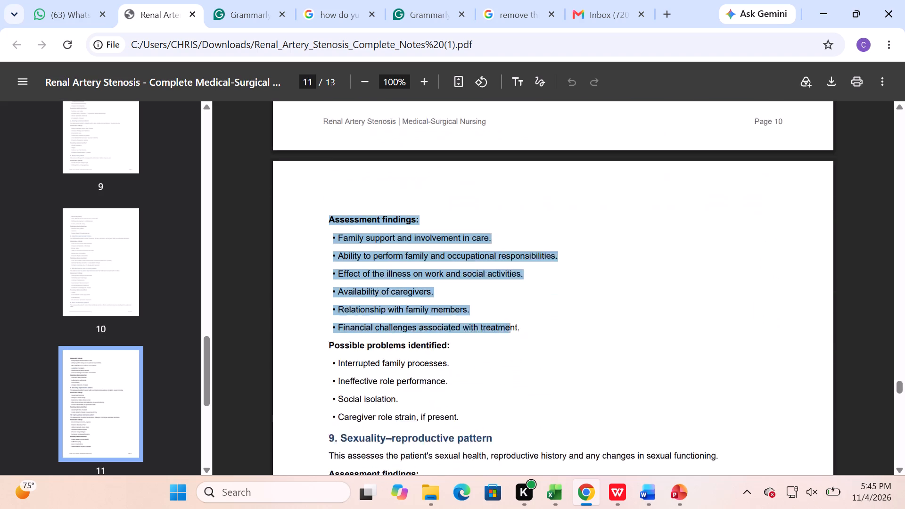
{"action": "left_click_drag", "start_coordinate": [537, 407], "coordinate": [490, 399]}
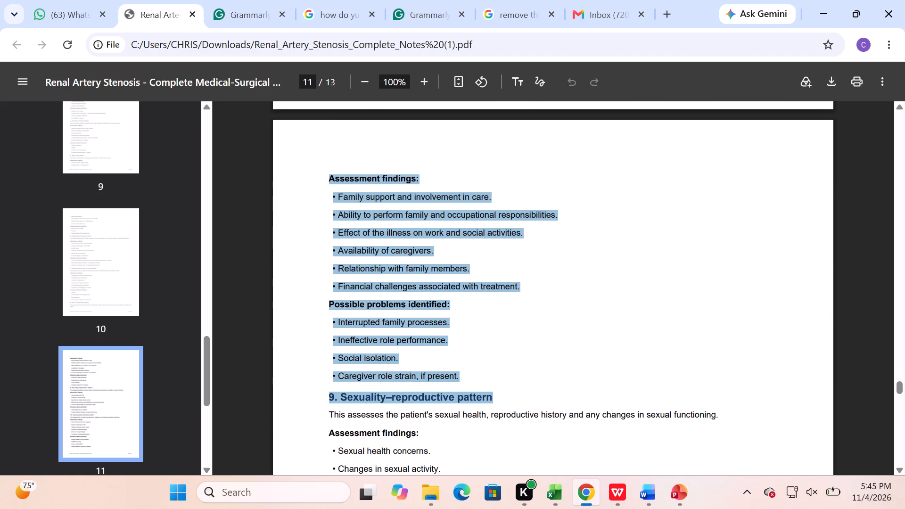
{"action": "left_click_drag", "start_coordinate": [490, 399], "coordinate": [478, 362]}
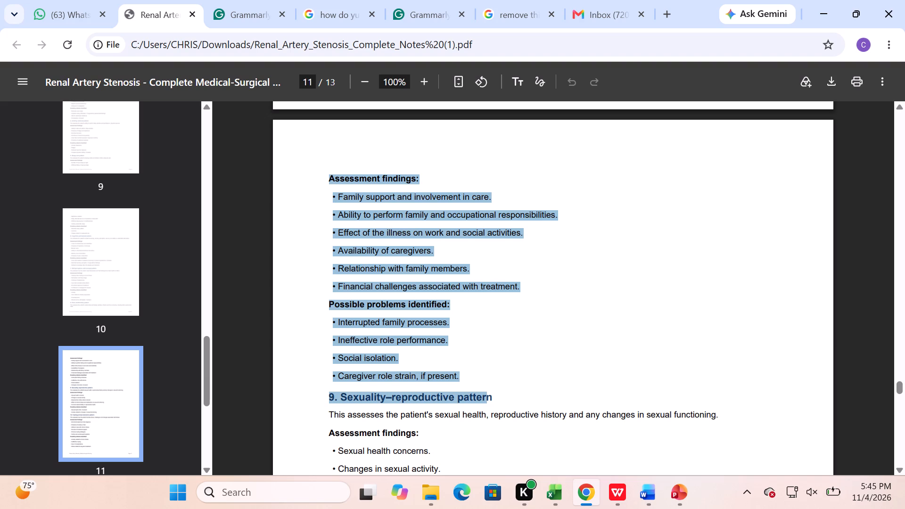
{"action": "left_click_drag", "start_coordinate": [478, 362], "coordinate": [477, 372]}
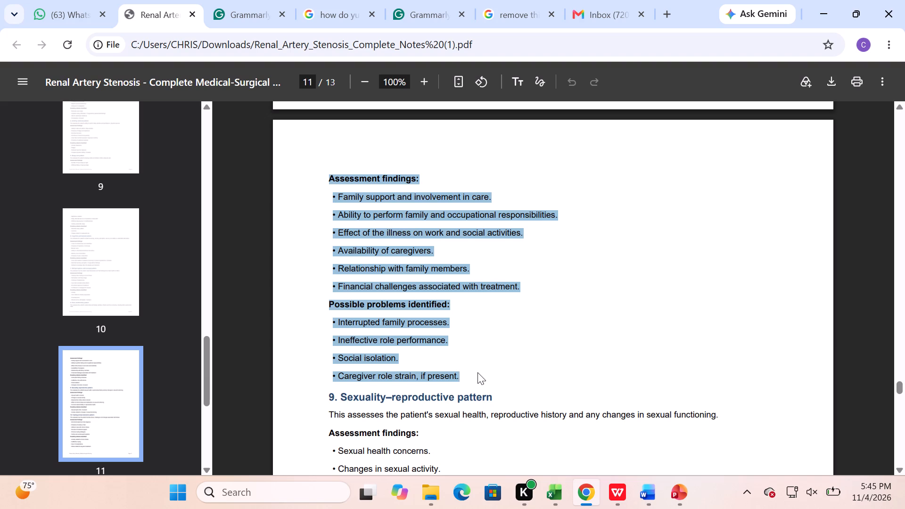
{"action": "key", "text": "ctrl+c"}
{"action": "key", "text": "ctrl+c"}
{"action": "key", "text": "ctrl+c"}
{"action": "key", "text": "ctrl+c"}
{"action": "type", "text": "cc"}
{"action": "key", "text": "ctrl+c"}
Switch to the PowerPoint presentation and paste the copied section 7 and 8 text onto blank slide 19.
{"action": "left_click", "coordinate": [667, 446]}
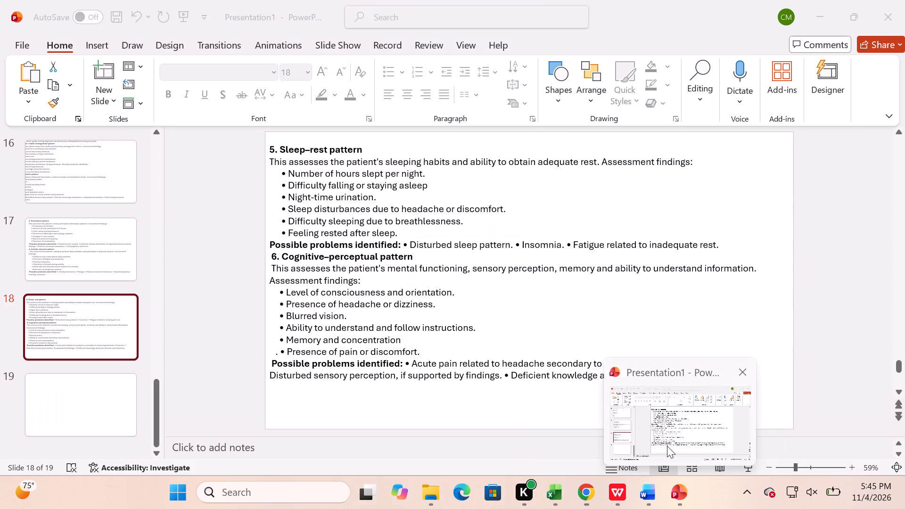
{"action": "left_click", "coordinate": [101, 399]}
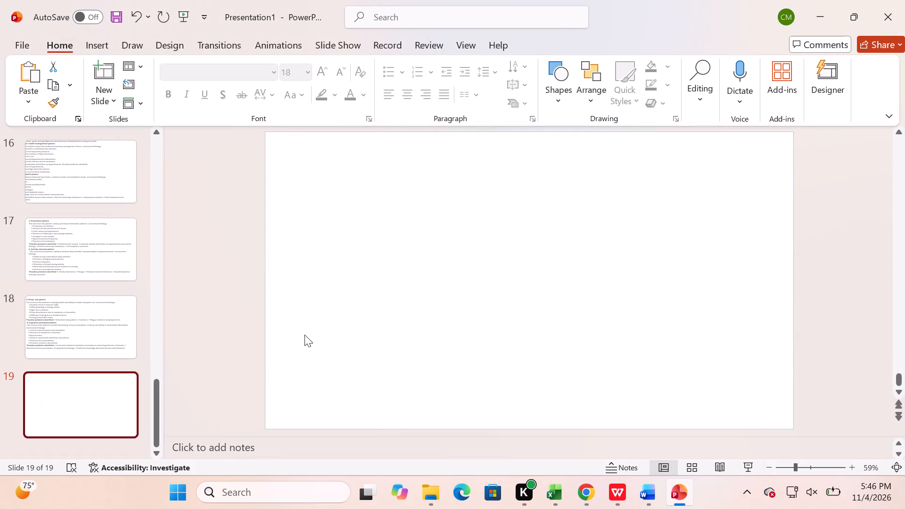
{"action": "left_click", "coordinate": [315, 194]}
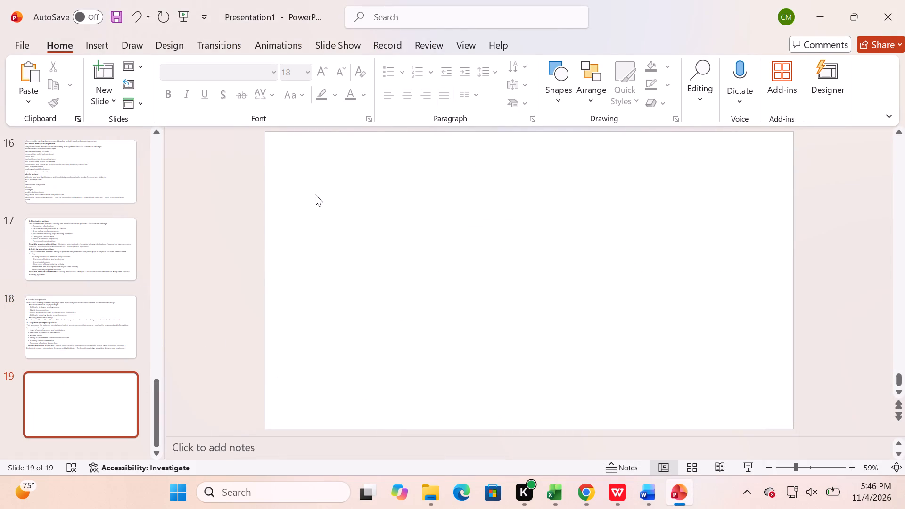
{"action": "key", "text": "ctrl+v"}
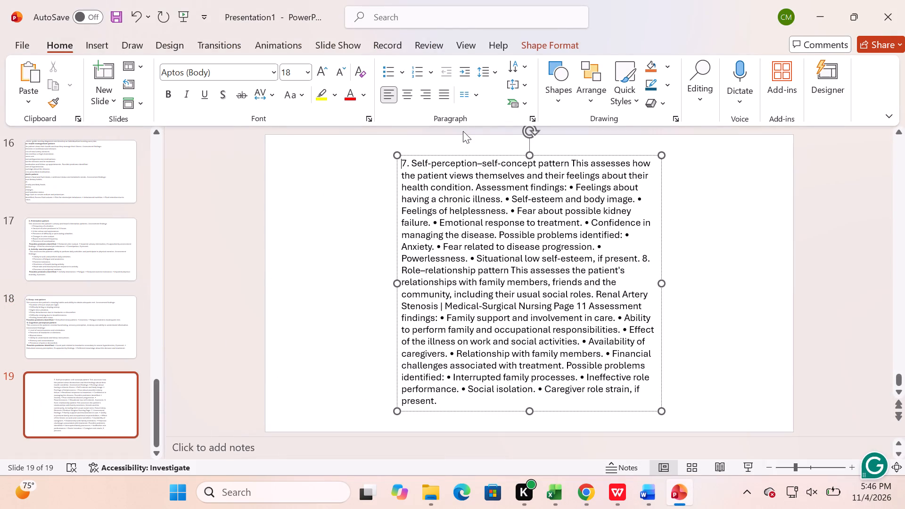
Move the pasted text box's upper corner past the slide's left edge and widen the box toward the slide's right edge.
{"action": "left_click_drag", "start_coordinate": [398, 156], "coordinate": [271, 140]}
{"action": "scroll", "coordinate": [326, 154], "scroll_direction": "left", "scroll_amount": 1}
{"action": "scroll", "coordinate": [271, 140], "scroll_direction": "left", "scroll_amount": 1}
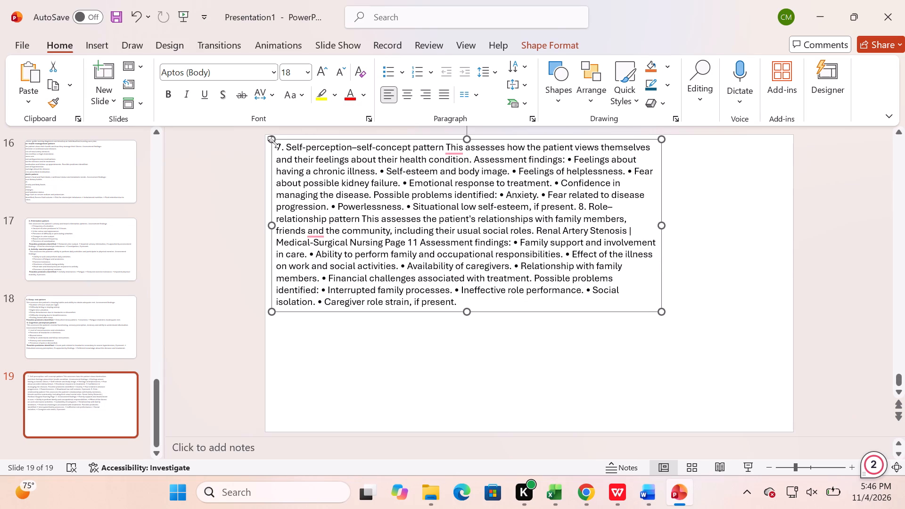
{"action": "left_click_drag", "start_coordinate": [270, 136], "coordinate": [228, 136]}
{"action": "scroll", "coordinate": [263, 136], "scroll_direction": "left", "scroll_amount": 2}
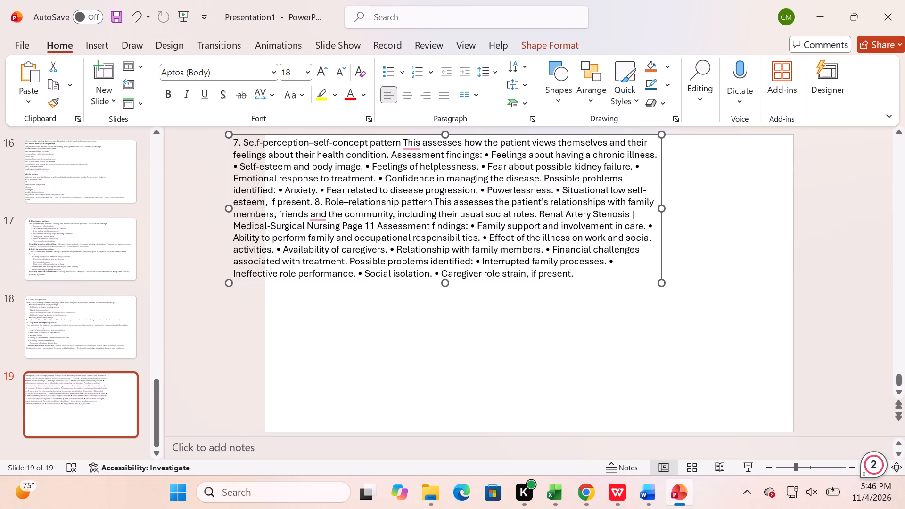
{"action": "left_click_drag", "start_coordinate": [659, 281], "coordinate": [728, 335]}
{"action": "scroll", "coordinate": [684, 296], "scroll_direction": "up", "scroll_amount": 1}
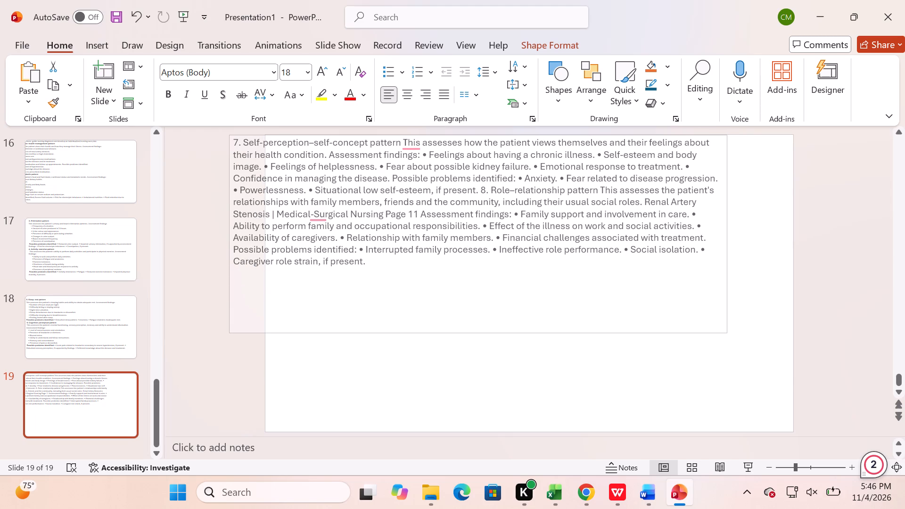
{"action": "scroll", "coordinate": [728, 335], "scroll_direction": "up", "scroll_amount": 1}
{"action": "left_click_drag", "start_coordinate": [728, 335], "coordinate": [732, 349]}
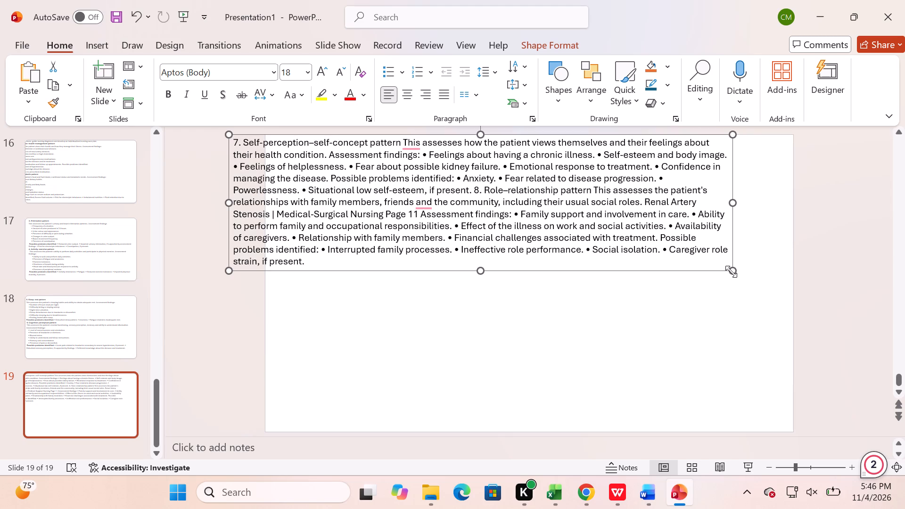
{"action": "left_click_drag", "start_coordinate": [733, 272], "coordinate": [749, 314]}
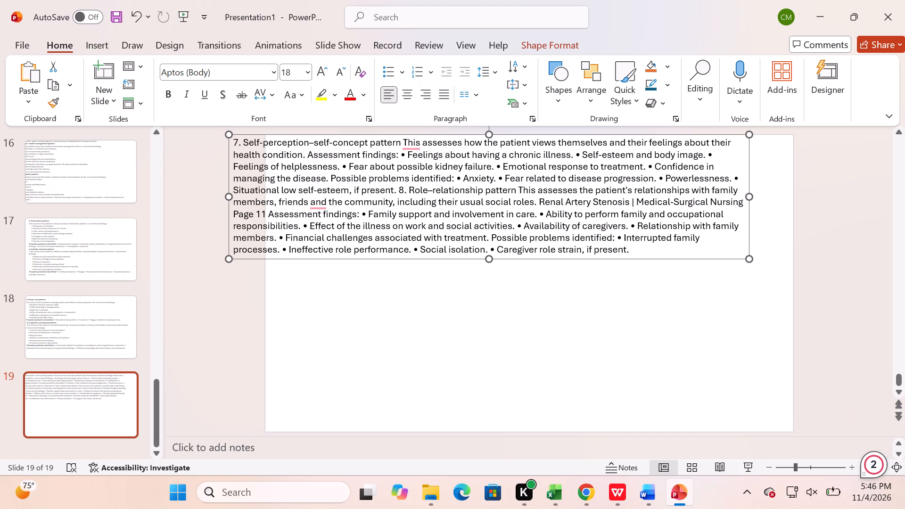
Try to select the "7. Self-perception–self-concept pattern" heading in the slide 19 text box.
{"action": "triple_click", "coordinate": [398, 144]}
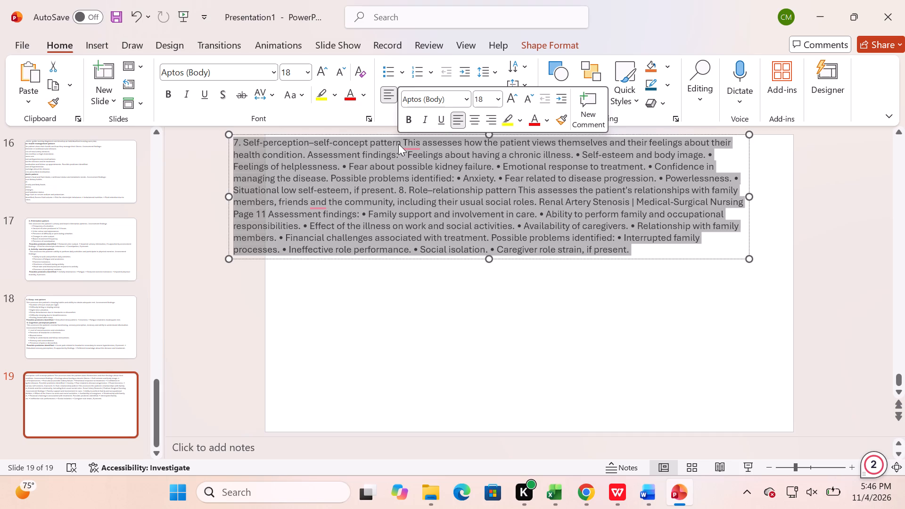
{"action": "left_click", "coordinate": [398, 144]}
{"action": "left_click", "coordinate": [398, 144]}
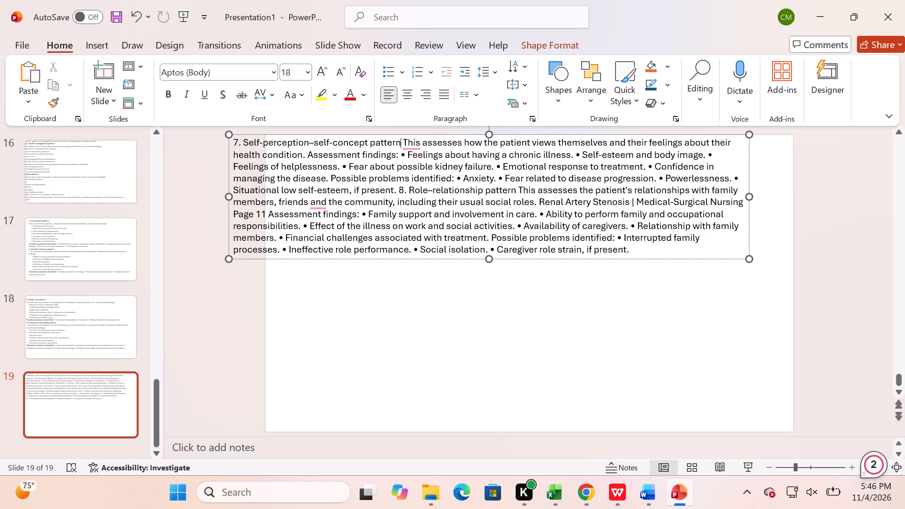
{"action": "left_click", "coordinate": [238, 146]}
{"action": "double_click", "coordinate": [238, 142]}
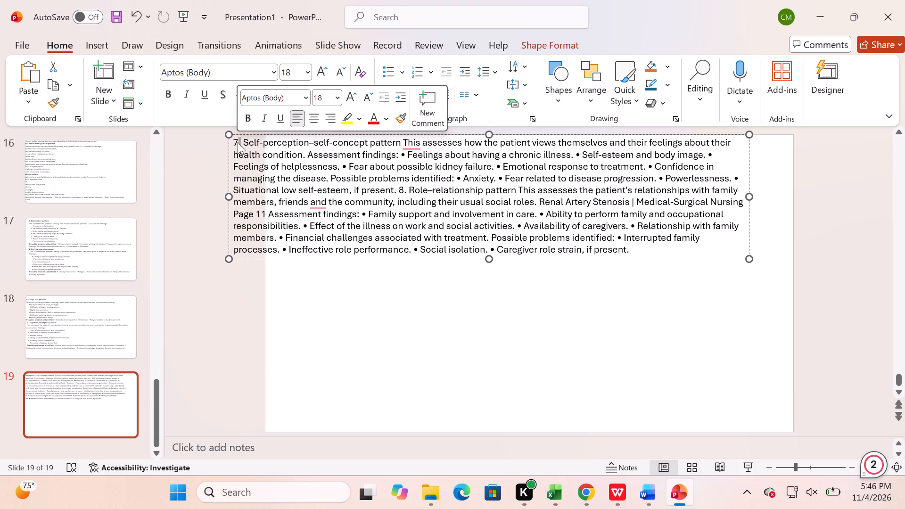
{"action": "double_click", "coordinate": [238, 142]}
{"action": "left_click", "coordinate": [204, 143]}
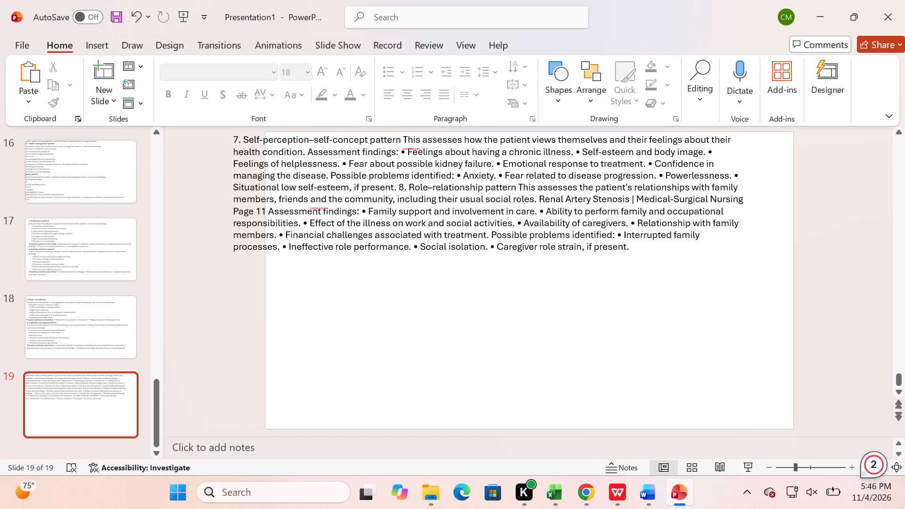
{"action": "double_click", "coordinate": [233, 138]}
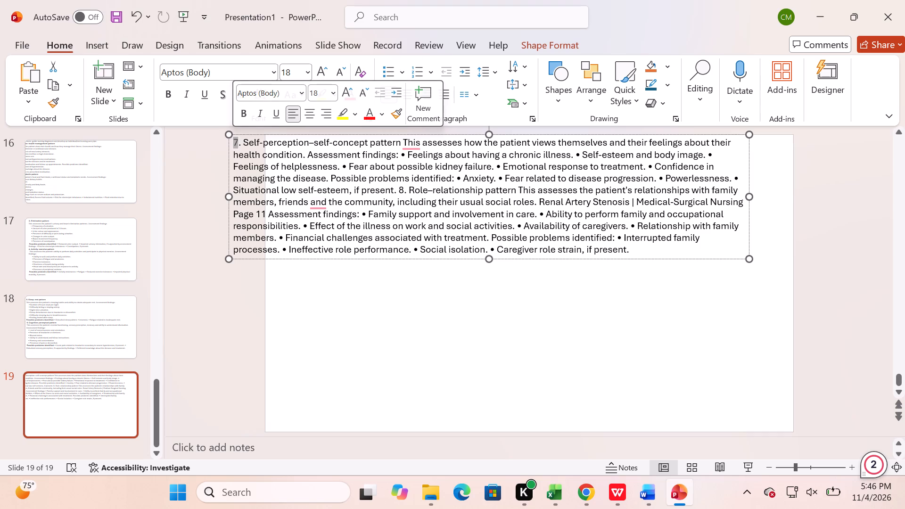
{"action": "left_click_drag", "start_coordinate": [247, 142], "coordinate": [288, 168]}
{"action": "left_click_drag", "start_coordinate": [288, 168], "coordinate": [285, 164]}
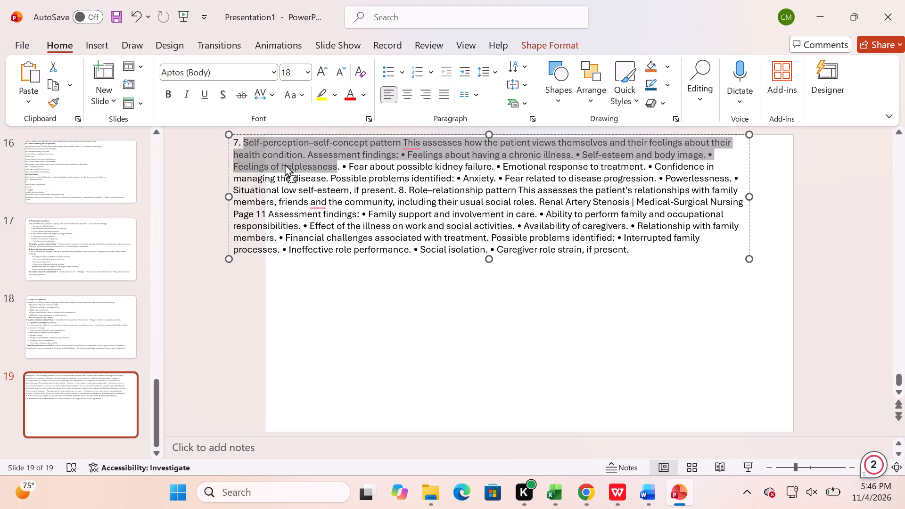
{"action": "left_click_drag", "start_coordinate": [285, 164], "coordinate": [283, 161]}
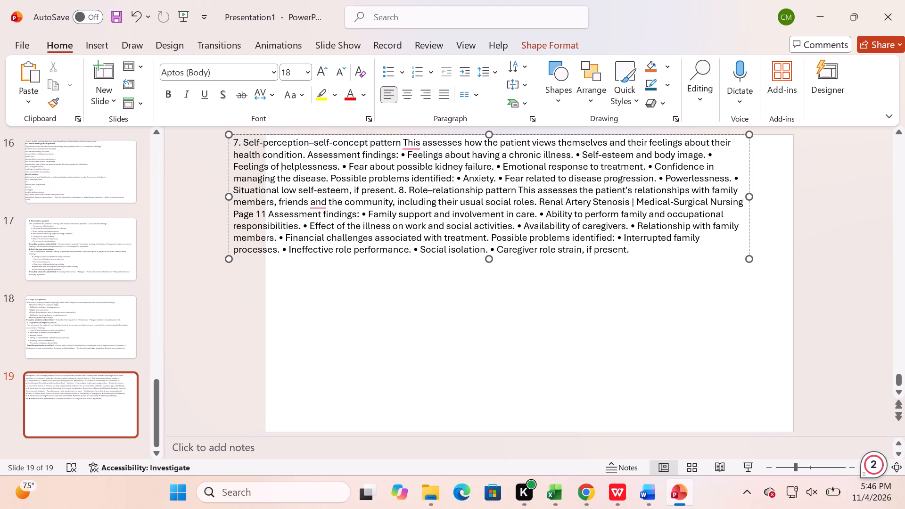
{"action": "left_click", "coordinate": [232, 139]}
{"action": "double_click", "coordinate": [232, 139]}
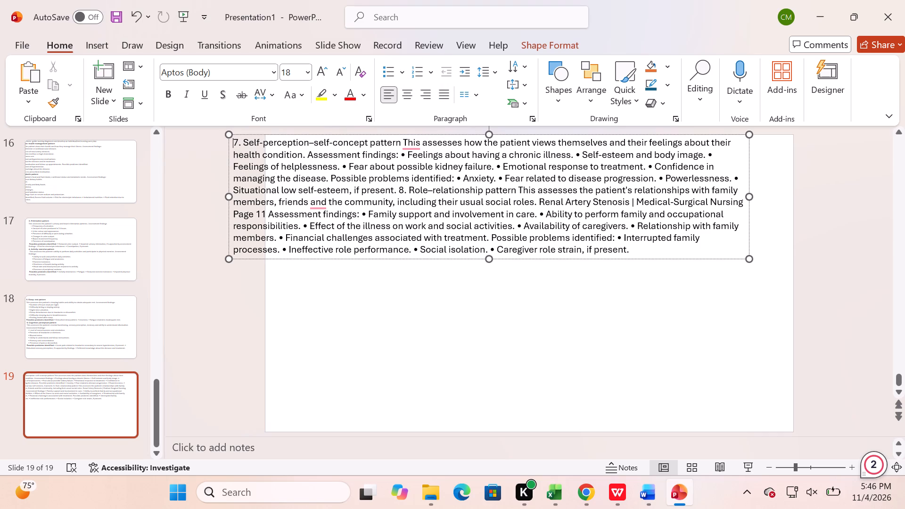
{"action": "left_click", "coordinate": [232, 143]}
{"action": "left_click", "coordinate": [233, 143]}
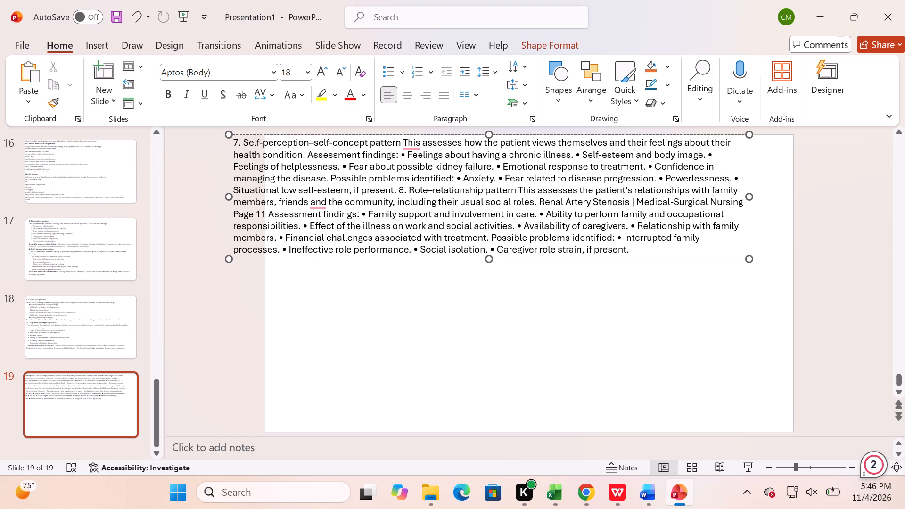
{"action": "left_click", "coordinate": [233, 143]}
Nudge the slide 19 text box and stretch its upper corner farther past the slide's left edge.
{"action": "left_click_drag", "start_coordinate": [232, 138], "coordinate": [236, 141]}
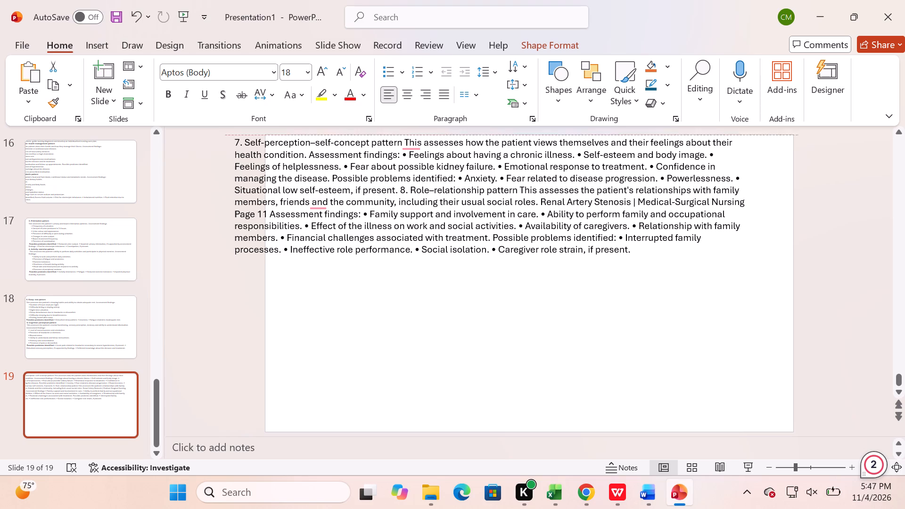
{"action": "left_click_drag", "start_coordinate": [236, 141], "coordinate": [237, 140]}
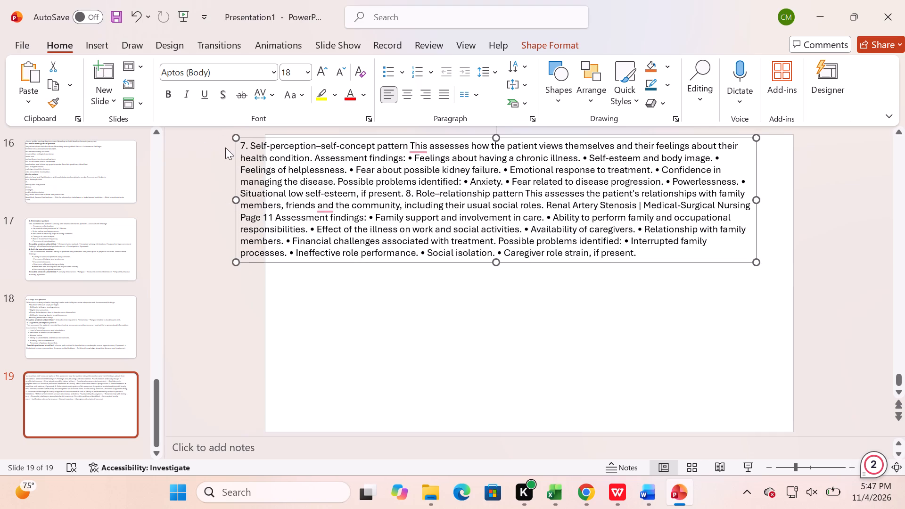
{"action": "scroll", "coordinate": [240, 136], "scroll_direction": "left", "scroll_amount": 4}
{"action": "scroll", "coordinate": [305, 74], "scroll_direction": "left", "scroll_amount": 1}
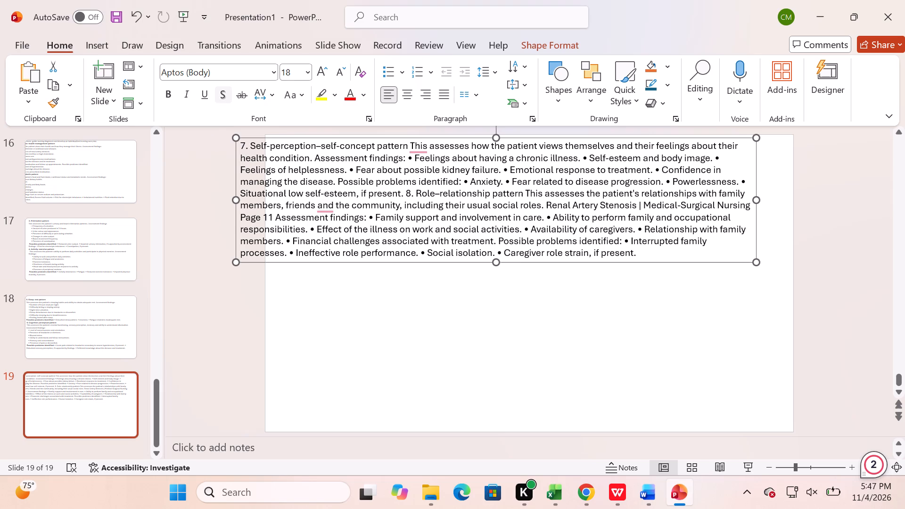
{"action": "left_click_drag", "start_coordinate": [237, 138], "coordinate": [214, 140]}
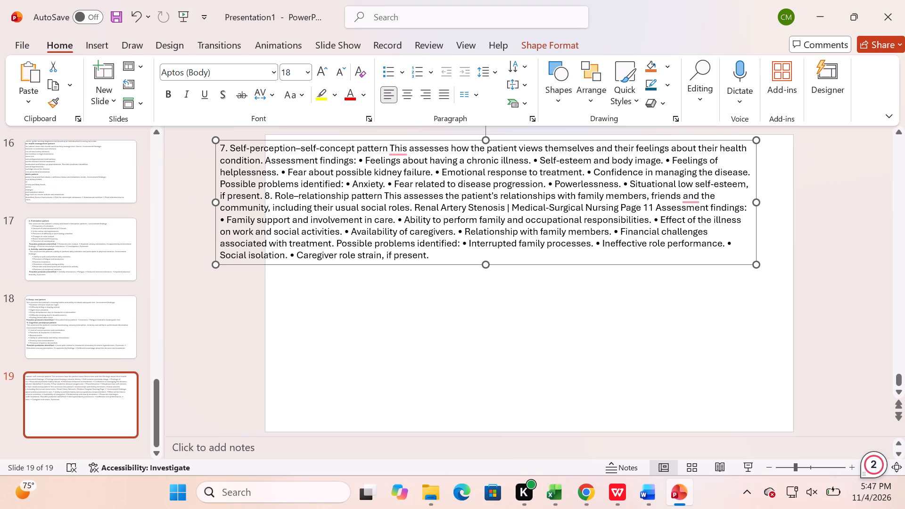
Bold the heading "7. Self-perception–self-concept pattern" at the start of the slide 19 text.
{"action": "left_click_drag", "start_coordinate": [387, 149], "coordinate": [233, 149]}
{"action": "scroll", "coordinate": [387, 149], "scroll_direction": "left", "scroll_amount": 1}
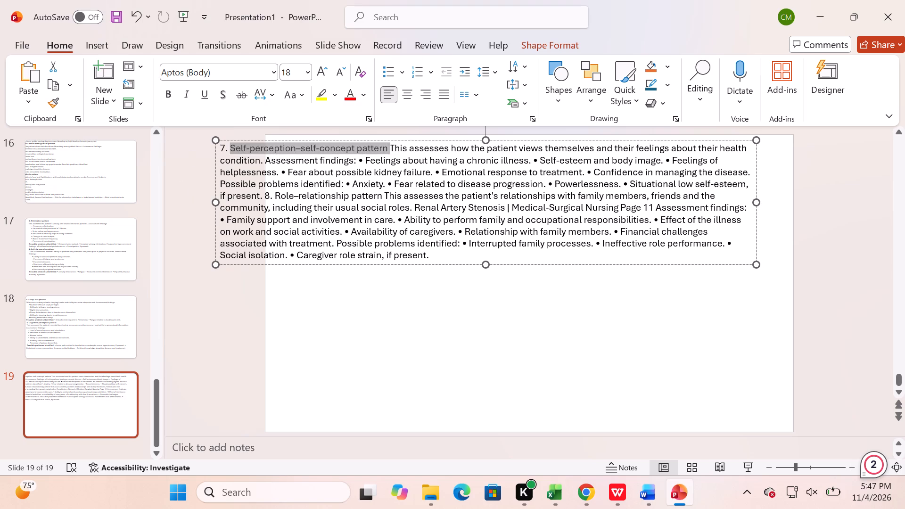
{"action": "scroll", "coordinate": [233, 149], "scroll_direction": "left", "scroll_amount": 1}
{"action": "left_click_drag", "start_coordinate": [233, 149], "coordinate": [216, 149]}
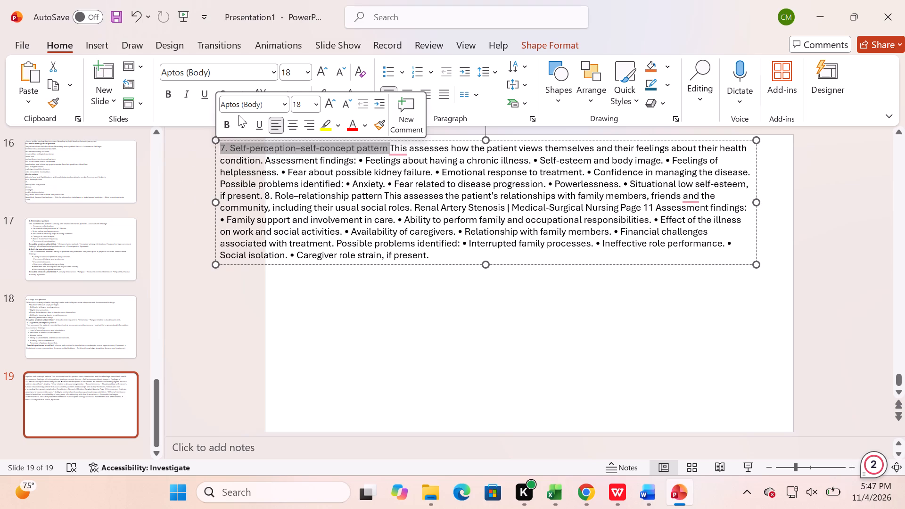
{"action": "left_click", "coordinate": [230, 129]}
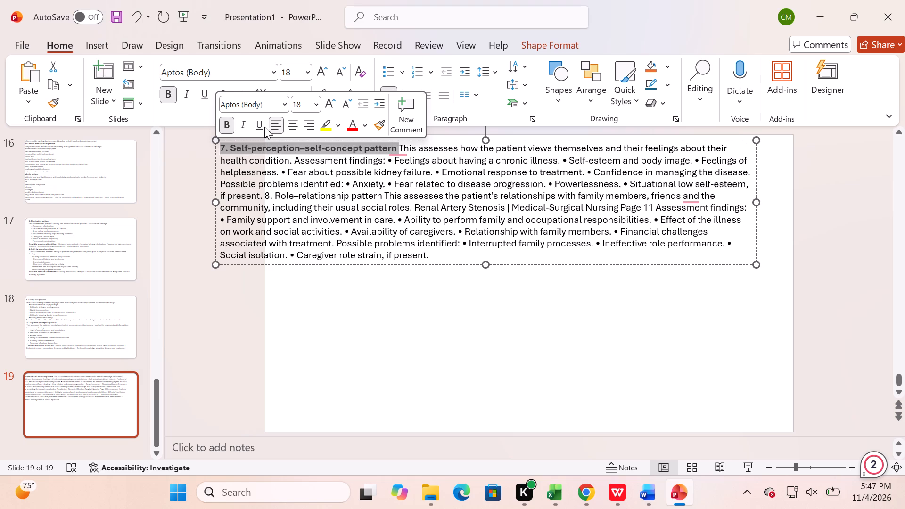
Start a new line before "This assesses how the patient views themselves" so the section 7 heading stands alone.
{"action": "left_click", "coordinate": [399, 144]}
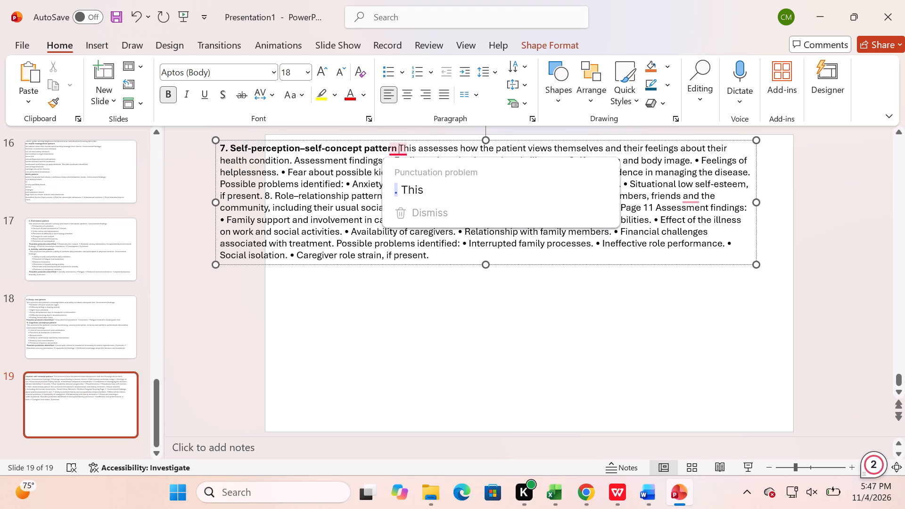
{"action": "left_click", "coordinate": [419, 136]}
{"action": "left_click", "coordinate": [400, 146]}
{"action": "key", "text": "Return"}
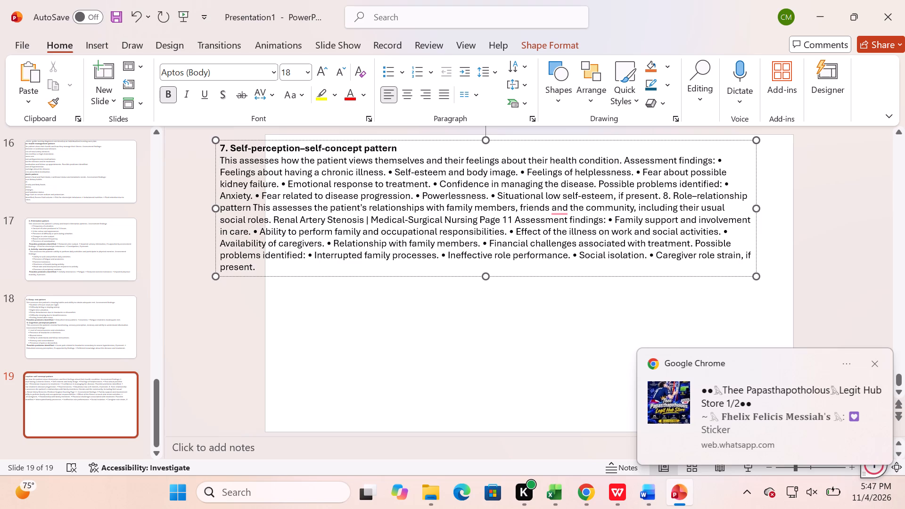
Break the text after "Assessment findings:" and indent the "Feelings about having a chronic illness." bullet by eight spaces.
{"action": "left_click", "coordinate": [715, 156]}
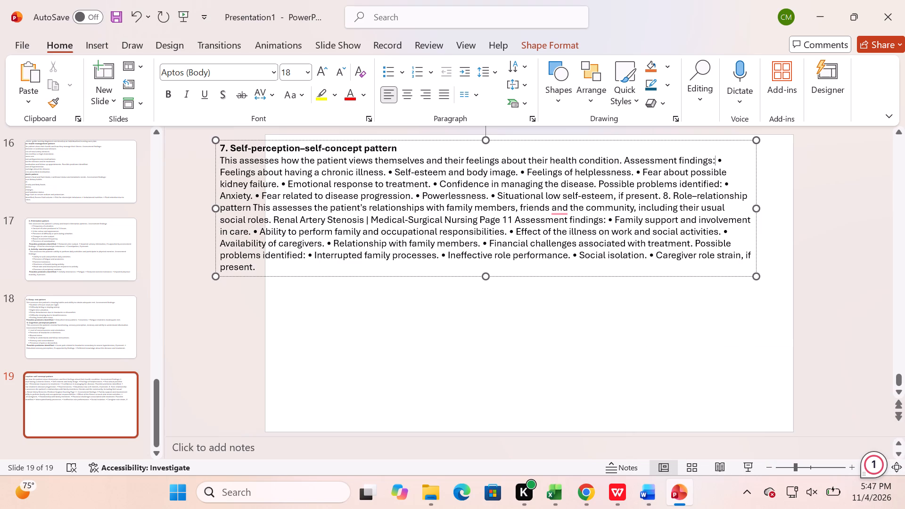
{"action": "key", "text": "Return"}
{"action": "key", "text": "space"}
{"action": "key", "text": "space"}
{"action": "key", "text": "space"}
{"action": "key", "text": "space"}
{"action": "key", "text": "space"}
{"action": "key", "text": "space"}
{"action": "key", "text": "space"}
{"action": "key", "text": "space"}
{"action": "key", "text": "space"}
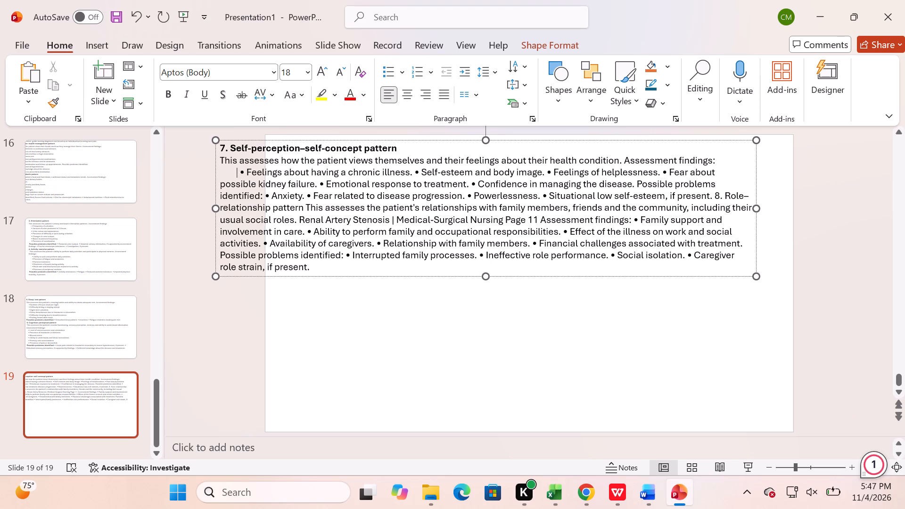
{"action": "key", "text": "space"}
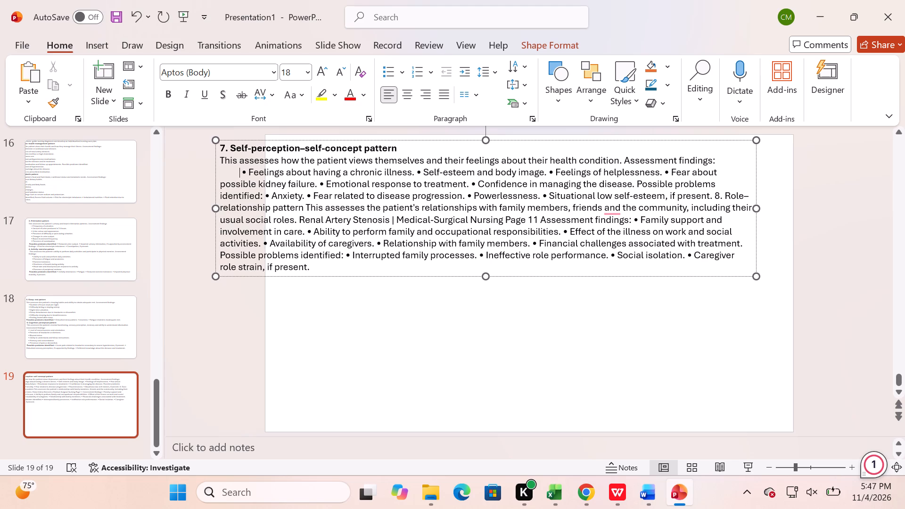
{"action": "key", "text": "BackSpace"}
{"action": "key", "text": "BackSpace"}
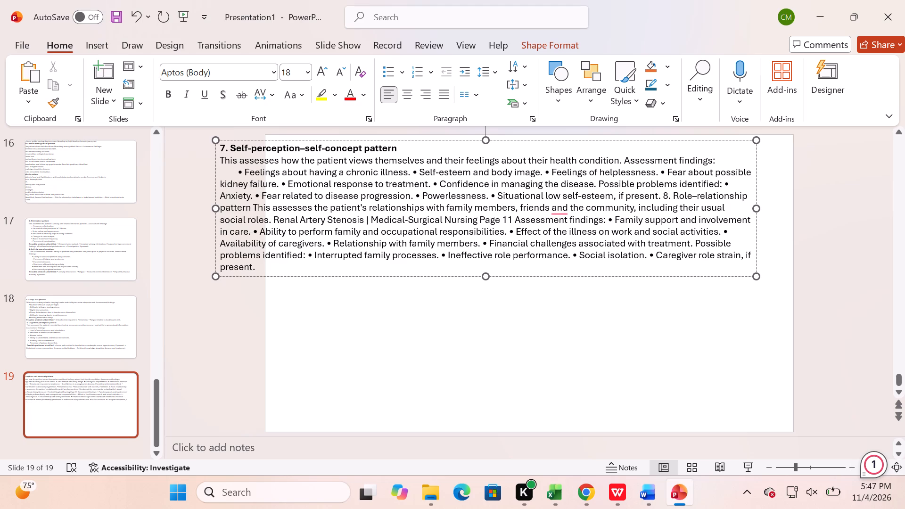
Put the "Self-esteem and body image." bullet on its own line, indented by eight spaces.
{"action": "left_click", "coordinate": [411, 173]}
{"action": "key", "text": "Return"}
{"action": "key", "text": "space"}
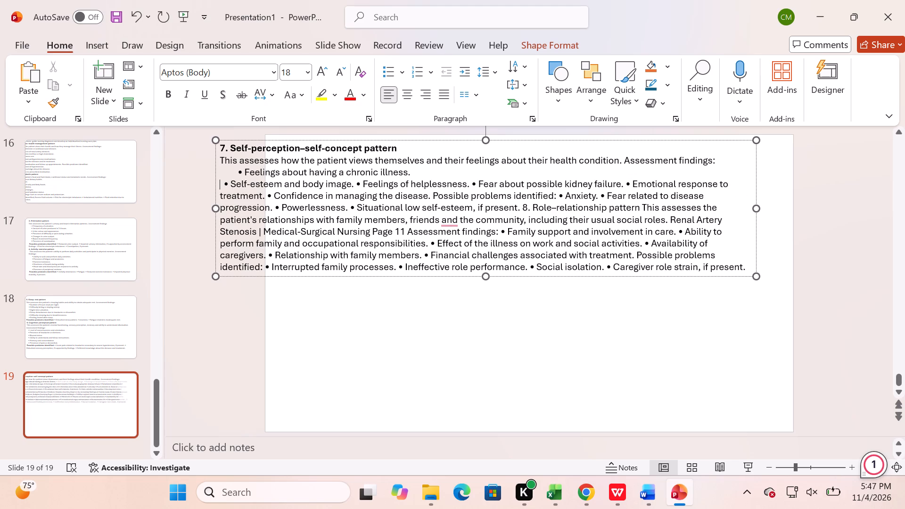
{"action": "key", "text": "space"}
{"action": "key", "text": "space"}
{"action": "key", "text": "space"}
{"action": "key", "text": "space"}
{"action": "key", "text": "space"}
{"action": "key", "text": "space"}
{"action": "key", "text": "space"}
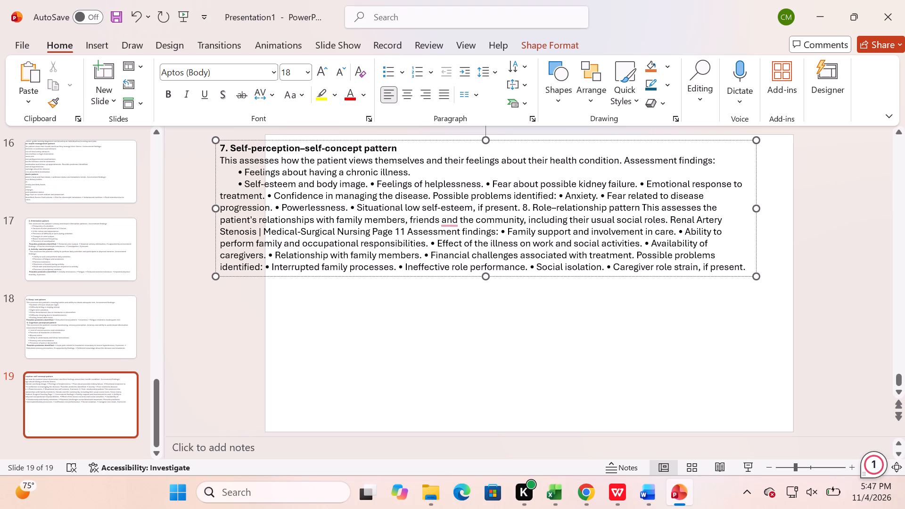
{"action": "left_click", "coordinate": [201, 164]}
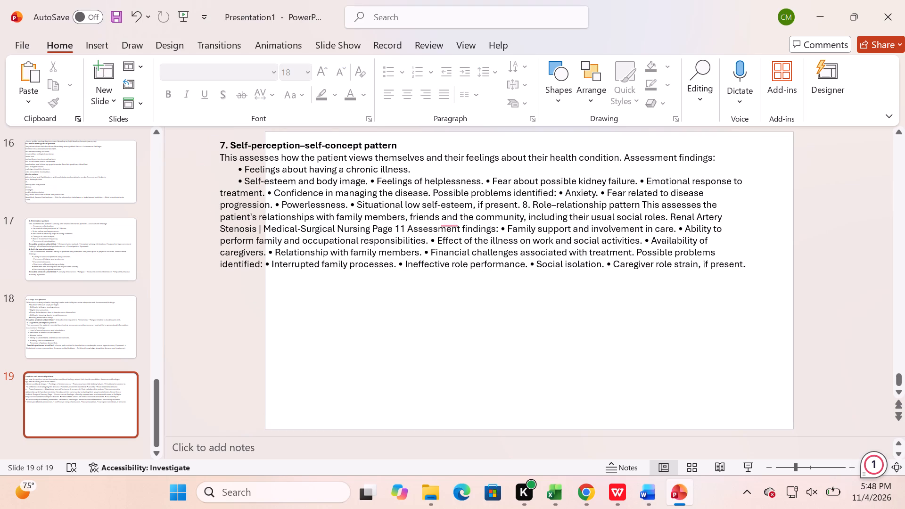
Start a new line at the "Feelings of helplessness." bullet and indent it with spaces to align with the bullets above.
{"action": "left_click", "coordinate": [368, 183]}
{"action": "key", "text": "Return"}
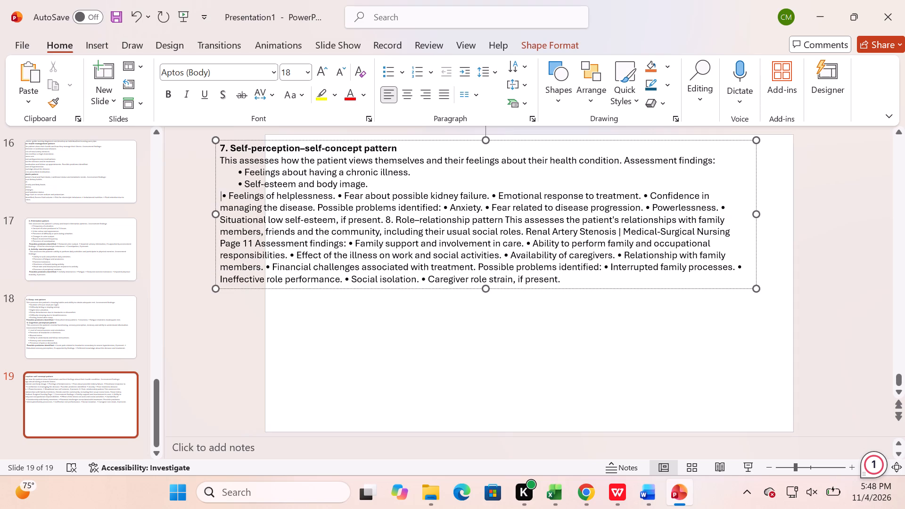
{"action": "key", "text": "space"}
{"action": "key", "text": "space"}
{"action": "key", "text": "space"}
{"action": "key", "text": "space"}
{"action": "key", "text": "space"}
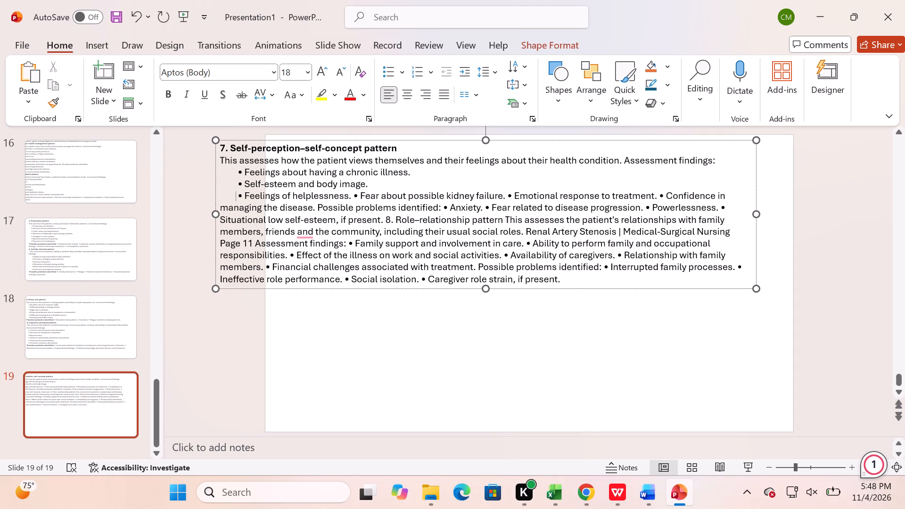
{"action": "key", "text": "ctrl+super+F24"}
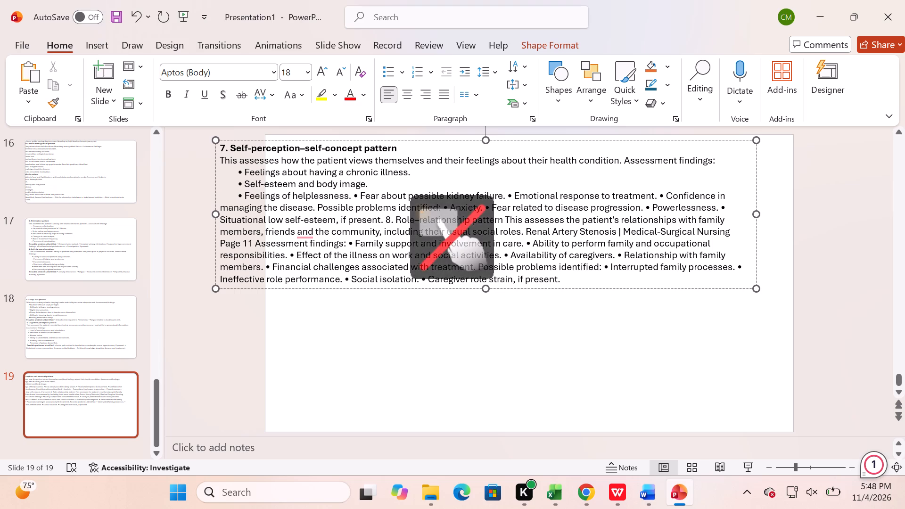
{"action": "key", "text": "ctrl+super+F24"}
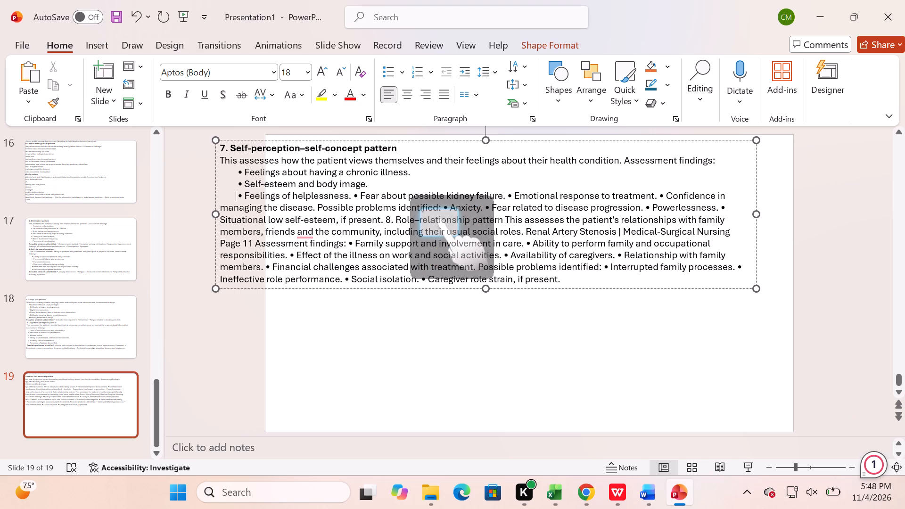
Put the "Fear about possible kidney failure." bullet on its own line, indented with spaces to align with the bullets above.
{"action": "left_click", "coordinate": [346, 188]}
{"action": "left_click", "coordinate": [354, 197]}
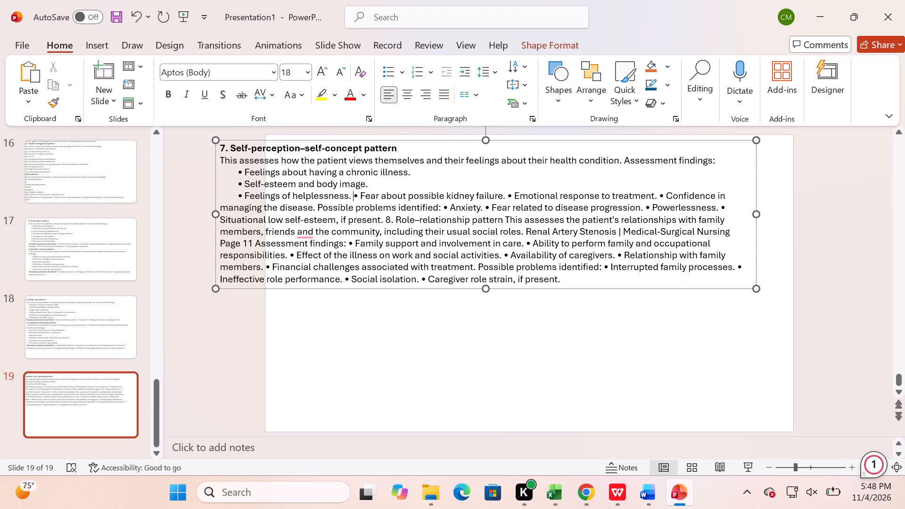
{"action": "key", "text": "Return"}
{"action": "key", "text": "space"}
{"action": "key", "text": "space"}
{"action": "key", "text": "space"}
{"action": "key", "text": "space"}
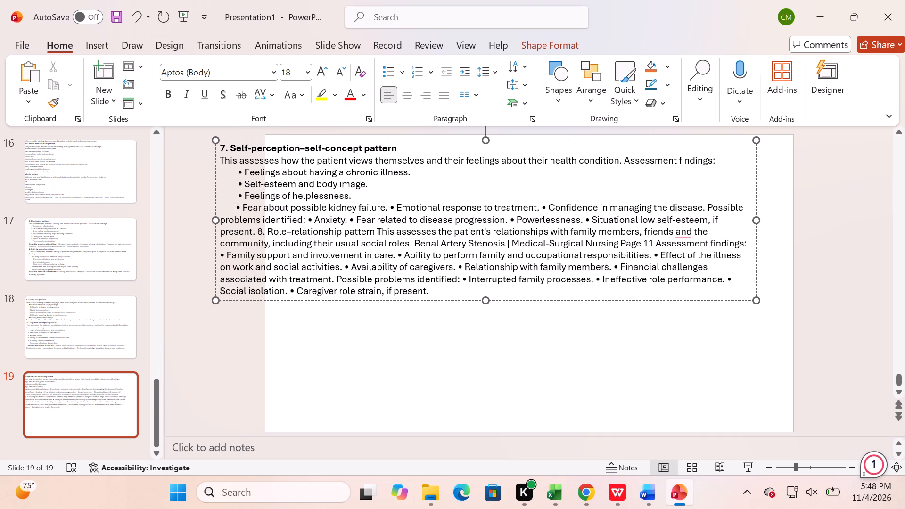
{"action": "key", "text": "space"}
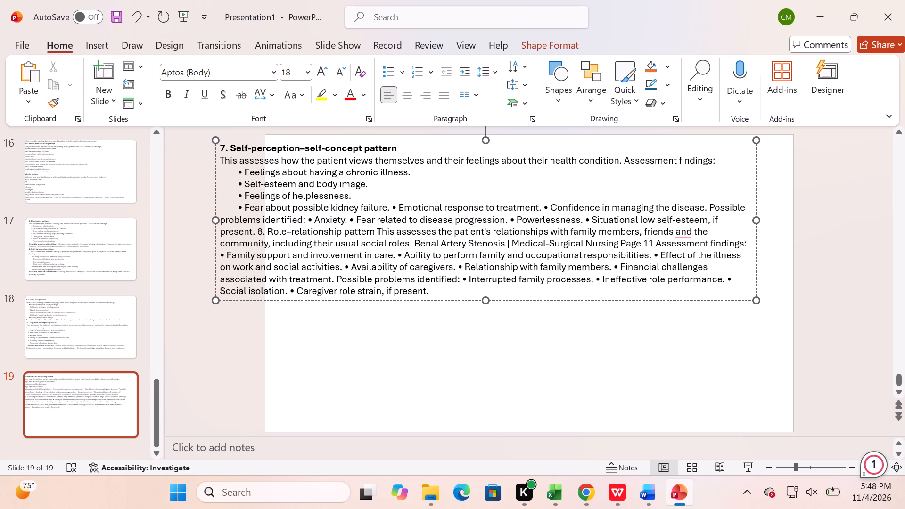
Move the "Emotional response to treatment." bullet onto a new line and indent it with spaces to match the bullets above.
{"action": "left_click", "coordinate": [393, 207]}
{"action": "key", "text": "Return"}
{"action": "key", "text": "space"}
{"action": "key", "text": "space"}
{"action": "key", "text": "space"}
{"action": "key", "text": "space"}
{"action": "key", "text": "space"}
{"action": "key", "text": "space"}
{"action": "key", "text": "space"}
{"action": "key", "text": "space"}
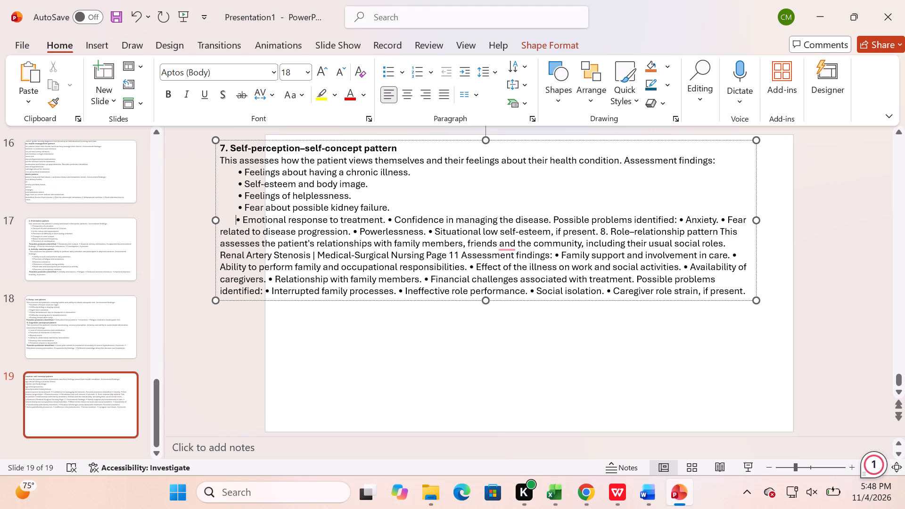
{"action": "key", "text": "space"}
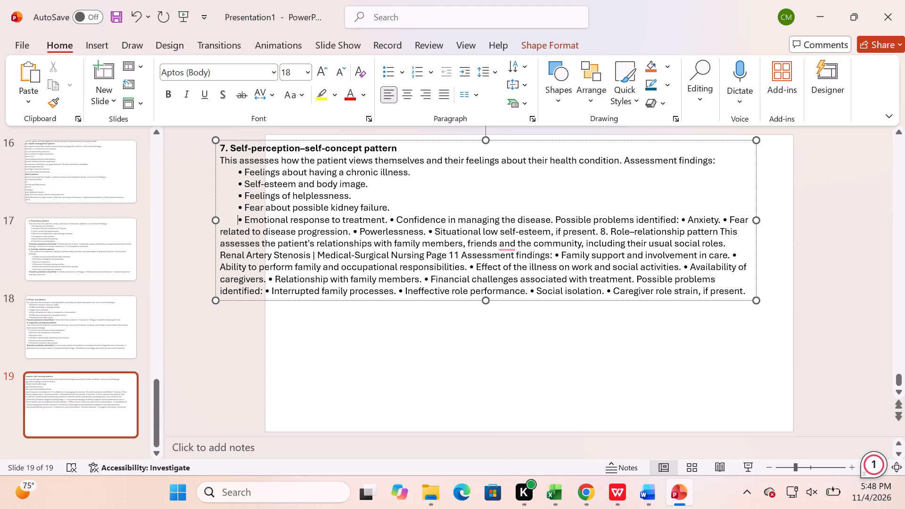
{"action": "left_click", "coordinate": [152, 181]}
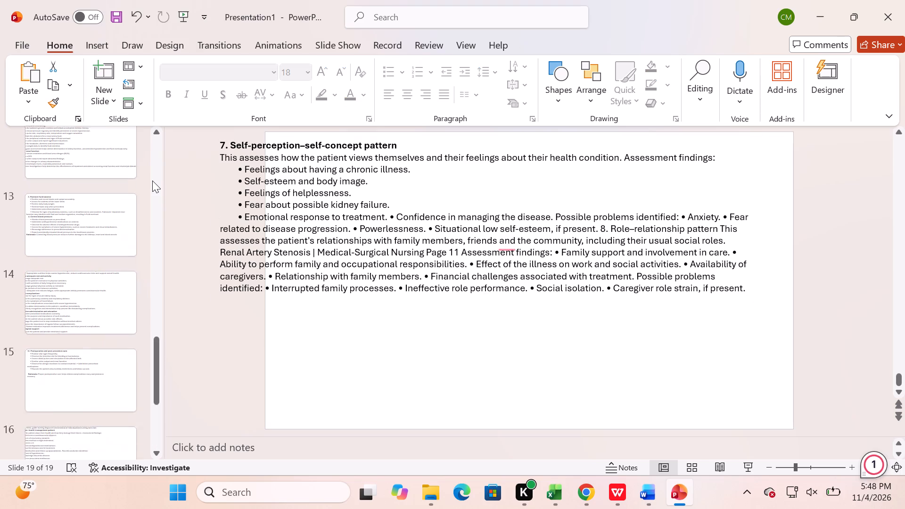
Break the line before the "Confidence in managing the disease." bullet and indent it with spaces in line with the other bullets.
{"action": "left_click", "coordinate": [394, 215]}
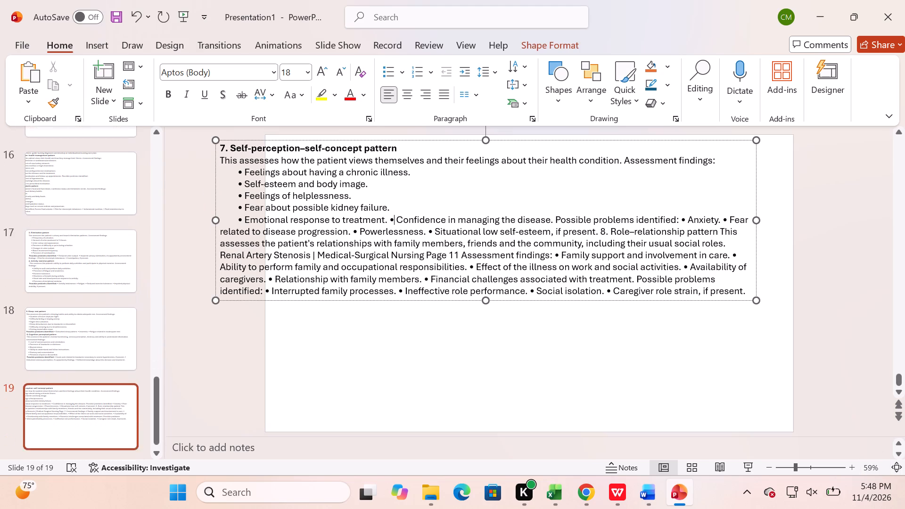
{"action": "left_click", "coordinate": [388, 223]}
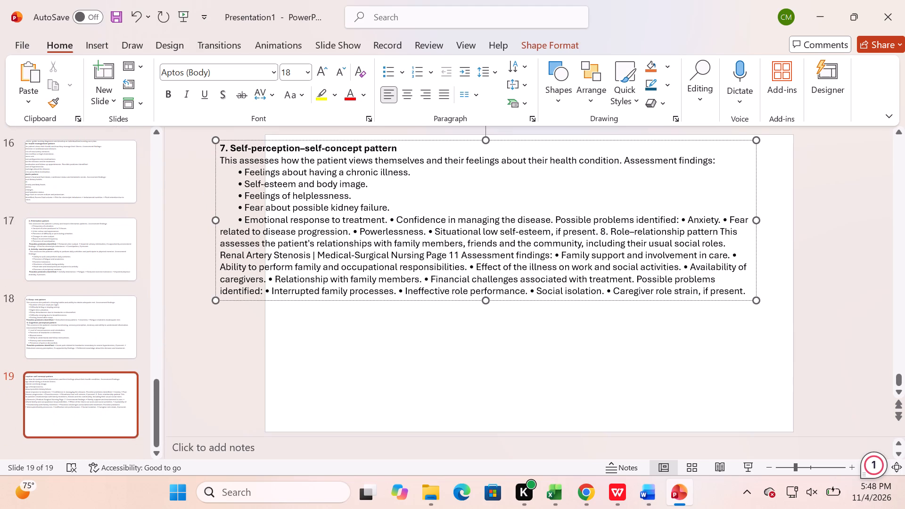
{"action": "key", "text": "Return"}
{"action": "key", "text": "space"}
{"action": "key", "text": "space"}
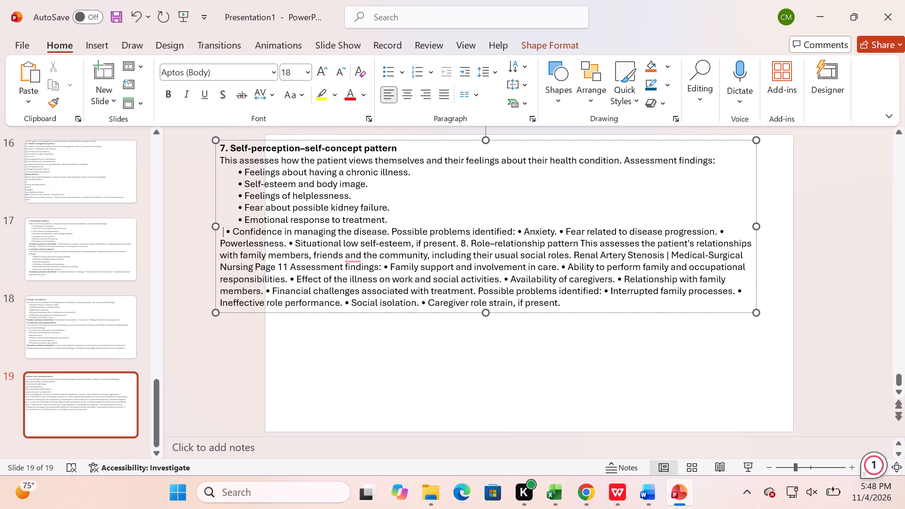
{"action": "key", "text": "space"}
{"action": "key", "text": "space"}
{"action": "key", "text": "space"}
{"action": "key", "text": "space"}
{"action": "key", "text": "space"}
{"action": "key", "text": "space"}
{"action": "key", "text": "space"}
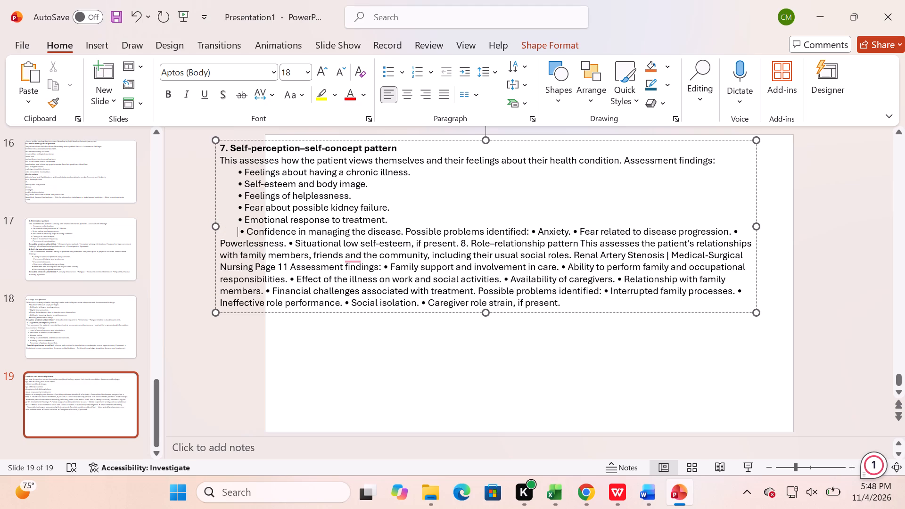
{"action": "key", "text": "BackSpace"}
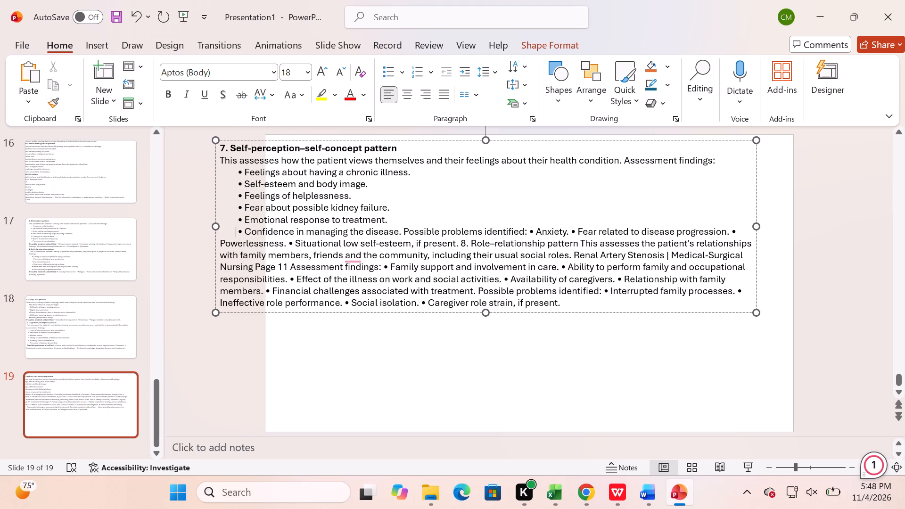
Start a new line at section 7's "Possible problems identified" and make that label bold.
{"action": "left_click", "coordinate": [403, 230]}
{"action": "key", "text": "Return"}
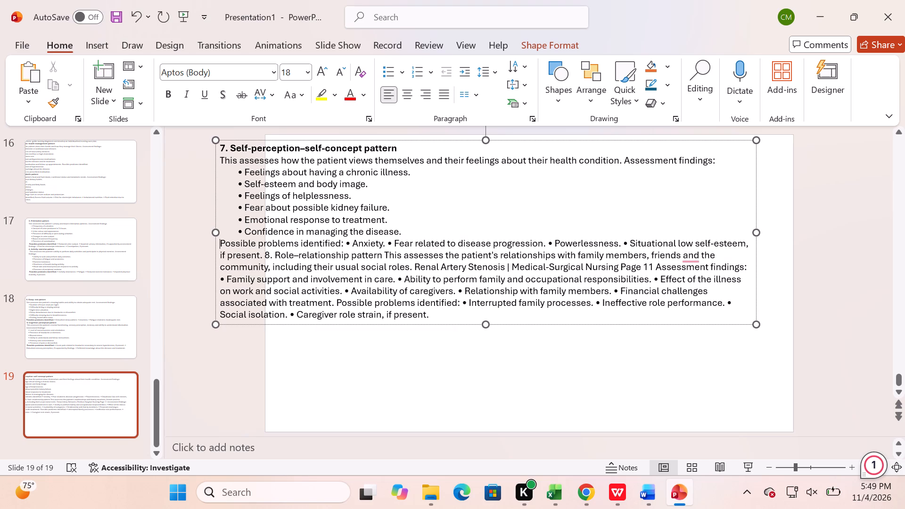
{"action": "left_click_drag", "start_coordinate": [221, 239], "coordinate": [239, 250]}
{"action": "scroll", "coordinate": [226, 239], "scroll_direction": "right", "scroll_amount": 1}
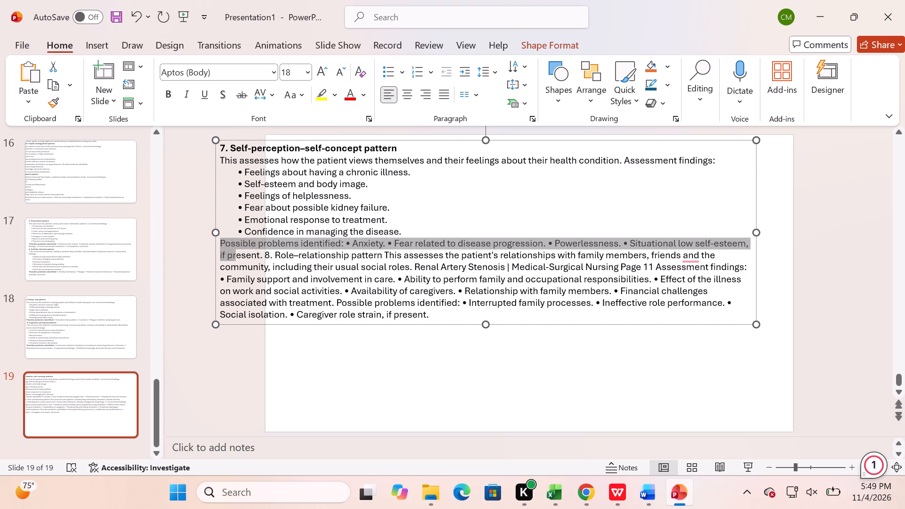
{"action": "scroll", "coordinate": [239, 250], "scroll_direction": "right", "scroll_amount": 1}
{"action": "left_click_drag", "start_coordinate": [239, 250], "coordinate": [331, 241]}
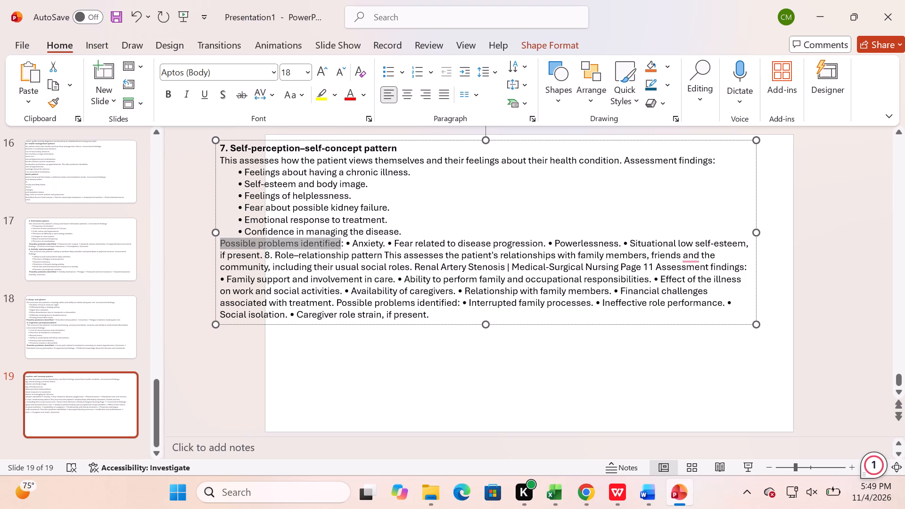
{"action": "left_click", "coordinate": [338, 220]}
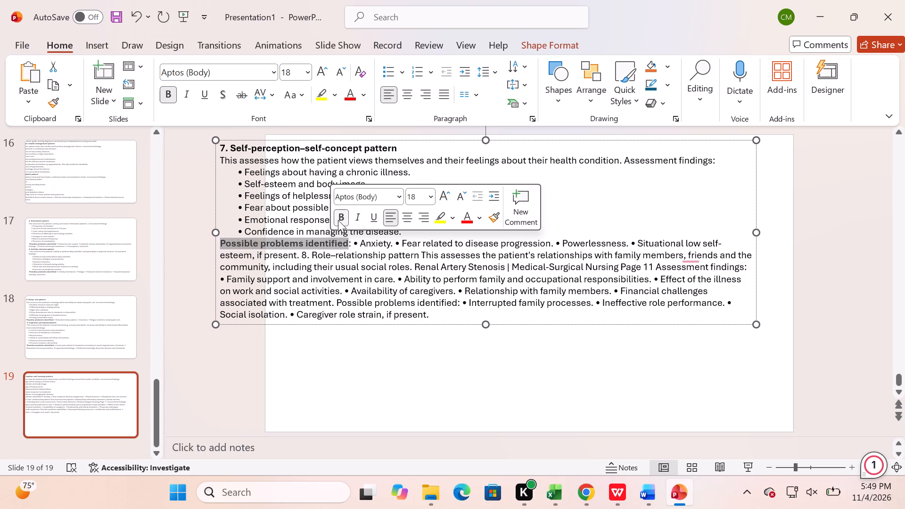
{"action": "left_click", "coordinate": [202, 226]}
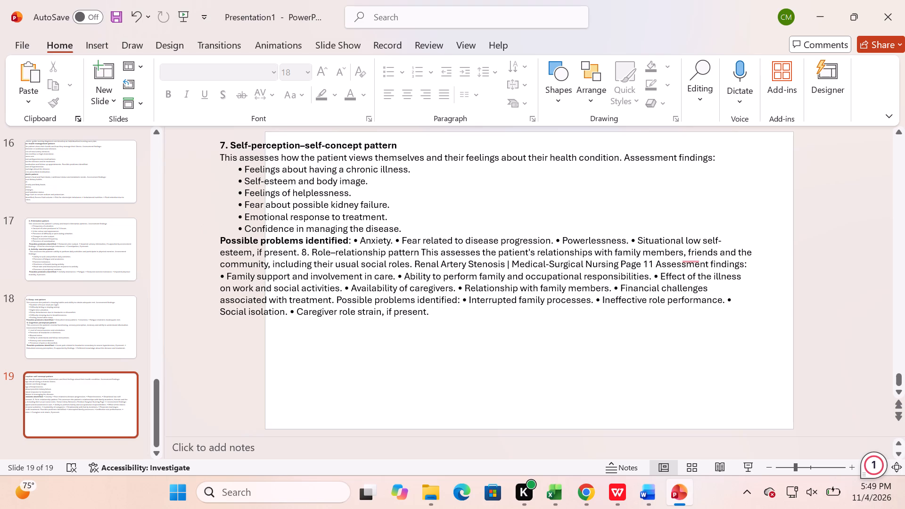
{"action": "scroll", "coordinate": [395, 238], "scroll_direction": "down", "scroll_amount": 1}
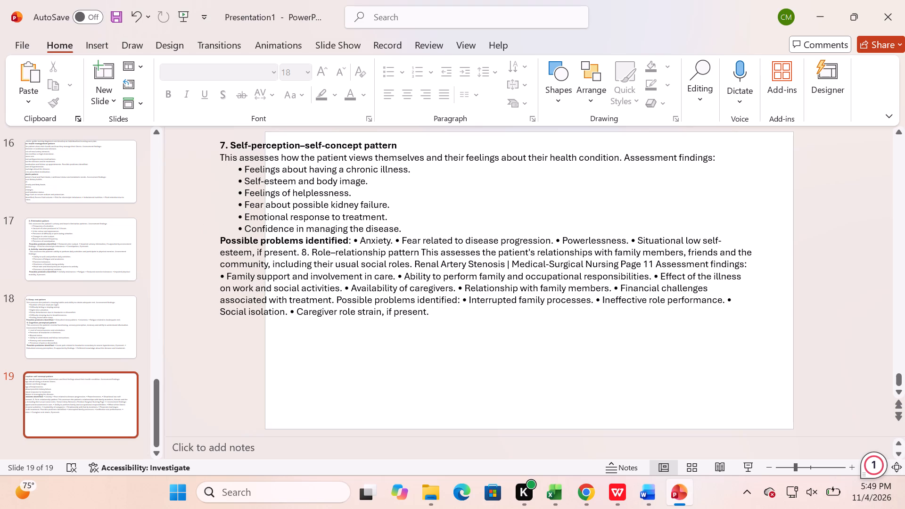
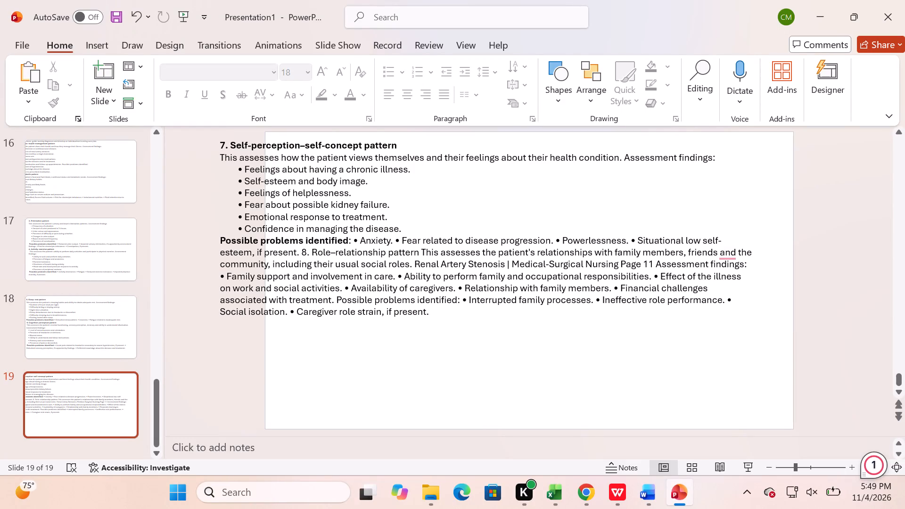
Set the "8. Role–relationship pattern" heading in bold on its own line, with its description starting on the line below.
{"action": "left_click", "coordinate": [301, 248]}
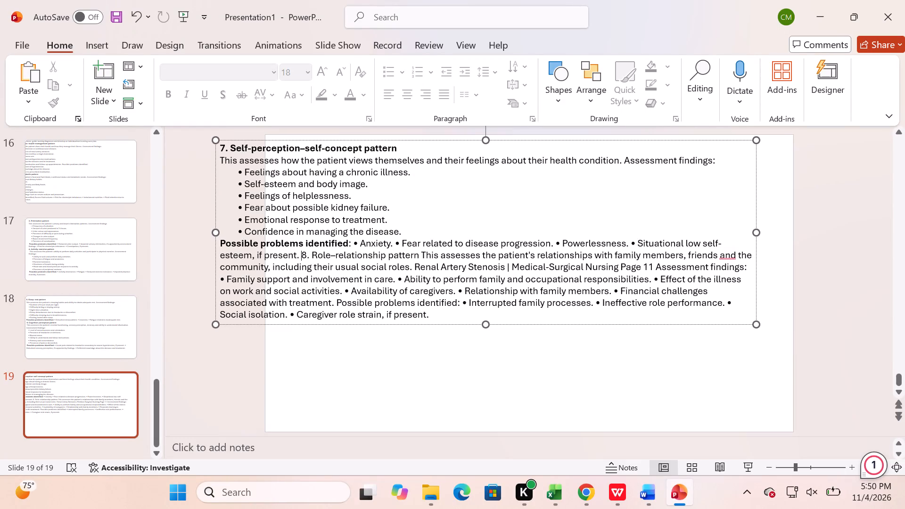
{"action": "key", "text": "Return"}
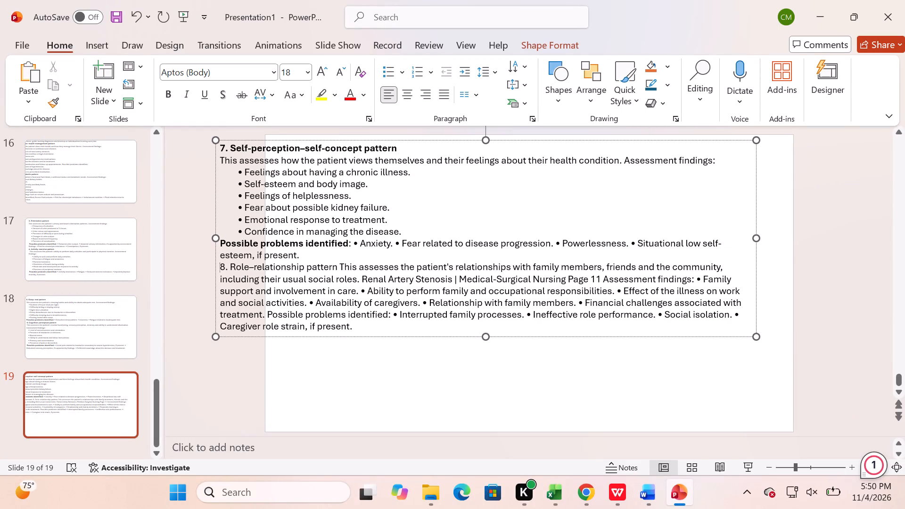
{"action": "key", "text": "Return"}
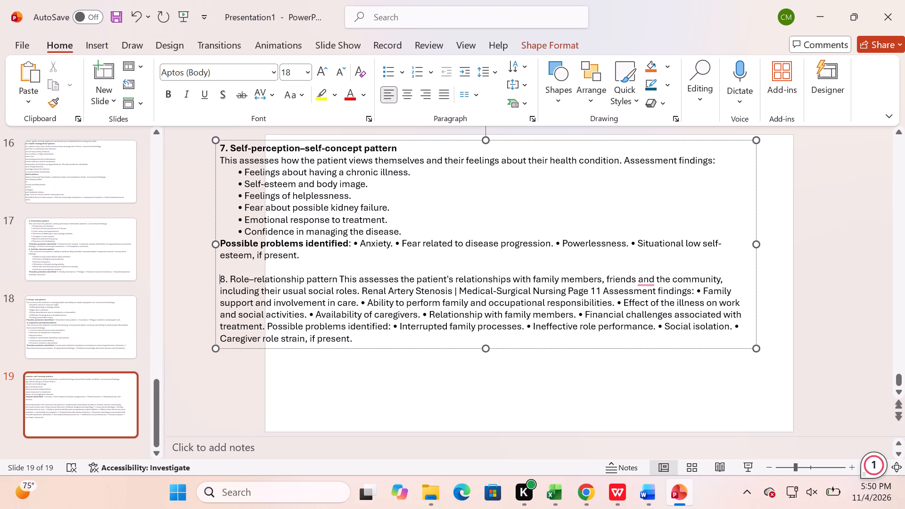
{"action": "key", "text": "BackSpace"}
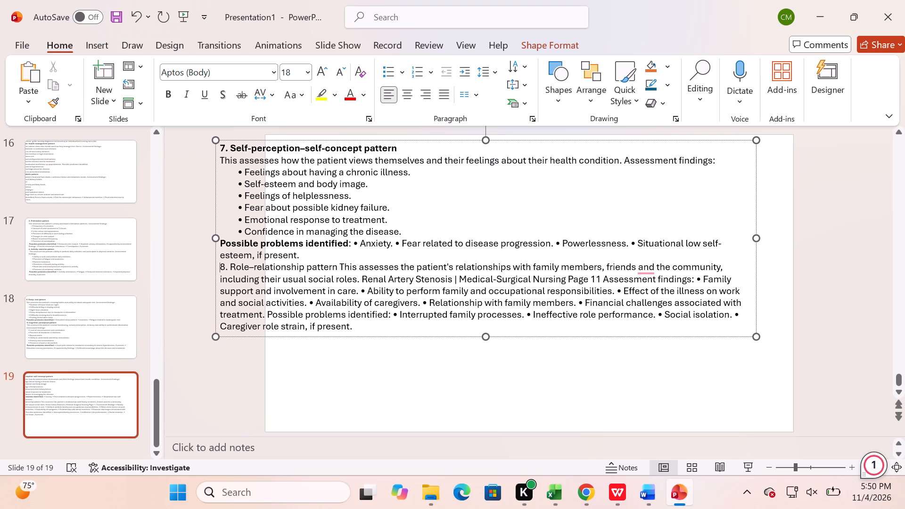
{"action": "left_click_drag", "start_coordinate": [337, 264], "coordinate": [221, 264]}
{"action": "scroll", "coordinate": [327, 264], "scroll_direction": "left", "scroll_amount": 1}
{"action": "left_click", "coordinate": [234, 236]}
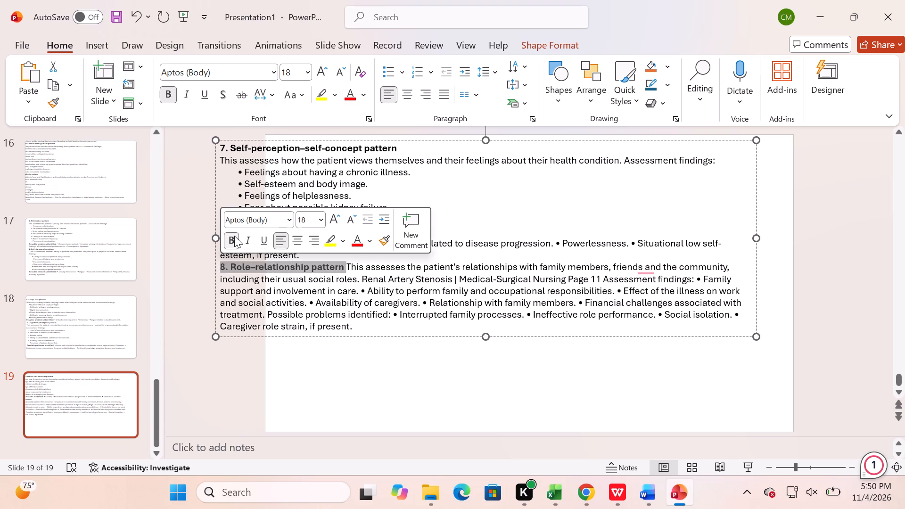
{"action": "left_click", "coordinate": [349, 265]}
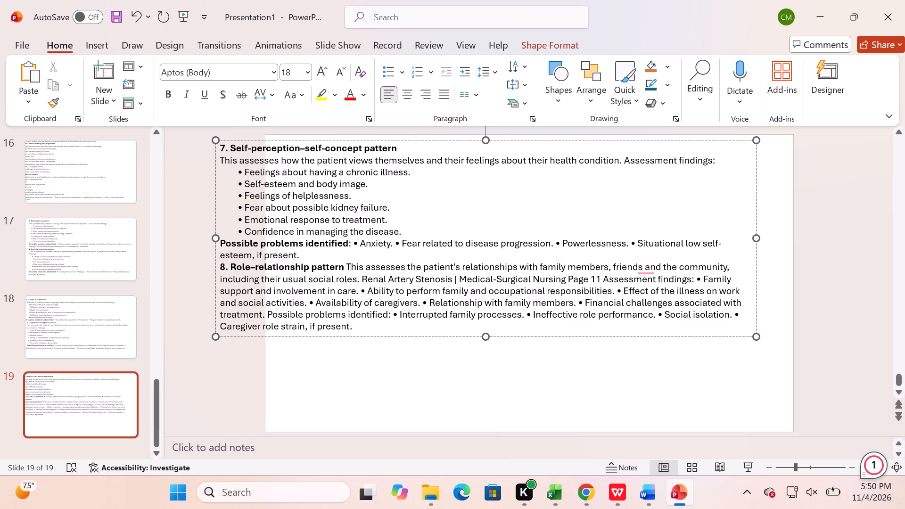
{"action": "left_click", "coordinate": [347, 266]}
{"action": "key", "text": "Return"}
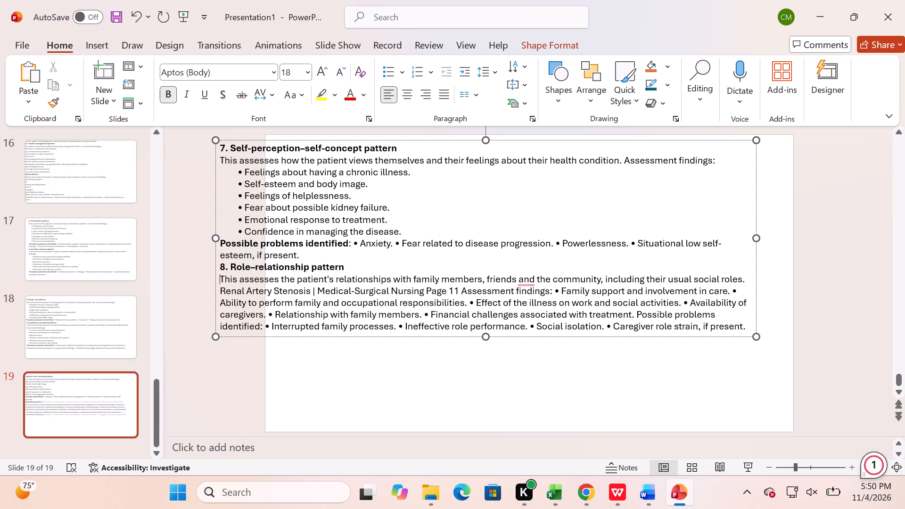
{"action": "scroll", "coordinate": [347, 266], "scroll_direction": "down", "scroll_amount": 1}
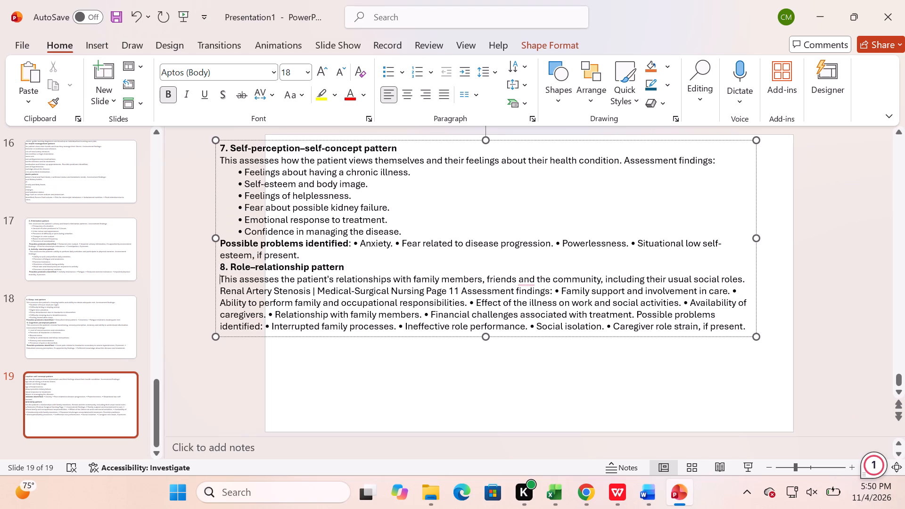
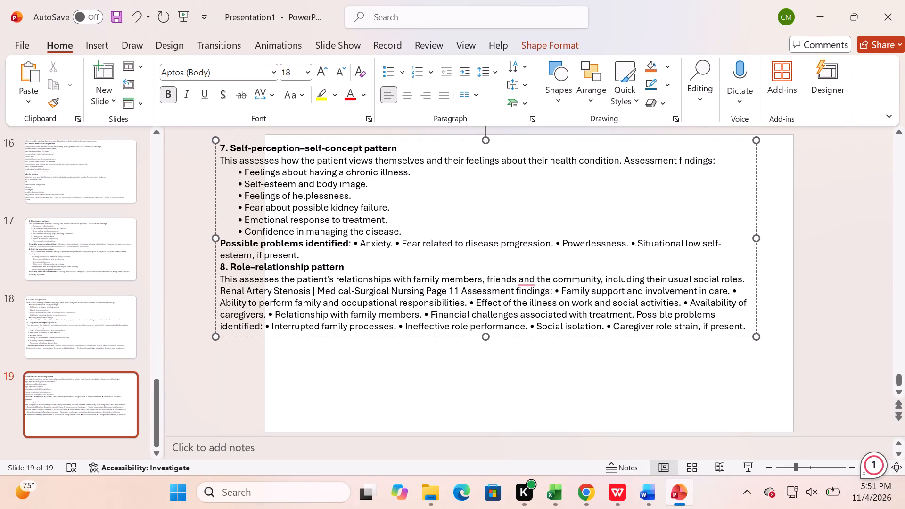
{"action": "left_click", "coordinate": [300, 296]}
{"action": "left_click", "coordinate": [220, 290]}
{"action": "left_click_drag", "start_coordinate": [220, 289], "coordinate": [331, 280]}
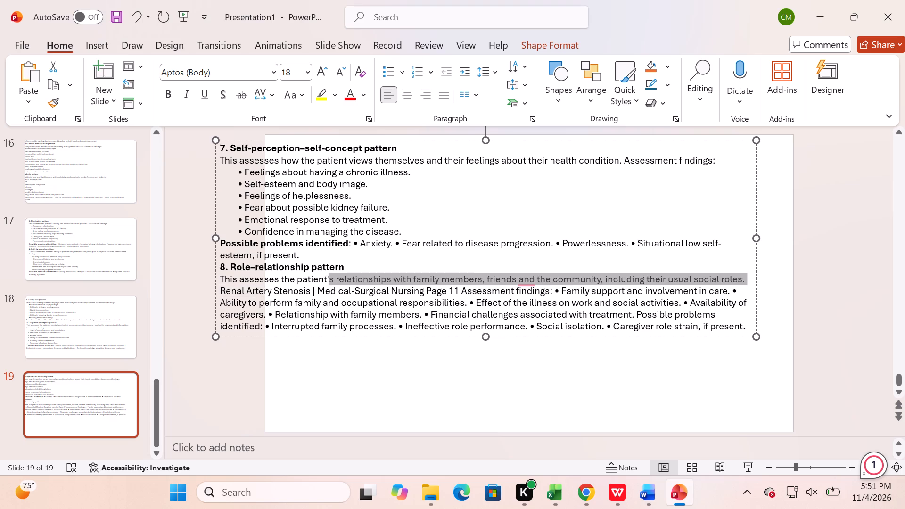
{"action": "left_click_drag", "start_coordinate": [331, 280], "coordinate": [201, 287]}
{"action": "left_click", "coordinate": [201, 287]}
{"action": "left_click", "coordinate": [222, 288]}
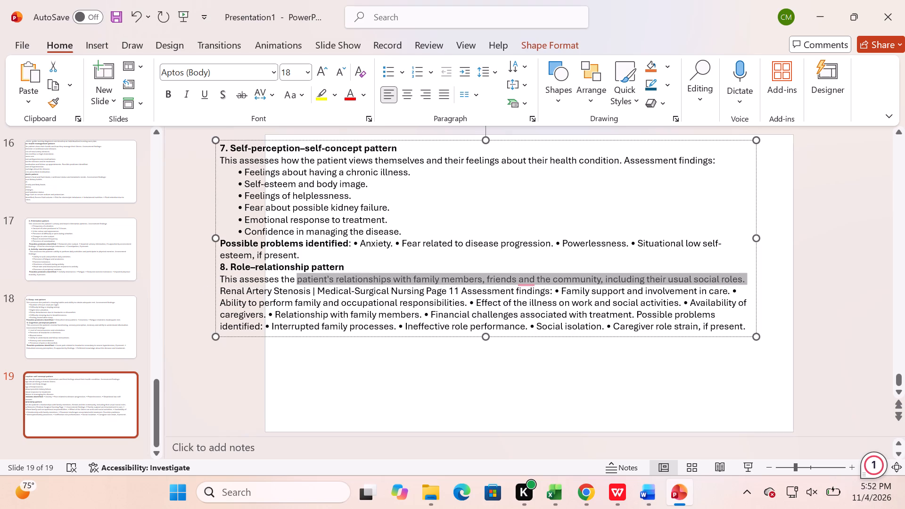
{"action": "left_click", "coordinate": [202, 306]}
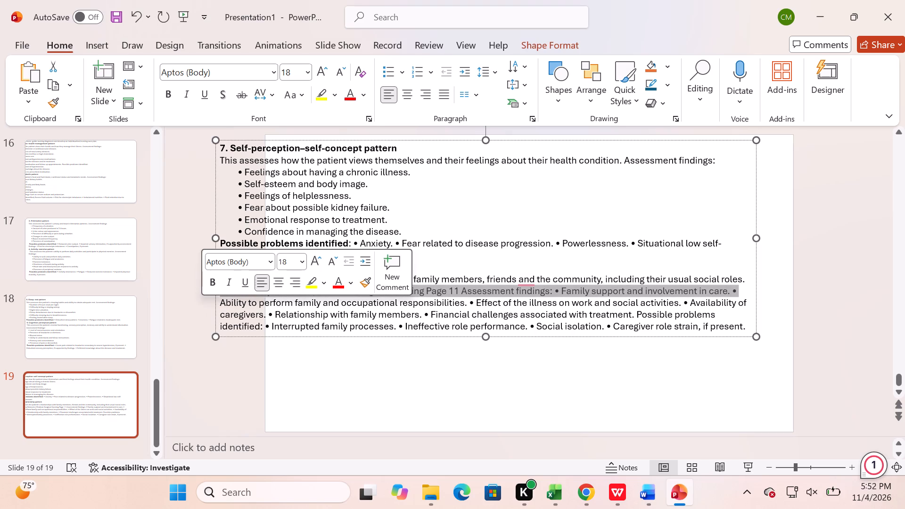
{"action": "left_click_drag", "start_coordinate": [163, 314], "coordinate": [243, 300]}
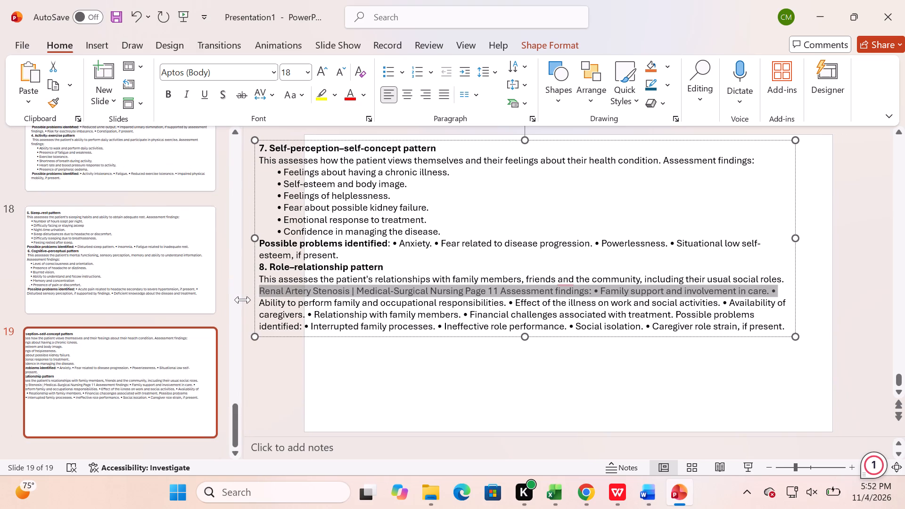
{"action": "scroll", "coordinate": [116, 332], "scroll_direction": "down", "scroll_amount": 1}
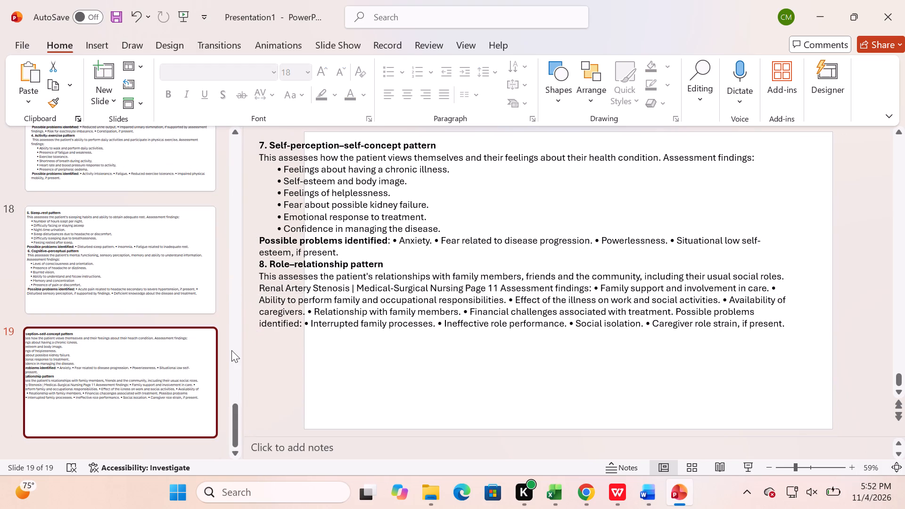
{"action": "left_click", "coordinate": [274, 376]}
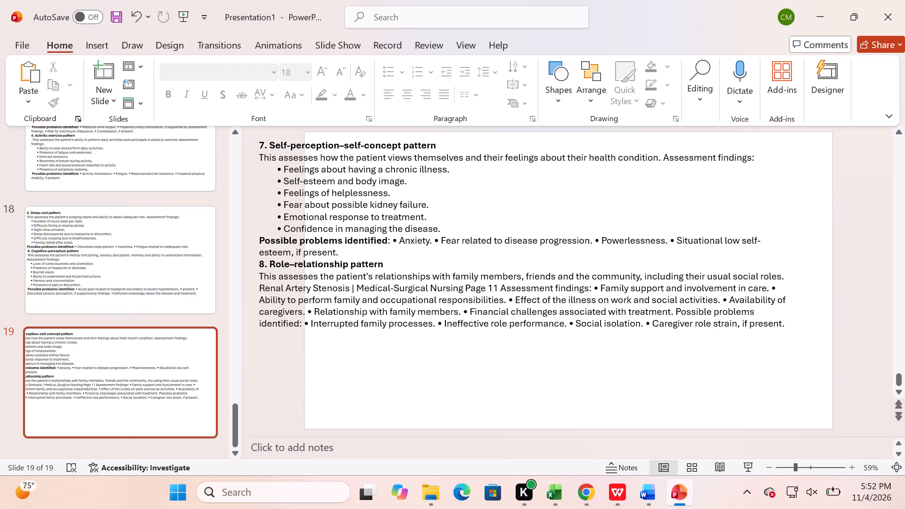
Delete the stray page-footer text "Renal Artery Stenosis | Medical-Surgical Nursing Page" from section 8 on slide 19.
{"action": "left_click", "coordinate": [258, 287]}
{"action": "left_click", "coordinate": [264, 294]}
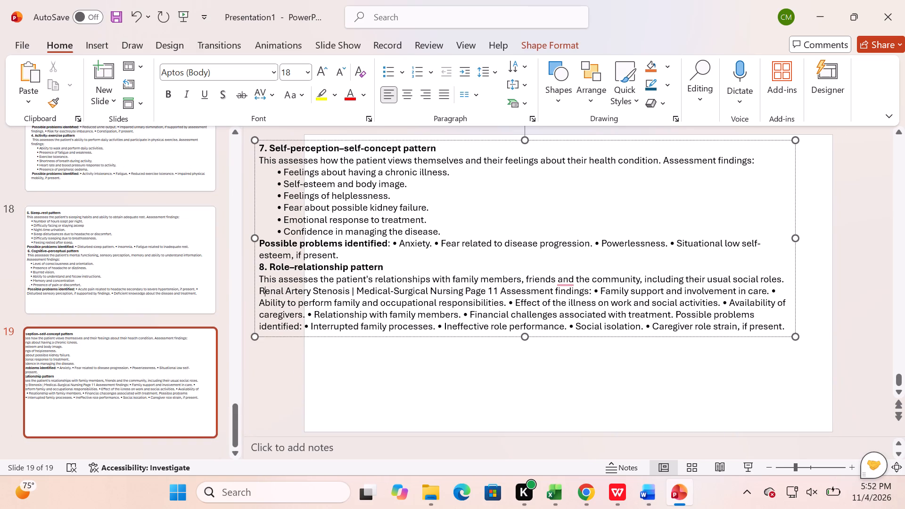
{"action": "left_click", "coordinate": [261, 294]}
{"action": "left_click_drag", "start_coordinate": [261, 294], "coordinate": [341, 291]}
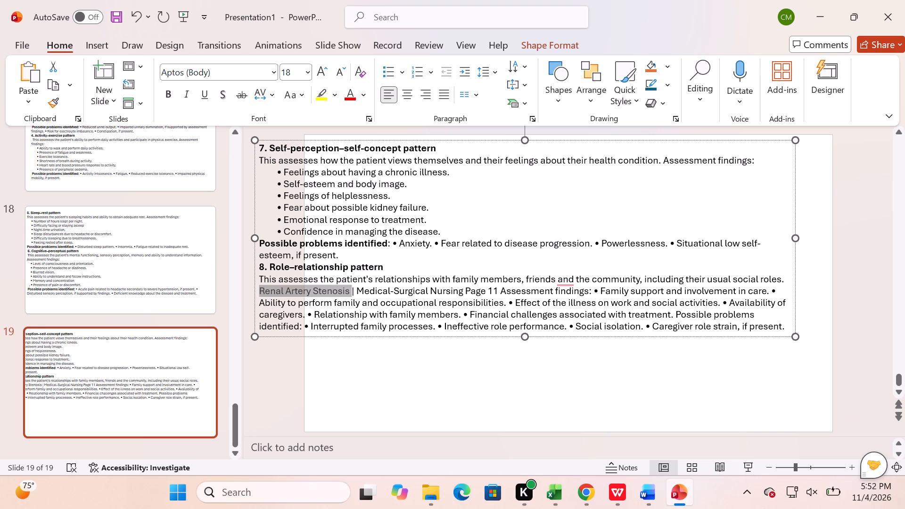
{"action": "left_click_drag", "start_coordinate": [341, 291], "coordinate": [481, 291]}
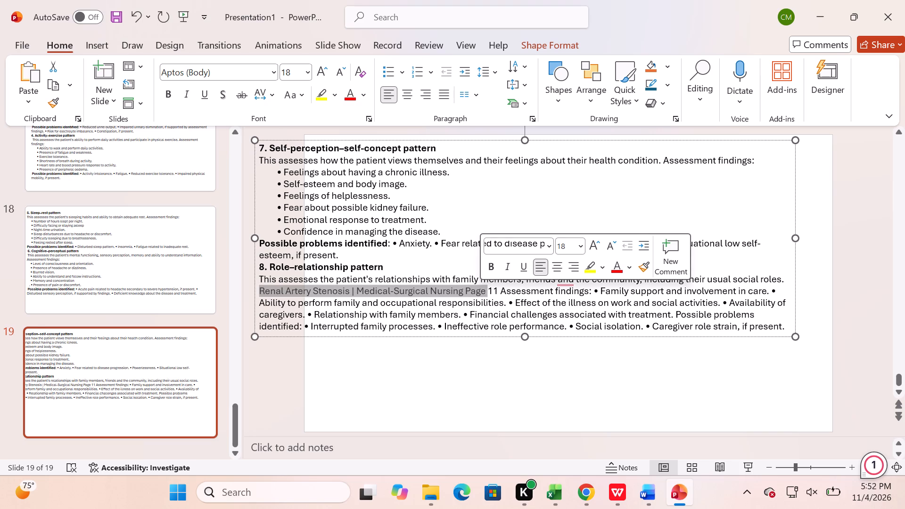
{"action": "key", "text": "BackSpace"}
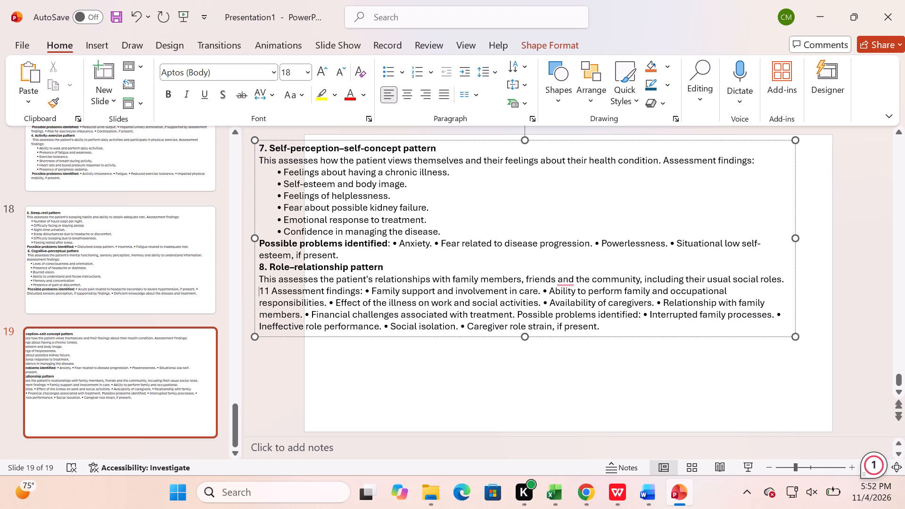
{"action": "left_click", "coordinate": [147, 20]}
{"action": "left_click", "coordinate": [147, 20]}
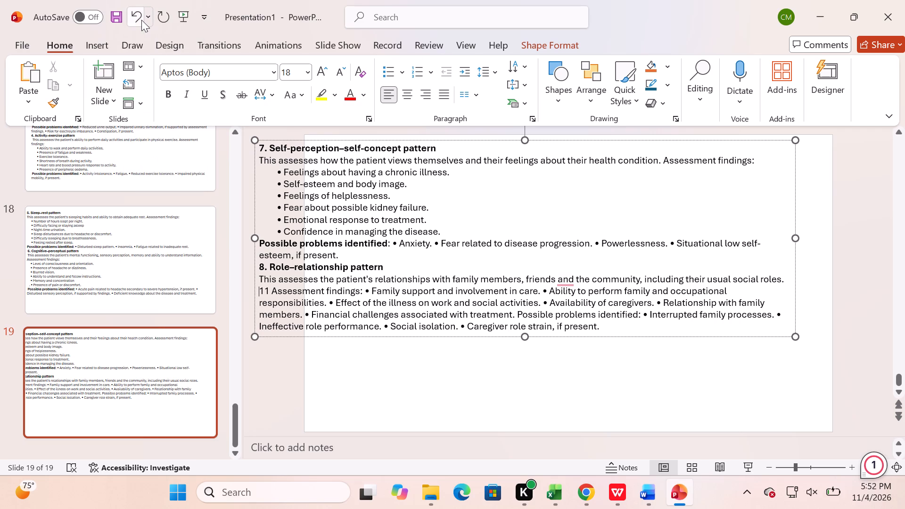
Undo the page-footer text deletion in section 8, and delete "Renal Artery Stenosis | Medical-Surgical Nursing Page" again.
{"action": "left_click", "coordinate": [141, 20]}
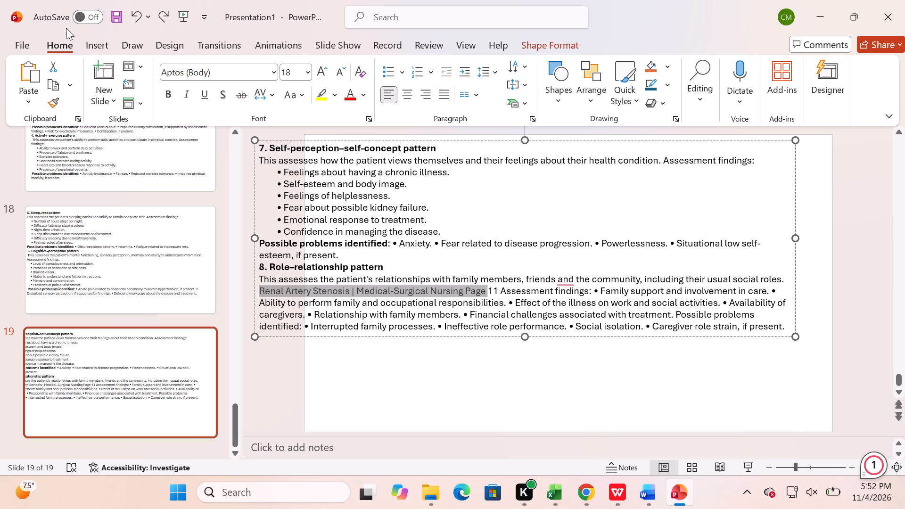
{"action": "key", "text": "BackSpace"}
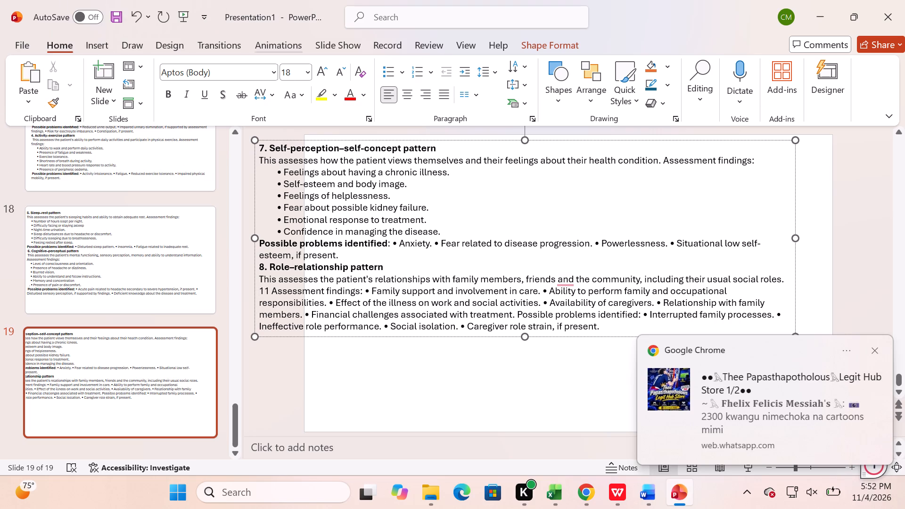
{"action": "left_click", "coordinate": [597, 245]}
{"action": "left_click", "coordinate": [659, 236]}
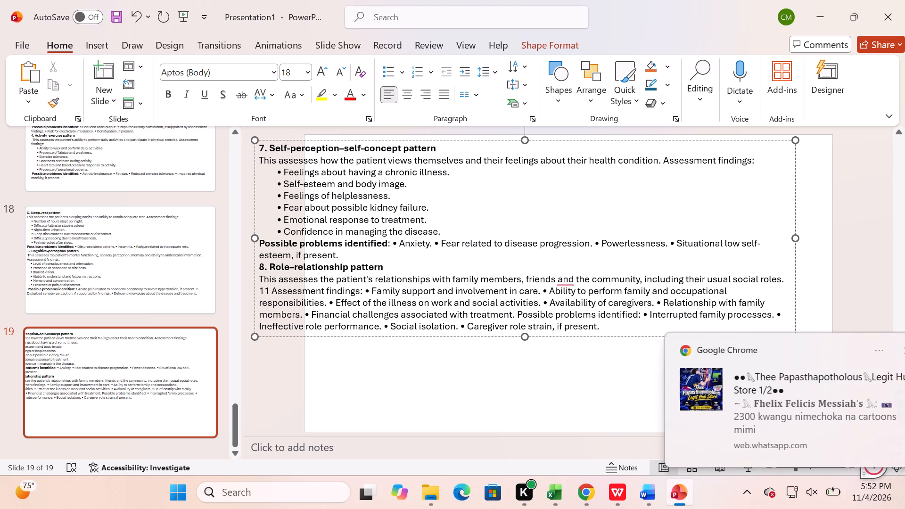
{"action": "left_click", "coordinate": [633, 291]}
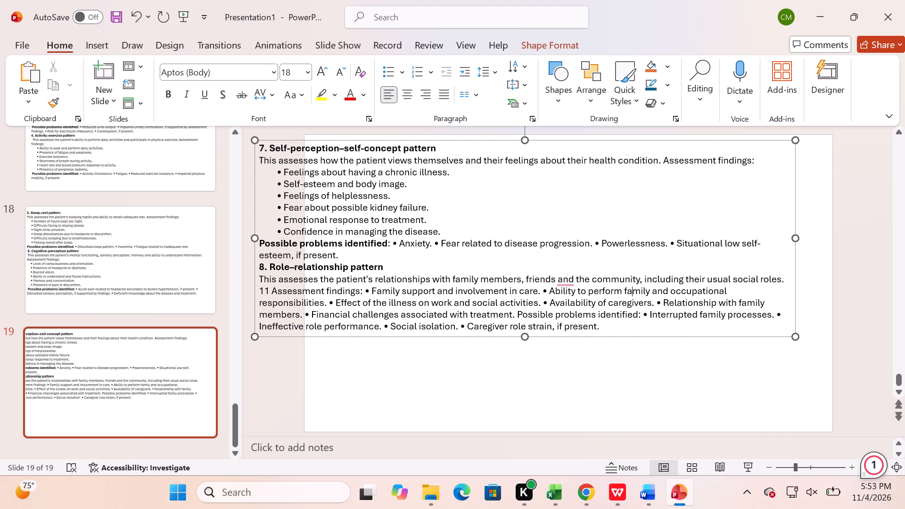
Place the "Family support and involvement in care." bullet on its own indented line below section 8's "Assessment findings:".
{"action": "left_click", "coordinate": [366, 291]}
{"action": "key", "text": "Return"}
{"action": "key", "text": "space"}
{"action": "key", "text": "space"}
{"action": "key", "text": "space"}
{"action": "key", "text": "space"}
{"action": "key", "text": "space"}
{"action": "key", "text": "space"}
{"action": "key", "text": "space"}
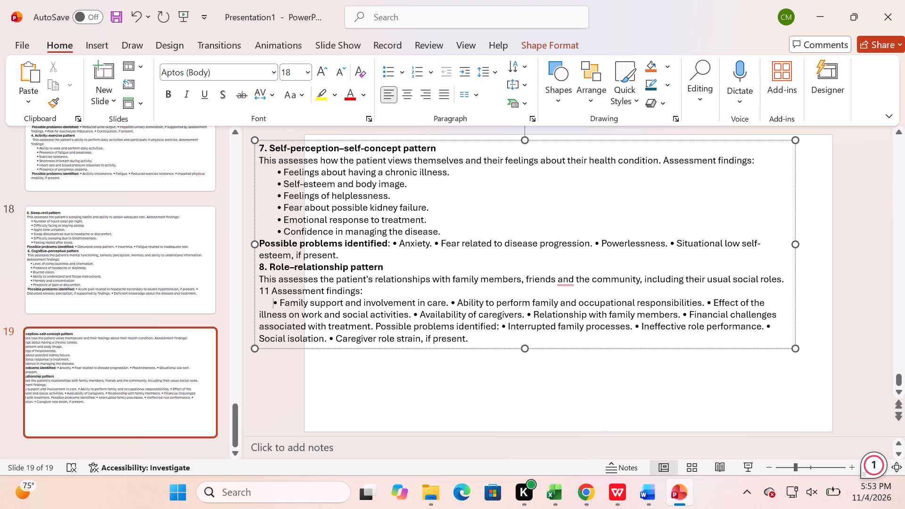
Place the "Ability to perform family and occupational responsibilities." bullet on its own line, indented like the bullet above.
{"action": "left_click", "coordinate": [451, 296]}
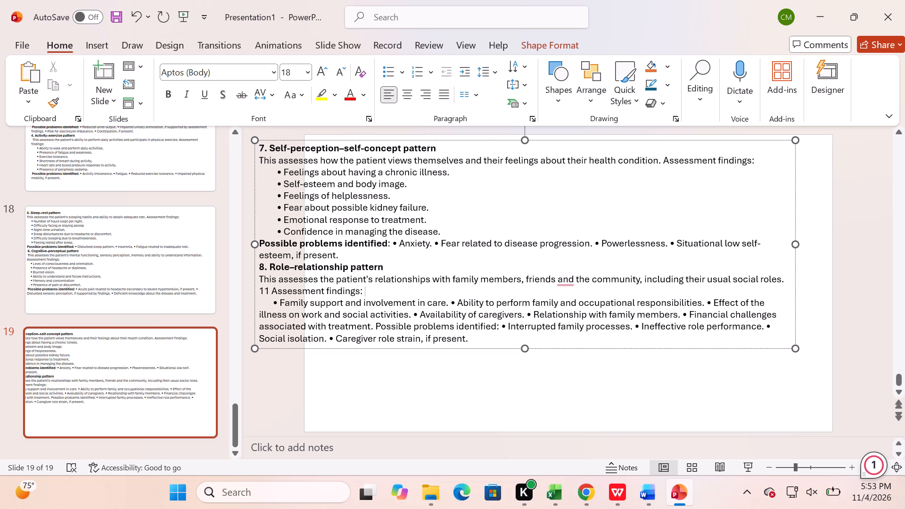
{"action": "left_click", "coordinate": [451, 311]}
{"action": "left_click", "coordinate": [450, 305]}
{"action": "key", "text": "Return"}
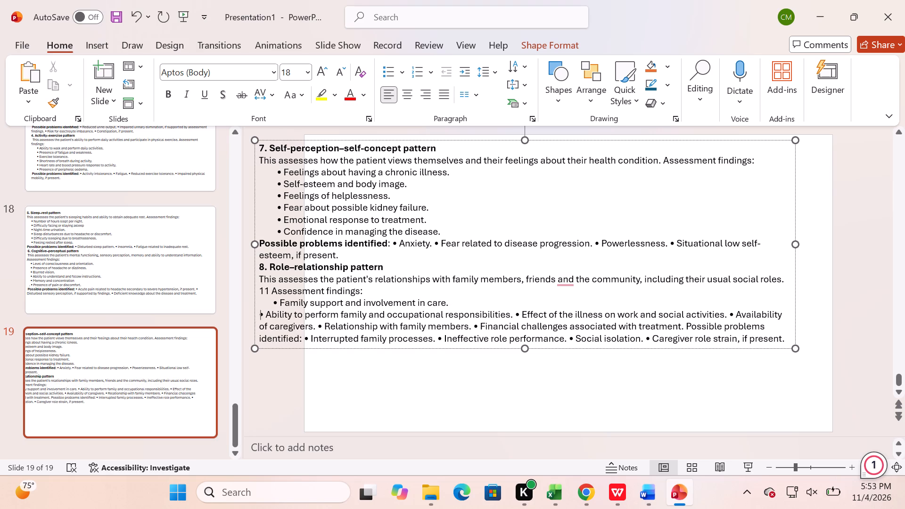
{"action": "key", "text": "space"}
{"action": "key", "text": "space"}
{"action": "key", "text": "space"}
{"action": "key", "text": "space"}
{"action": "key", "text": "space"}
{"action": "key", "text": "space"}
{"action": "key", "text": "space"}
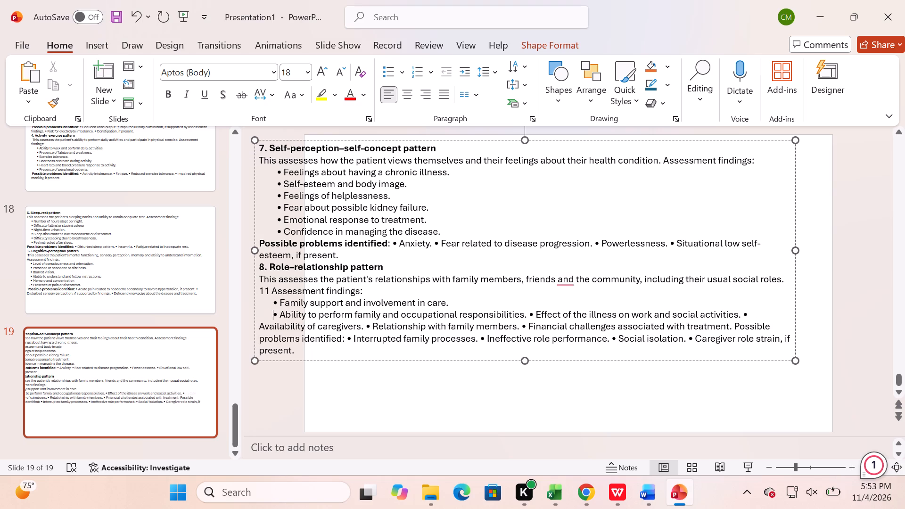
Place the "Effect of the illness on work and social activities." bullet on its own line with matching indentation.
{"action": "left_click", "coordinate": [530, 312]}
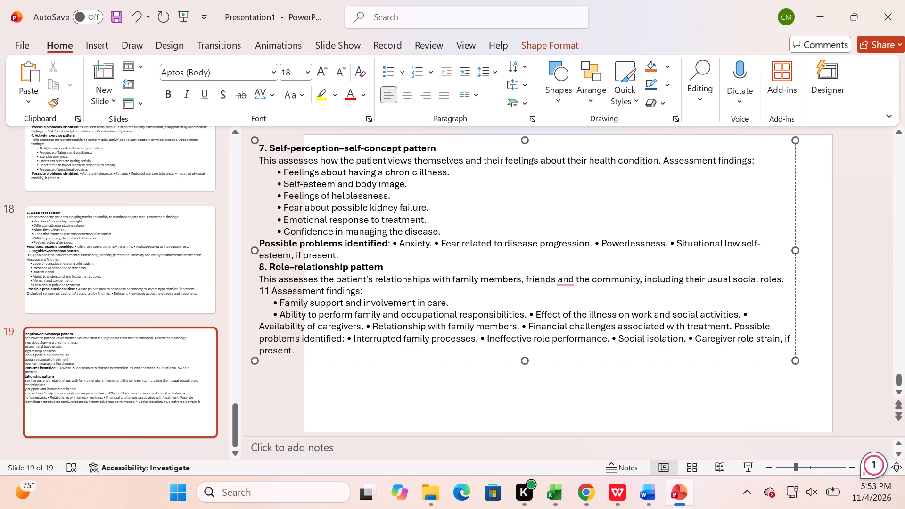
{"action": "key", "text": "Return"}
{"action": "key", "text": "space"}
{"action": "key", "text": "space"}
{"action": "key", "text": "space"}
{"action": "key", "text": "space"}
{"action": "key", "text": "space"}
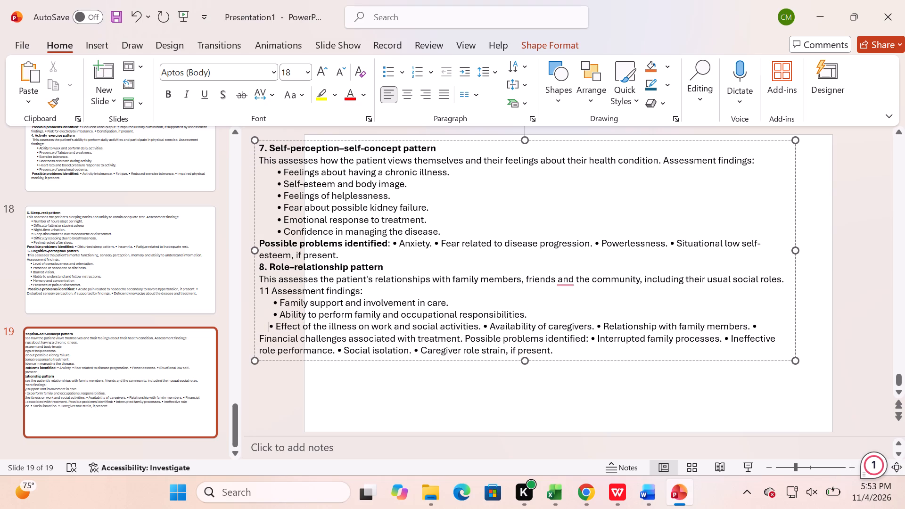
{"action": "key", "text": "space"}
{"action": "key", "text": "space"}
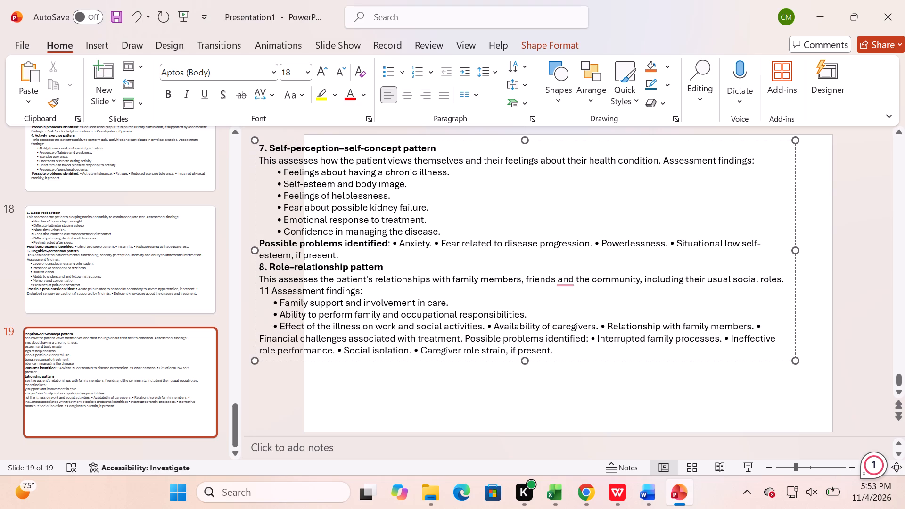
Place the "Availability of caregivers." bullet on its own line, aligned with the section 8 bullets above.
{"action": "left_click", "coordinate": [486, 329]}
{"action": "key", "text": "Return"}
{"action": "key", "text": "space"}
{"action": "key", "text": "space"}
{"action": "key", "text": "space"}
{"action": "key", "text": "space"}
{"action": "key", "text": "space"}
{"action": "key", "text": "space"}
{"action": "key", "text": "space"}
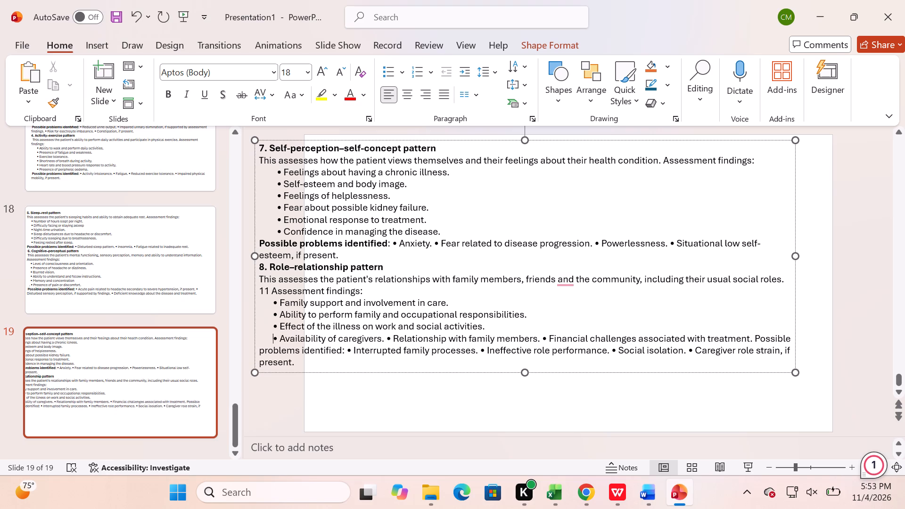
{"action": "key", "text": "space"}
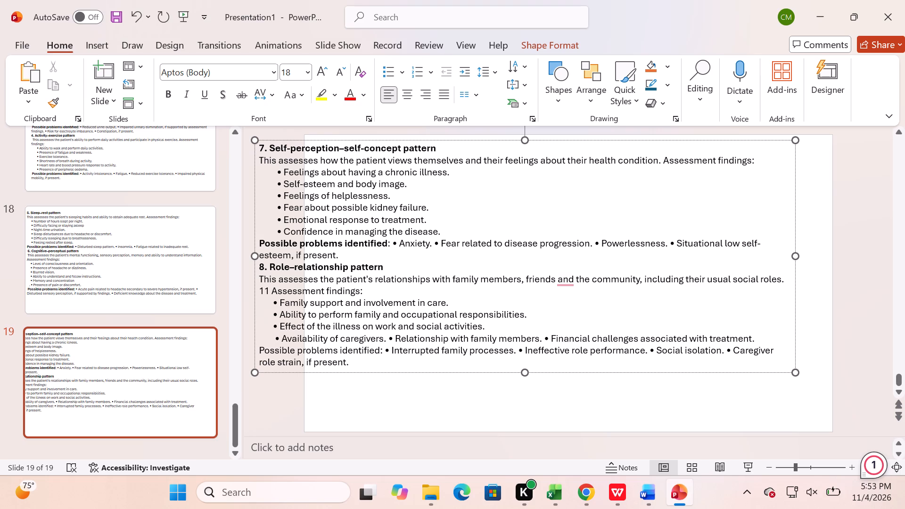
{"action": "key", "text": "BackSpace"}
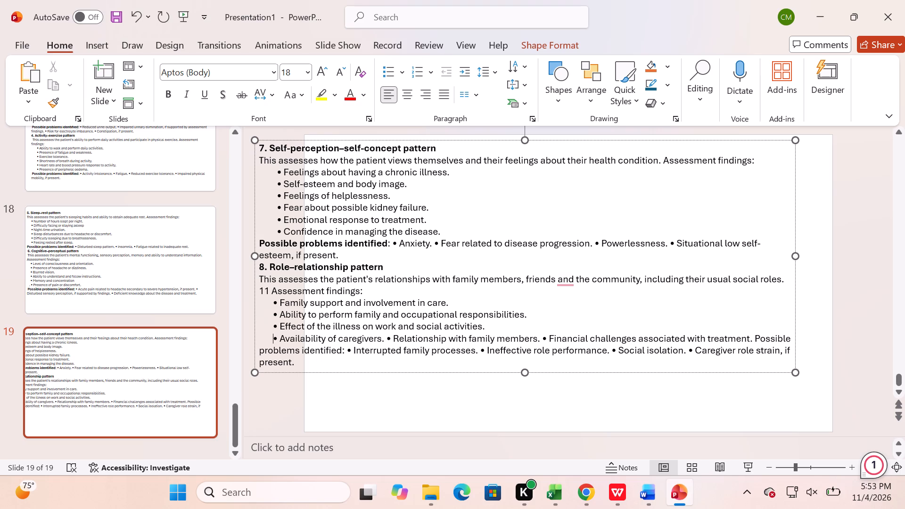
Place the "Relationship with family members." and "Financial challenges associated with treatment." bullets on separate indented lines.
{"action": "left_click", "coordinate": [384, 337]}
{"action": "key", "text": "Return"}
{"action": "key", "text": "space"}
{"action": "key", "text": "space"}
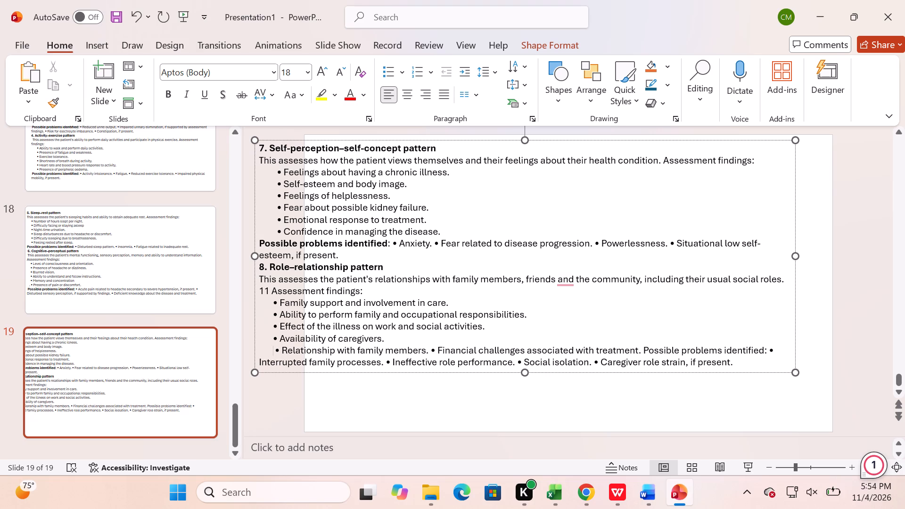
{"action": "left_click", "coordinate": [430, 349]}
{"action": "key", "text": "Return"}
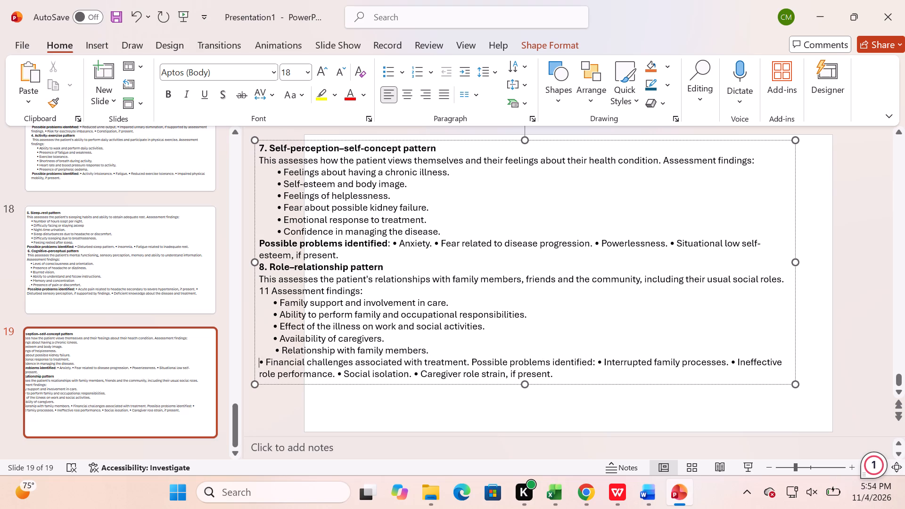
{"action": "key", "text": "space"}
{"action": "key", "text": "space"}
{"action": "key", "text": "space"}
{"action": "key", "text": "space"}
{"action": "key", "text": "space"}
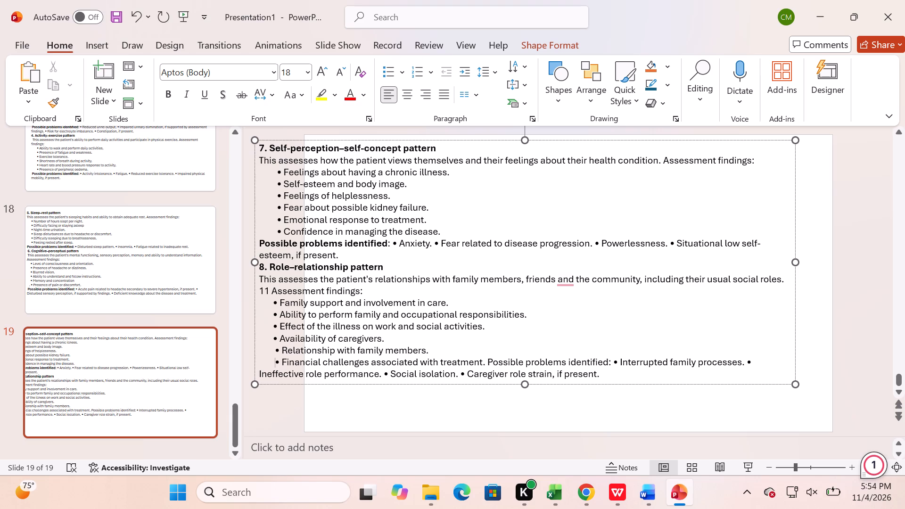
Start section 8's "Possible problems identified:" on a new line and make that label bold.
{"action": "left_click", "coordinate": [485, 366]}
{"action": "key", "text": "Return"}
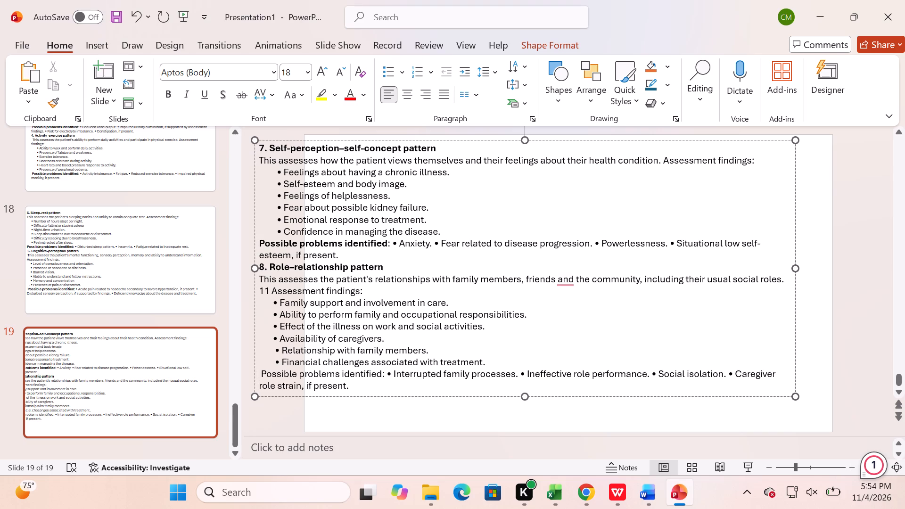
{"action": "left_click_drag", "start_coordinate": [384, 370], "coordinate": [384, 370]}
{"action": "left_click_drag", "start_coordinate": [384, 370], "coordinate": [293, 380]}
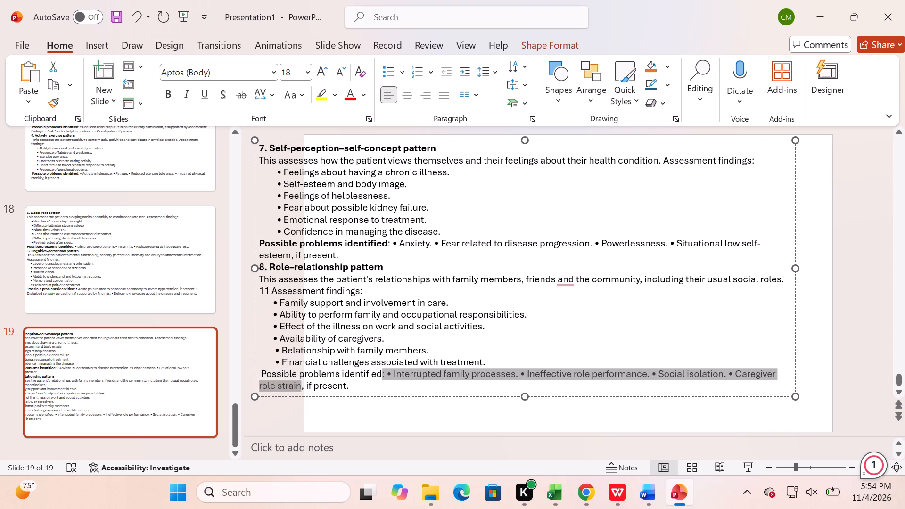
{"action": "left_click_drag", "start_coordinate": [293, 380], "coordinate": [272, 373]}
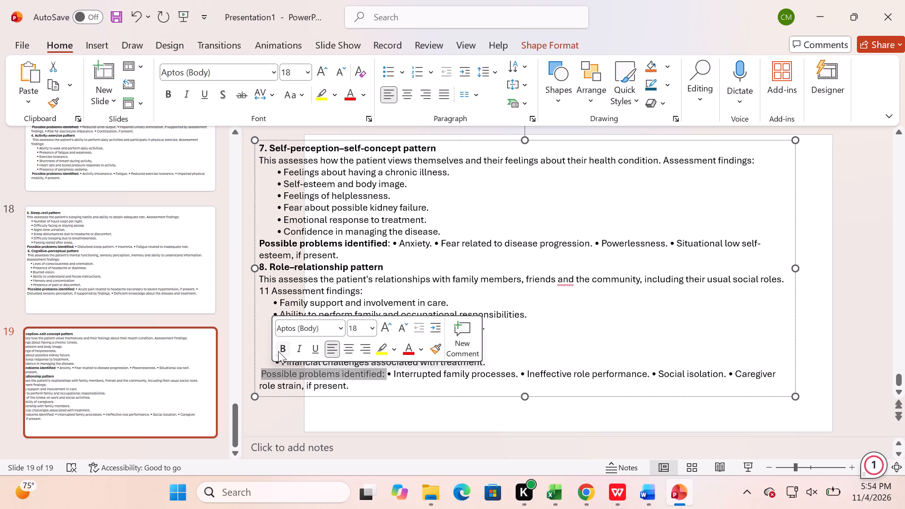
{"action": "left_click", "coordinate": [278, 351]}
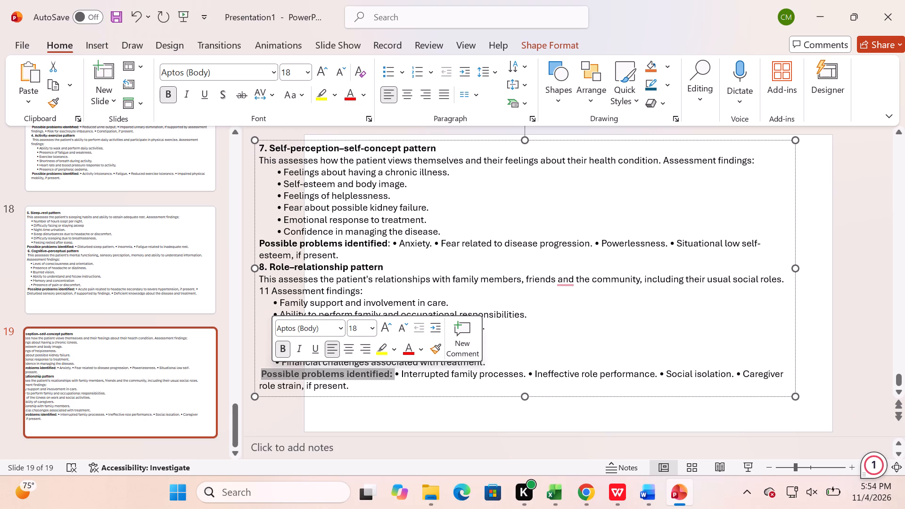
{"action": "left_click", "coordinate": [499, 421]}
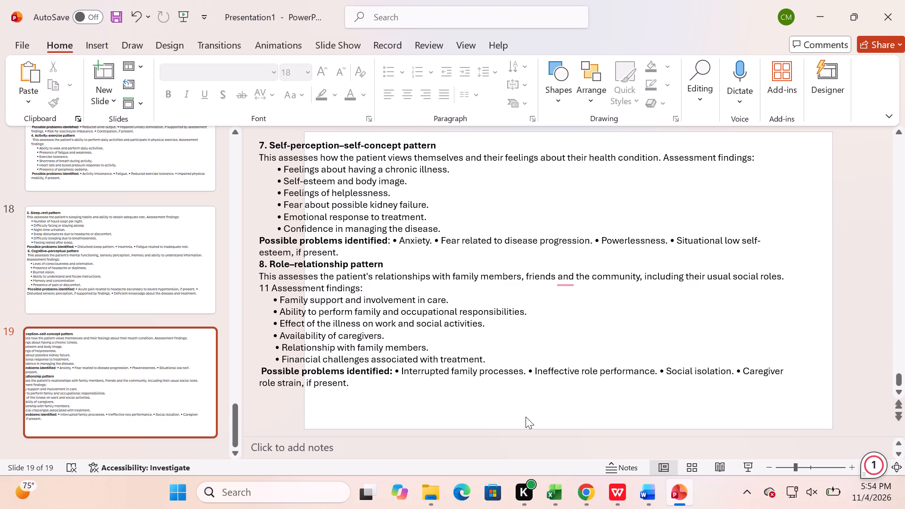
Switch to the renal artery stenosis PDF notes in Chrome and bring section 9, "Sexuality–reproductive pattern", into view.
{"action": "left_click", "coordinate": [583, 435]}
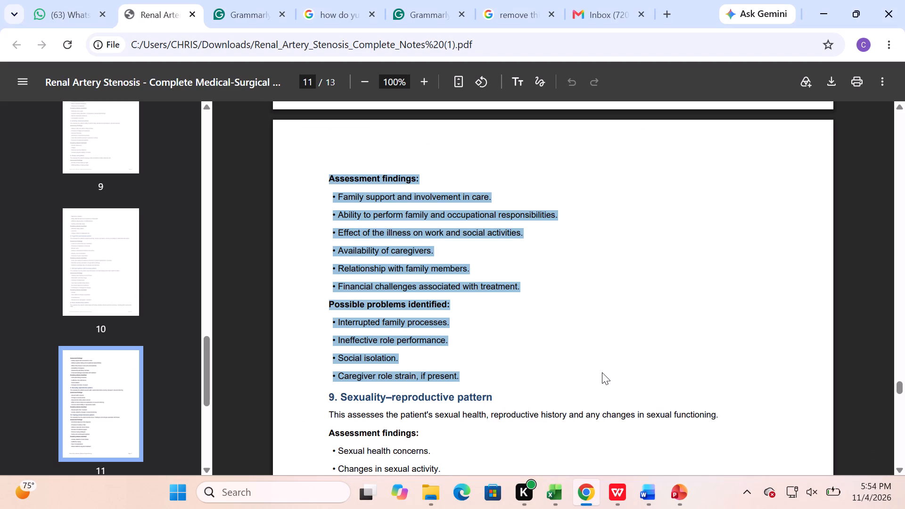
{"action": "scroll", "coordinate": [602, 372], "scroll_direction": "down", "scroll_amount": 3}
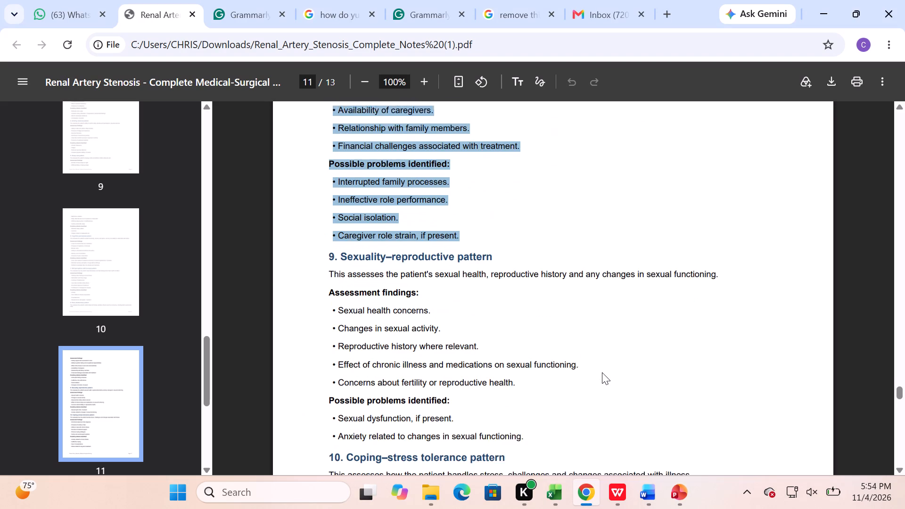
{"action": "scroll", "coordinate": [602, 372], "scroll_direction": "down", "scroll_amount": 2}
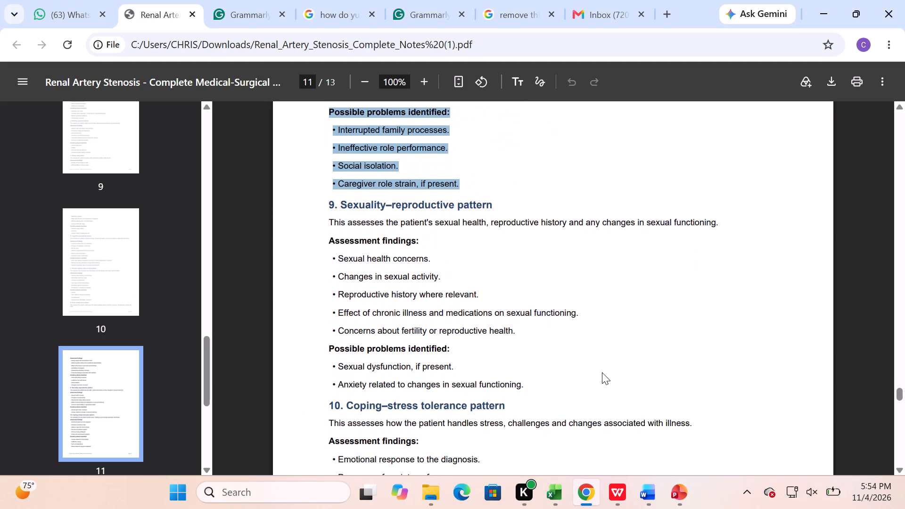
{"action": "scroll", "coordinate": [602, 372], "scroll_direction": "down", "scroll_amount": 1}
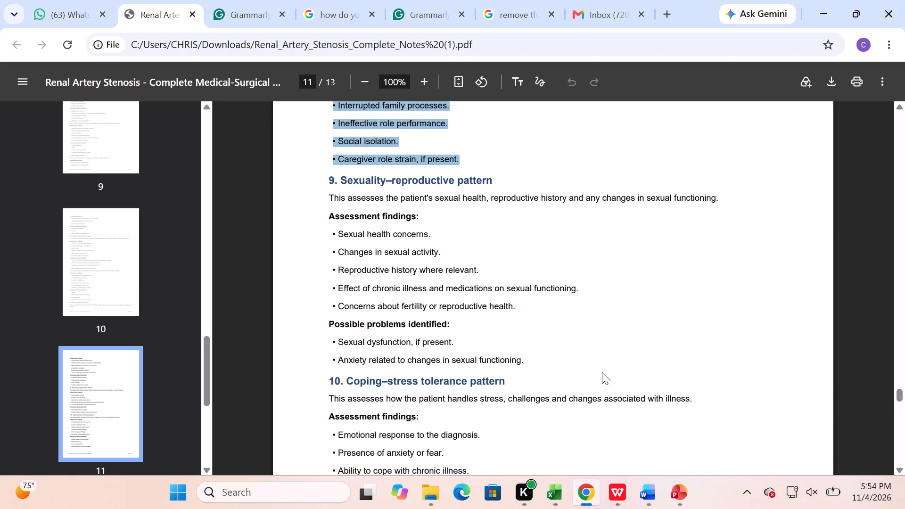
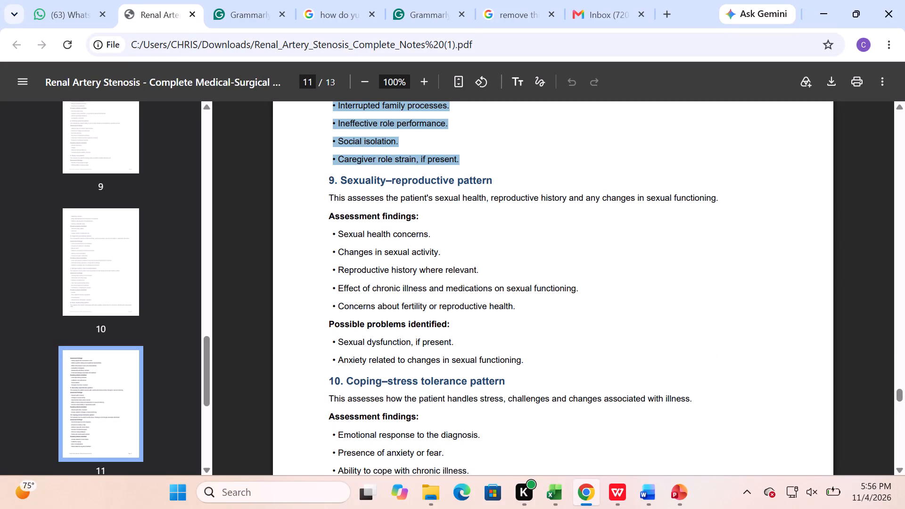
Copy sections 9 to 11 from the PDF, from "9. Sexuality–reproductive pattern" through "Difficulty accepting treatment because of personal beliefs.".
{"action": "left_click", "coordinate": [308, 216]}
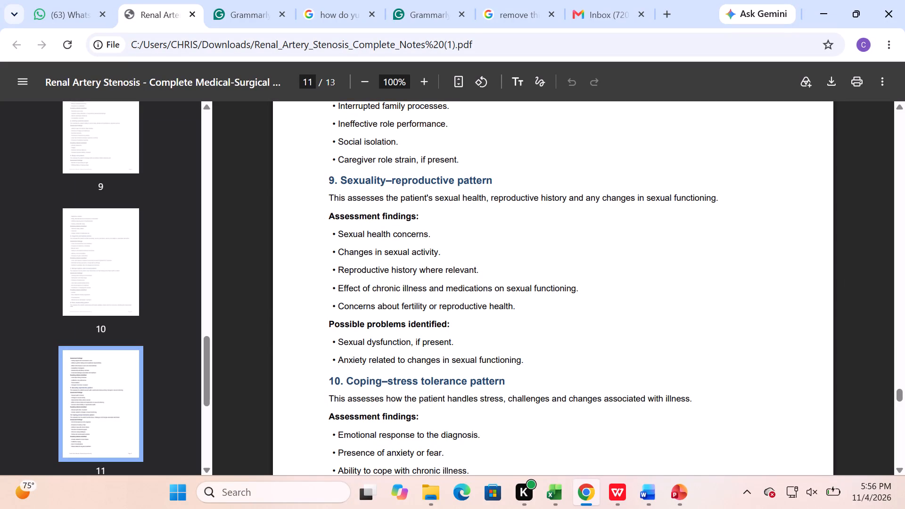
{"action": "left_click_drag", "start_coordinate": [327, 184], "coordinate": [490, 197]}
{"action": "scroll", "coordinate": [327, 184], "scroll_direction": "right", "scroll_amount": 1}
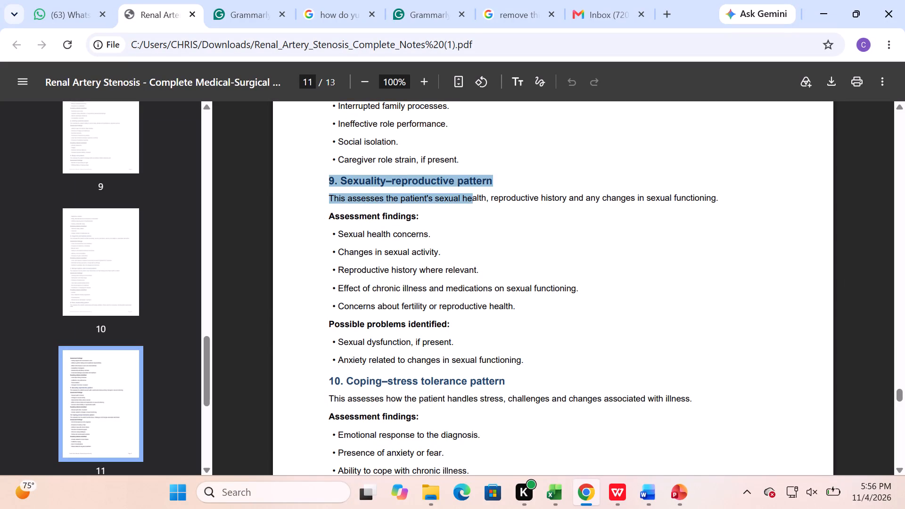
{"action": "left_click_drag", "start_coordinate": [490, 197], "coordinate": [732, 199]}
{"action": "scroll", "coordinate": [490, 197], "scroll_direction": "right", "scroll_amount": 1}
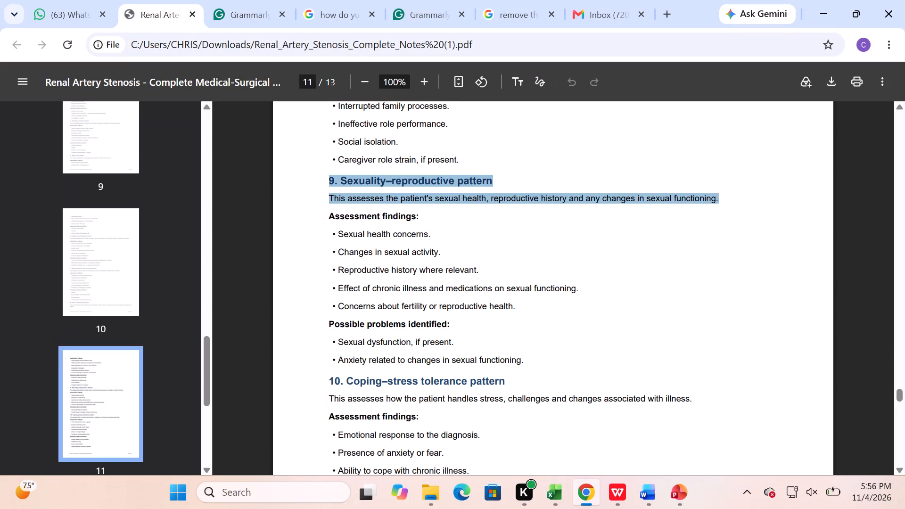
{"action": "scroll", "coordinate": [732, 199], "scroll_direction": "right", "scroll_amount": 1}
{"action": "left_click_drag", "start_coordinate": [732, 199], "coordinate": [548, 392]}
{"action": "scroll", "coordinate": [659, 289], "scroll_direction": "up", "scroll_amount": 1}
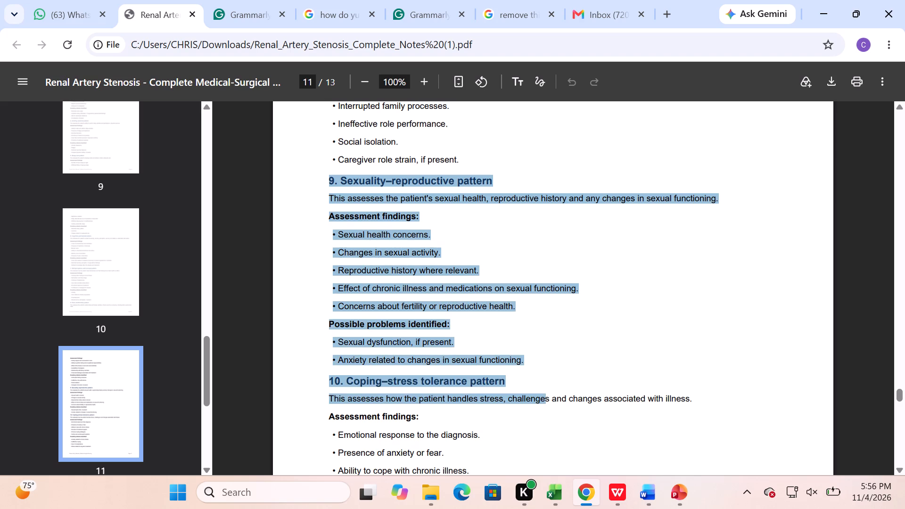
{"action": "left_click_drag", "start_coordinate": [548, 392], "coordinate": [539, 460]}
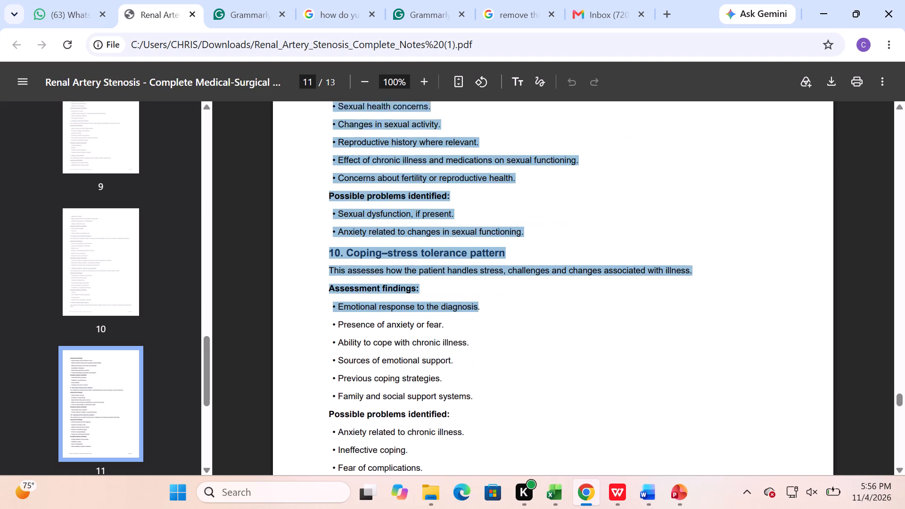
{"action": "left_click_drag", "start_coordinate": [539, 460], "coordinate": [448, 418]}
{"action": "scroll", "coordinate": [520, 447], "scroll_direction": "left", "scroll_amount": 1}
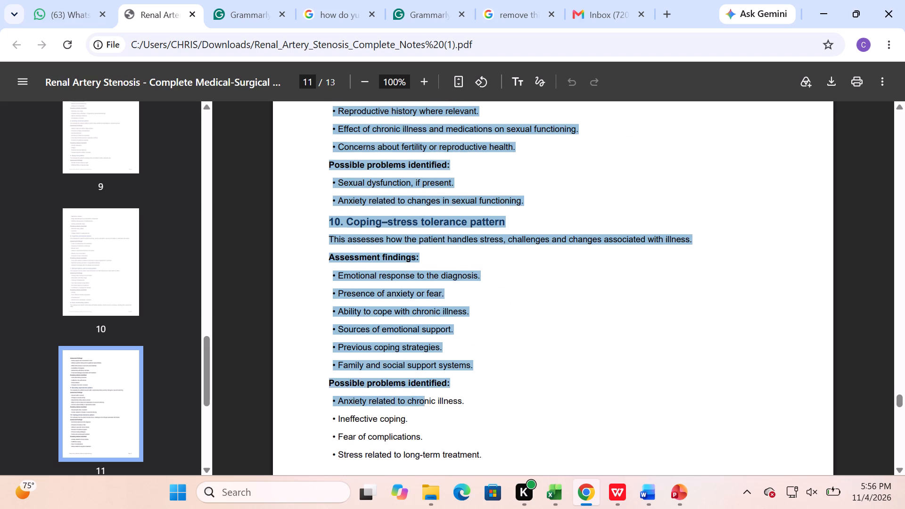
{"action": "left_click_drag", "start_coordinate": [448, 418], "coordinate": [516, 363]}
{"action": "scroll", "coordinate": [435, 413], "scroll_direction": "down", "scroll_amount": 1}
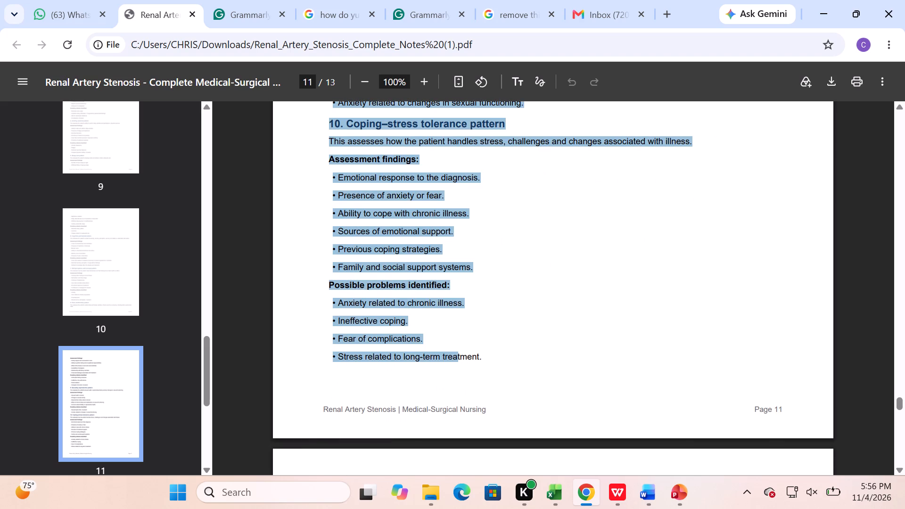
{"action": "left_click_drag", "start_coordinate": [516, 363], "coordinate": [499, 354]}
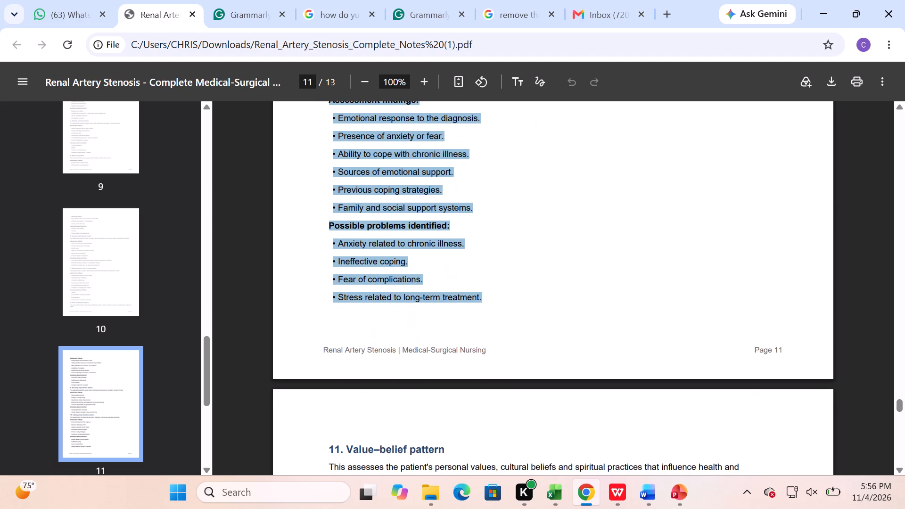
{"action": "left_click_drag", "start_coordinate": [499, 354], "coordinate": [477, 330]}
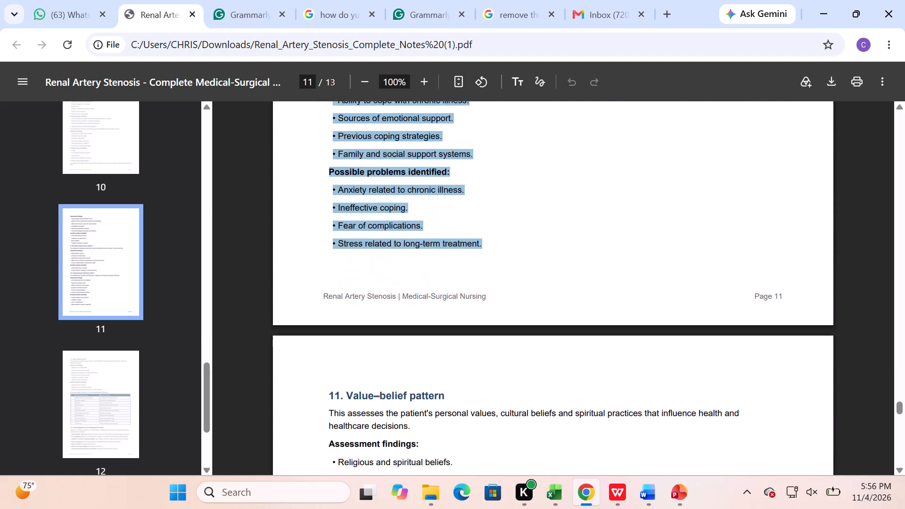
{"action": "left_click_drag", "start_coordinate": [477, 330], "coordinate": [454, 342]}
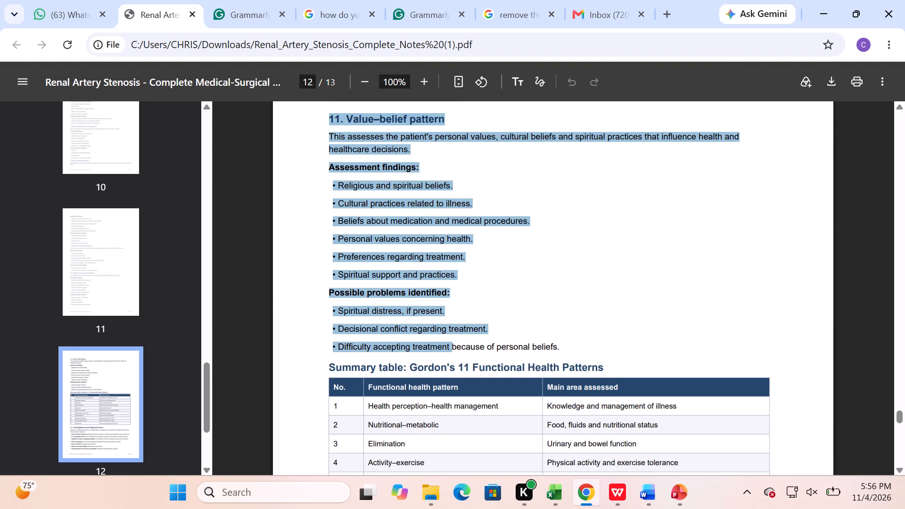
{"action": "left_click_drag", "start_coordinate": [454, 342], "coordinate": [567, 344]}
{"action": "scroll", "coordinate": [460, 341], "scroll_direction": "right", "scroll_amount": 1}
{"action": "scroll", "coordinate": [567, 344], "scroll_direction": "right", "scroll_amount": 1}
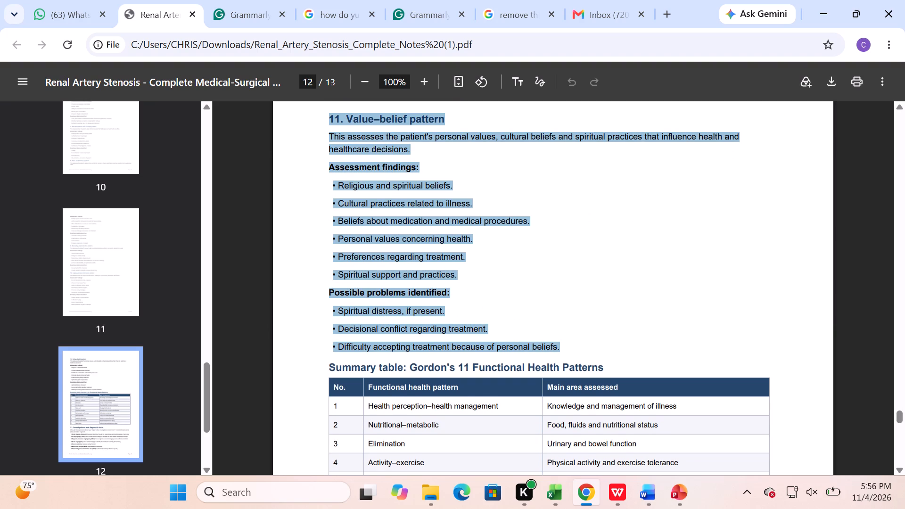
{"action": "key", "text": "ctrl+c"}
{"action": "left_click", "coordinate": [567, 344]}
{"action": "key", "text": "ctrl+c"}
{"action": "scroll", "coordinate": [567, 344], "scroll_direction": "up", "scroll_amount": 1}
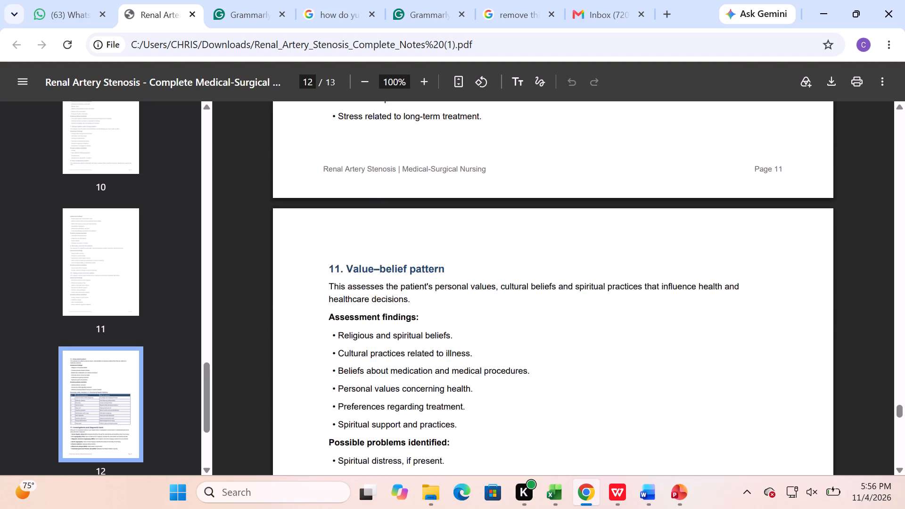
{"action": "scroll", "coordinate": [567, 344], "scroll_direction": "up", "scroll_amount": 1}
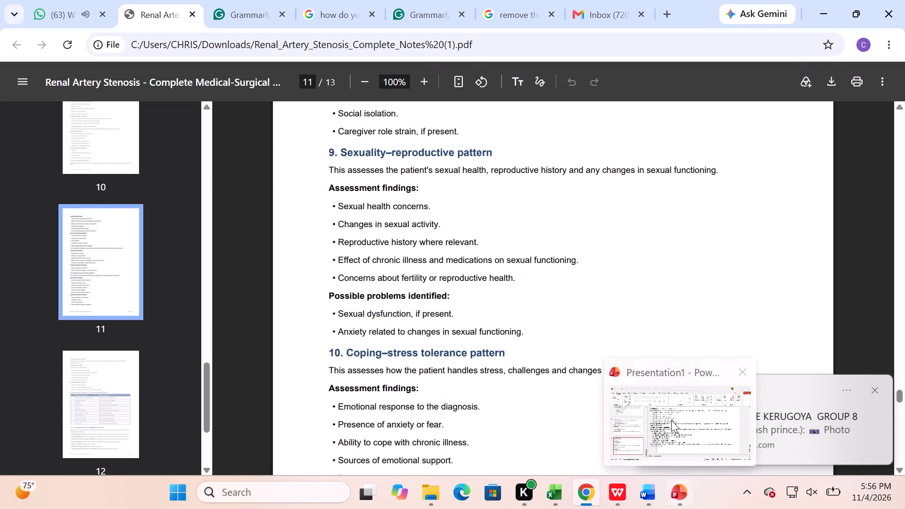
Switch to PowerPoint, add a new slide after slide 19 and paste the copied sections onto it.
{"action": "left_click", "coordinate": [671, 420]}
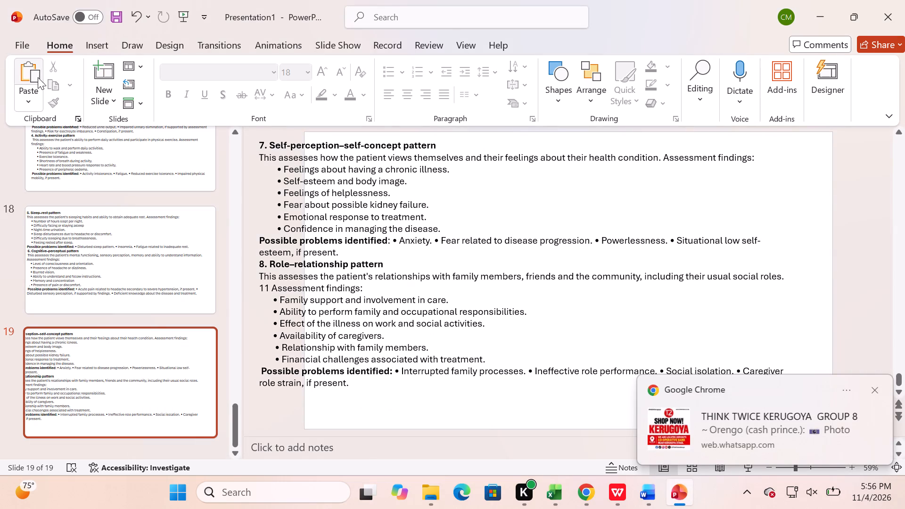
{"action": "left_click", "coordinate": [103, 70]}
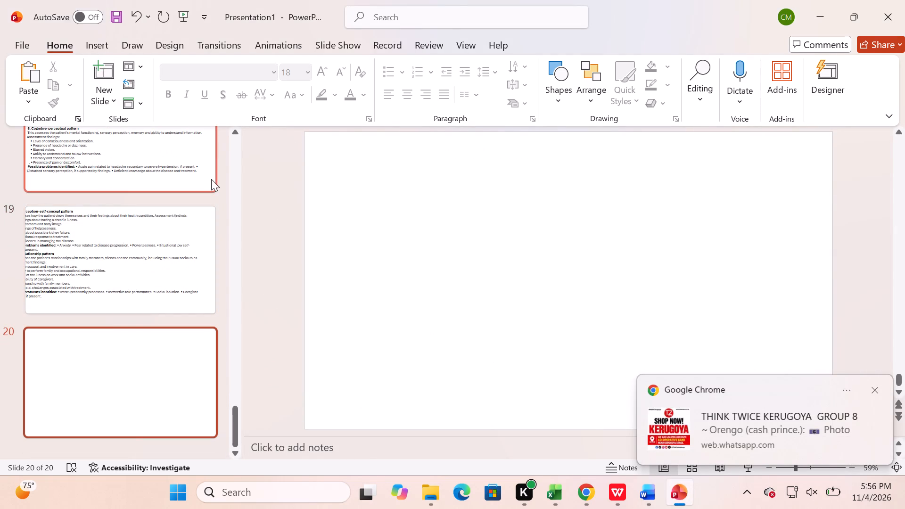
{"action": "left_click", "coordinate": [330, 171]}
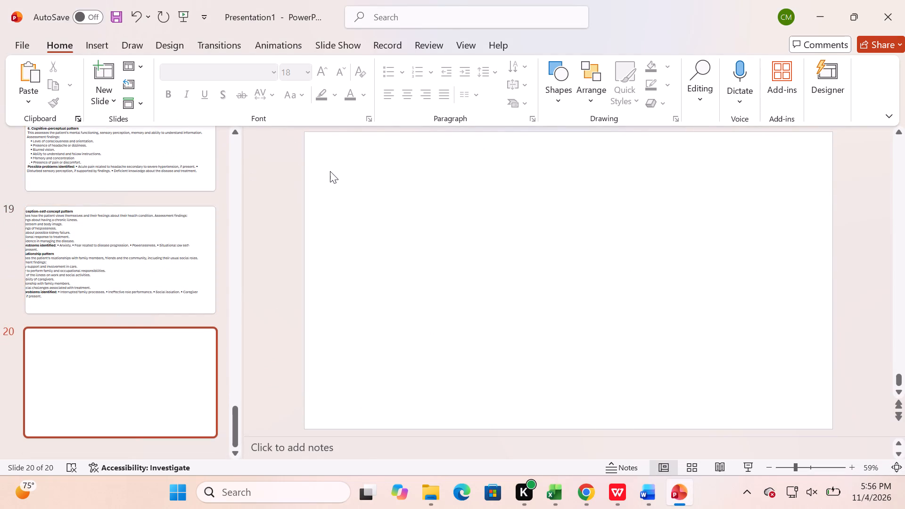
{"action": "left_click", "coordinate": [336, 164]}
{"action": "key", "text": "ctrl+v"}
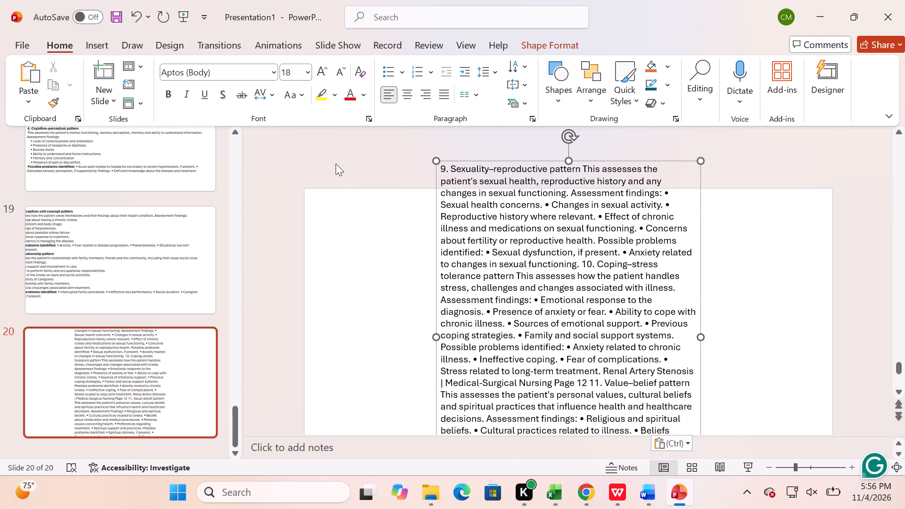
Widen the pasted text box on slide 20 from beyond the slide's left edge to near its right edge.
{"action": "left_click", "coordinate": [436, 157]}
{"action": "scroll", "coordinate": [405, 162], "scroll_direction": "left", "scroll_amount": 1}
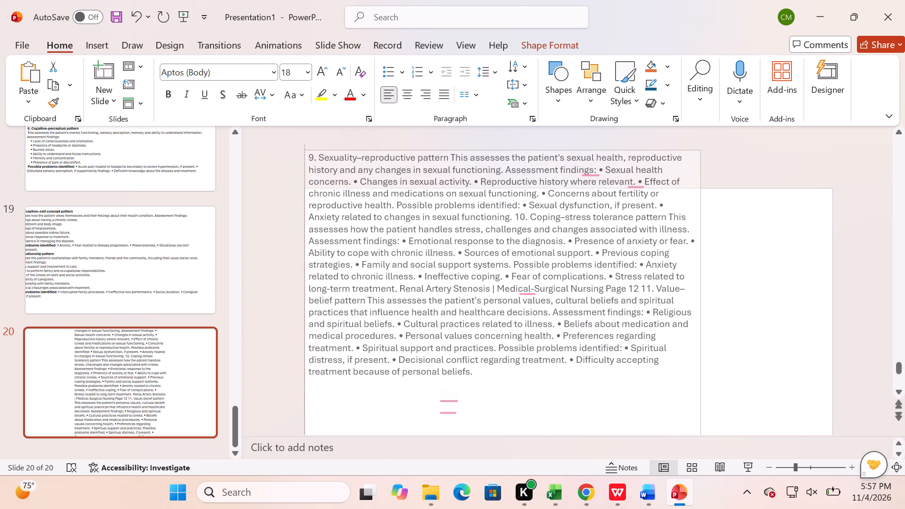
{"action": "scroll", "coordinate": [307, 150], "scroll_direction": "left", "scroll_amount": 1}
{"action": "left_click", "coordinate": [260, 150]}
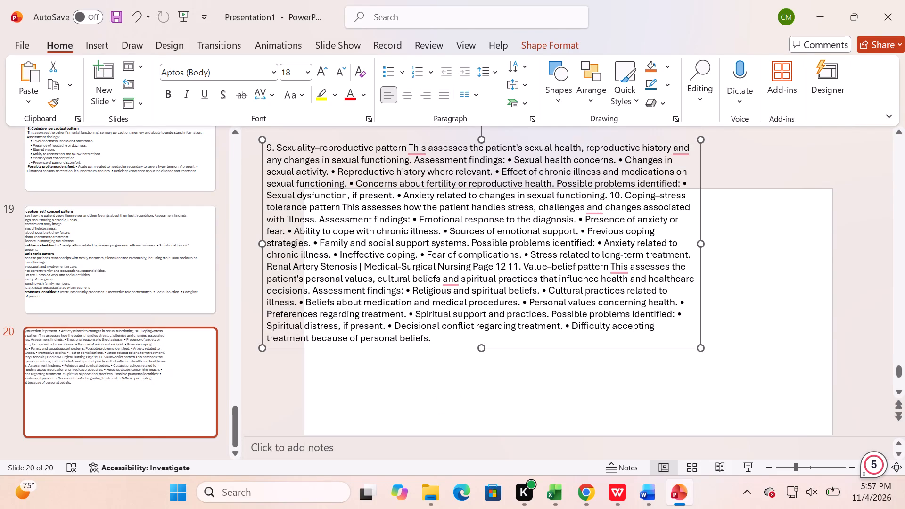
{"action": "left_click_drag", "start_coordinate": [701, 137], "coordinate": [716, 141]}
{"action": "scroll", "coordinate": [708, 140], "scroll_direction": "right", "scroll_amount": 1}
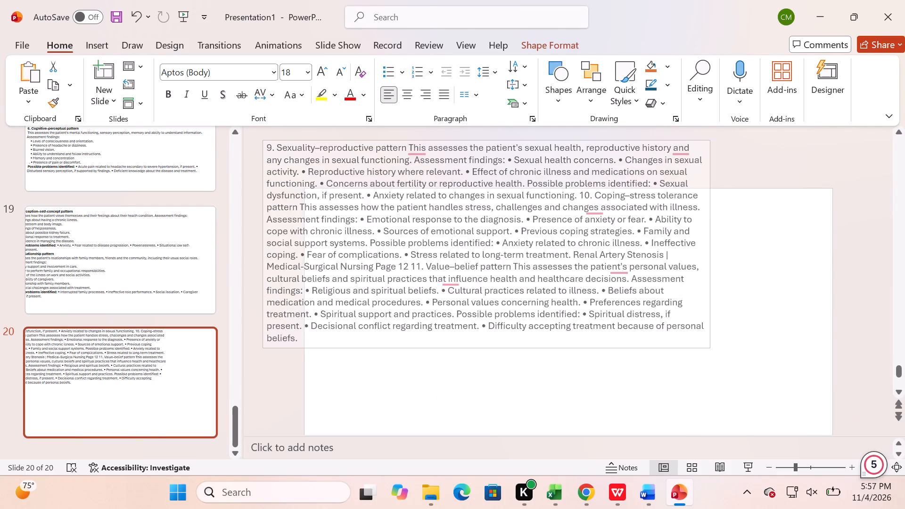
{"action": "scroll", "coordinate": [716, 141], "scroll_direction": "right", "scroll_amount": 1}
{"action": "left_click_drag", "start_coordinate": [716, 141], "coordinate": [764, 135]}
{"action": "scroll", "coordinate": [764, 135], "scroll_direction": "right", "scroll_amount": 1}
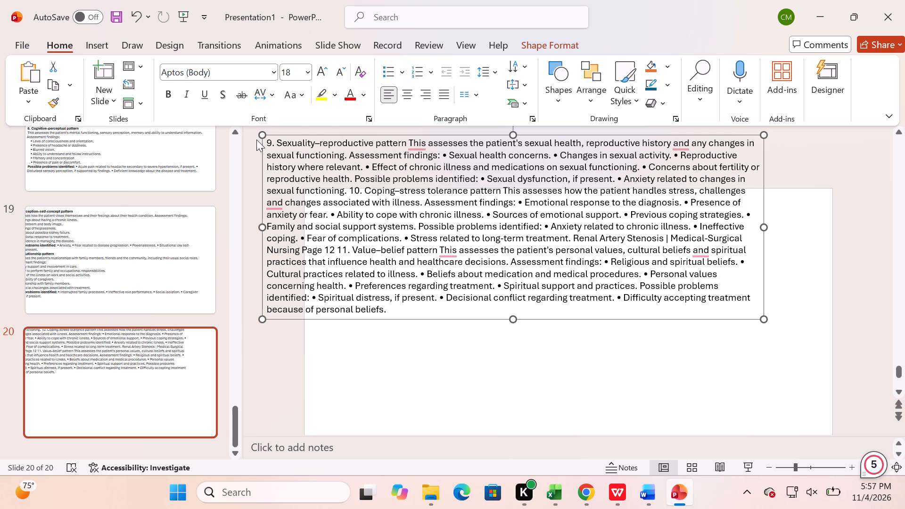
Make the "9. Sexuality–reproductive pattern" heading bold and start its description on a new line.
{"action": "left_click_drag", "start_coordinate": [266, 142], "coordinate": [320, 138]}
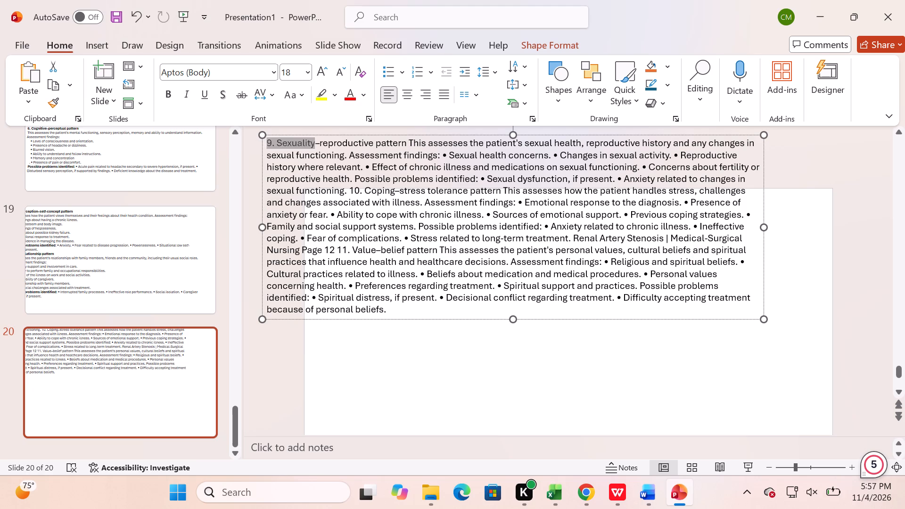
{"action": "left_click_drag", "start_coordinate": [320, 138], "coordinate": [392, 137]}
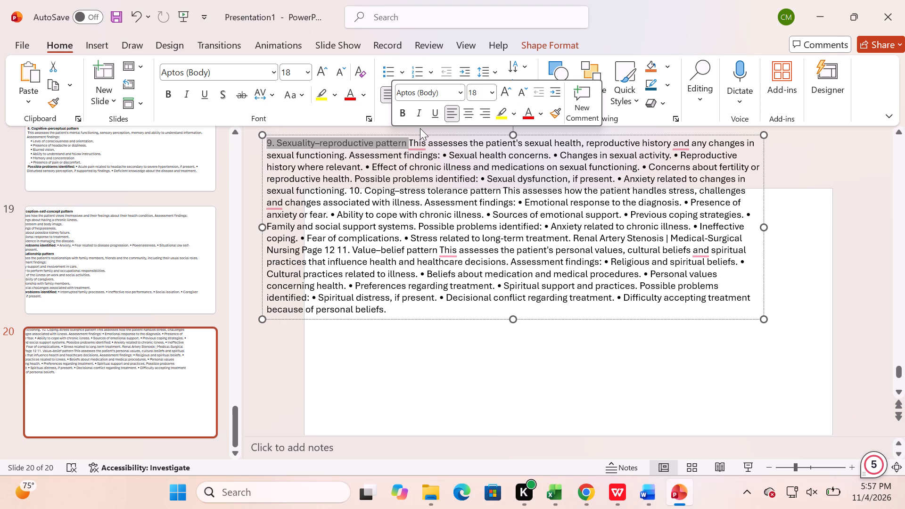
{"action": "left_click", "coordinate": [404, 112]}
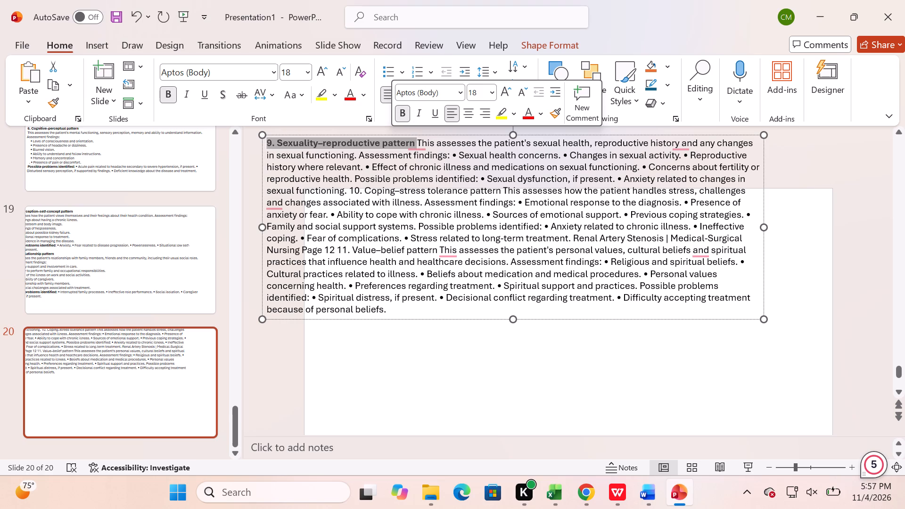
{"action": "left_click", "coordinate": [415, 140]}
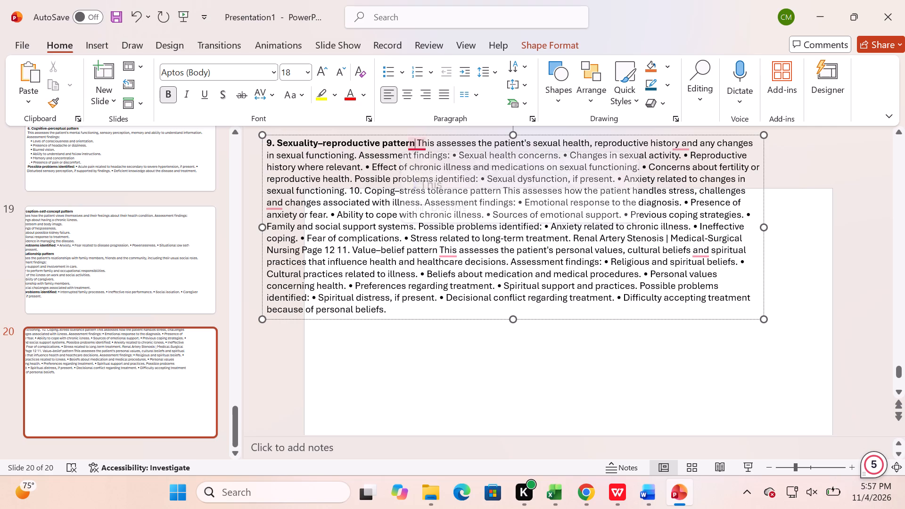
{"action": "key", "text": "Return"}
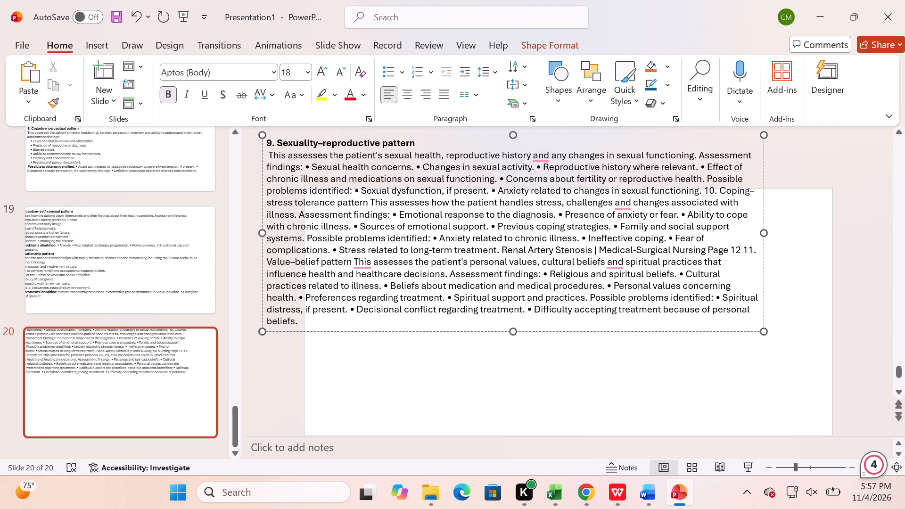
Place section 9's "Sexual health concerns." bullet on a new indented line below "Assessment findings:".
{"action": "left_click", "coordinate": [307, 168]}
{"action": "key", "text": "Return"}
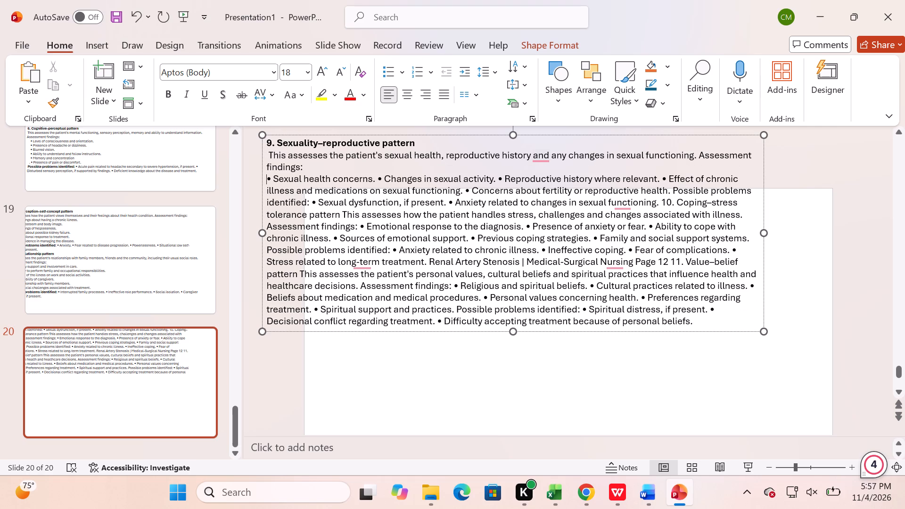
{"action": "key", "text": "space"}
{"action": "key", "text": "space"}
{"action": "key", "text": "space"}
{"action": "key", "text": "space"}
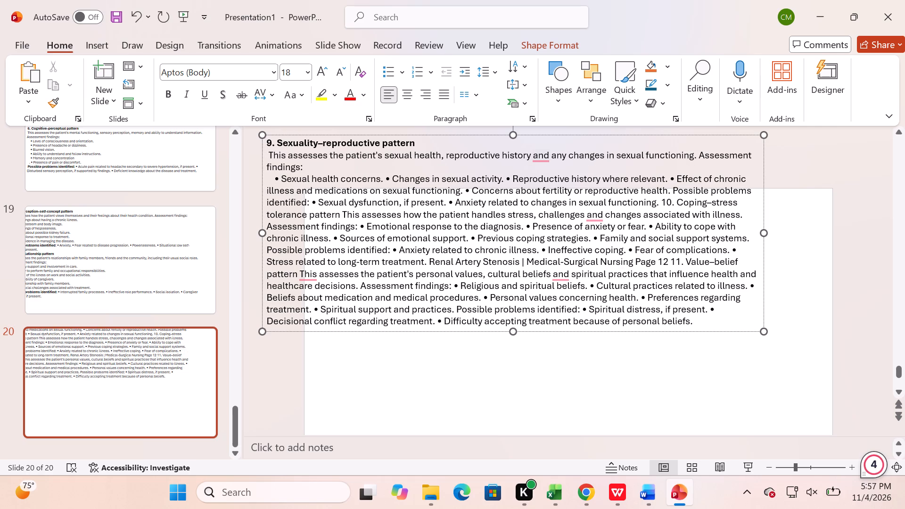
{"action": "key", "text": "space"}
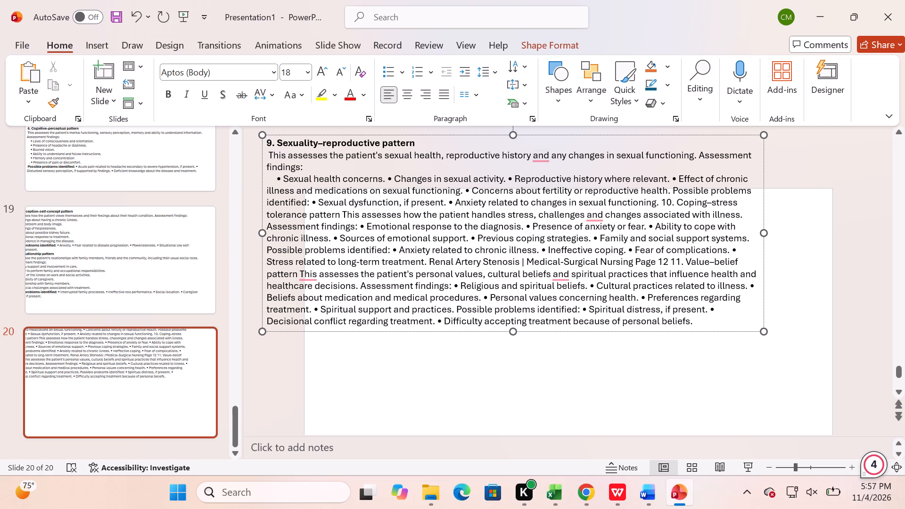
Start the "Changes in sexual activity." bullet on a new line, aligned with the bullet above.
{"action": "left_click", "coordinate": [386, 178]}
{"action": "key", "text": "Return"}
{"action": "key", "text": "space"}
{"action": "key", "text": "space"}
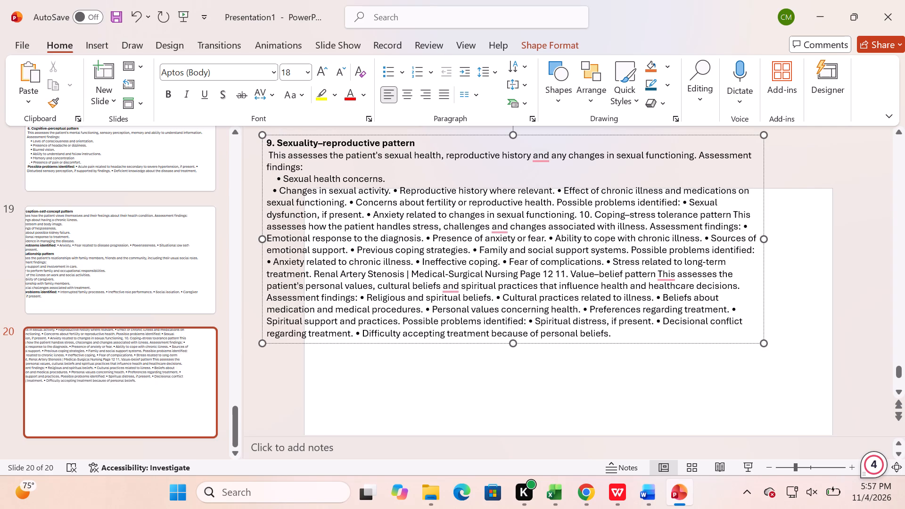
{"action": "key", "text": "space"}
{"action": "key", "text": "space"}
{"action": "key", "text": "space"}
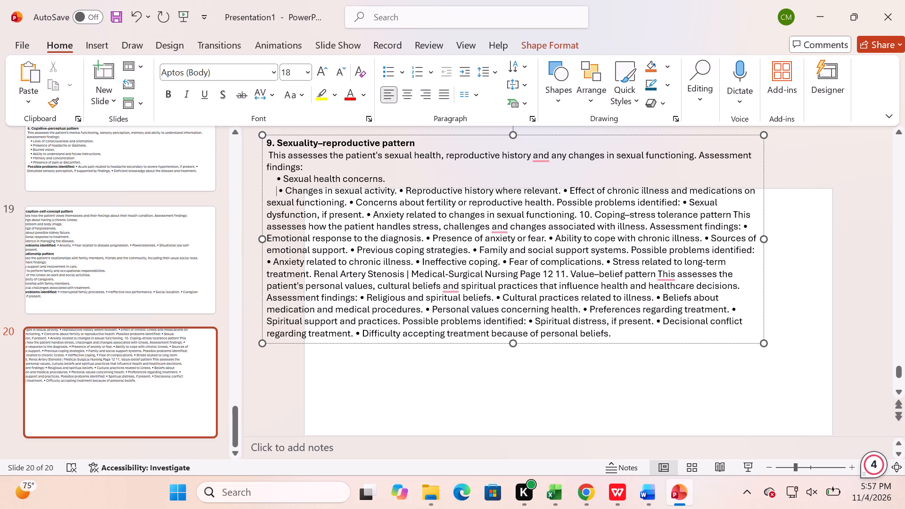
{"action": "key", "text": "BackSpace"}
Start section 9's "Reproductive history where relevant." bullet on a new line, indented to align with the bullets above.
{"action": "left_click", "coordinate": [397, 189]}
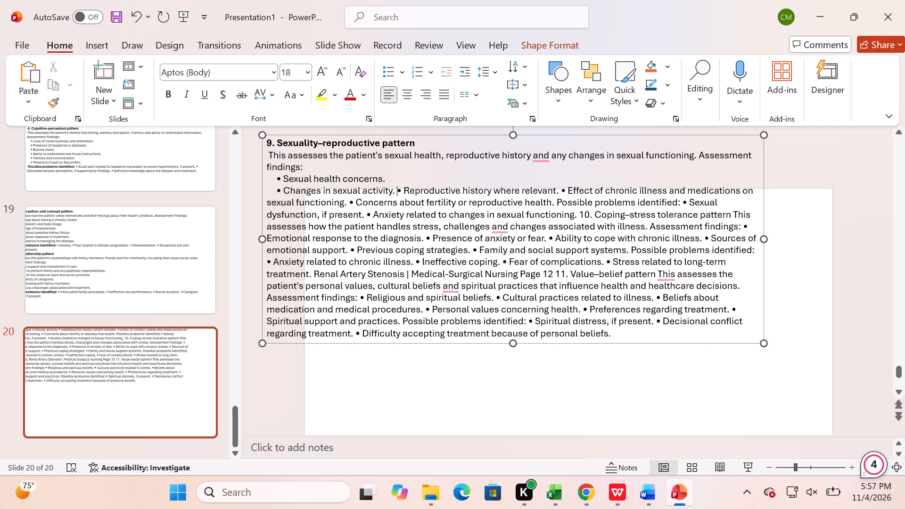
{"action": "key", "text": "Return"}
{"action": "key", "text": "space"}
{"action": "key", "text": "space"}
{"action": "key", "text": "space"}
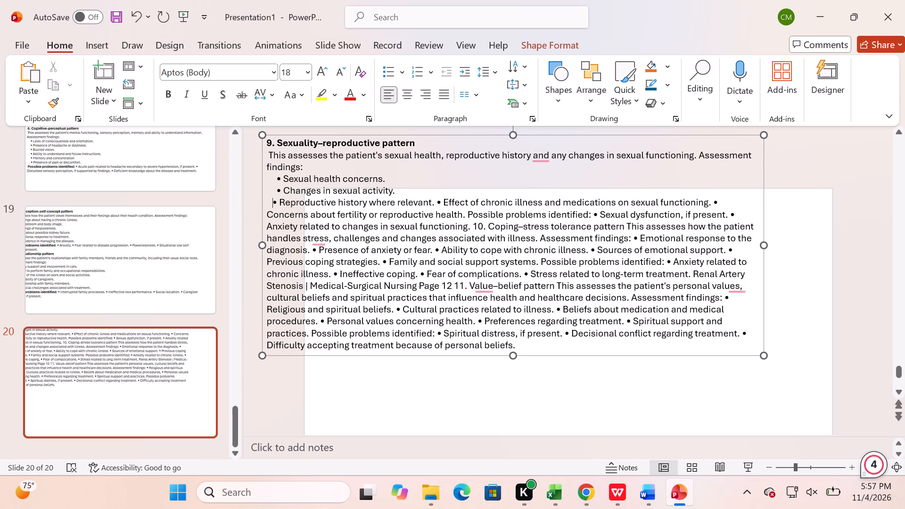
{"action": "key", "text": "space"}
{"action": "key", "text": "space"}
{"action": "key", "text": "space"}
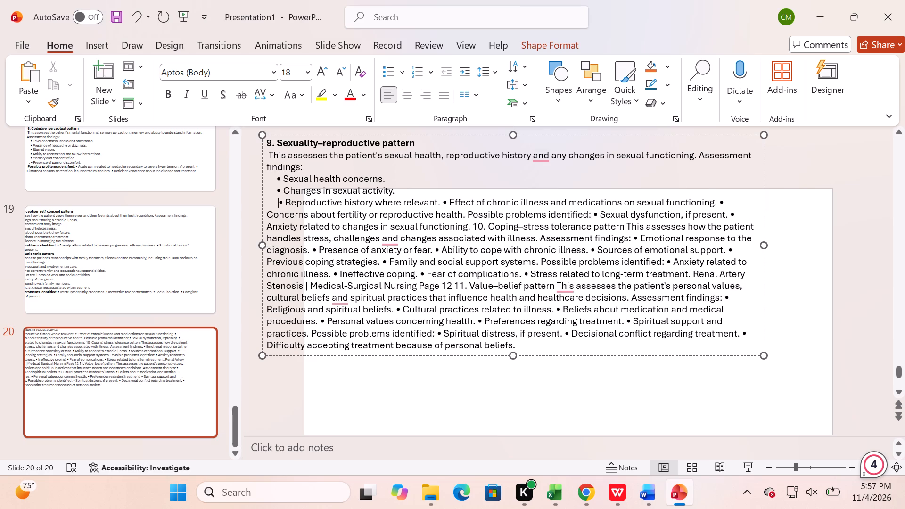
{"action": "key", "text": "BackSpace"}
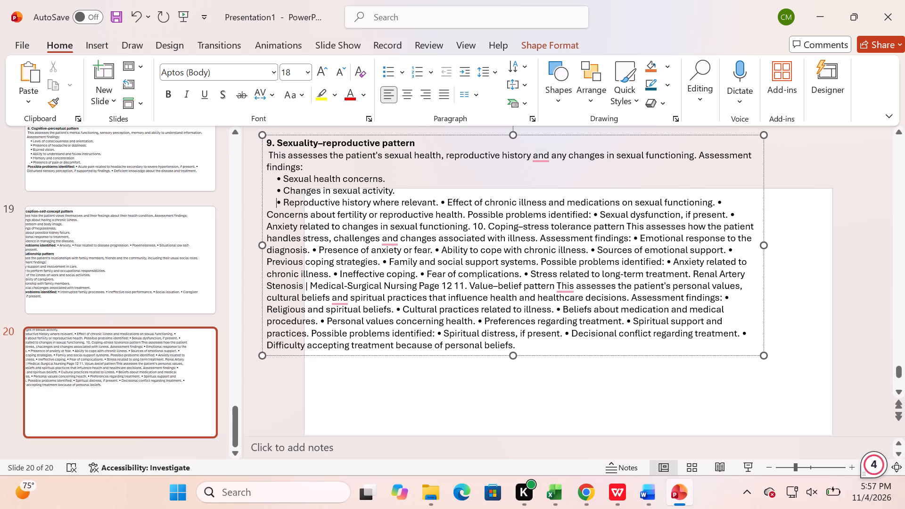
Move the "Effect of chronic illness and medications on sexual functioning." bullet onto its own indented line.
{"action": "left_click", "coordinate": [440, 202]}
{"action": "key", "text": "Return"}
{"action": "key", "text": "space"}
{"action": "key", "text": "space"}
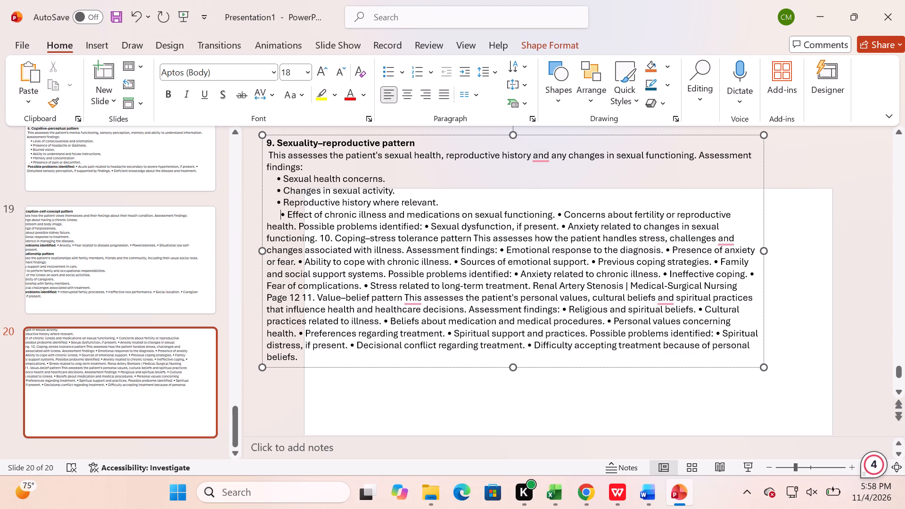
{"action": "key", "text": "BackSpace"}
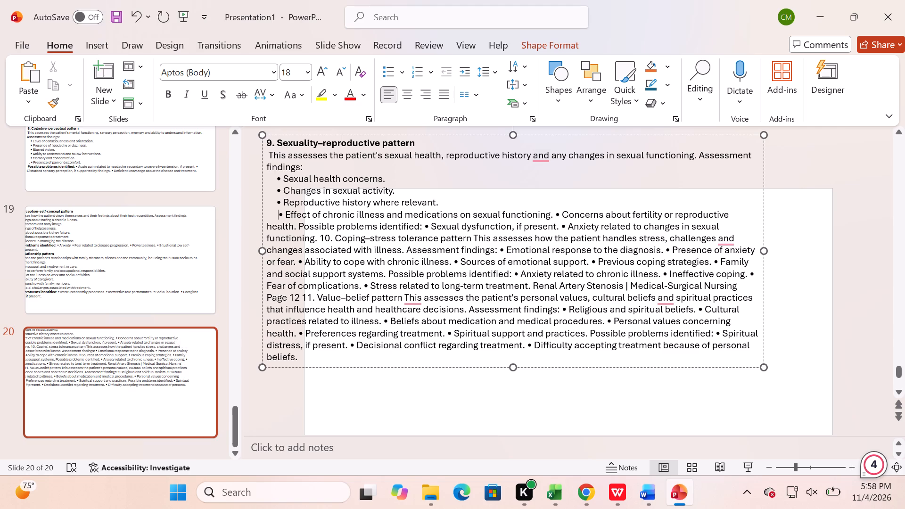
Place the "Concerns about fertility or reproductive health." bullet on a new indented line below the previous bullet.
{"action": "left_click", "coordinate": [555, 216]}
{"action": "left_click", "coordinate": [555, 212]}
{"action": "key", "text": "Return"}
{"action": "key", "text": "space"}
{"action": "key", "text": "space"}
{"action": "key", "text": "space"}
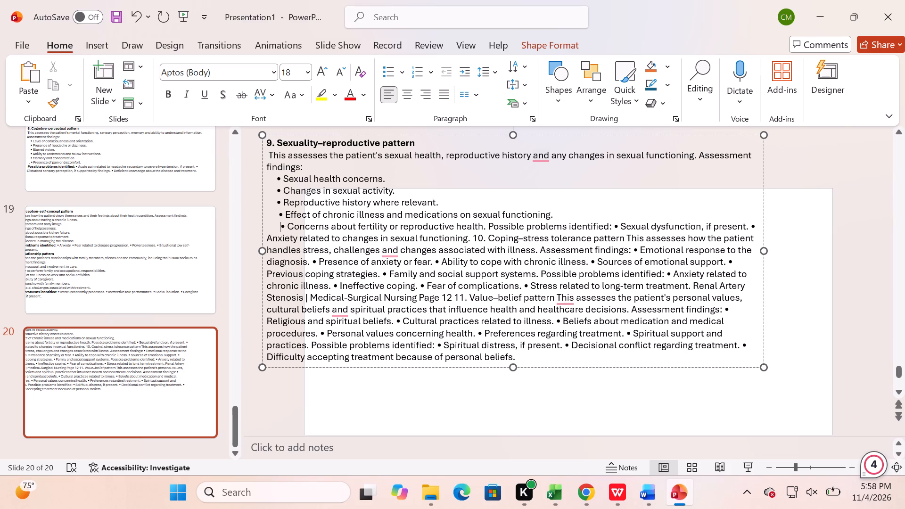
Start section 9's "Possible problems identified" on a new line and make that label bold.
{"action": "left_click", "coordinate": [488, 228]}
{"action": "key", "text": "Return"}
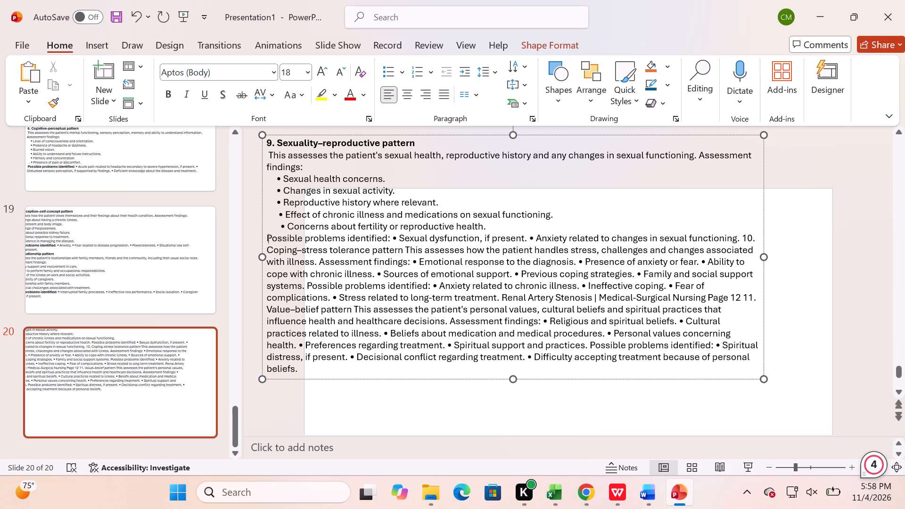
{"action": "double_click", "coordinate": [388, 239]}
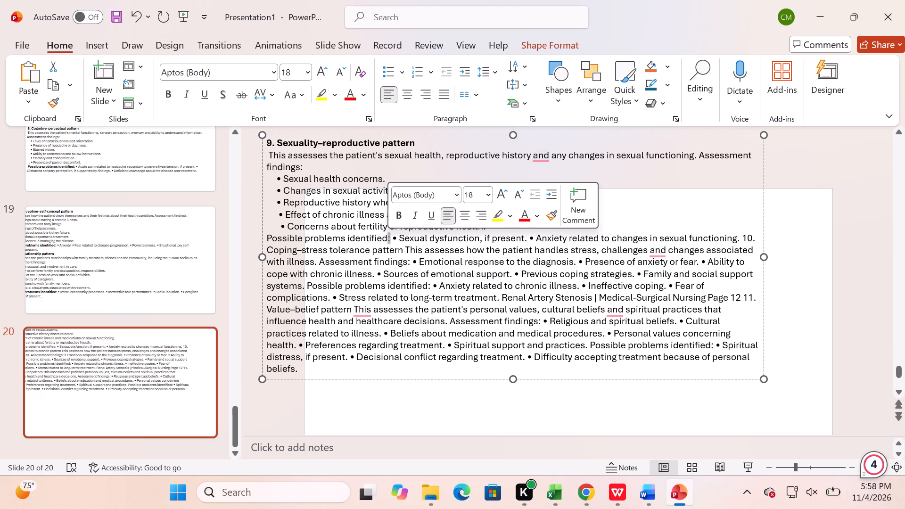
{"action": "left_click", "coordinate": [385, 239]}
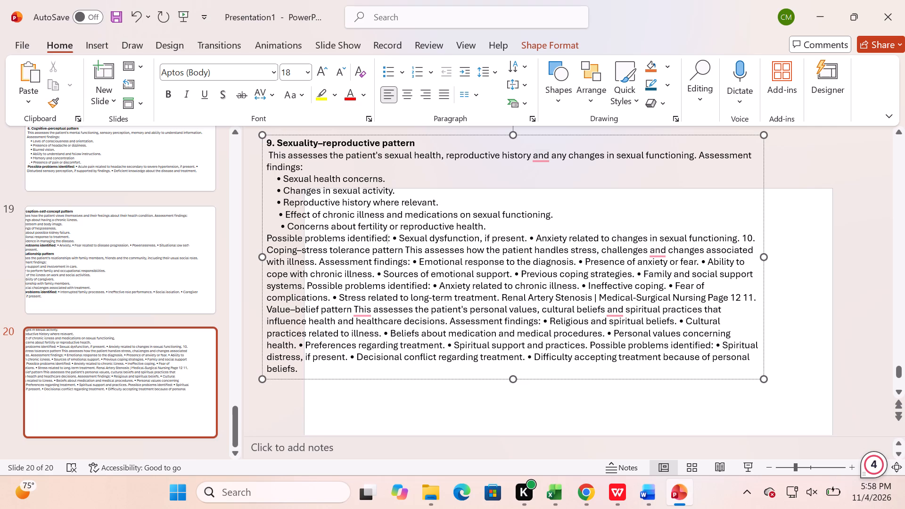
{"action": "left_click", "coordinate": [272, 236]}
{"action": "left_click_drag", "start_coordinate": [269, 236], "coordinate": [282, 241]}
{"action": "scroll", "coordinate": [277, 236], "scroll_direction": "right", "scroll_amount": 1}
{"action": "left_click_drag", "start_coordinate": [282, 241], "coordinate": [383, 232]}
{"action": "scroll", "coordinate": [282, 241], "scroll_direction": "right", "scroll_amount": 1}
{"action": "scroll", "coordinate": [383, 232], "scroll_direction": "right", "scroll_amount": 1}
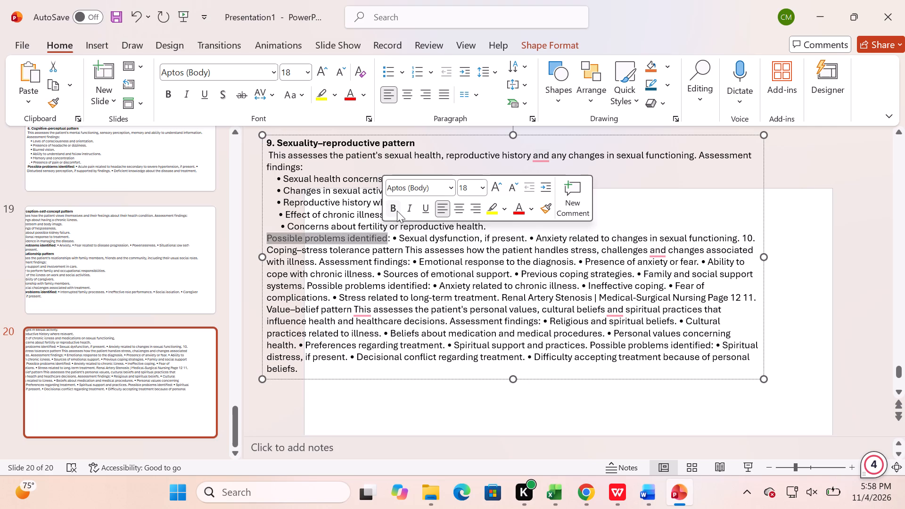
{"action": "left_click", "coordinate": [396, 207]}
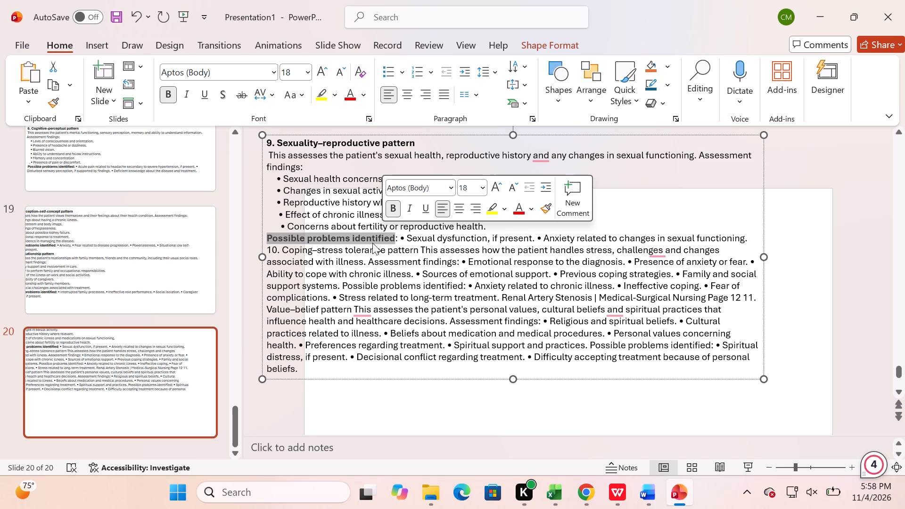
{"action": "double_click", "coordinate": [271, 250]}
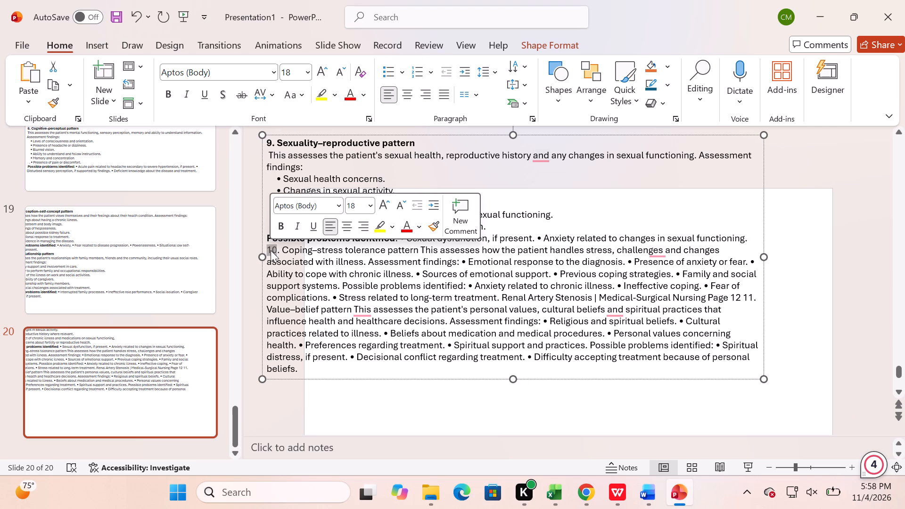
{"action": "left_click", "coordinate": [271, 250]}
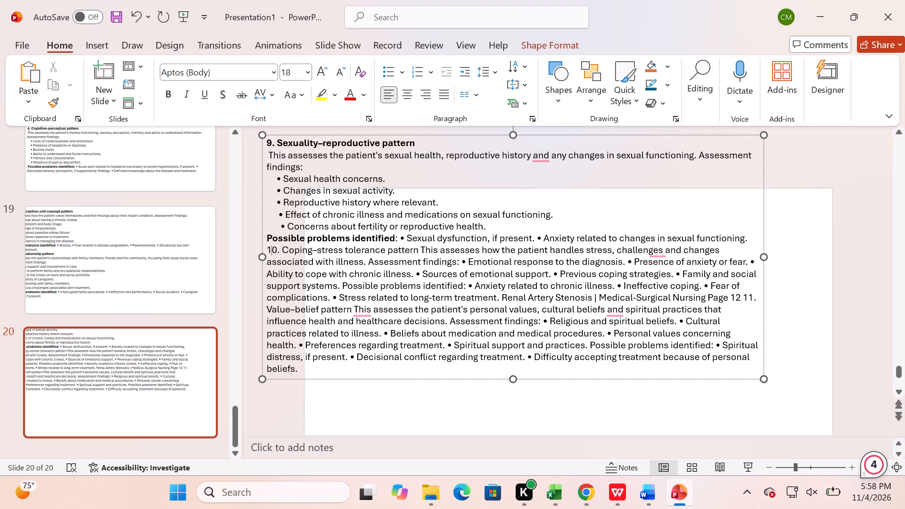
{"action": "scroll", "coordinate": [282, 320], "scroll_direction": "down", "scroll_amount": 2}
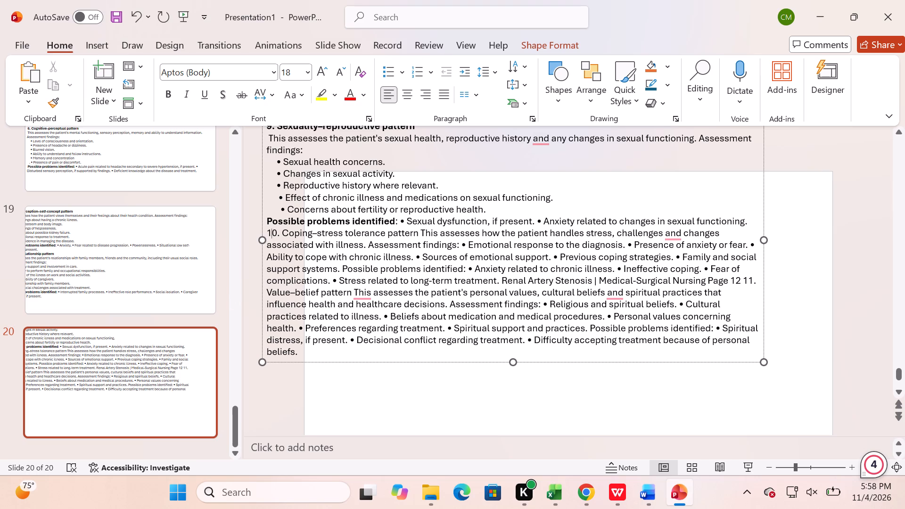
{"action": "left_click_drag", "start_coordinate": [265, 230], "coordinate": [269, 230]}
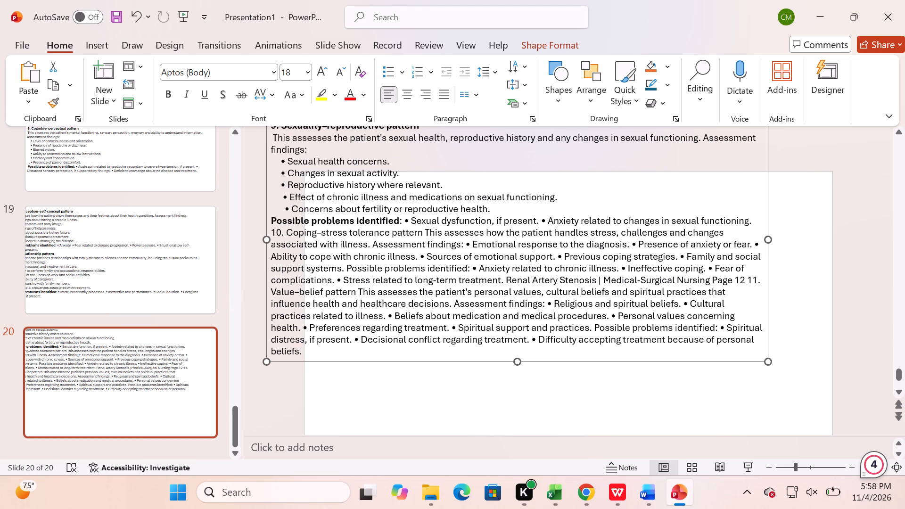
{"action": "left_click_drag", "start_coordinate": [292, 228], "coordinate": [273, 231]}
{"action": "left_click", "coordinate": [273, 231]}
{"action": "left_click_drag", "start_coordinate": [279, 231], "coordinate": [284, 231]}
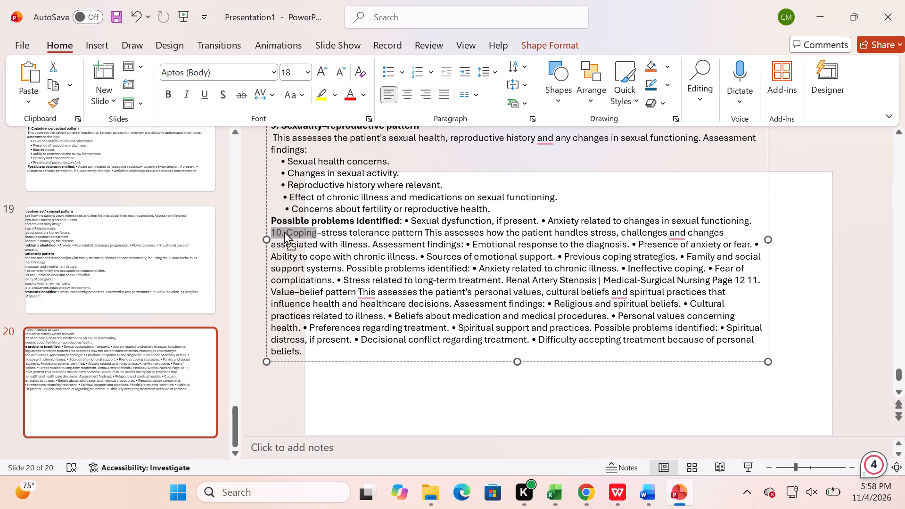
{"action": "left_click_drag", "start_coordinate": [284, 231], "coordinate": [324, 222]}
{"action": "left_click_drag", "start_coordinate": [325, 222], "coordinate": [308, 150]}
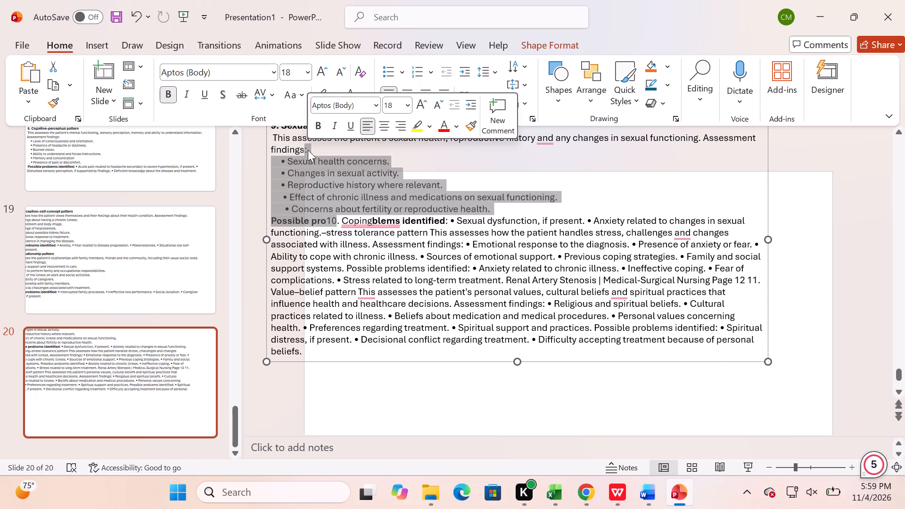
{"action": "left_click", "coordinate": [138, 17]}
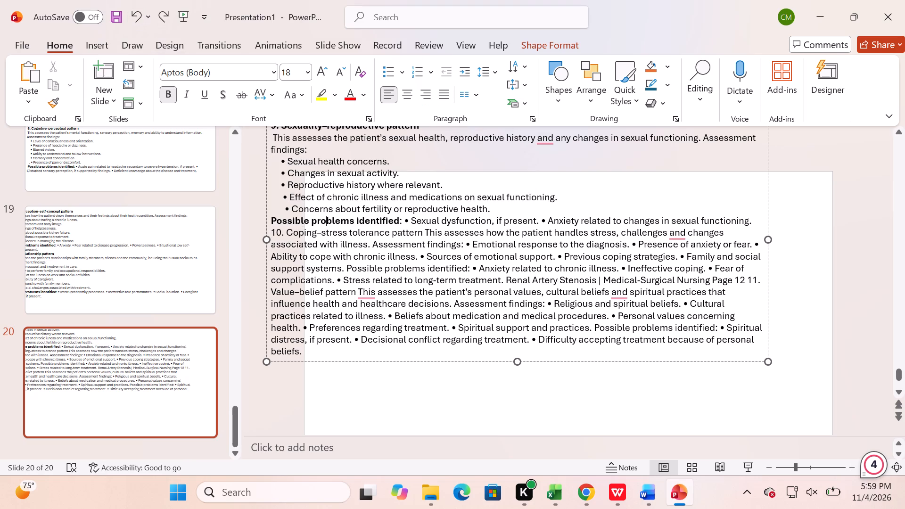
Make the "10. Coping–stress tolerance pattern" heading bold and start its description on a new line.
{"action": "left_click", "coordinate": [276, 234]}
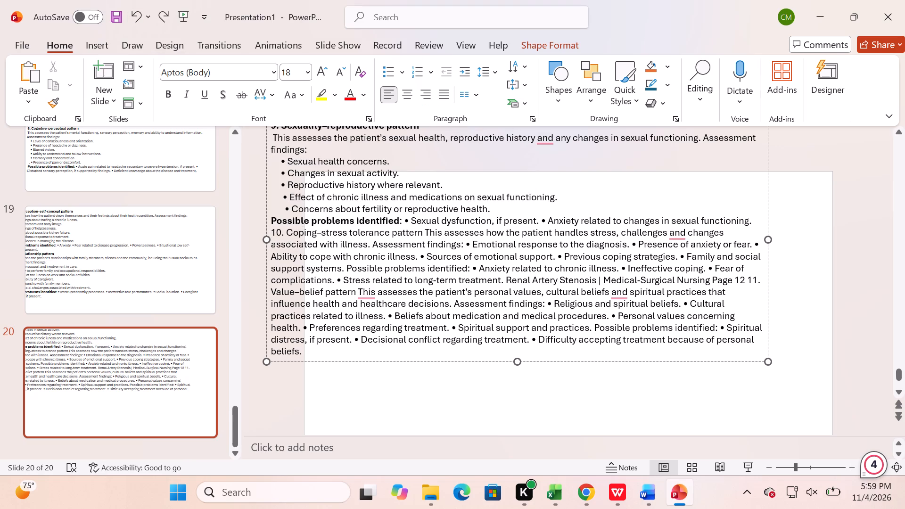
{"action": "left_click", "coordinate": [276, 234]}
{"action": "left_click", "coordinate": [272, 234]}
{"action": "left_click_drag", "start_coordinate": [286, 232], "coordinate": [322, 228]}
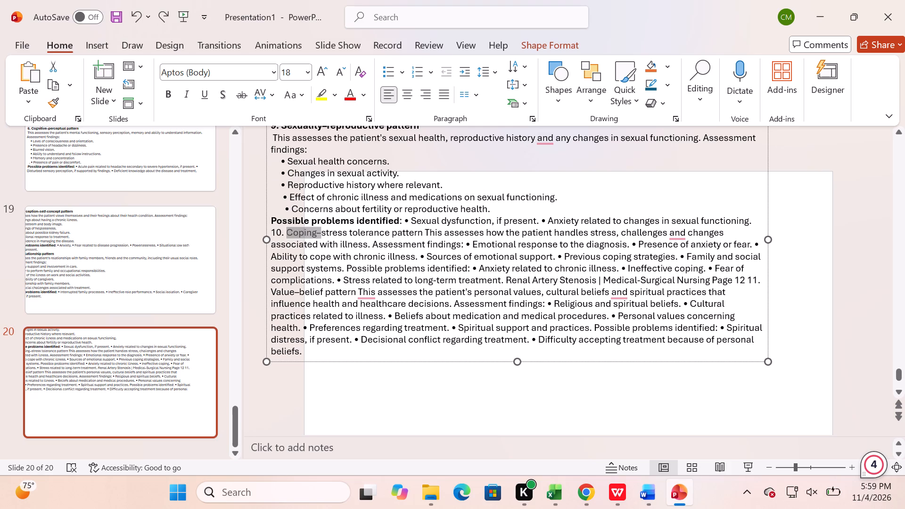
{"action": "left_click_drag", "start_coordinate": [322, 228], "coordinate": [289, 233]}
{"action": "left_click_drag", "start_coordinate": [289, 233], "coordinate": [274, 234]}
{"action": "left_click", "coordinate": [274, 234]}
{"action": "left_click", "coordinate": [237, 228]}
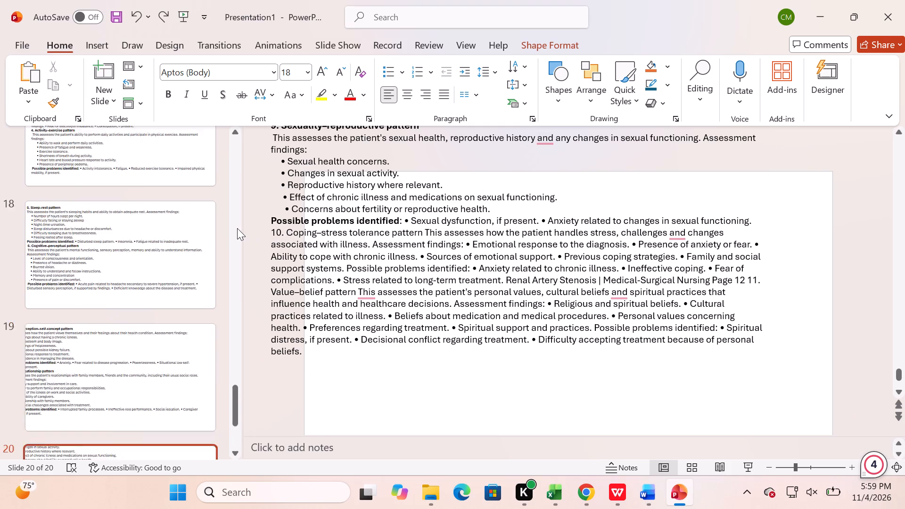
{"action": "left_click", "coordinate": [275, 233]}
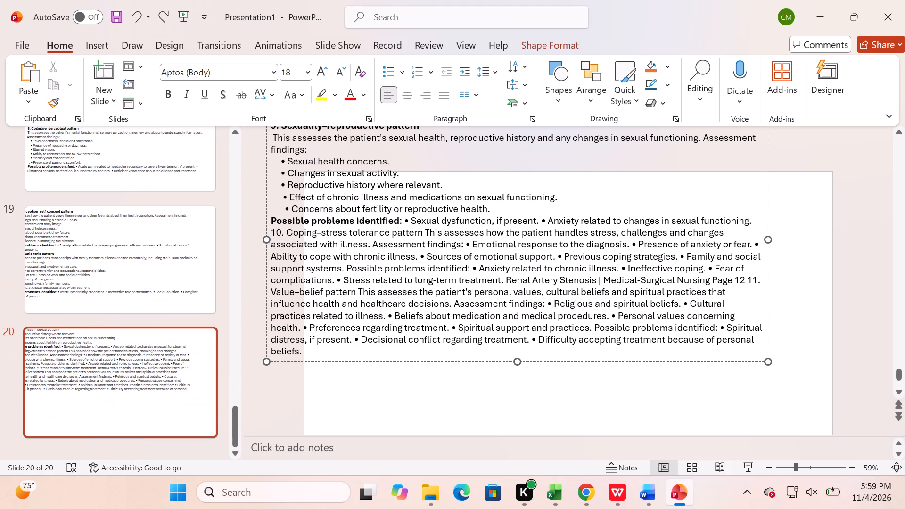
{"action": "left_click", "coordinate": [272, 231]}
{"action": "left_click_drag", "start_coordinate": [272, 231], "coordinate": [296, 231]}
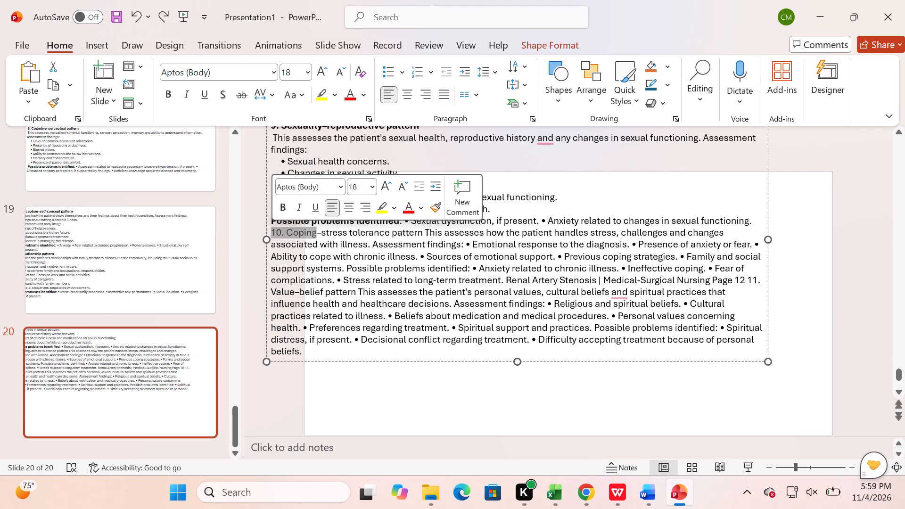
{"action": "left_click_drag", "start_coordinate": [296, 231], "coordinate": [420, 224]}
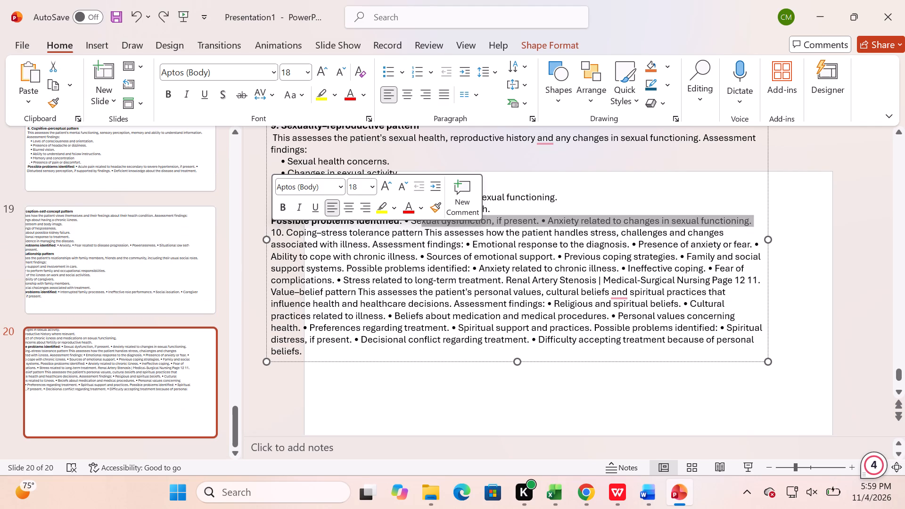
{"action": "left_click_drag", "start_coordinate": [420, 224], "coordinate": [423, 232]}
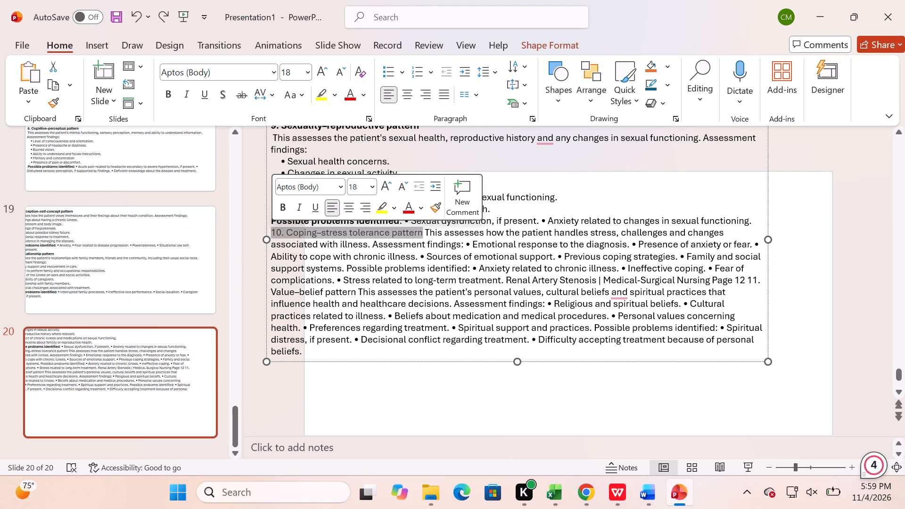
{"action": "left_click_drag", "start_coordinate": [423, 232], "coordinate": [423, 232]}
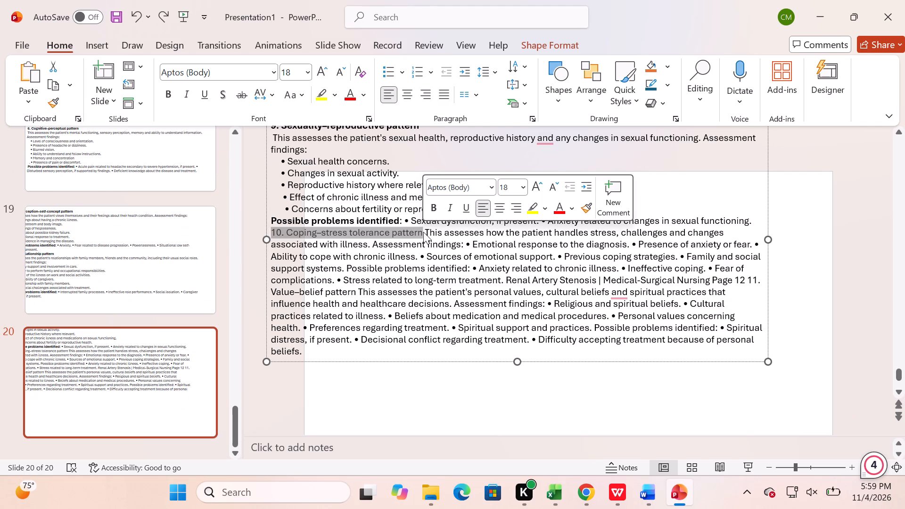
{"action": "left_click", "coordinate": [434, 209]}
{"action": "left_click", "coordinate": [433, 235]}
{"action": "key", "text": "Return"}
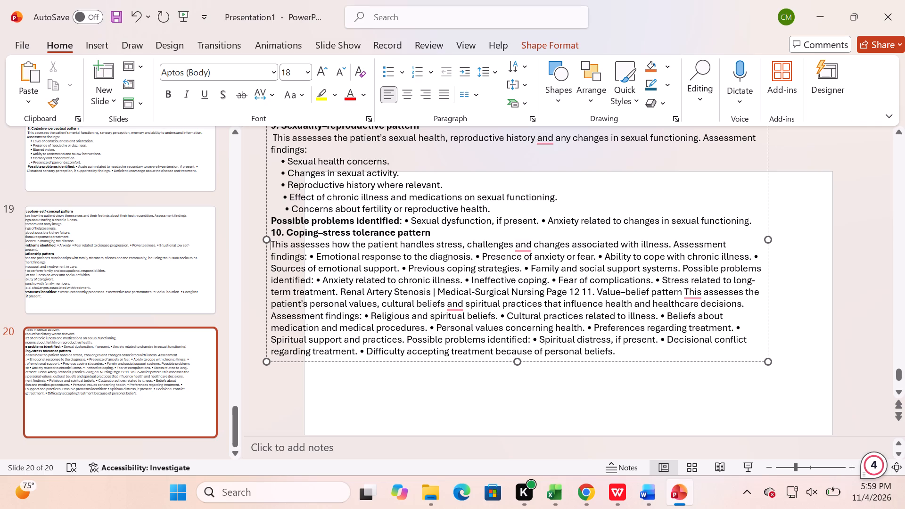
Place section 10's "Emotional response to the diagnosis." bullet on its own indented line below "Assessment findings:".
{"action": "left_click_drag", "start_coordinate": [313, 257], "coordinate": [308, 256]}
{"action": "left_click", "coordinate": [308, 256]}
{"action": "key", "text": "Return"}
{"action": "key", "text": "space"}
{"action": "key", "text": "space"}
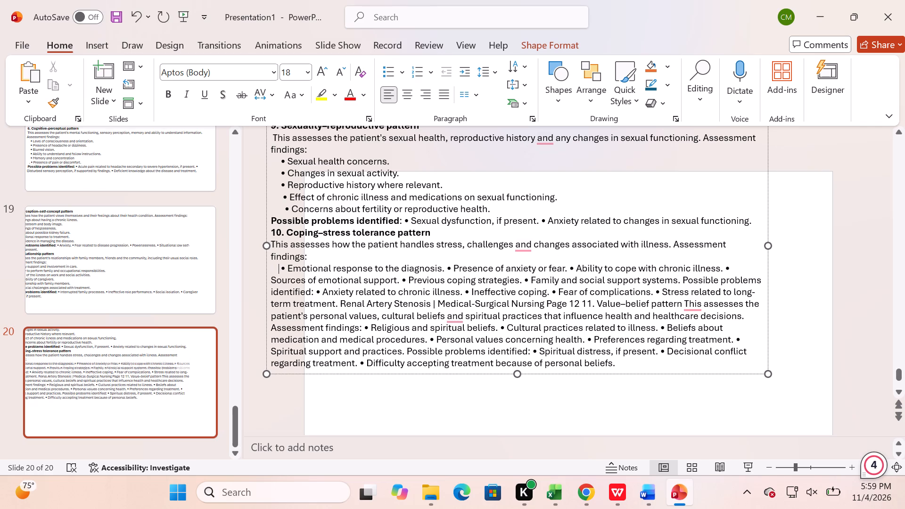
{"action": "key", "text": "space"}
{"action": "key", "text": "space"}
{"action": "key", "text": "space"}
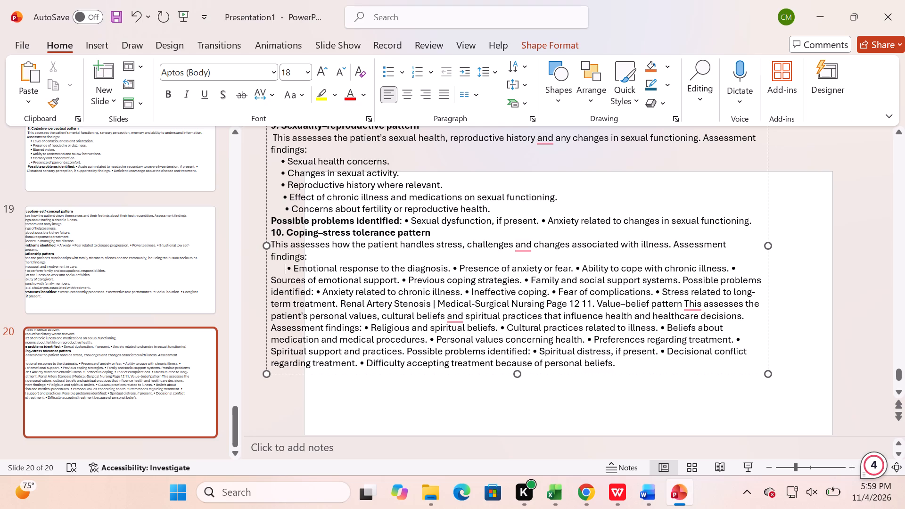
Move the "Presence of anxiety or fear." bullet onto its own line, indented to match the bullet above.
{"action": "left_click", "coordinate": [458, 267]}
{"action": "left_click", "coordinate": [458, 267]}
{"action": "left_click", "coordinate": [456, 267]}
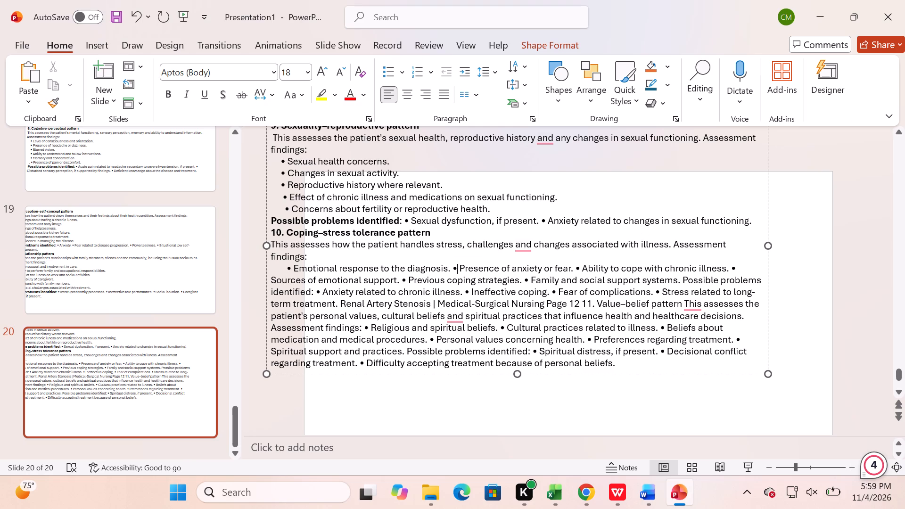
{"action": "left_click_drag", "start_coordinate": [449, 271], "coordinate": [458, 268]}
{"action": "left_click", "coordinate": [458, 268]}
{"action": "left_click", "coordinate": [455, 268]}
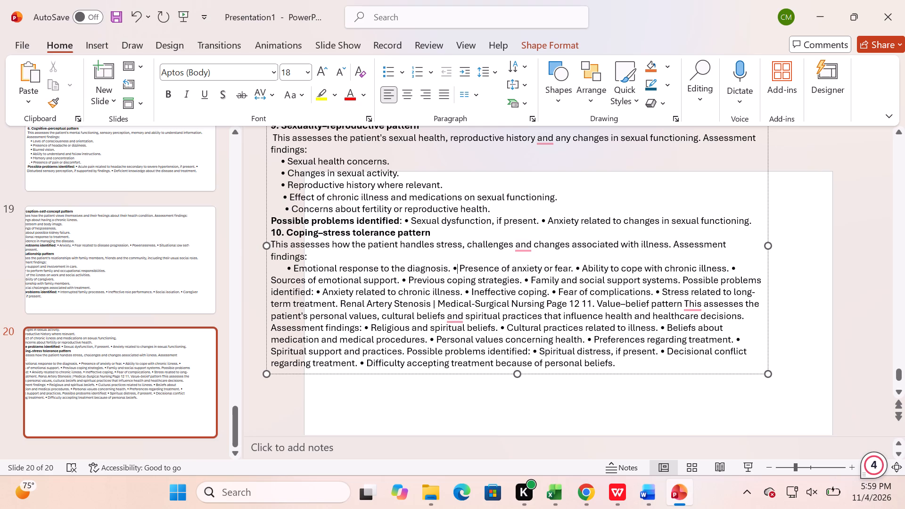
{"action": "left_click", "coordinate": [453, 266]}
{"action": "key", "text": "Return"}
{"action": "key", "text": "space"}
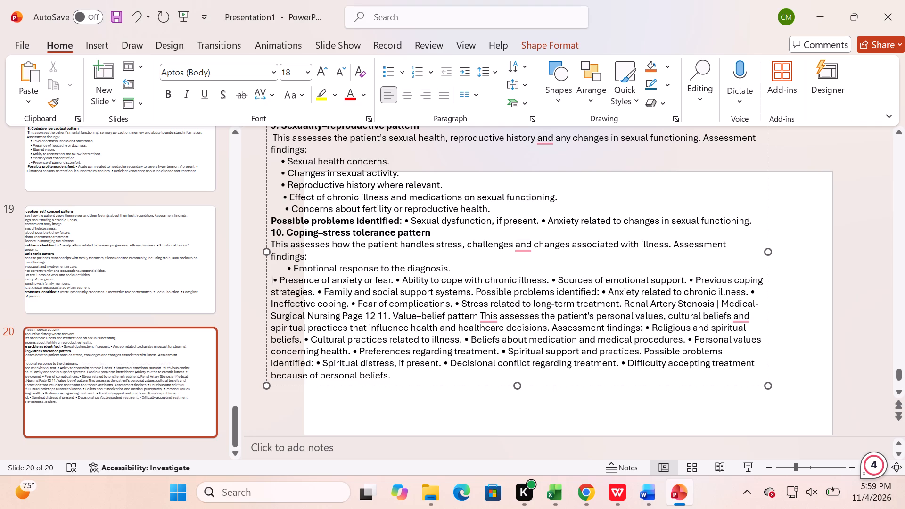
{"action": "key", "text": "space"}
{"action": "key", "text": "space"}
{"action": "key", "text": "space"}
{"action": "key", "text": "space"}
{"action": "key", "text": "space"}
{"action": "key", "text": "space"}
{"action": "key", "text": "space"}
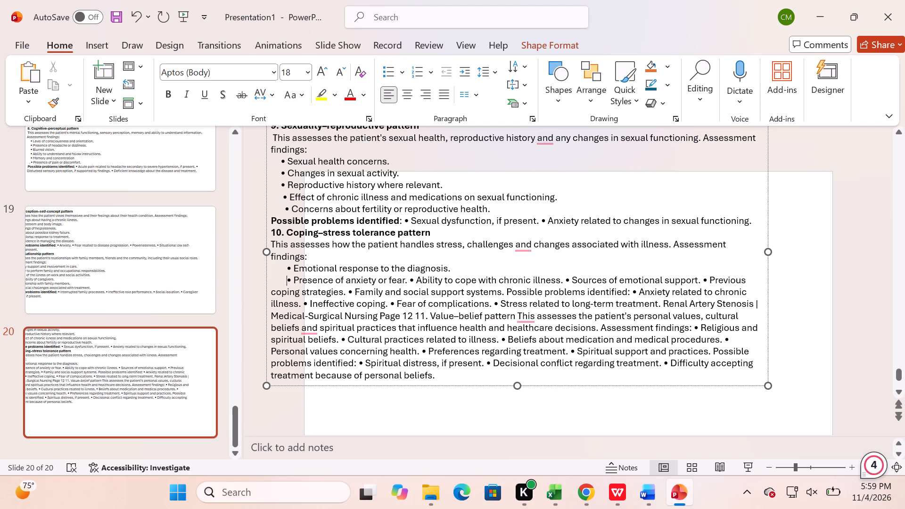
Move the "Ability to cope with chronic illness." bullet onto its own indented line.
{"action": "left_click", "coordinate": [411, 280]}
{"action": "key", "text": "Return"}
{"action": "key", "text": "space"}
{"action": "key", "text": "space"}
{"action": "key", "text": "space"}
{"action": "key", "text": "space"}
{"action": "key", "text": "space"}
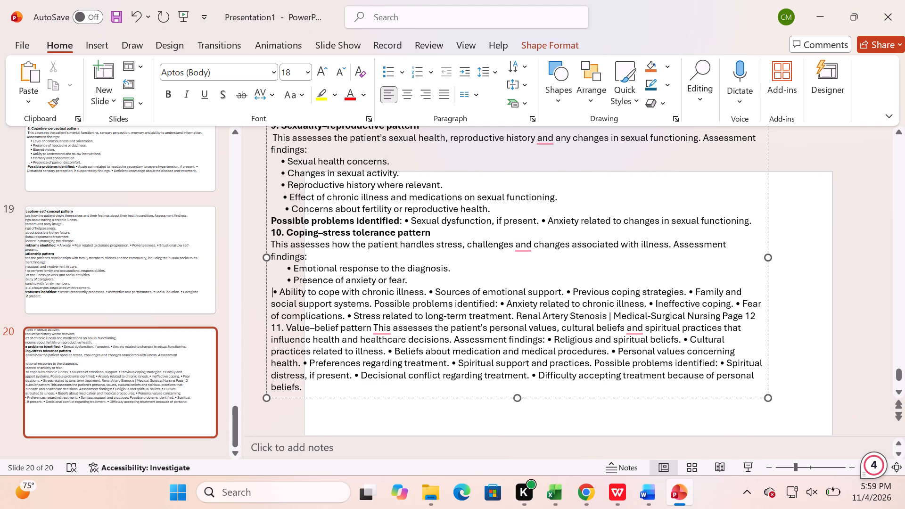
{"action": "key", "text": "space"}
{"action": "key", "text": "space"}
{"action": "key", "text": "space"}
{"action": "key", "text": "space"}
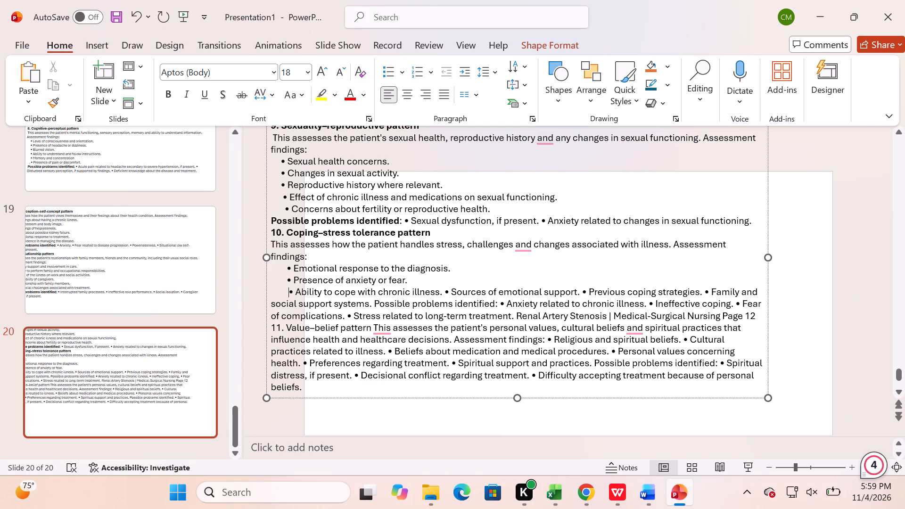
Place the "Sources of emotional support." bullet on a new indented line below the chronic illness bullet.
{"action": "left_click", "coordinate": [447, 291]}
{"action": "left_click", "coordinate": [443, 292]}
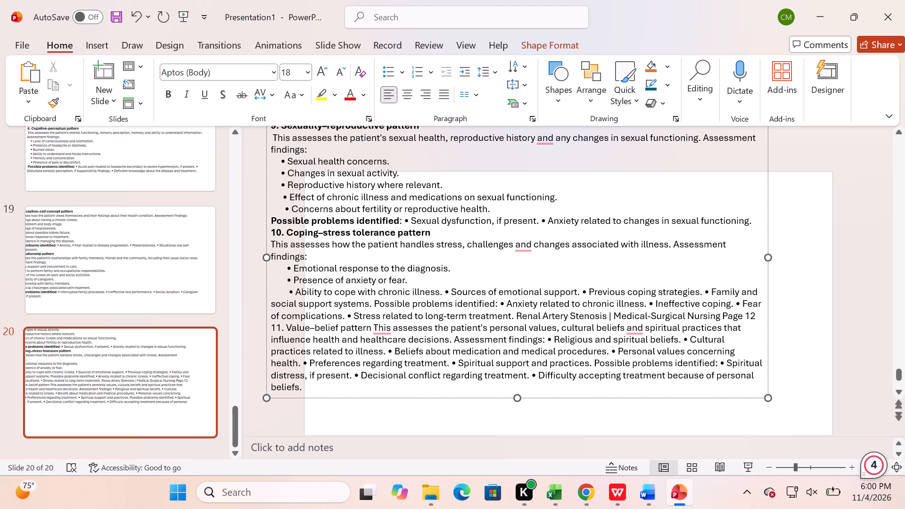
{"action": "key", "text": "Return"}
{"action": "key", "text": "space"}
{"action": "key", "text": "space"}
{"action": "key", "text": "space"}
{"action": "key", "text": "space"}
{"action": "key", "text": "space"}
{"action": "key", "text": "space"}
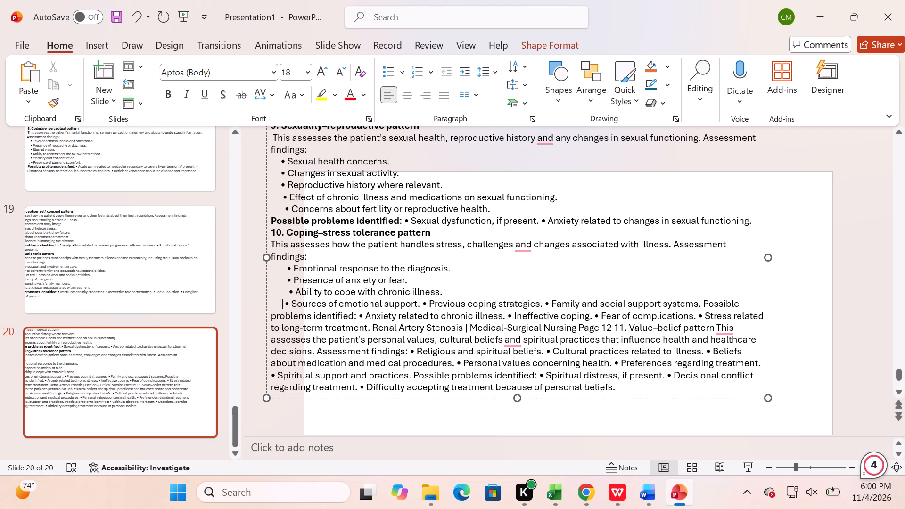
{"action": "key", "text": "space"}
{"action": "key", "text": "space"}
{"action": "key", "text": "space"}
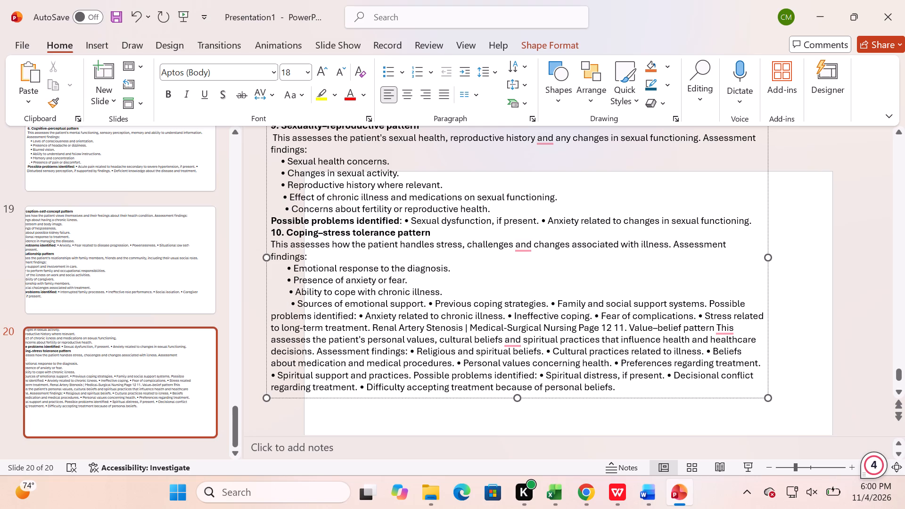
{"action": "key", "text": "Return"}
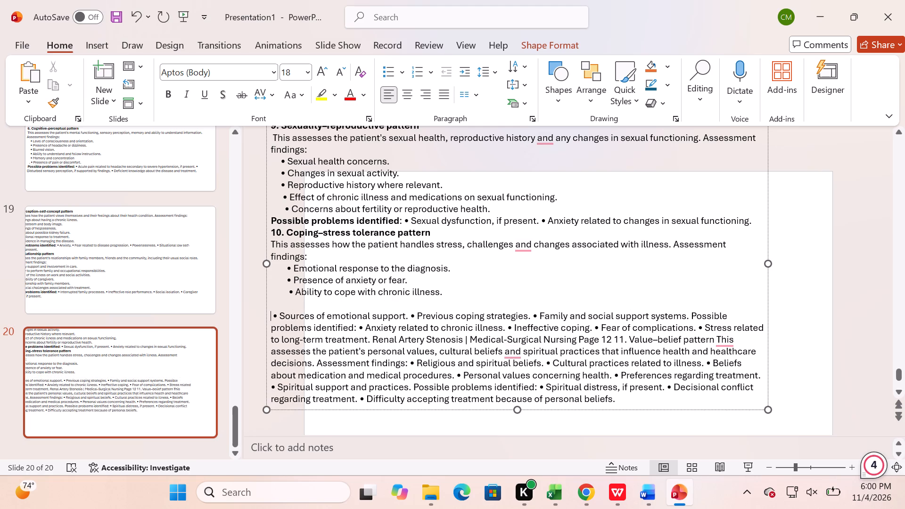
{"action": "key", "text": "BackSpace"}
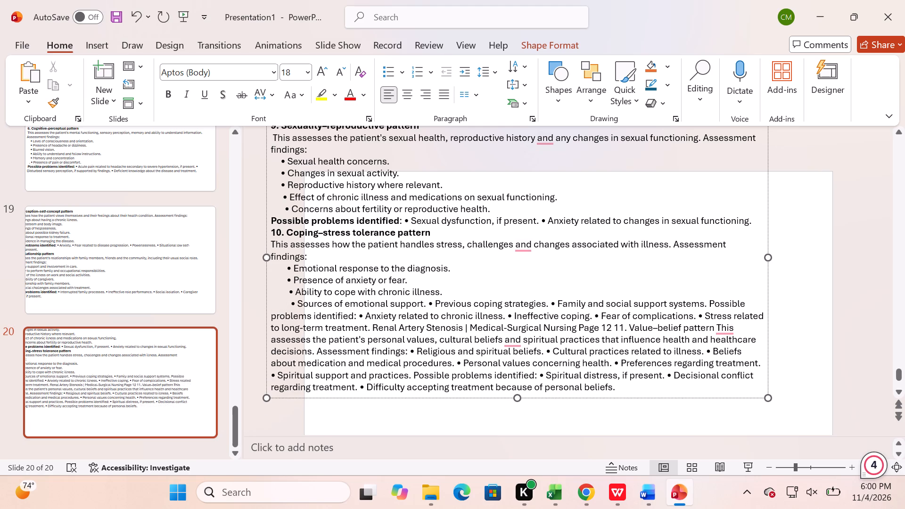
Move the "Previous coping strategies" bullet onto its own indented line.
{"action": "left_click", "coordinate": [428, 302]}
{"action": "key", "text": "Return"}
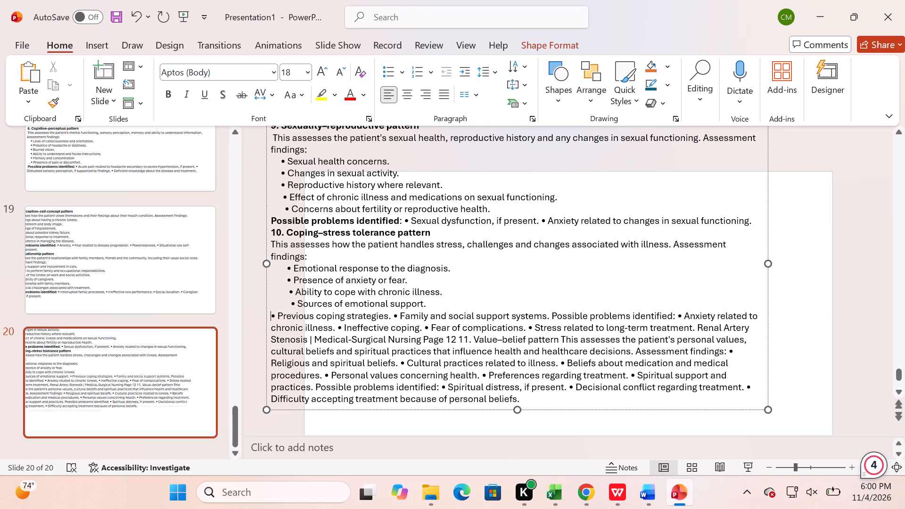
{"action": "key", "text": "space"}
{"action": "key", "text": "space"}
{"action": "key", "text": "space"}
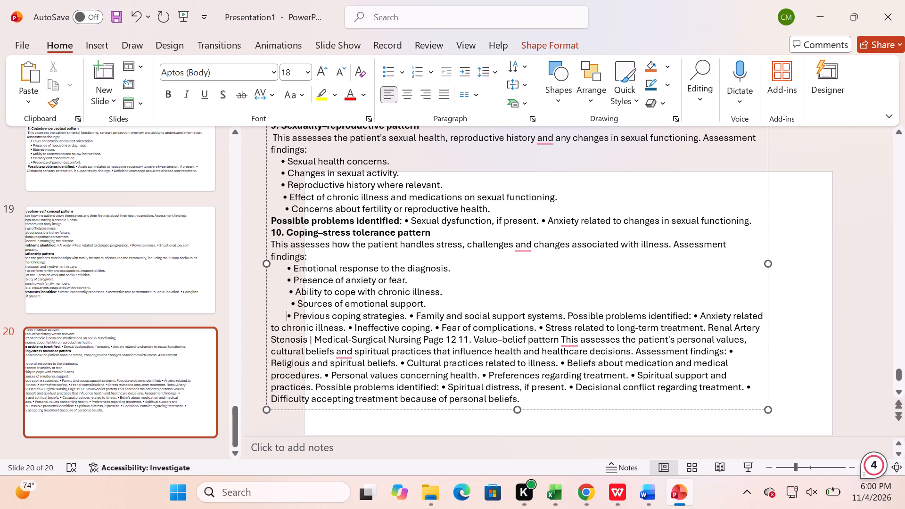
{"action": "key", "text": "space"}
{"action": "key", "text": "space"}
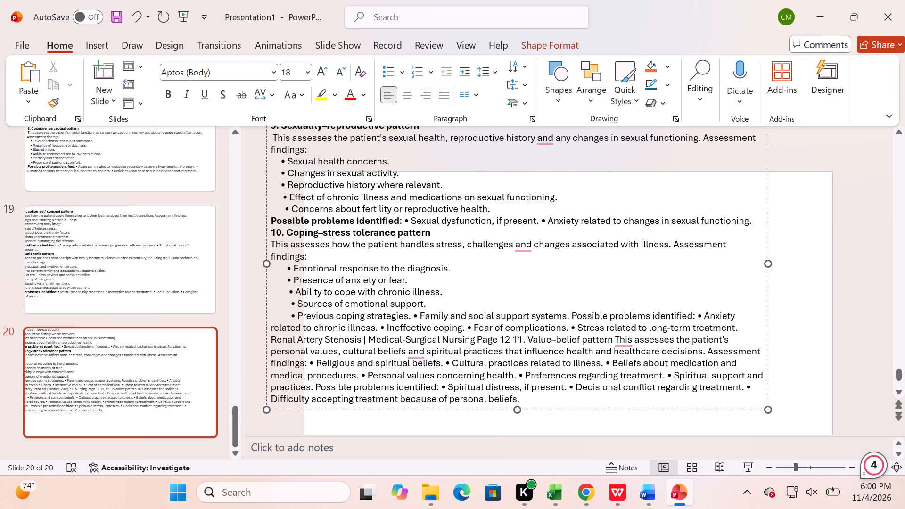
Place the "Family and social support systems." bullet on a new indented line below the coping strategies bullet.
{"action": "left_click", "coordinate": [416, 315]}
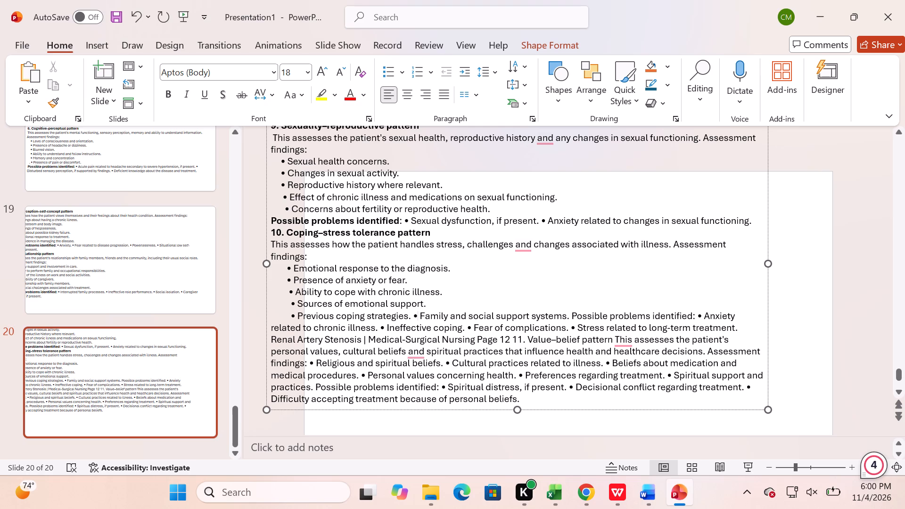
{"action": "left_click", "coordinate": [410, 314]}
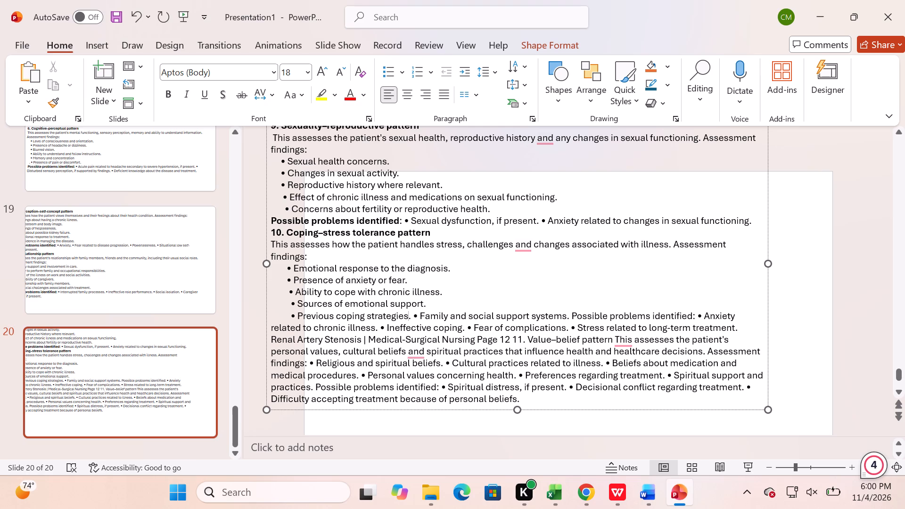
{"action": "key", "text": "Return"}
{"action": "key", "text": "space"}
{"action": "key", "text": "space"}
{"action": "key", "text": "space"}
{"action": "key", "text": "space"}
{"action": "key", "text": "space"}
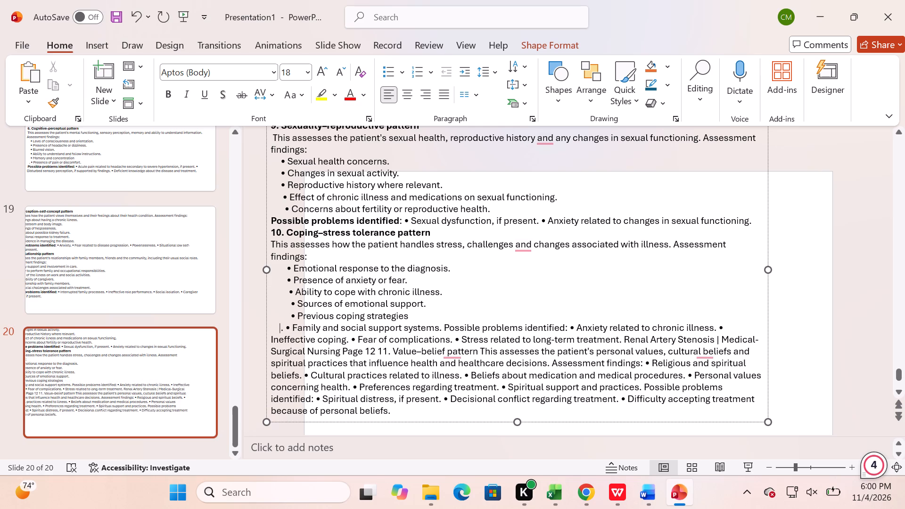
{"action": "key", "text": "space"}
{"action": "key", "text": "space"}
{"action": "key", "text": "space"}
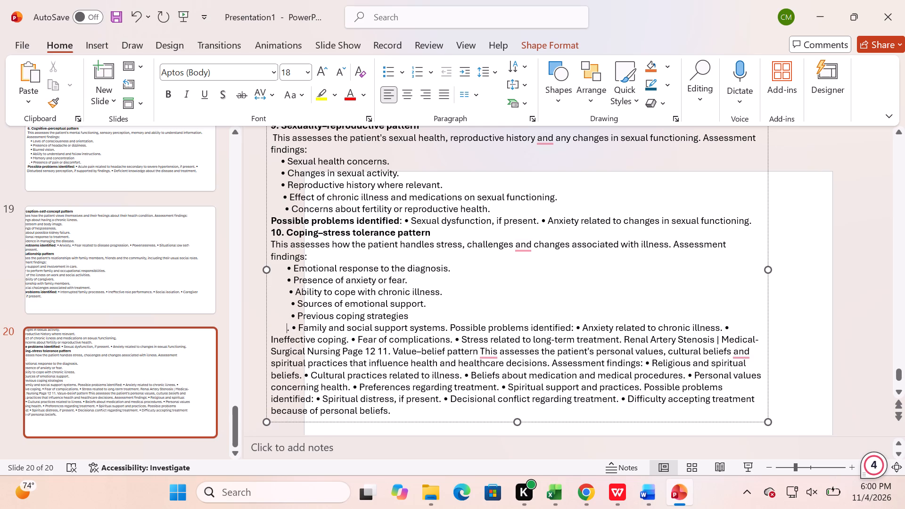
Start section 10's "Possible problems identified" on a new line and make that label bold.
{"action": "left_click", "coordinate": [449, 329]}
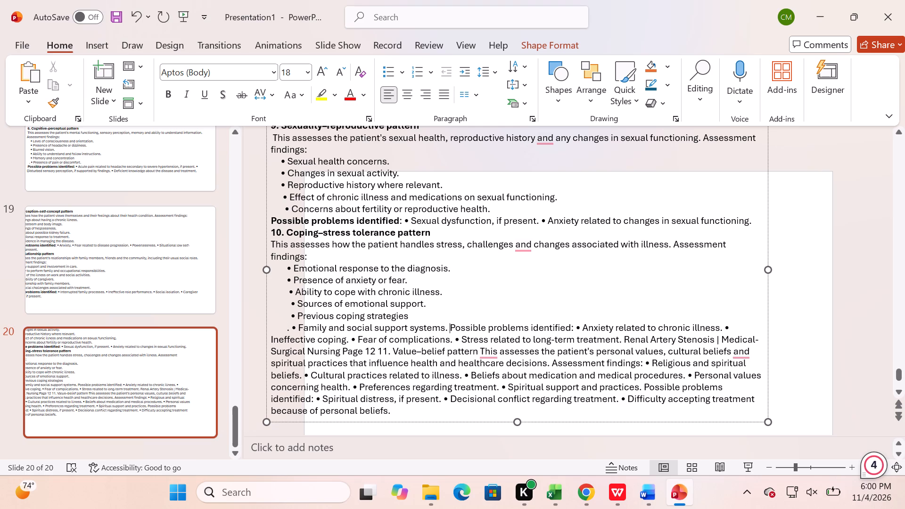
{"action": "key", "text": "Return"}
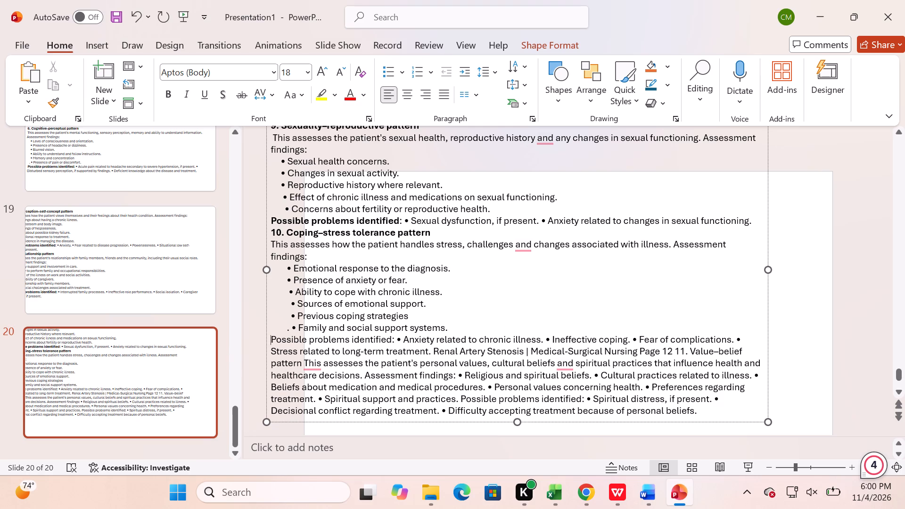
{"action": "left_click_drag", "start_coordinate": [271, 338], "coordinate": [318, 332]}
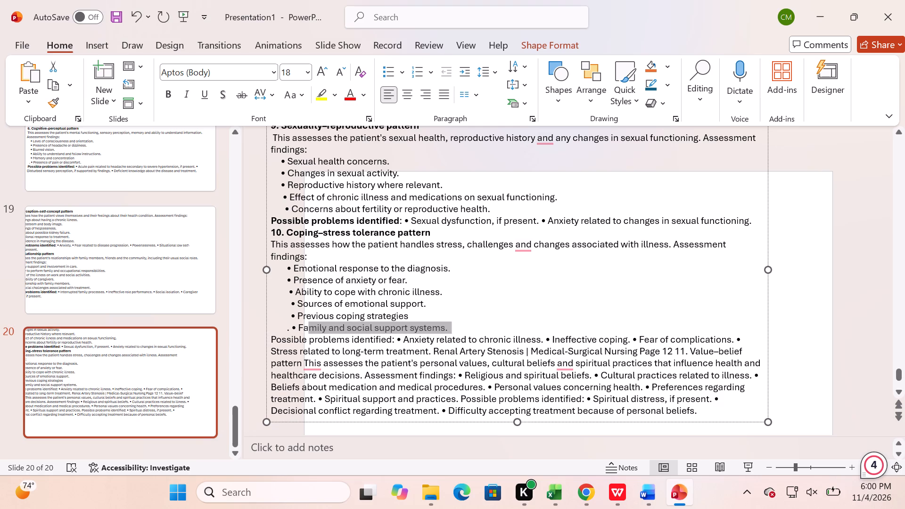
Make the "Possible problems identified" label of section 10, Coping–stress tolerance pattern, bold.
{"action": "left_click_drag", "start_coordinate": [318, 332], "coordinate": [381, 334]}
{"action": "left_click", "coordinate": [395, 306]}
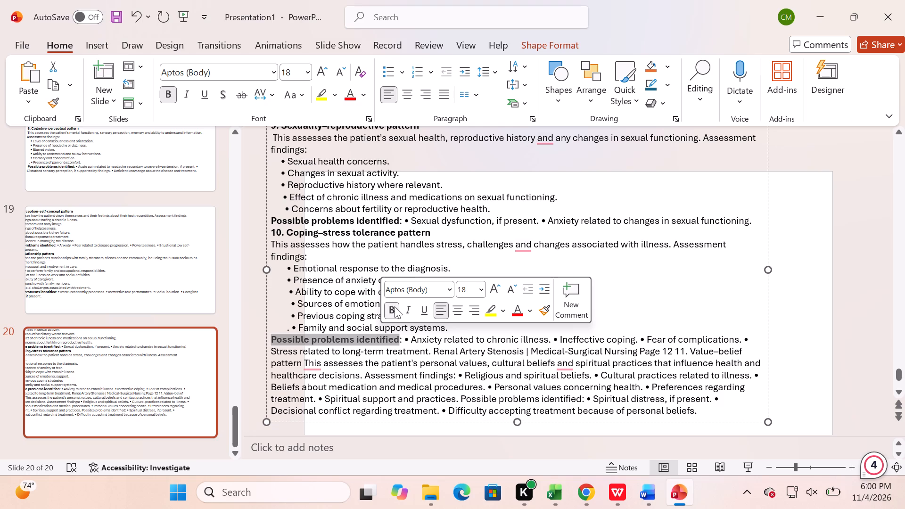
{"action": "left_click", "coordinate": [618, 263]}
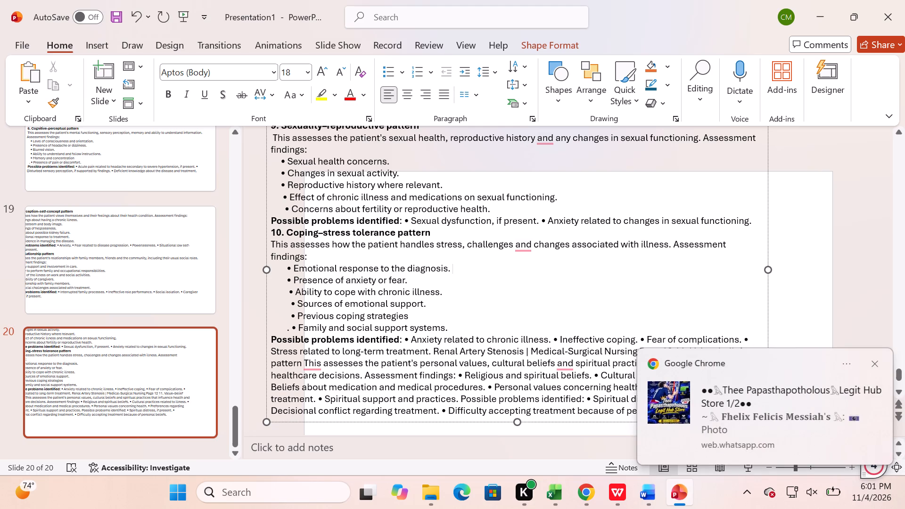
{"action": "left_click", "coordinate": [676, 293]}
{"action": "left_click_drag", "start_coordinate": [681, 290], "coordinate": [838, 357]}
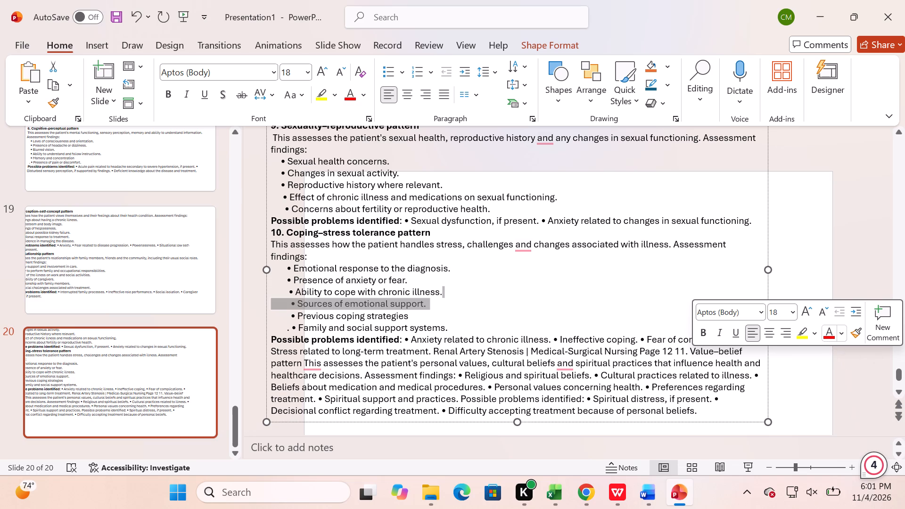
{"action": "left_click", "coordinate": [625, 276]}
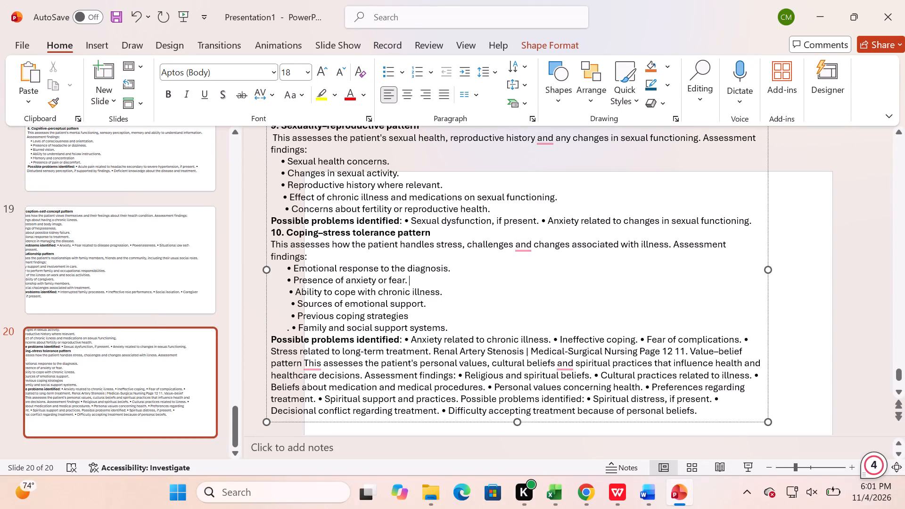
Remove the stray footer text "Renal Artery Stenosis | Medical-Surgical Nursing Page 12" before the section 11 Value–belief pattern heading.
{"action": "left_click", "coordinate": [521, 359]}
{"action": "scroll", "coordinate": [521, 359], "scroll_direction": "right", "scroll_amount": 1}
{"action": "left_click_drag", "start_coordinate": [431, 349], "coordinate": [480, 347]}
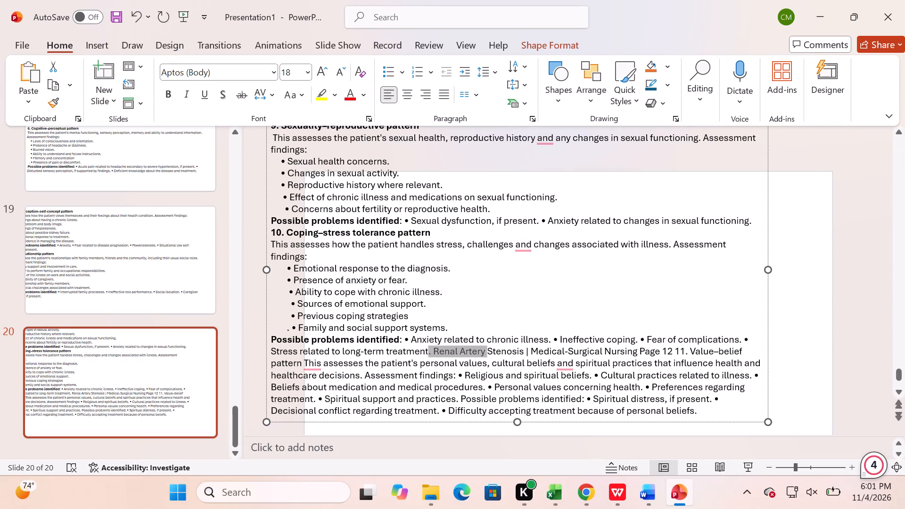
{"action": "left_click_drag", "start_coordinate": [480, 347], "coordinate": [504, 350]}
{"action": "left_click_drag", "start_coordinate": [504, 350], "coordinate": [596, 347]}
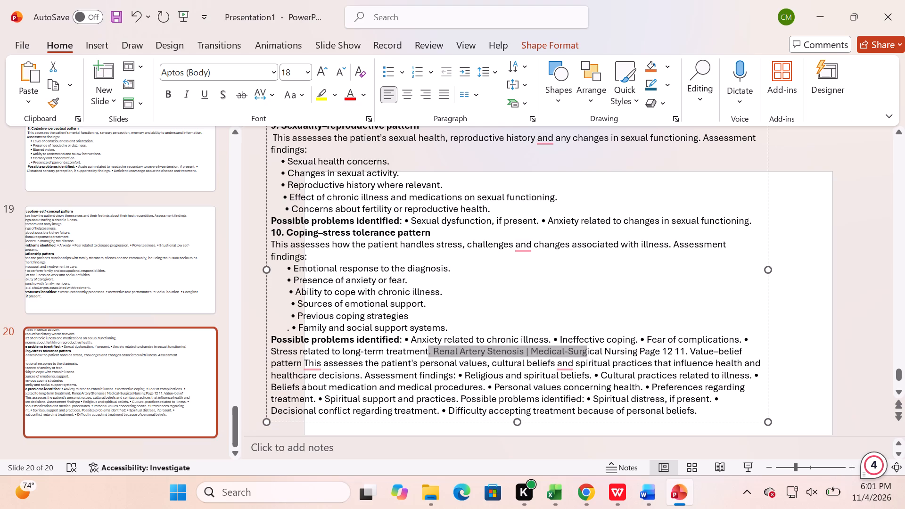
{"action": "left_click_drag", "start_coordinate": [596, 347], "coordinate": [685, 349]}
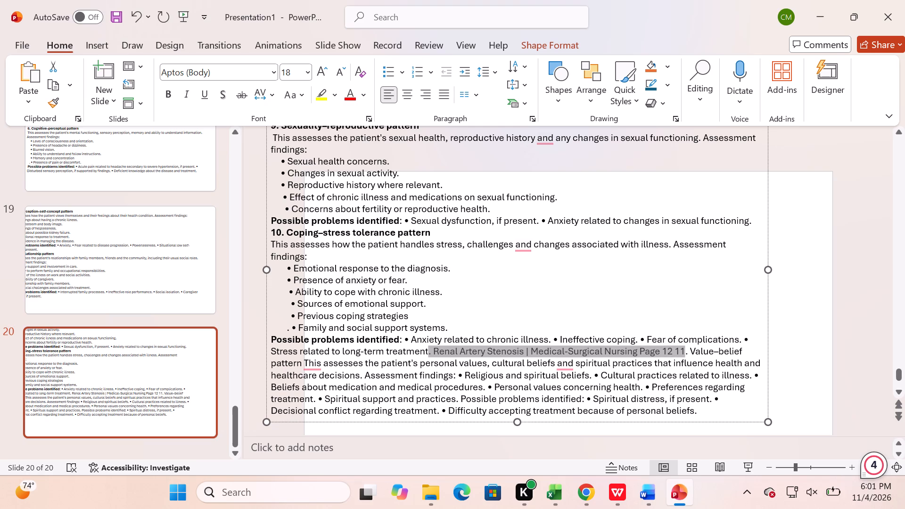
{"action": "left_click_drag", "start_coordinate": [685, 349], "coordinate": [676, 349]}
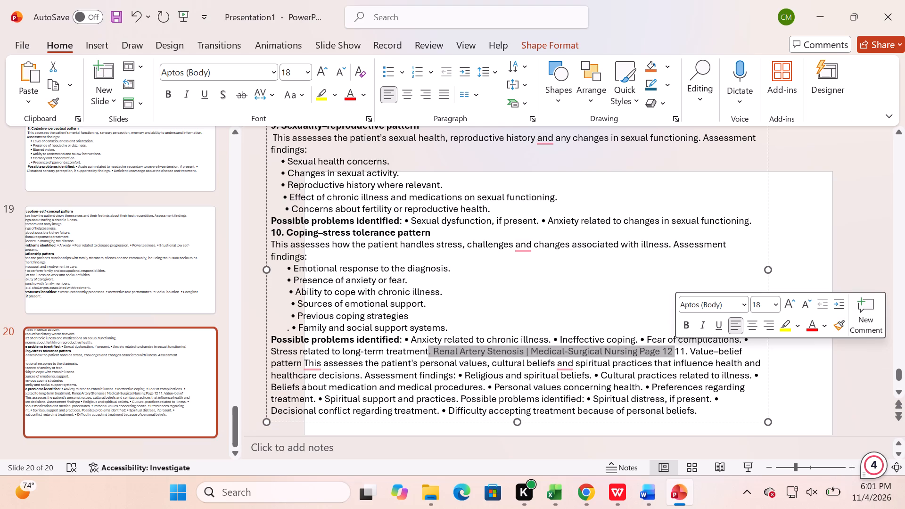
Delete the stray "Renal Artery Stenosis | Medical-Surgical Nursing Page 12" footer text and start section 11 on a new line.
{"action": "key", "text": "BackSpace"}
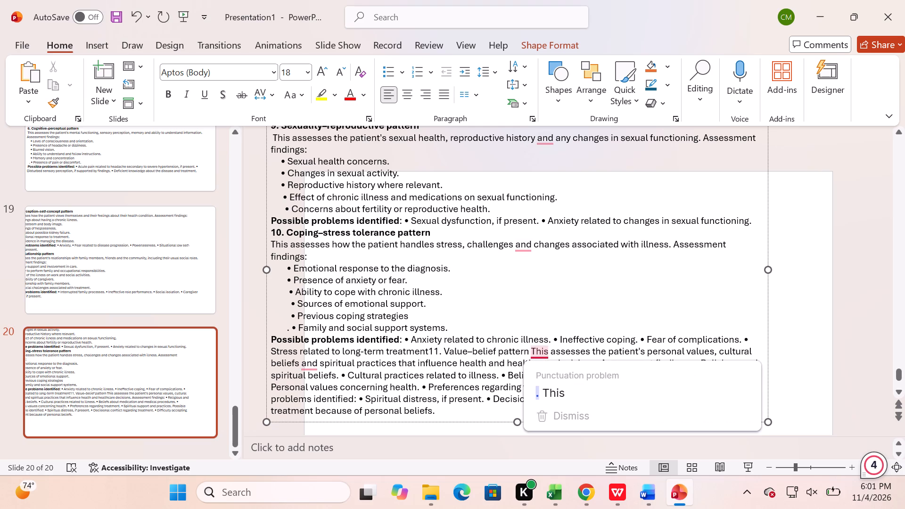
{"action": "left_click", "coordinate": [601, 333]}
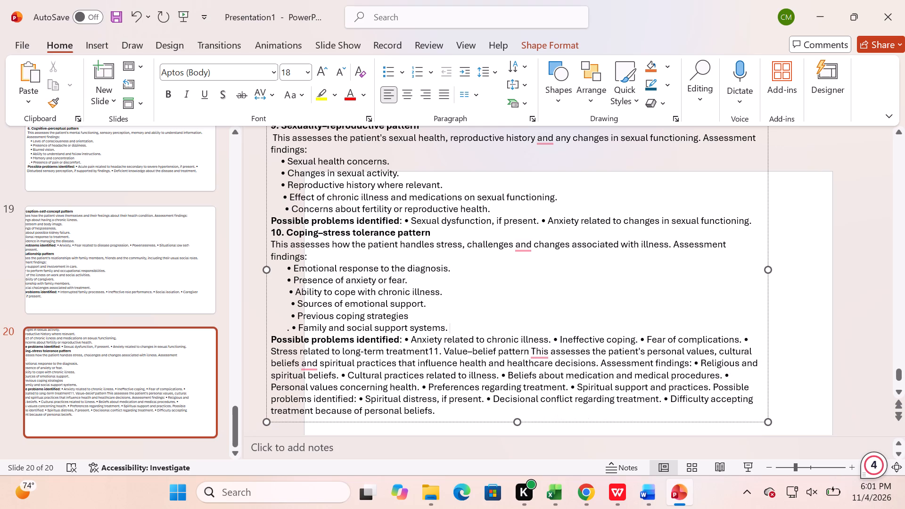
{"action": "left_click", "coordinate": [430, 351]}
{"action": "key", "text": "Return"}
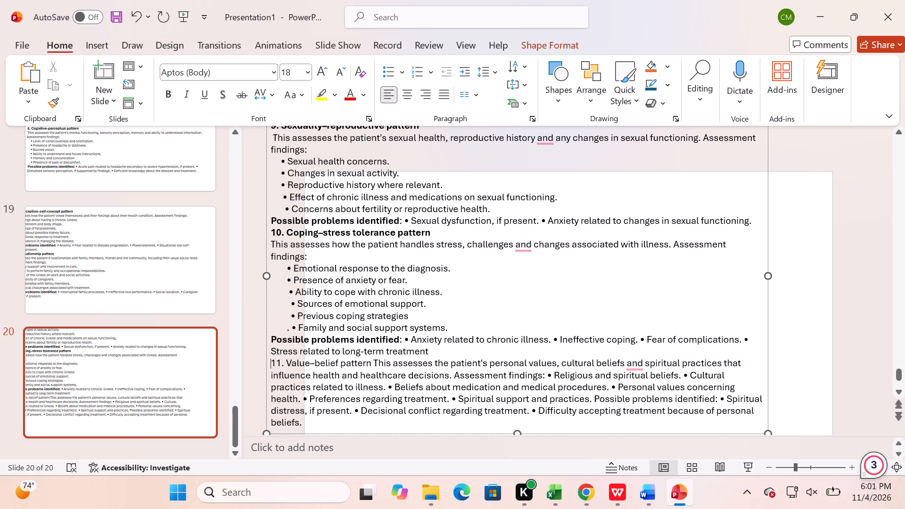
Make the "11. Value–belief pattern" heading bold and start its description on a new line.
{"action": "left_click_drag", "start_coordinate": [269, 359], "coordinate": [278, 359]}
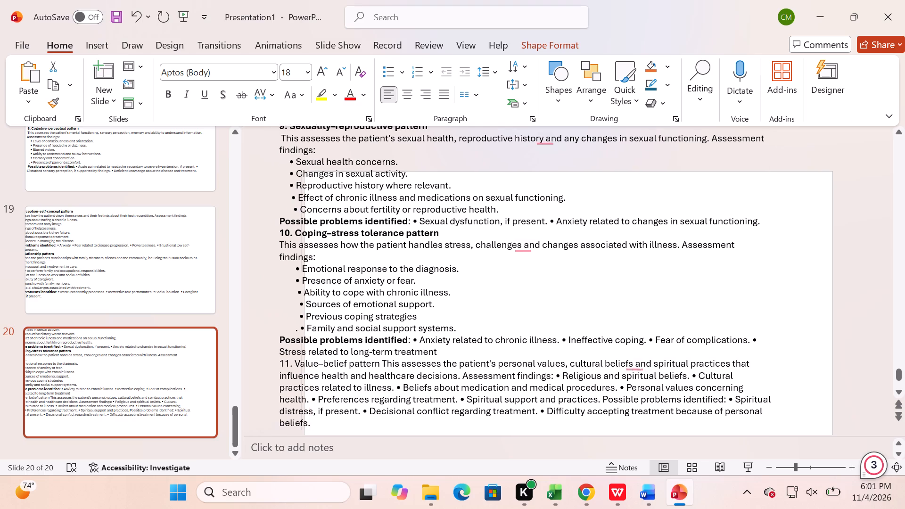
{"action": "left_click_drag", "start_coordinate": [278, 359], "coordinate": [280, 360]}
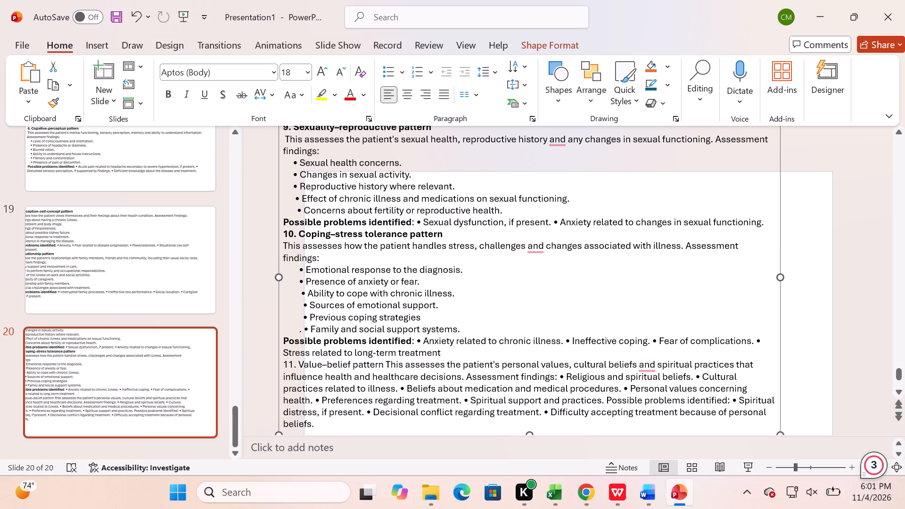
{"action": "left_click", "coordinate": [282, 363]}
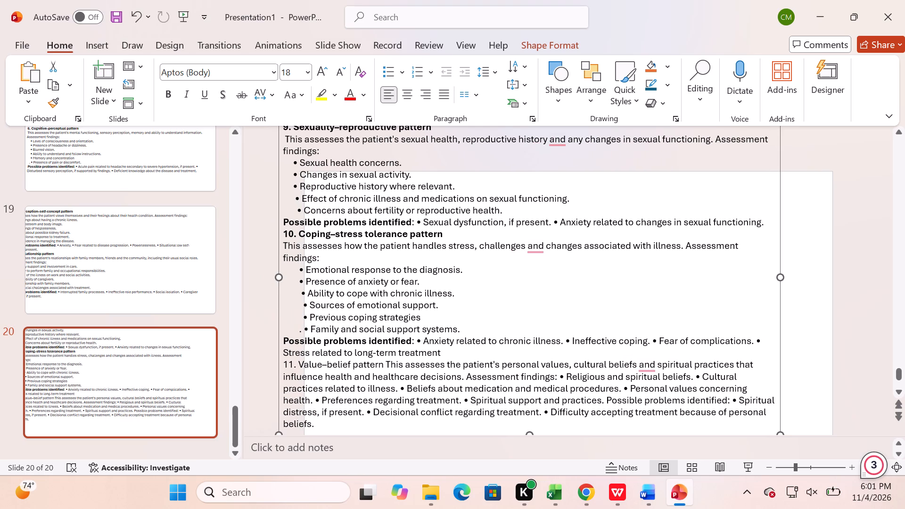
{"action": "left_click", "coordinate": [286, 365]}
{"action": "left_click_drag", "start_coordinate": [285, 362], "coordinate": [386, 364]}
{"action": "left_click", "coordinate": [394, 338]}
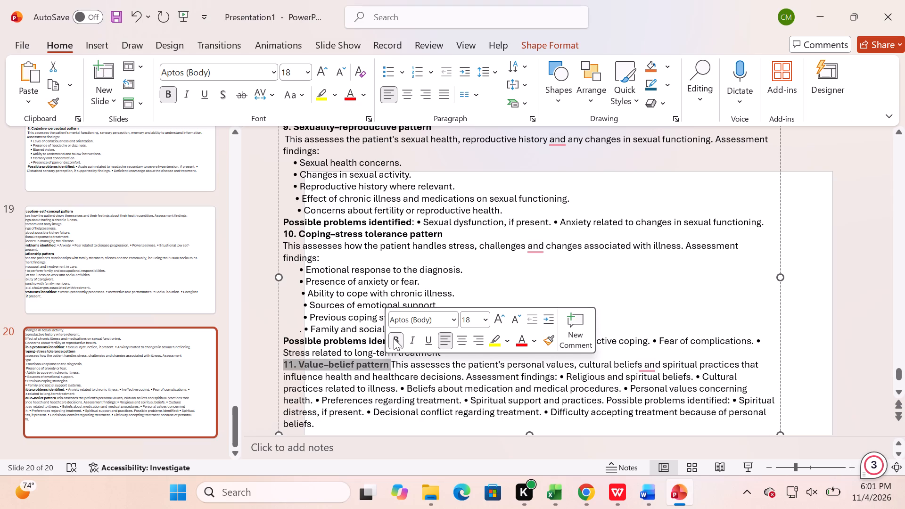
{"action": "left_click", "coordinate": [393, 373]}
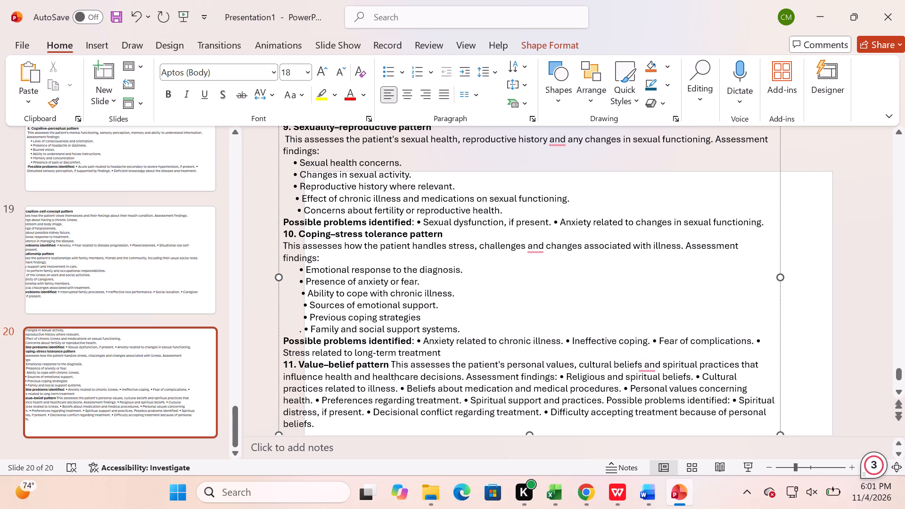
{"action": "left_click", "coordinate": [393, 363]}
{"action": "key", "text": "Return"}
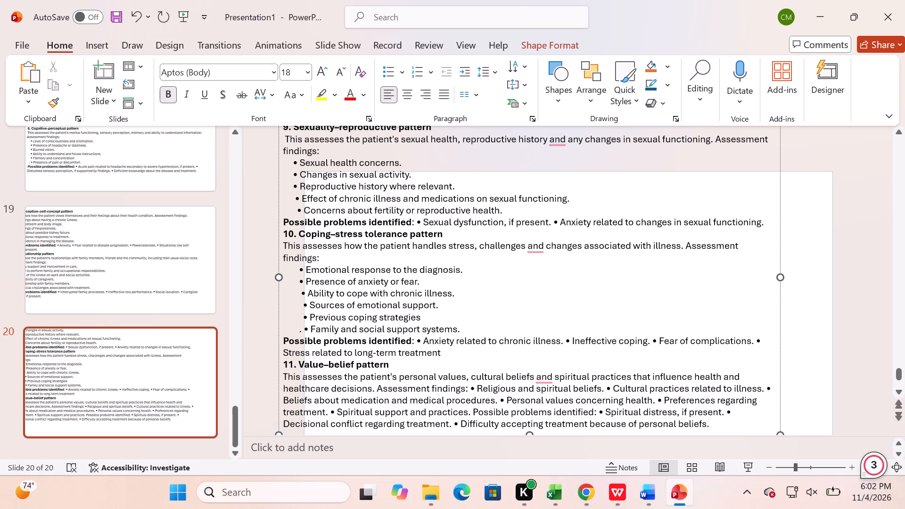
Place section 11's "Religious and spiritual beliefs." and "Cultural practices related to illness." bullets on their own indented lines below the description.
{"action": "left_click", "coordinate": [468, 386]}
{"action": "key", "text": "Return"}
{"action": "key", "text": "space"}
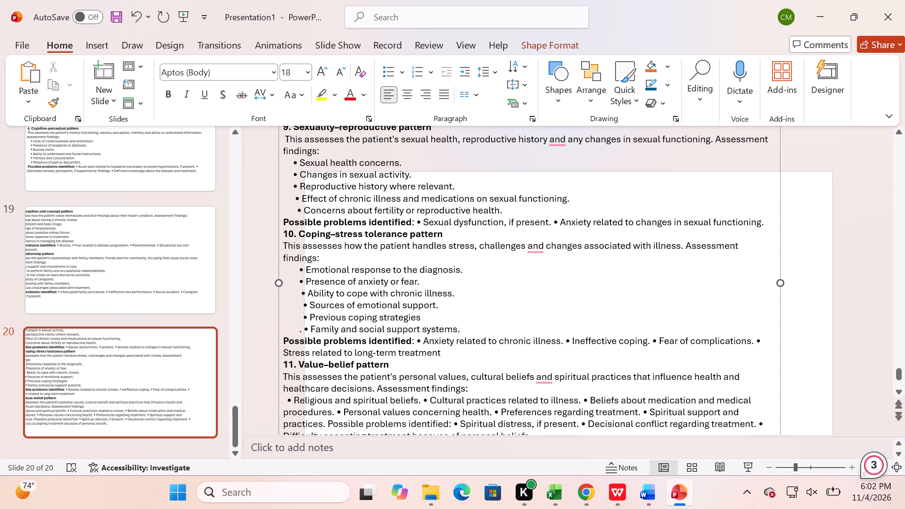
{"action": "key", "text": "space"}
{"action": "key", "text": "space"}
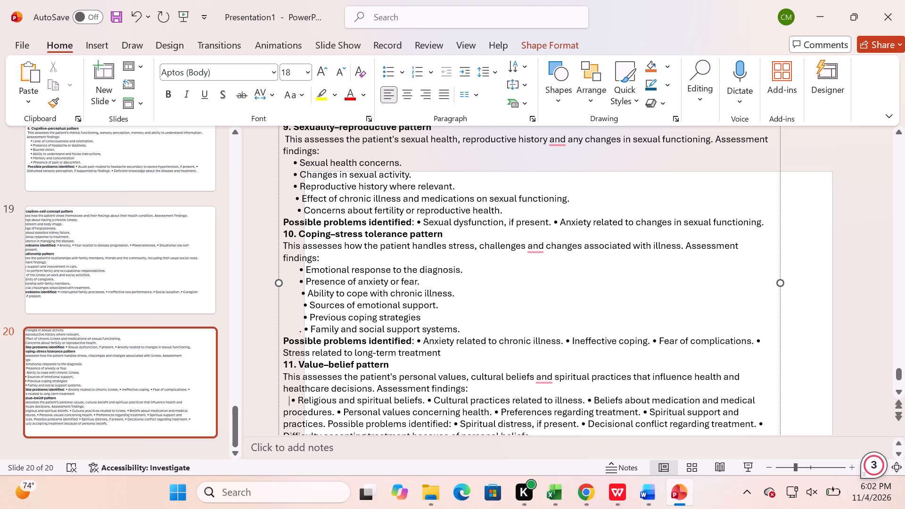
{"action": "left_click", "coordinate": [426, 399]}
{"action": "key", "text": "Return"}
{"action": "key", "text": "space"}
{"action": "key", "text": "space"}
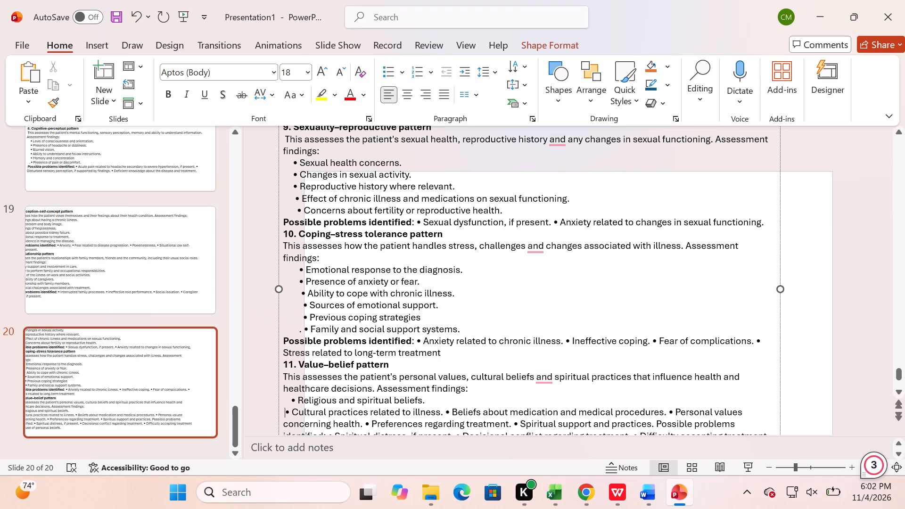
{"action": "key", "text": "space"}
{"action": "key", "text": "space"}
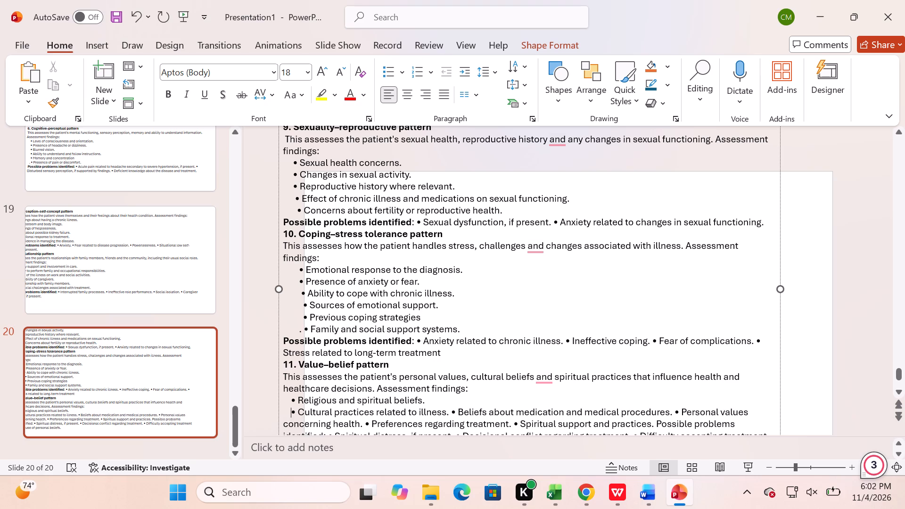
Indent the religious beliefs and cultural practices bullets in section 11 further.
{"action": "left_click", "coordinate": [291, 397]}
{"action": "key", "text": "space"}
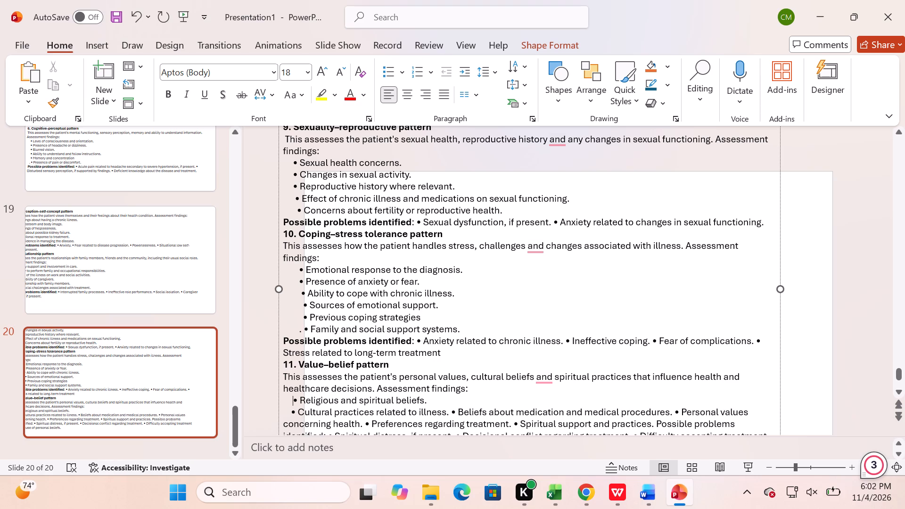
{"action": "key", "text": "space"}
{"action": "key", "text": "space"}
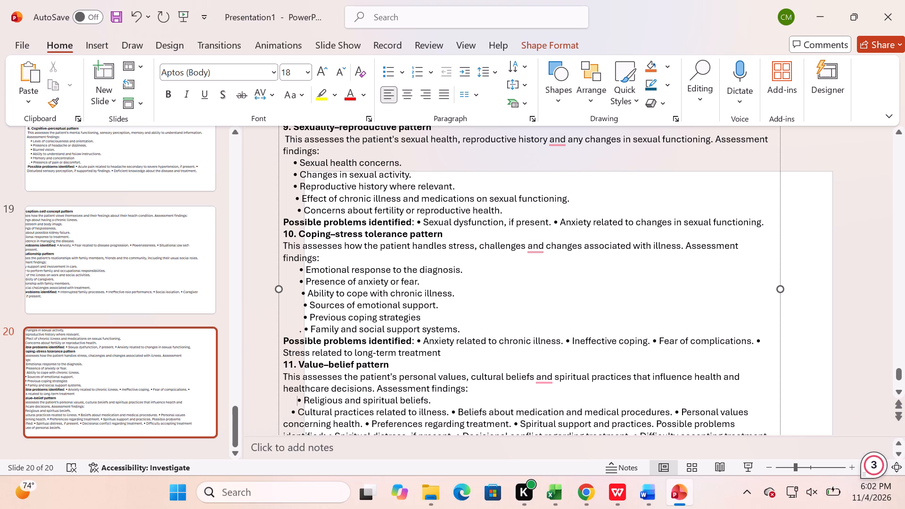
{"action": "left_click", "coordinate": [290, 411]}
{"action": "key", "text": "space"}
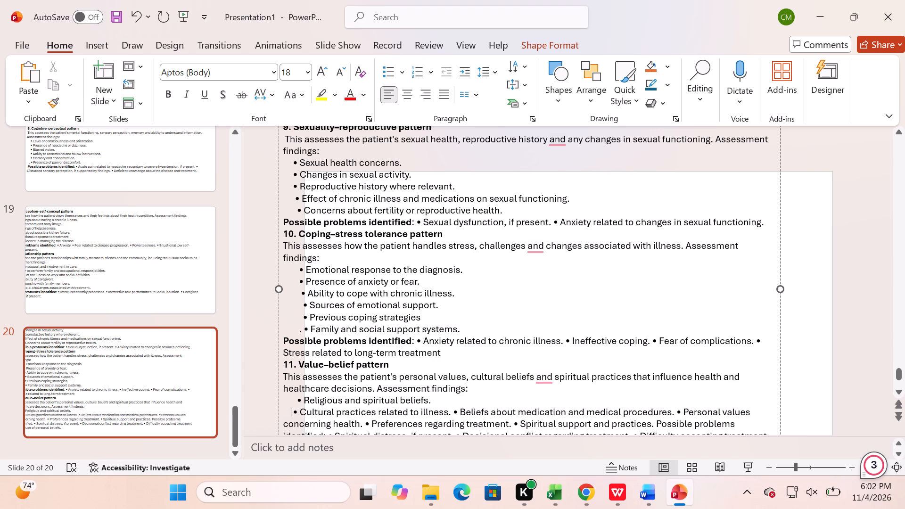
{"action": "key", "text": "space"}
{"action": "key", "text": "space"}
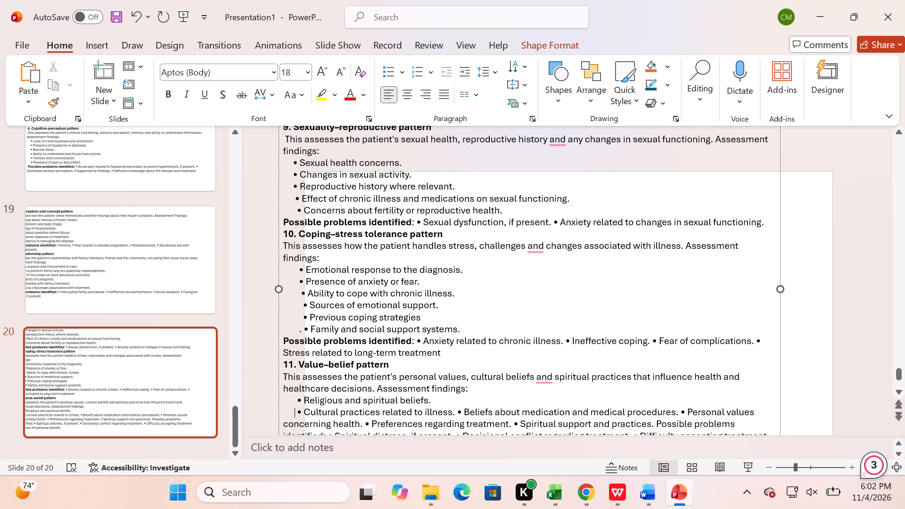
Place the "Beliefs about medication and medical procedures." bullet on a new indented line below the cultural practices bullet.
{"action": "scroll", "coordinate": [482, 371], "scroll_direction": "down", "scroll_amount": 1}
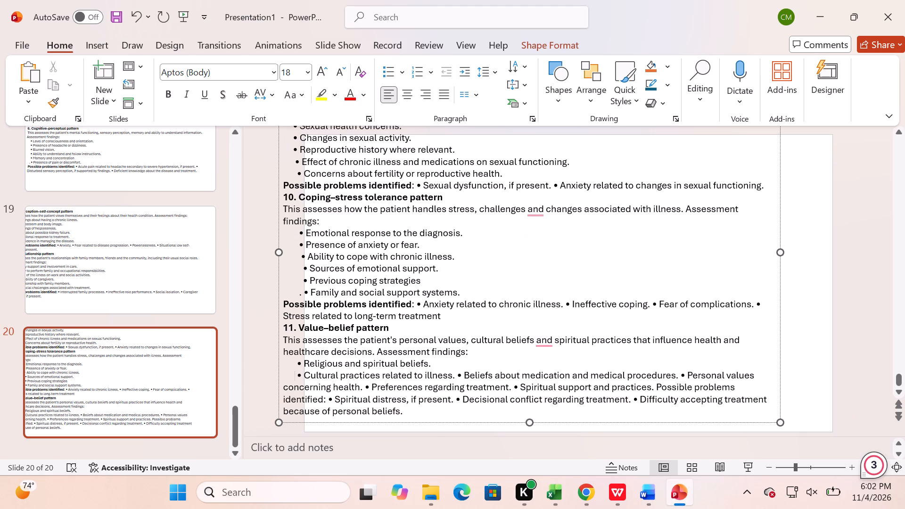
{"action": "left_click", "coordinate": [457, 370]}
{"action": "key", "text": "Return"}
{"action": "key", "text": "space"}
{"action": "key", "text": "space"}
{"action": "key", "text": "space"}
{"action": "key", "text": "space"}
{"action": "key", "text": "space"}
{"action": "key", "text": "space"}
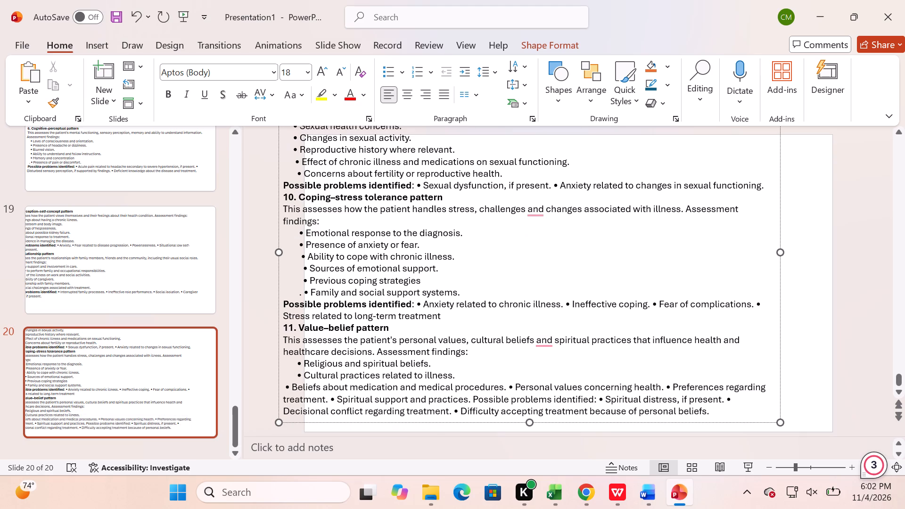
{"action": "key", "text": "space"}
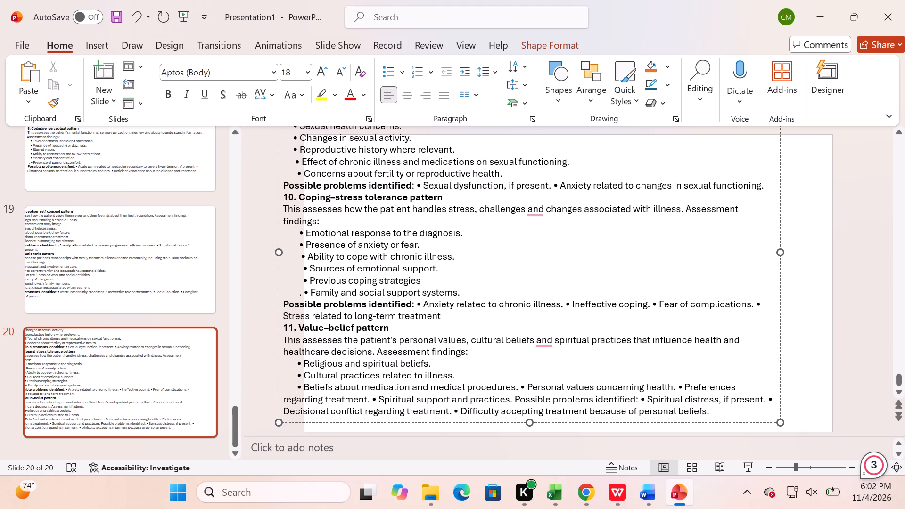
{"action": "key", "text": "space"}
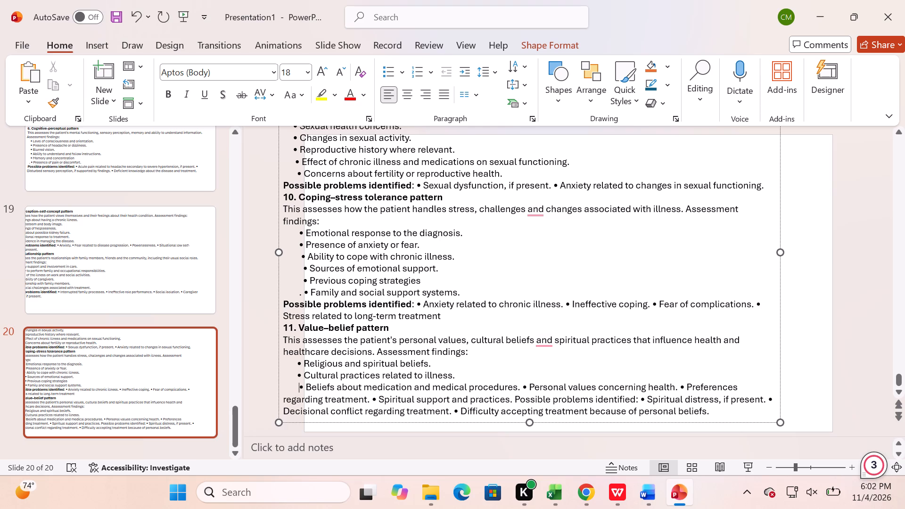
Place the "Personal values concerning health." bullet on a new indented line below the medication beliefs bullet.
{"action": "left_click", "coordinate": [521, 385]}
{"action": "key", "text": "Return"}
{"action": "key", "text": "space"}
{"action": "key", "text": "space"}
{"action": "key", "text": "space"}
{"action": "key", "text": "space"}
{"action": "key", "text": "space"}
{"action": "key", "text": "space"}
{"action": "key", "text": "space"}
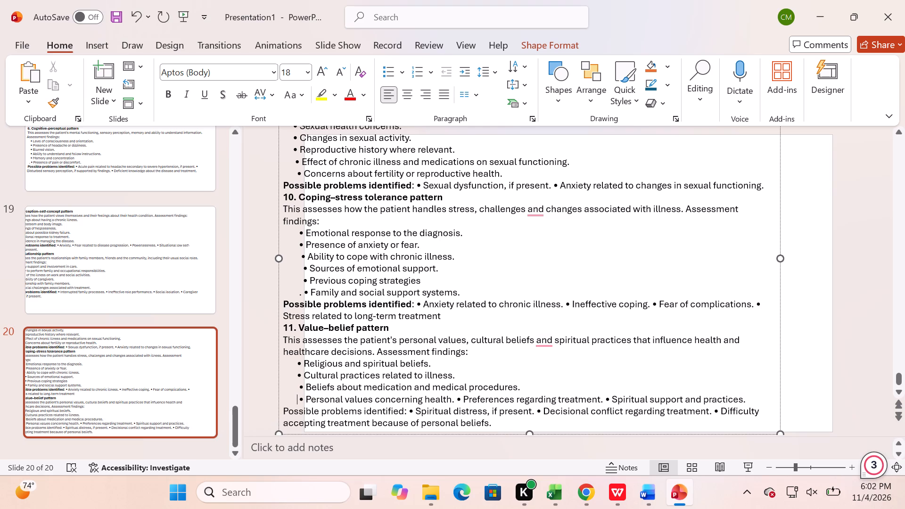
Place the "Preferences regarding treatment." bullet on a new indented line below the personal values bullet.
{"action": "left_click", "coordinate": [457, 397]}
{"action": "key", "text": "Return"}
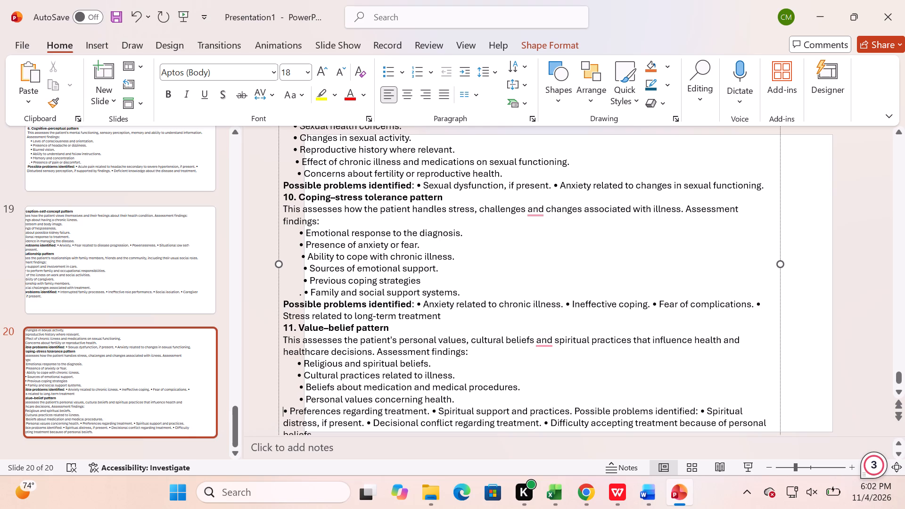
{"action": "key", "text": "space"}
{"action": "key", "text": "space"}
{"action": "key", "text": "space"}
{"action": "key", "text": "space"}
{"action": "key", "text": "space"}
{"action": "key", "text": "space"}
{"action": "key", "text": "space"}
{"action": "key", "text": "space"}
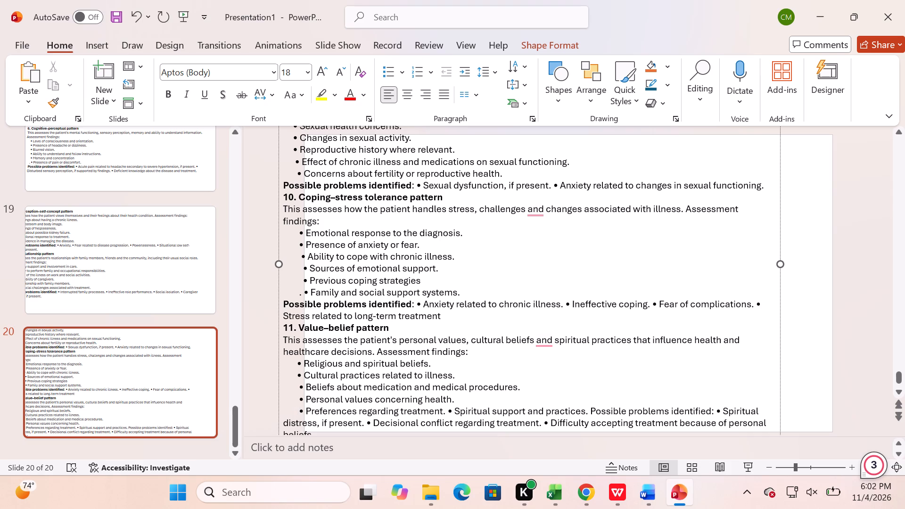
Place the "Spiritual support and practices." bullet on a new indented line below the treatment preferences bullet.
{"action": "left_click", "coordinate": [445, 410]}
{"action": "key", "text": "Return"}
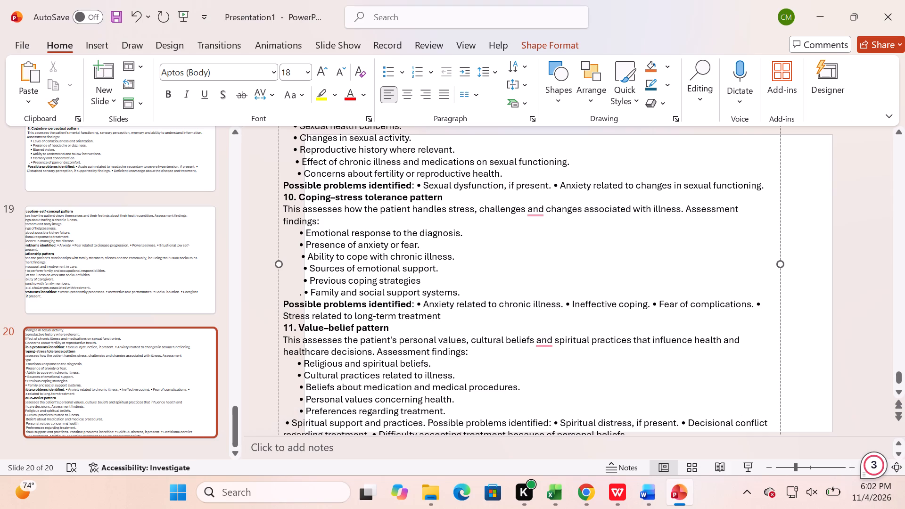
{"action": "key", "text": "space"}
{"action": "key", "text": "space"}
{"action": "key", "text": "space"}
{"action": "key", "text": "space"}
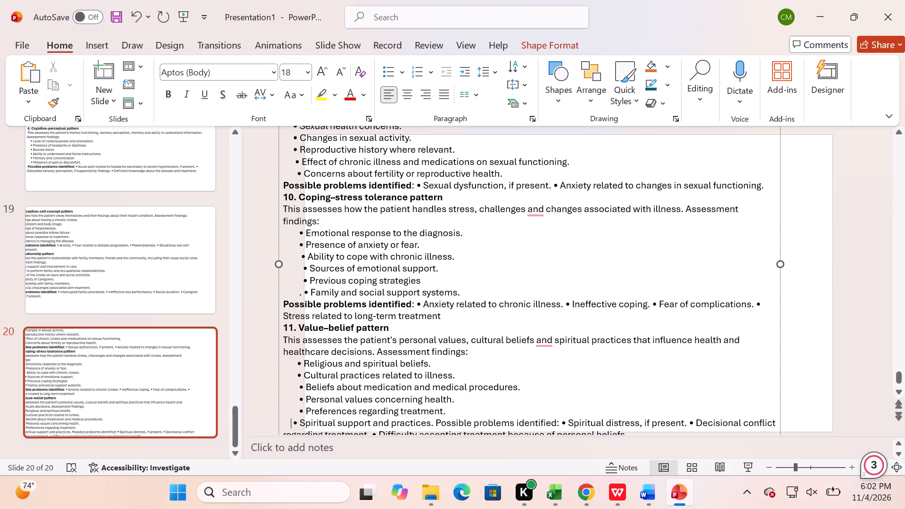
{"action": "key", "text": "space"}
{"action": "key", "text": "space"}
{"action": "key", "text": "space"}
{"action": "key", "text": "space"}
{"action": "key", "text": "space"}
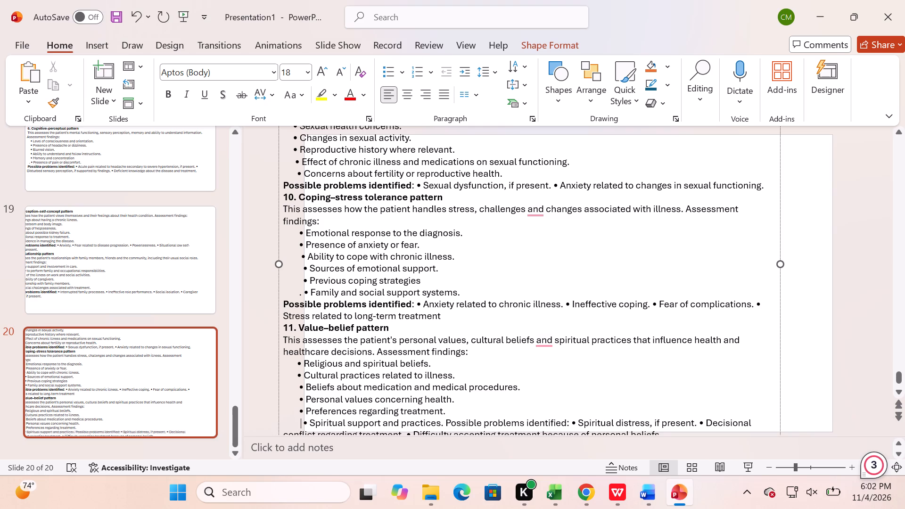
Start section 11's "Possible problems identified" on a new line and make that label bold.
{"action": "scroll", "coordinate": [445, 410], "scroll_direction": "down", "scroll_amount": 2}
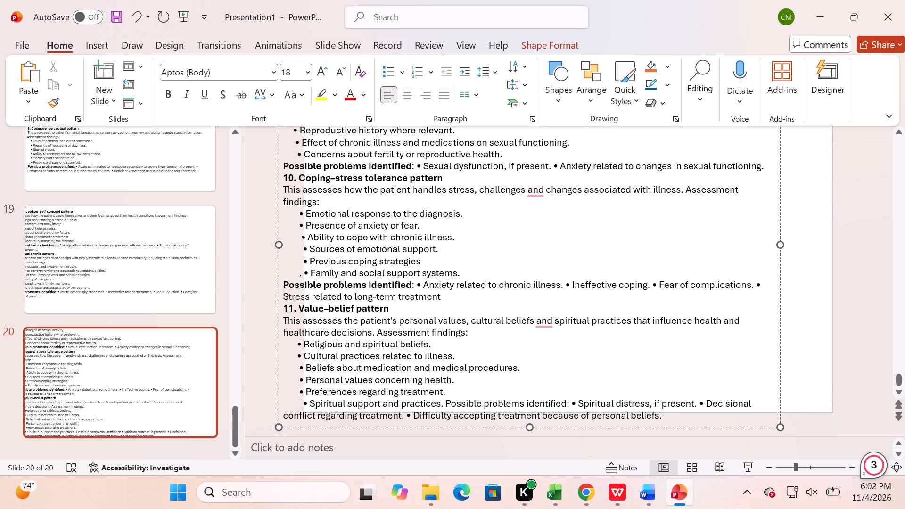
{"action": "left_click", "coordinate": [444, 402]}
{"action": "key", "text": "Return"}
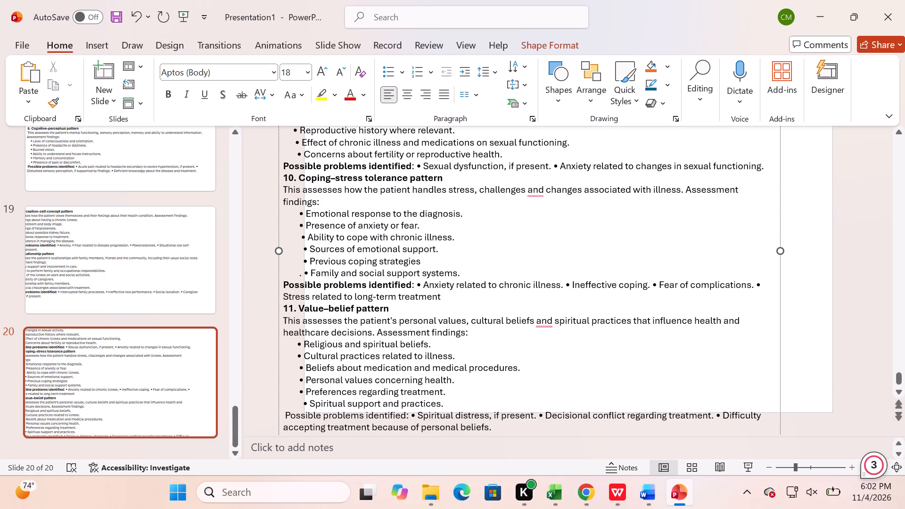
{"action": "left_click", "coordinate": [282, 415]}
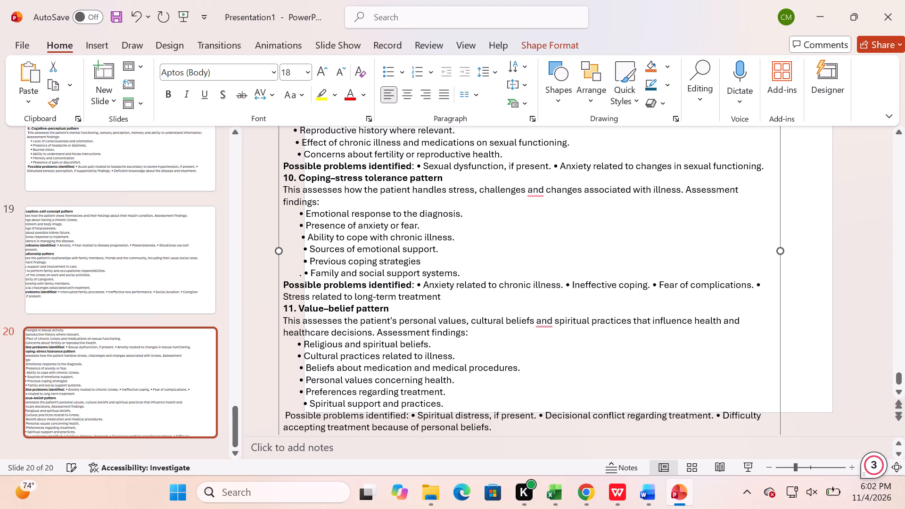
{"action": "left_click", "coordinate": [282, 413]}
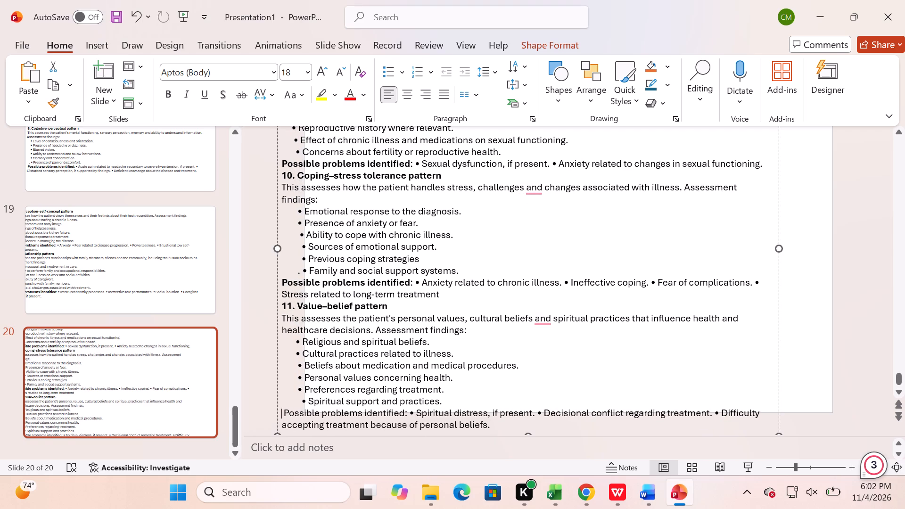
{"action": "left_click_drag", "start_coordinate": [282, 413], "coordinate": [395, 417]}
{"action": "scroll", "coordinate": [311, 413], "scroll_direction": "right", "scroll_amount": 1}
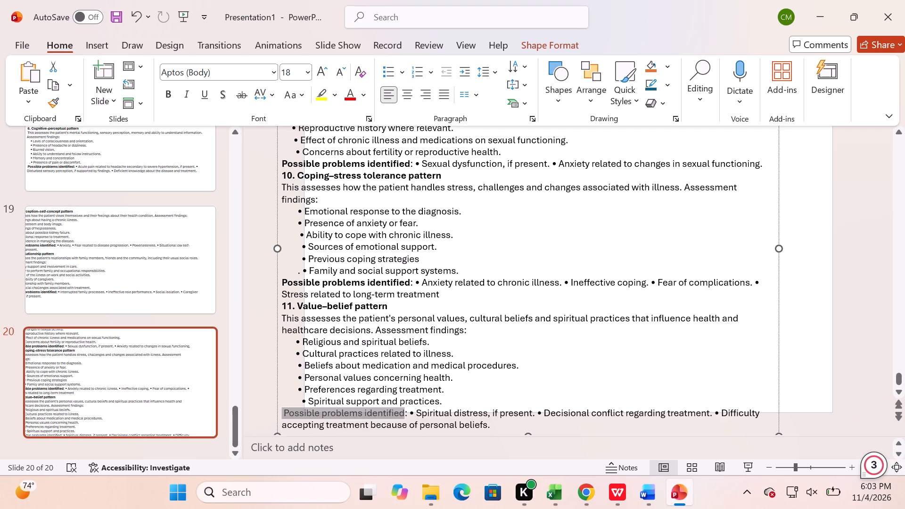
{"action": "left_click_drag", "start_coordinate": [395, 417], "coordinate": [397, 417]}
{"action": "scroll", "coordinate": [395, 417], "scroll_direction": "right", "scroll_amount": 1}
{"action": "left_click", "coordinate": [405, 390]}
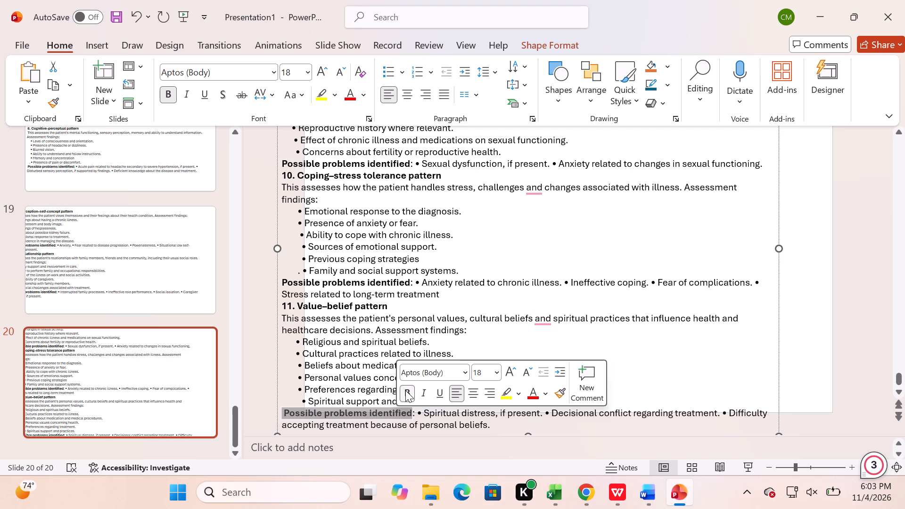
{"action": "left_click", "coordinate": [550, 435]}
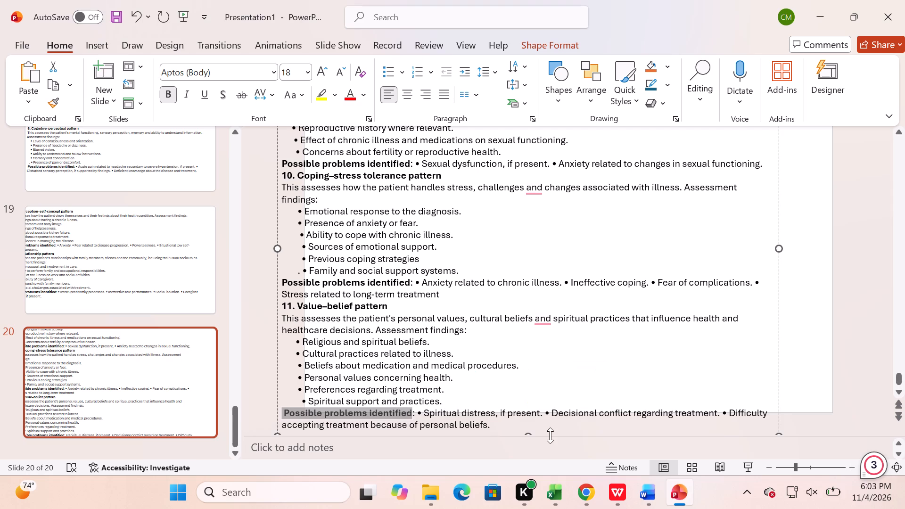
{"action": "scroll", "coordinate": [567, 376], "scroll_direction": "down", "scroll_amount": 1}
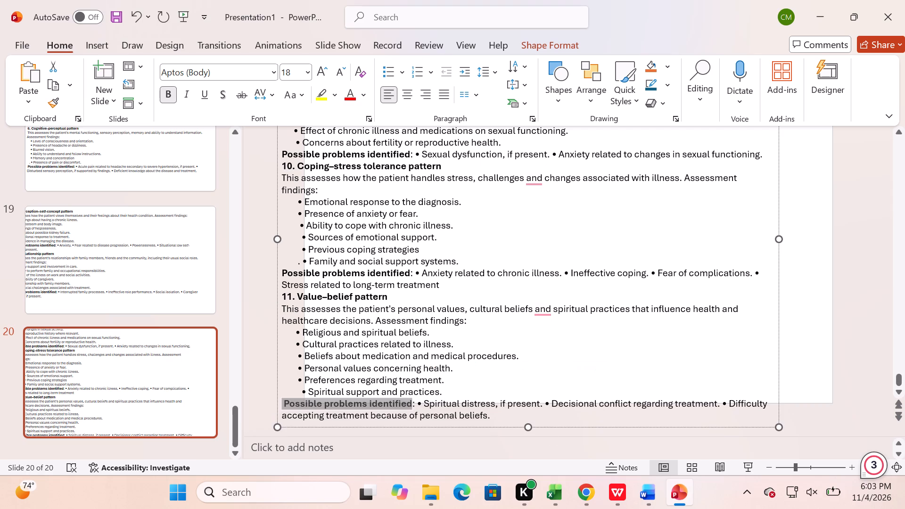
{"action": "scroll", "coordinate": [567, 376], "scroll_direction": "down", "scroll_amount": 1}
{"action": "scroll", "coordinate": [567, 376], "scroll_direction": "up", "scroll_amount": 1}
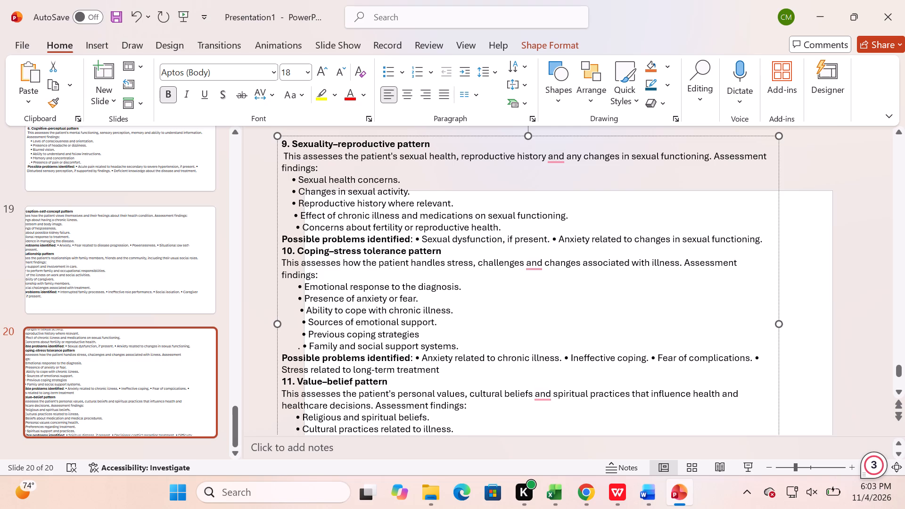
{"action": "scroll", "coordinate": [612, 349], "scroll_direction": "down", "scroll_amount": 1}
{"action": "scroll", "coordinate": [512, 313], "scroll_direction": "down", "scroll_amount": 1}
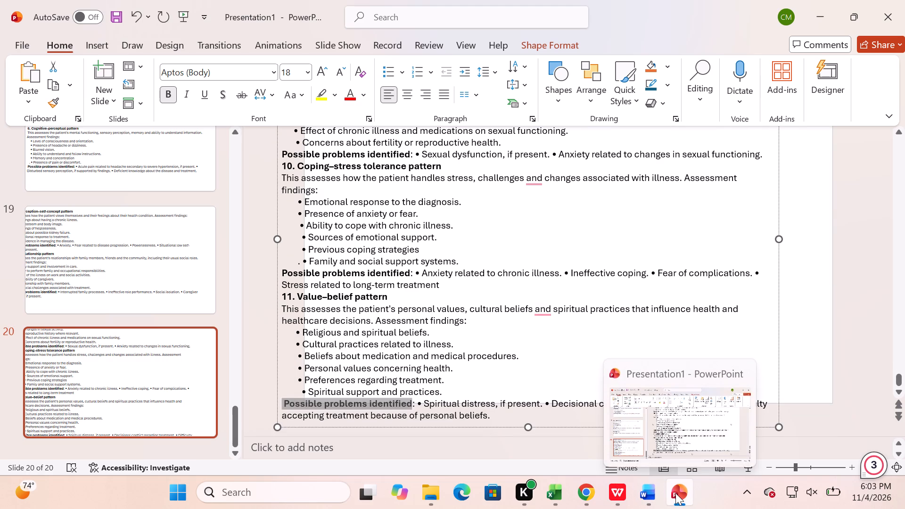
Switch to the notes PDF in Chrome and look past Gordon's functional health patterns for the "11. Investigations and diagnostic tests" section.
{"action": "left_click", "coordinate": [577, 423]}
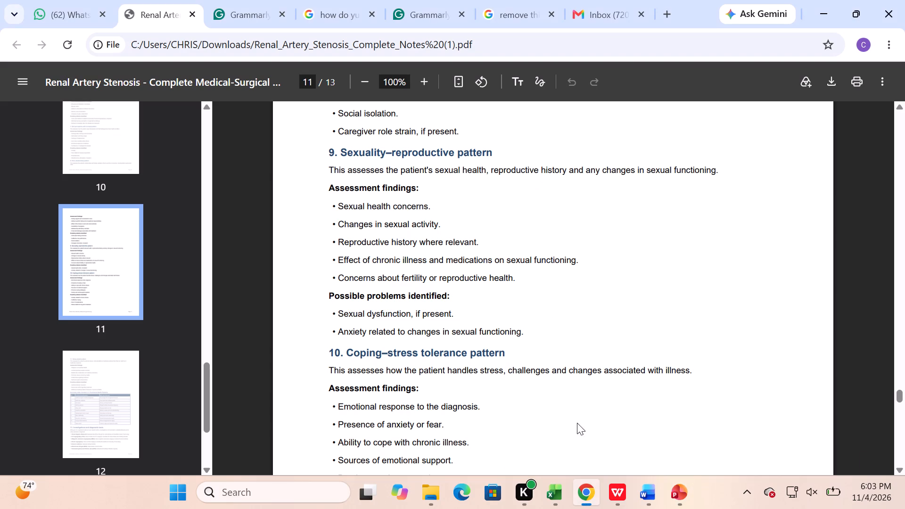
{"action": "scroll", "coordinate": [502, 290], "scroll_direction": "down", "scroll_amount": 2}
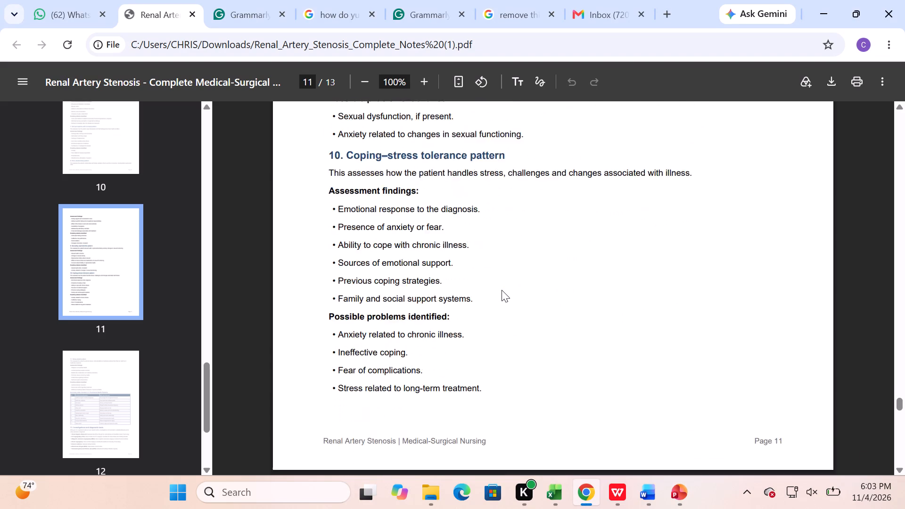
{"action": "scroll", "coordinate": [502, 290], "scroll_direction": "down", "scroll_amount": 4}
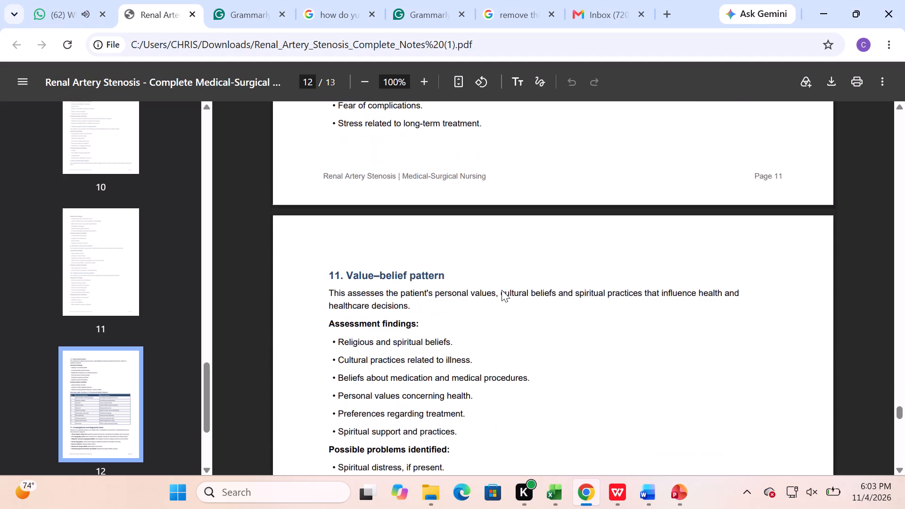
{"action": "scroll", "coordinate": [502, 290], "scroll_direction": "down", "scroll_amount": 2}
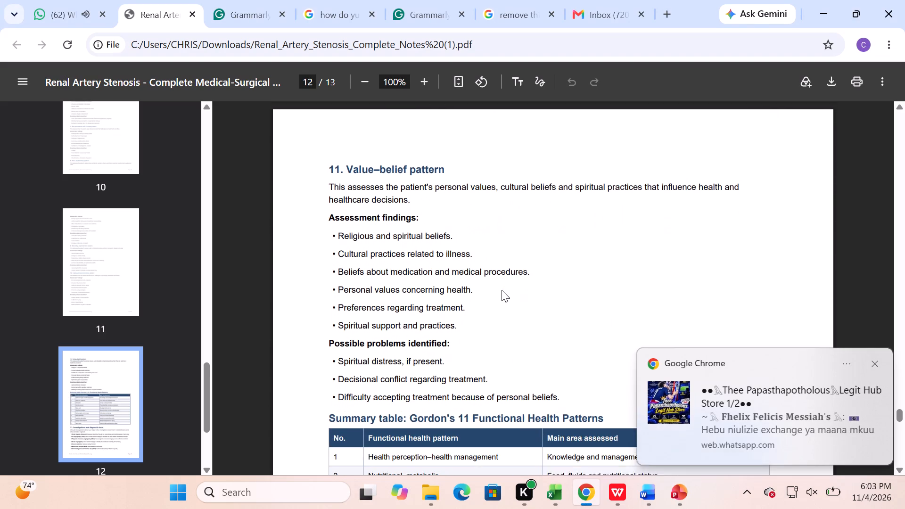
{"action": "scroll", "coordinate": [502, 290], "scroll_direction": "down", "scroll_amount": 2}
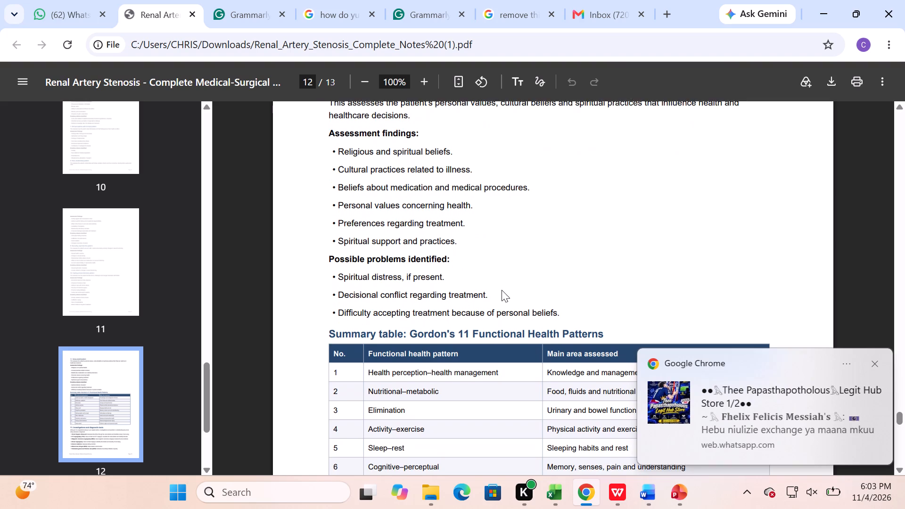
{"action": "scroll", "coordinate": [502, 290], "scroll_direction": "down", "scroll_amount": 2}
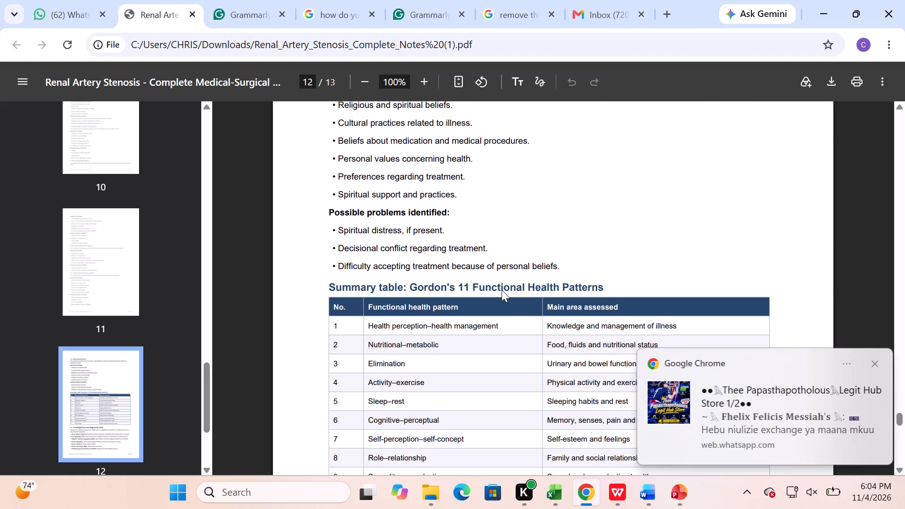
{"action": "scroll", "coordinate": [502, 290], "scroll_direction": "down", "scroll_amount": 3}
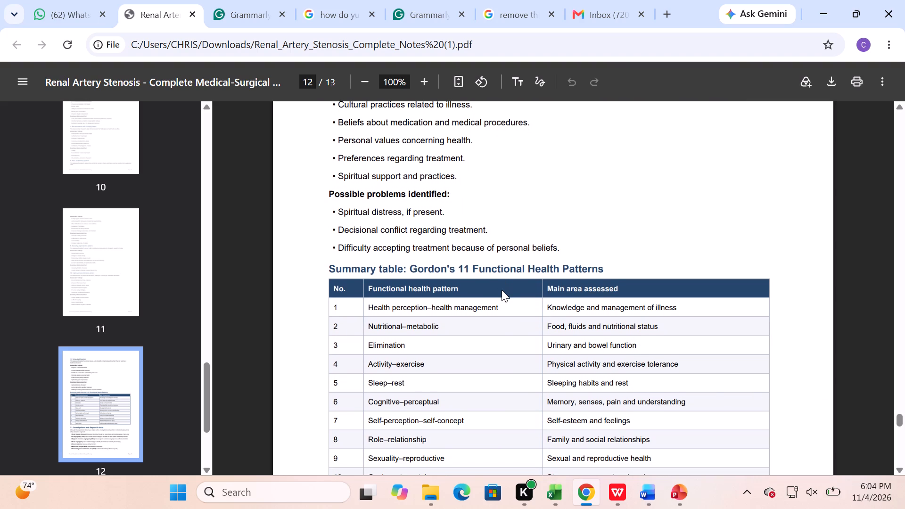
{"action": "scroll", "coordinate": [502, 290], "scroll_direction": "down", "scroll_amount": 2}
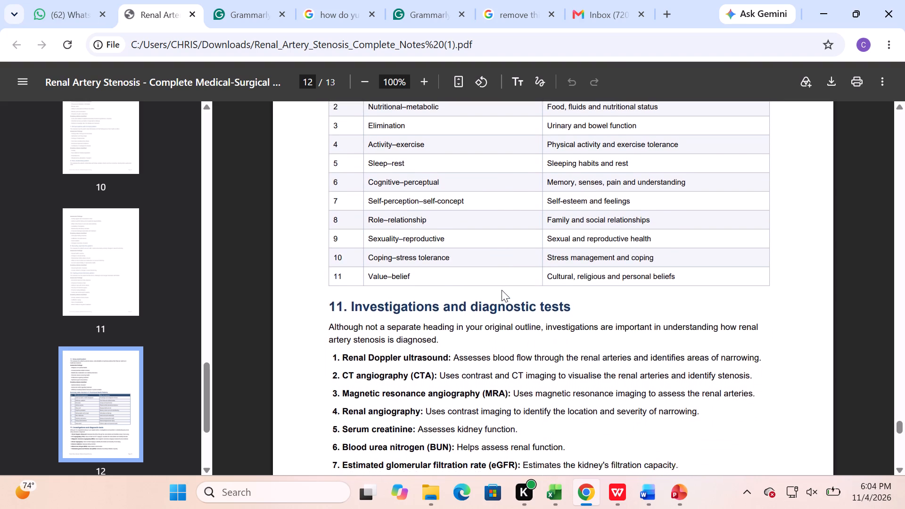
{"action": "scroll", "coordinate": [502, 290], "scroll_direction": "down", "scroll_amount": 1}
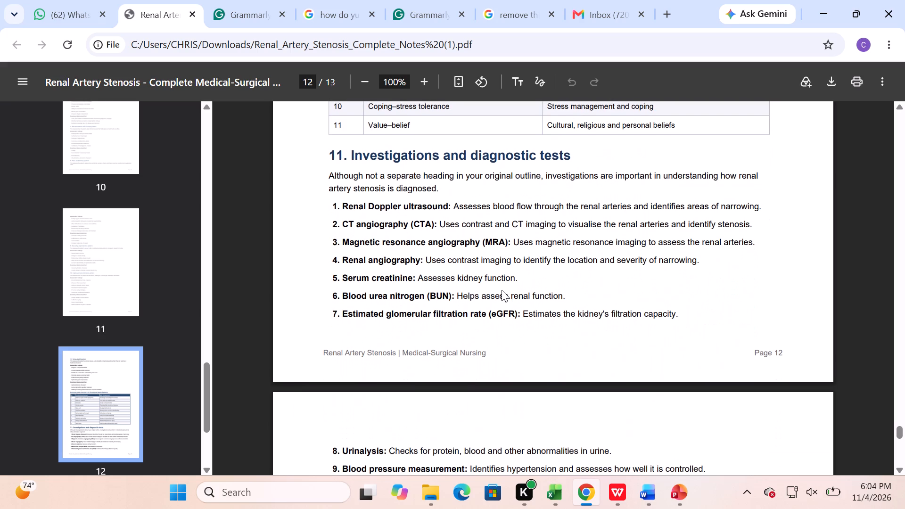
{"action": "scroll", "coordinate": [502, 290], "scroll_direction": "down", "scroll_amount": 2}
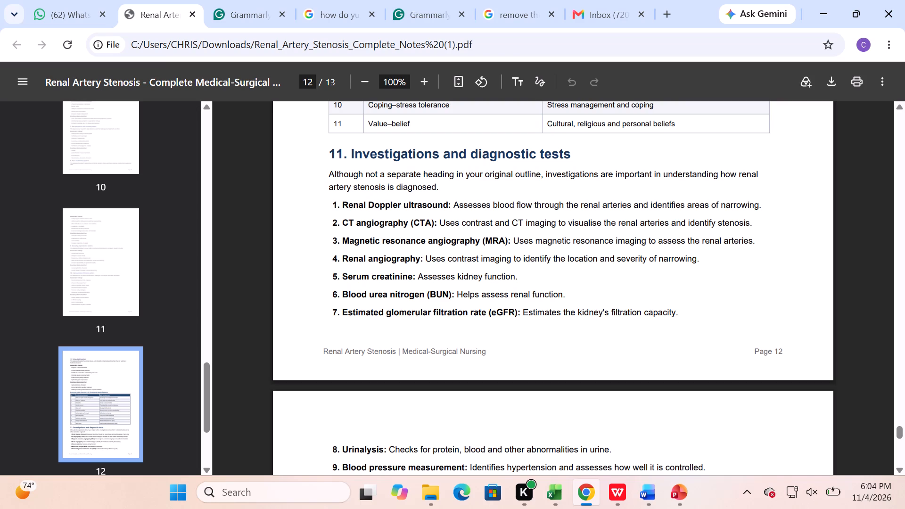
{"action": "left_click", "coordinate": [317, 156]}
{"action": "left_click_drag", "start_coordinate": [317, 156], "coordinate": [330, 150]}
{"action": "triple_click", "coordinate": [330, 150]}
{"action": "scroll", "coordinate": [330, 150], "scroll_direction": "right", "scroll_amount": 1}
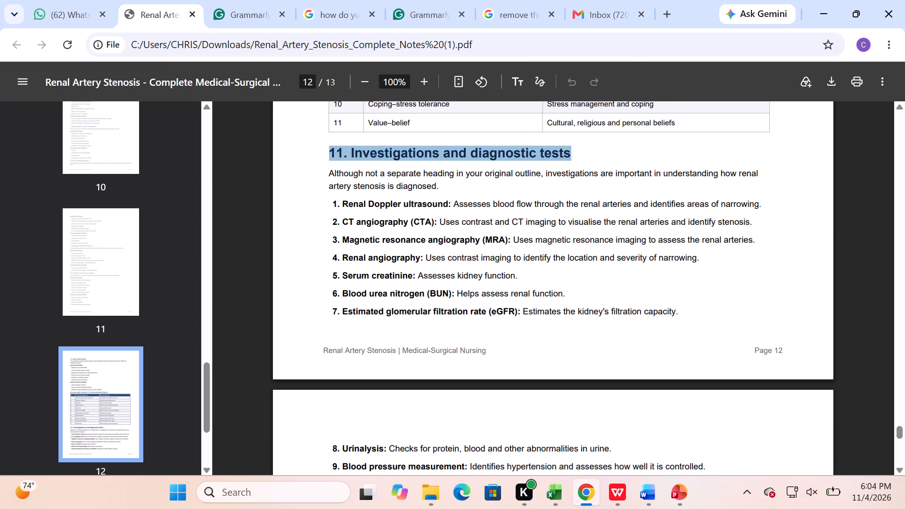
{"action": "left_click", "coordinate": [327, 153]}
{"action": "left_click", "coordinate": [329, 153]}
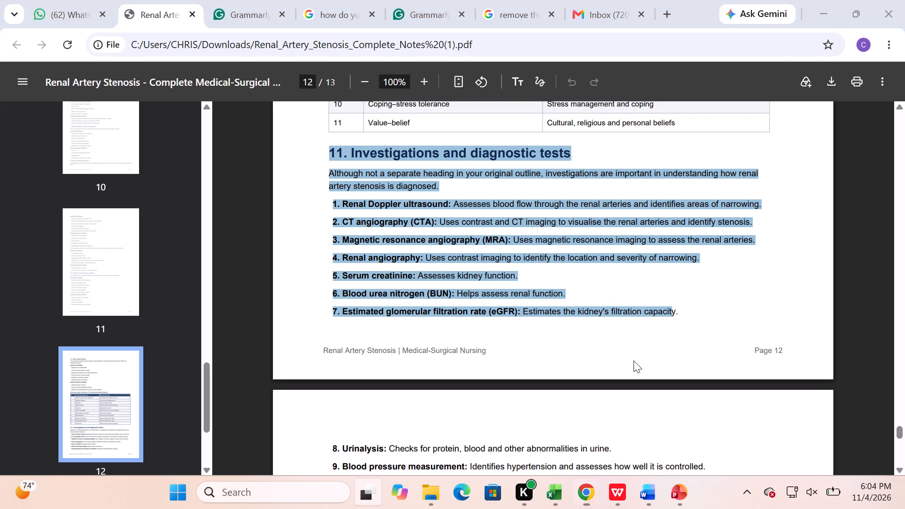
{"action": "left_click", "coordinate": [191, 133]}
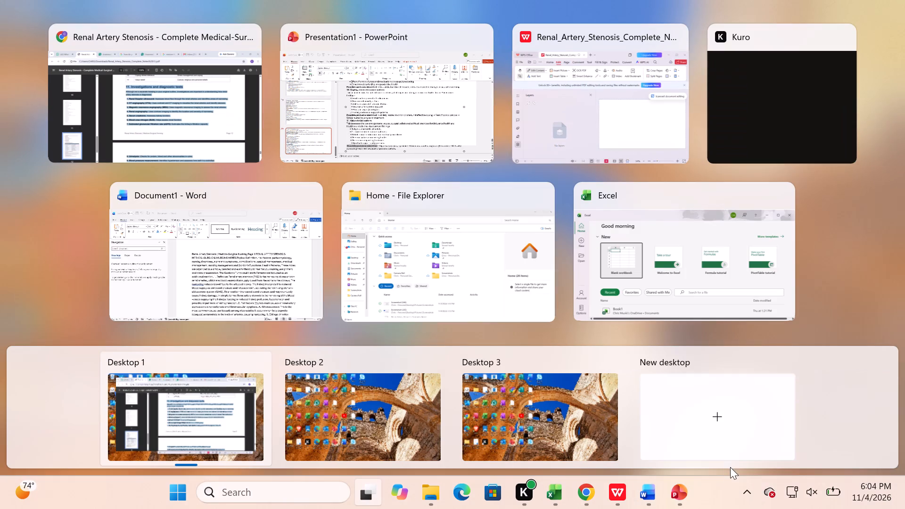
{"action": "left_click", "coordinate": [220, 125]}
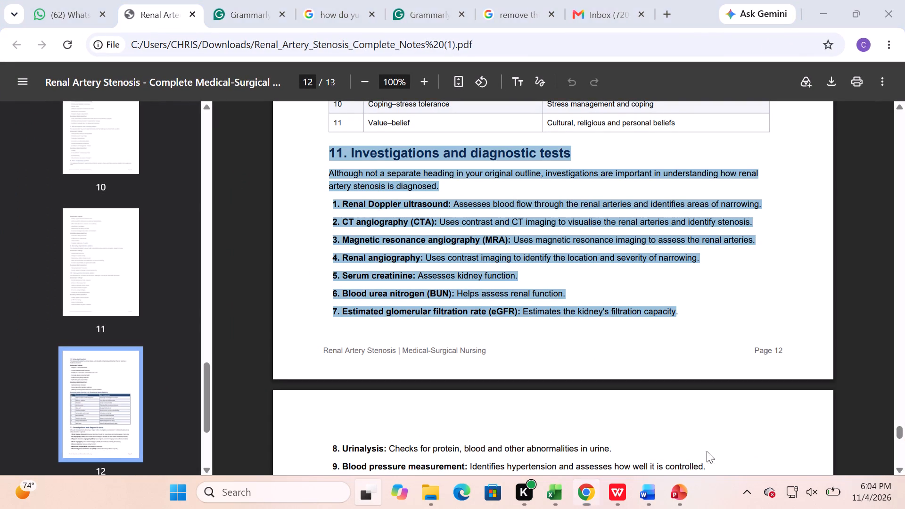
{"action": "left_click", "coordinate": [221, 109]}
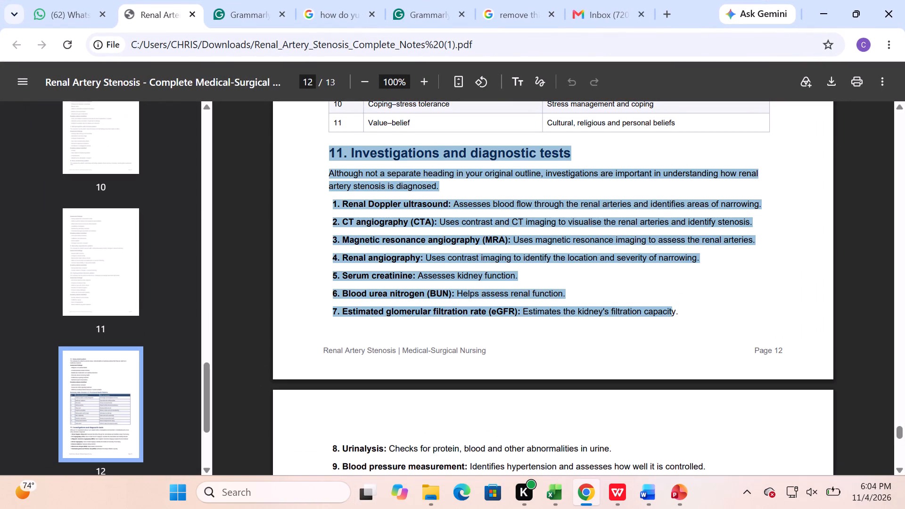
Examine the remaining PDF content after section 11, from the health education list to the closing notes, and return to section 11.
{"action": "scroll", "coordinate": [747, 379], "scroll_direction": "down", "scroll_amount": 2}
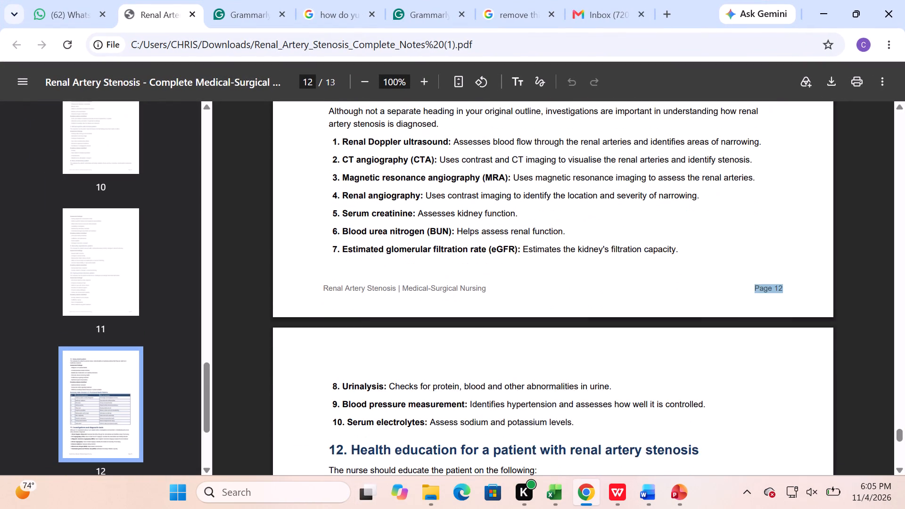
{"action": "scroll", "coordinate": [747, 379], "scroll_direction": "down", "scroll_amount": 3}
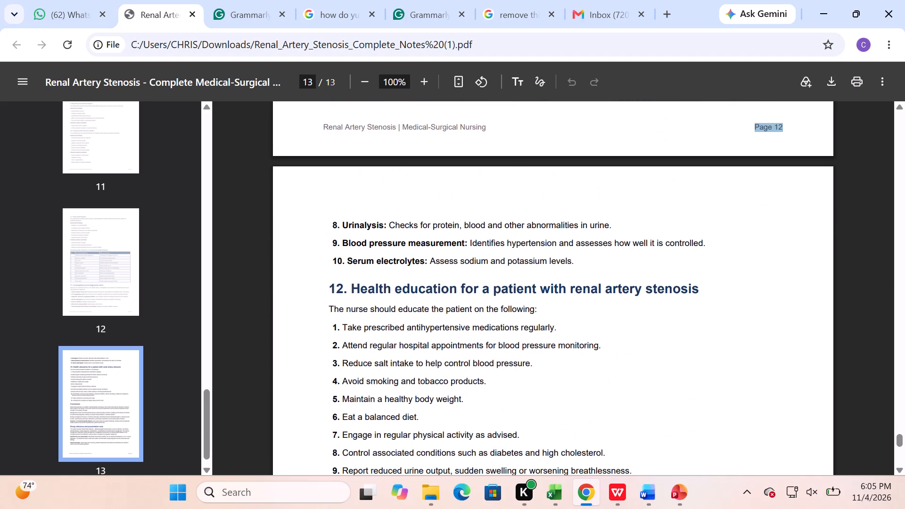
{"action": "scroll", "coordinate": [747, 379], "scroll_direction": "down", "scroll_amount": 2}
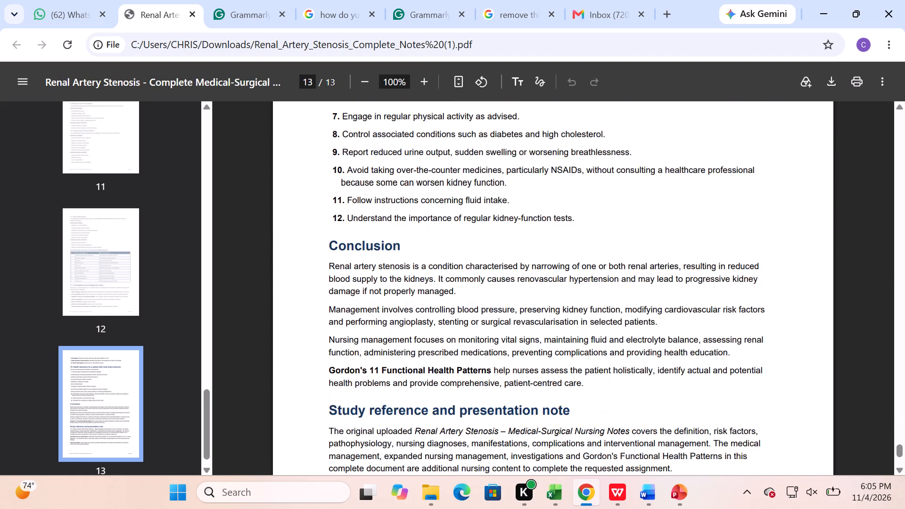
{"action": "scroll", "coordinate": [747, 379], "scroll_direction": "down", "scroll_amount": 2}
{"action": "scroll", "coordinate": [747, 379], "scroll_direction": "up", "scroll_amount": 1}
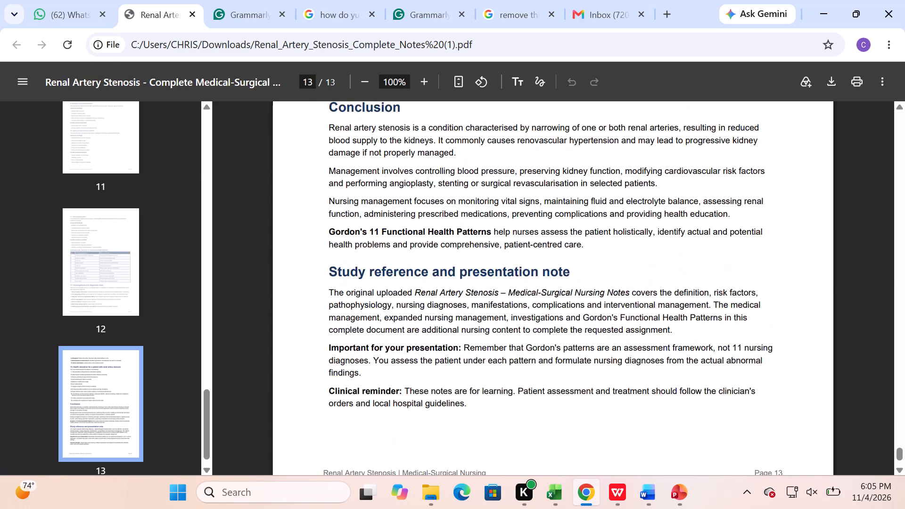
{"action": "scroll", "coordinate": [747, 379], "scroll_direction": "up", "scroll_amount": 2}
{"action": "scroll", "coordinate": [747, 379], "scroll_direction": "down", "scroll_amount": 2}
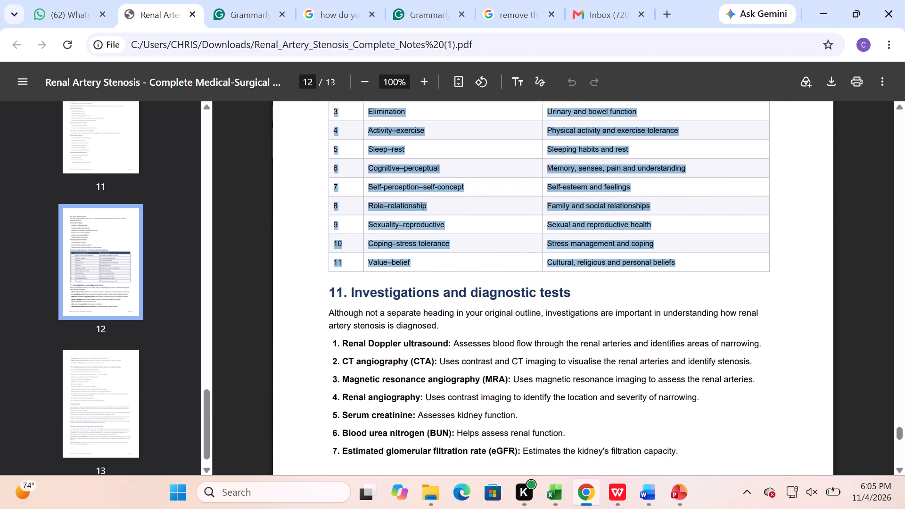
{"action": "scroll", "coordinate": [747, 379], "scroll_direction": "down", "scroll_amount": 1}
{"action": "scroll", "coordinate": [490, 238], "scroll_direction": "up", "scroll_amount": 1}
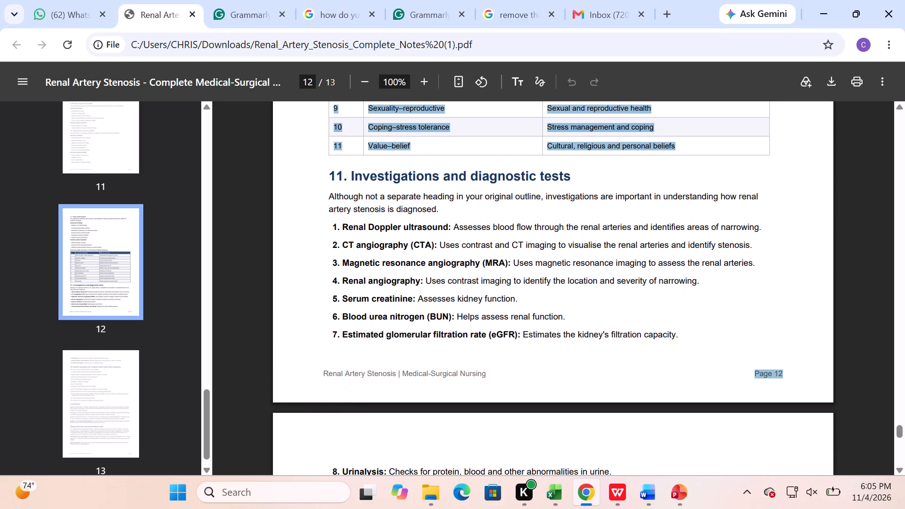
Copy the "11. Investigations and diagnostic tests" text on PDF page 12, from its heading through item 7 on eGFR.
{"action": "left_click_drag", "start_coordinate": [329, 172], "coordinate": [542, 228]}
{"action": "scroll", "coordinate": [329, 172], "scroll_direction": "right", "scroll_amount": 1}
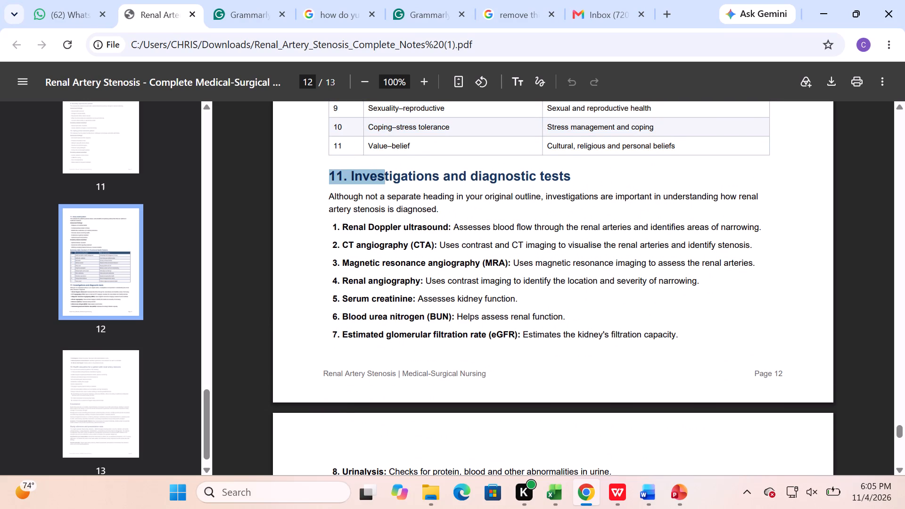
{"action": "scroll", "coordinate": [542, 228], "scroll_direction": "right", "scroll_amount": 1}
{"action": "left_click_drag", "start_coordinate": [542, 228], "coordinate": [640, 350]}
{"action": "scroll", "coordinate": [745, 358], "scroll_direction": "up", "scroll_amount": 1}
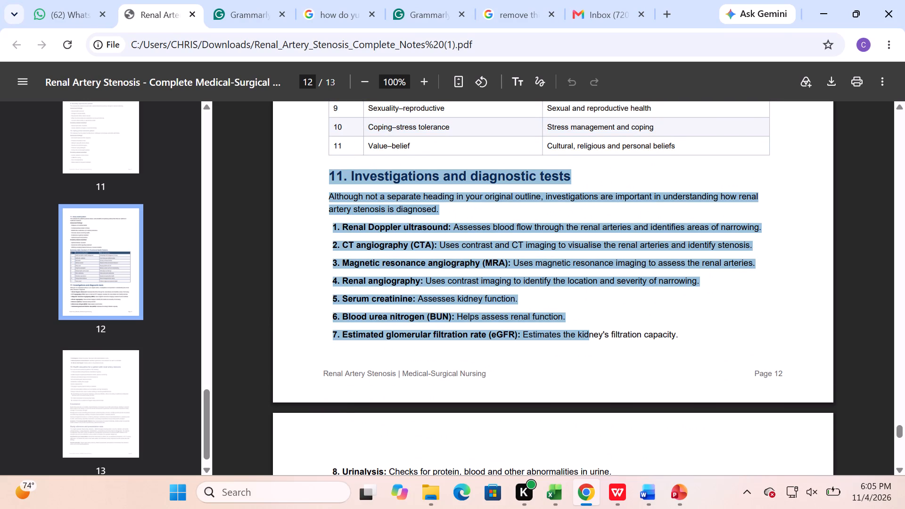
{"action": "left_click_drag", "start_coordinate": [640, 350], "coordinate": [692, 382]}
{"action": "scroll", "coordinate": [640, 350], "scroll_direction": "up", "scroll_amount": 1}
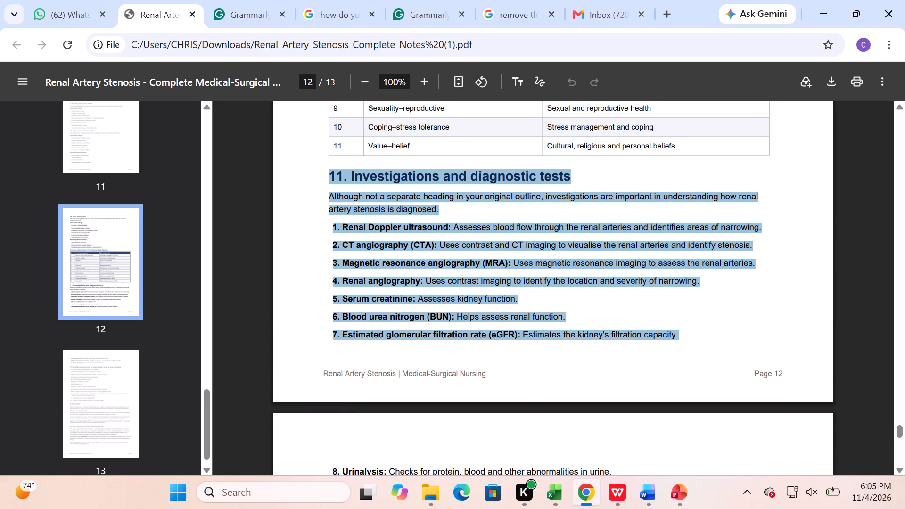
{"action": "scroll", "coordinate": [692, 382], "scroll_direction": "up", "scroll_amount": 1}
{"action": "left_click_drag", "start_coordinate": [692, 382], "coordinate": [799, 457]}
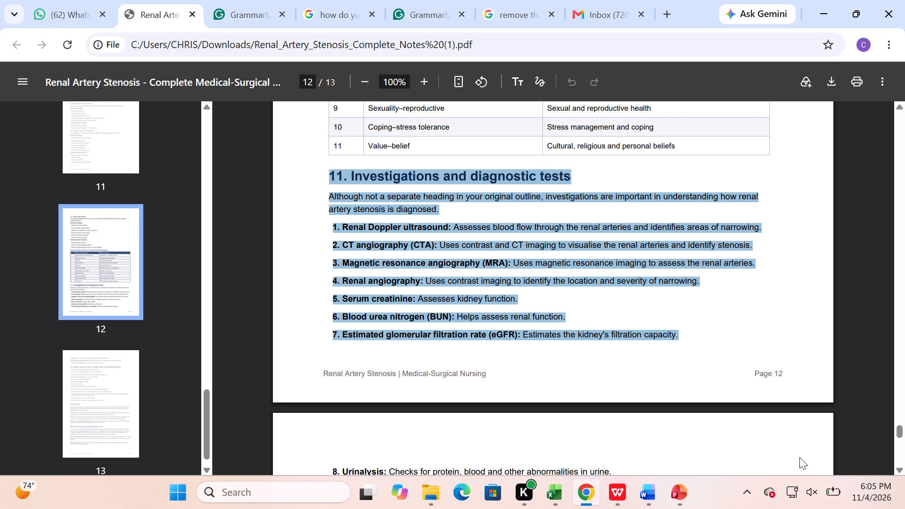
{"action": "key", "text": "ctrl+c"}
{"action": "key", "text": "ctrl+c"}
{"action": "key", "text": "ctrl+c"}
Switch to PowerPoint, add a blank slide after slide 20 and paste the copied investigations text onto it.
{"action": "left_click", "coordinate": [669, 452]}
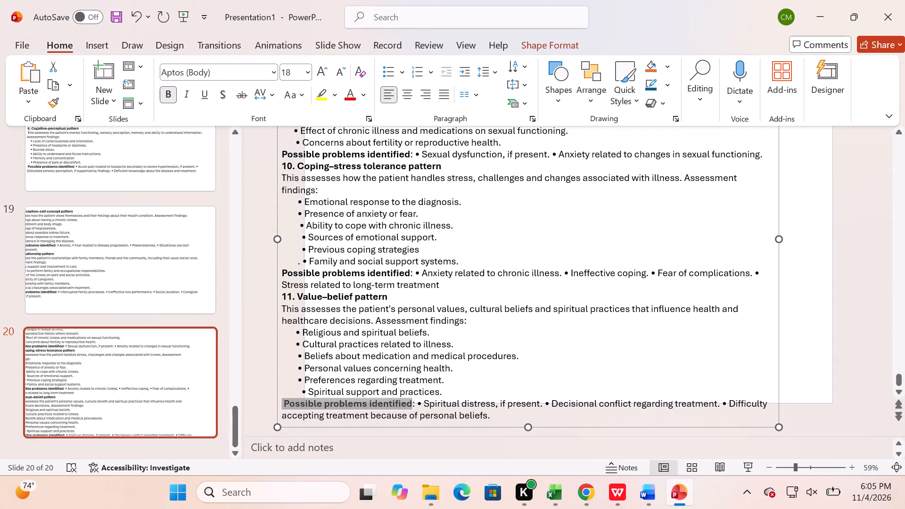
{"action": "left_click", "coordinate": [102, 68]}
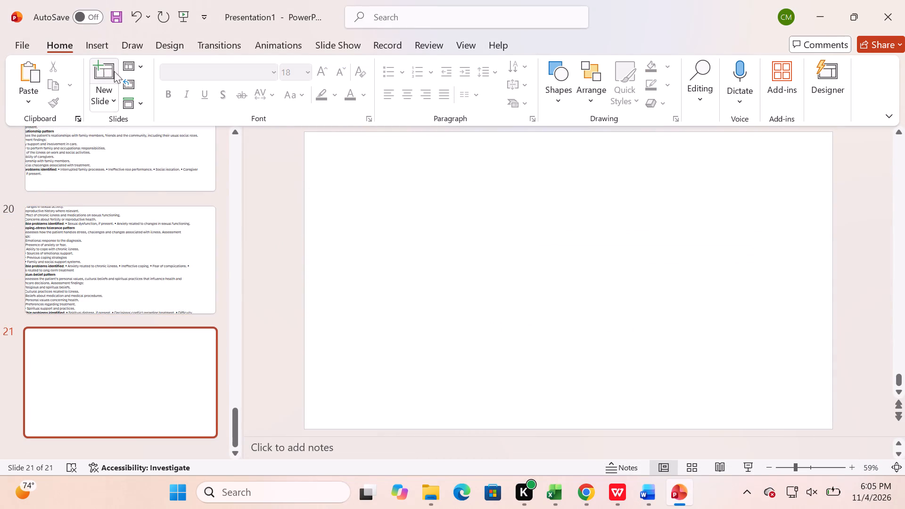
{"action": "left_click", "coordinate": [350, 156]}
{"action": "key", "text": "ctrl+v"}
Enlarge the investigations text box on slide 21, extending it to the slide's top and slightly past its left edge, and widening it rightward.
{"action": "left_click", "coordinate": [444, 197]}
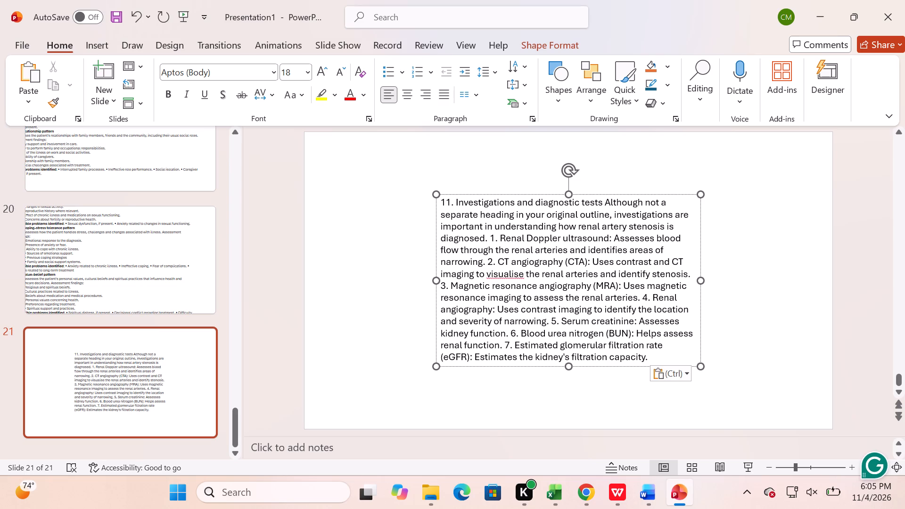
{"action": "left_click_drag", "start_coordinate": [437, 194], "coordinate": [319, 163]}
{"action": "scroll", "coordinate": [426, 192], "scroll_direction": "left", "scroll_amount": 1}
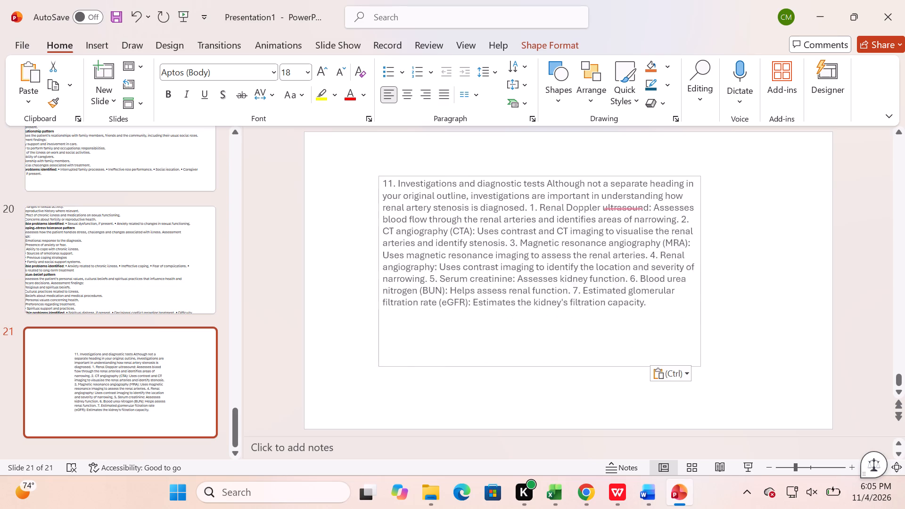
{"action": "scroll", "coordinate": [319, 163], "scroll_direction": "left", "scroll_amount": 1}
{"action": "left_click_drag", "start_coordinate": [319, 163], "coordinate": [285, 55]}
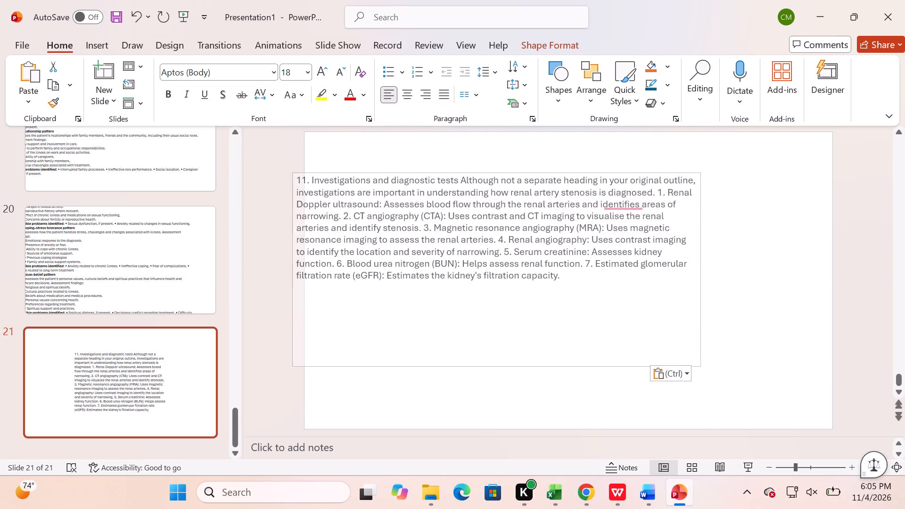
{"action": "left_click_drag", "start_coordinate": [285, 55], "coordinate": [286, 137]}
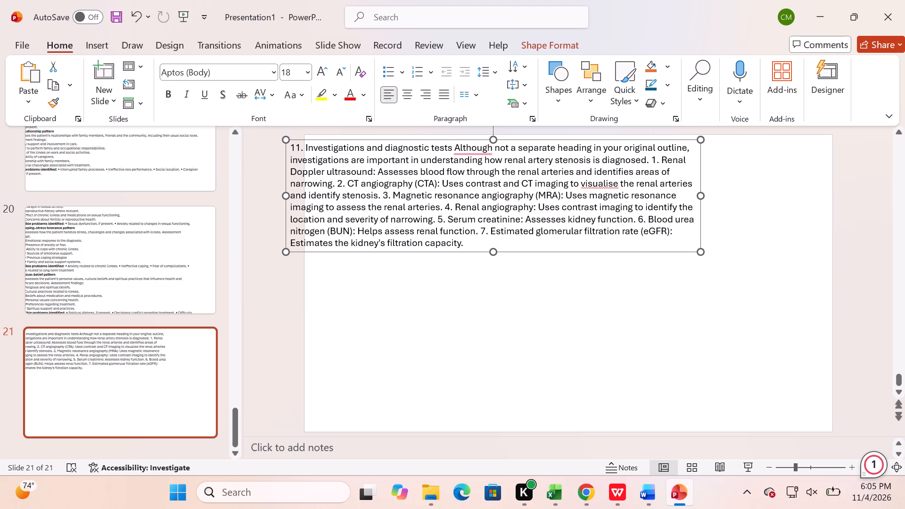
{"action": "left_click_drag", "start_coordinate": [703, 251], "coordinate": [735, 276]}
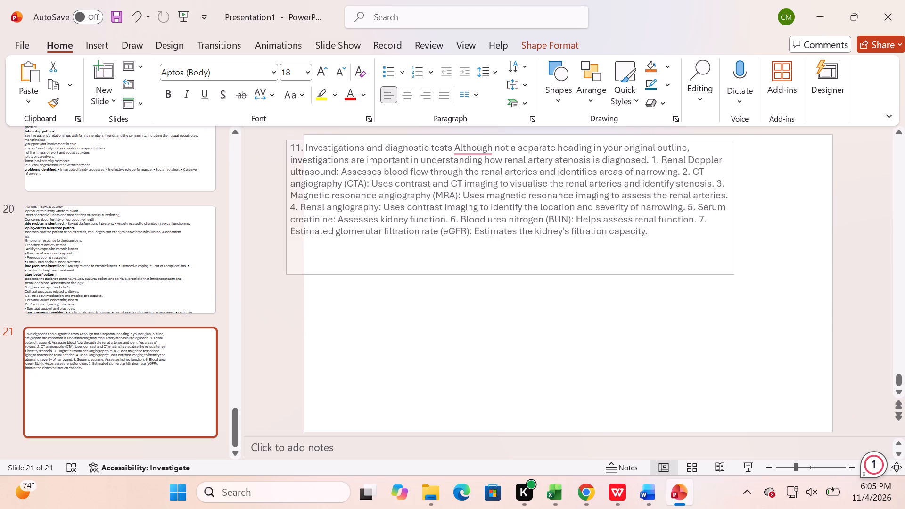
{"action": "left_click_drag", "start_coordinate": [735, 276], "coordinate": [737, 276]}
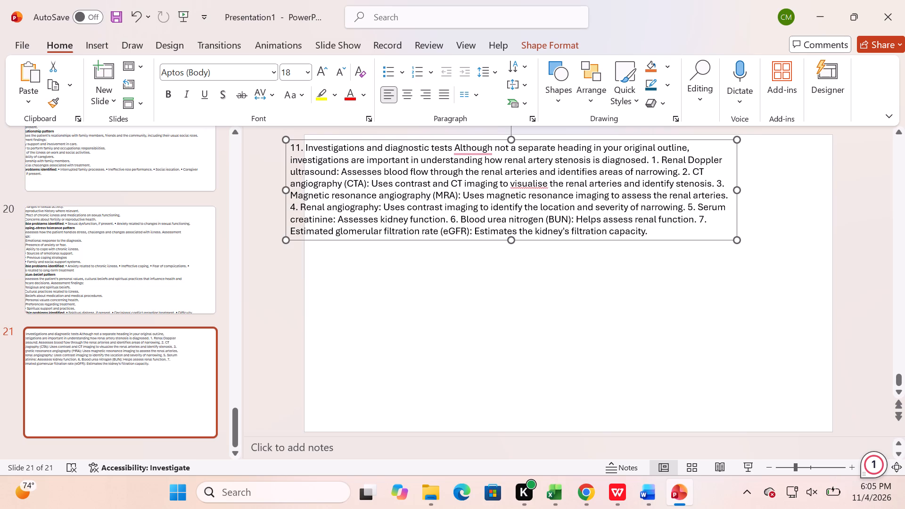
Make the heading "11. Investigations and diagnostic tests" bold and set it on its own line above the introductory sentence.
{"action": "left_click", "coordinate": [303, 148]}
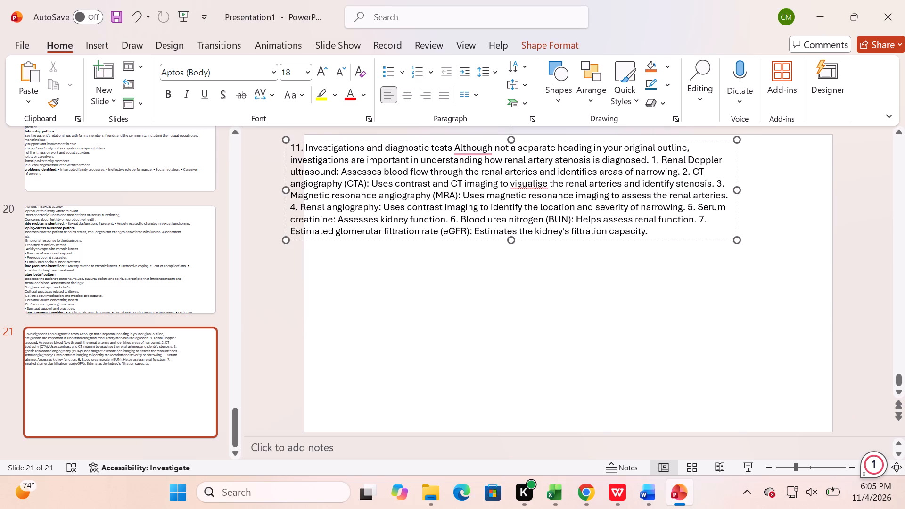
{"action": "left_click_drag", "start_coordinate": [291, 147], "coordinate": [449, 151]}
{"action": "scroll", "coordinate": [331, 149], "scroll_direction": "right", "scroll_amount": 1}
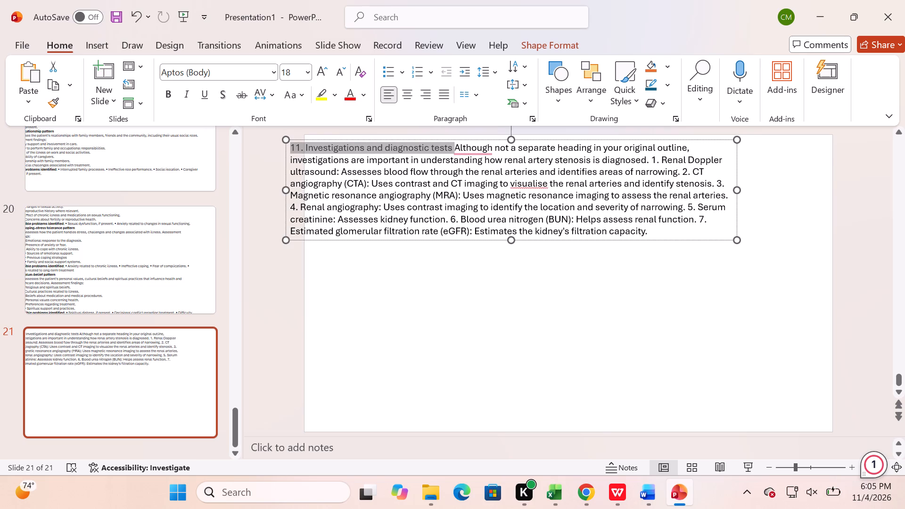
{"action": "left_click_drag", "start_coordinate": [449, 151], "coordinate": [455, 150]}
{"action": "scroll", "coordinate": [449, 151], "scroll_direction": "right", "scroll_amount": 2}
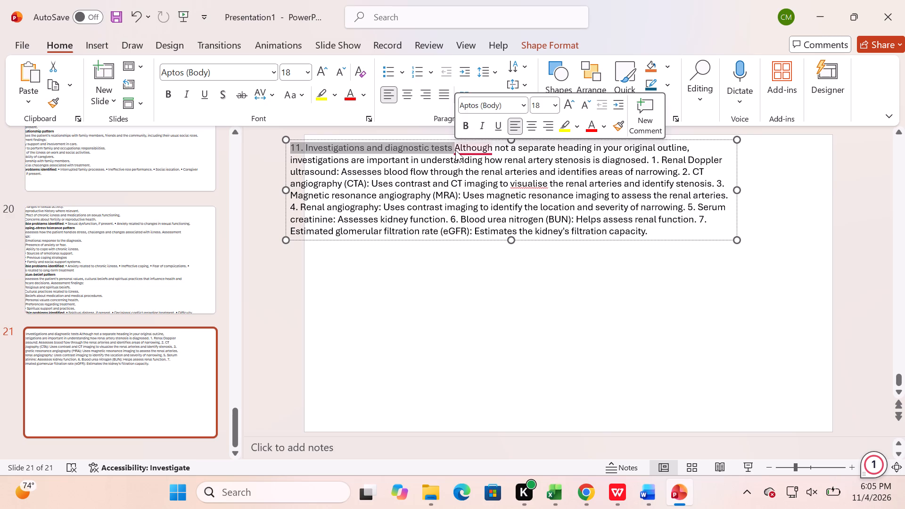
{"action": "left_click", "coordinate": [466, 128]}
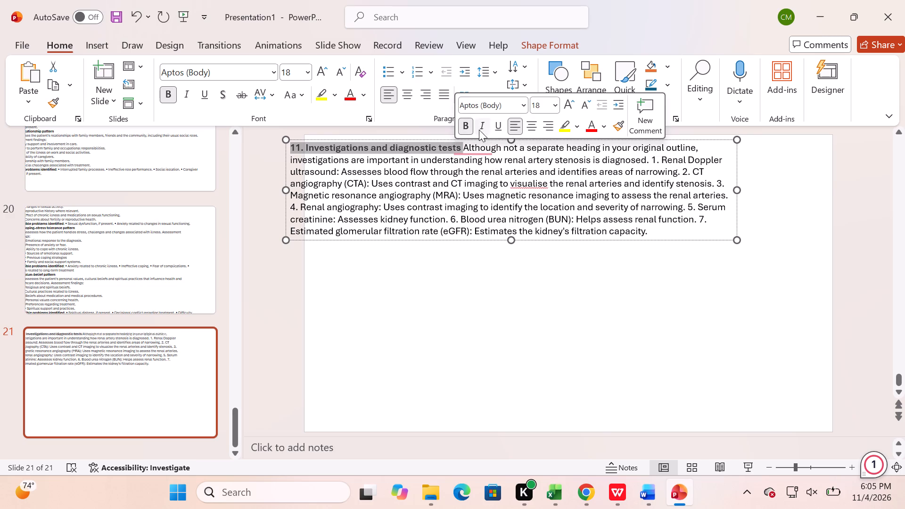
{"action": "left_click", "coordinate": [465, 140]}
{"action": "left_click", "coordinate": [463, 148]}
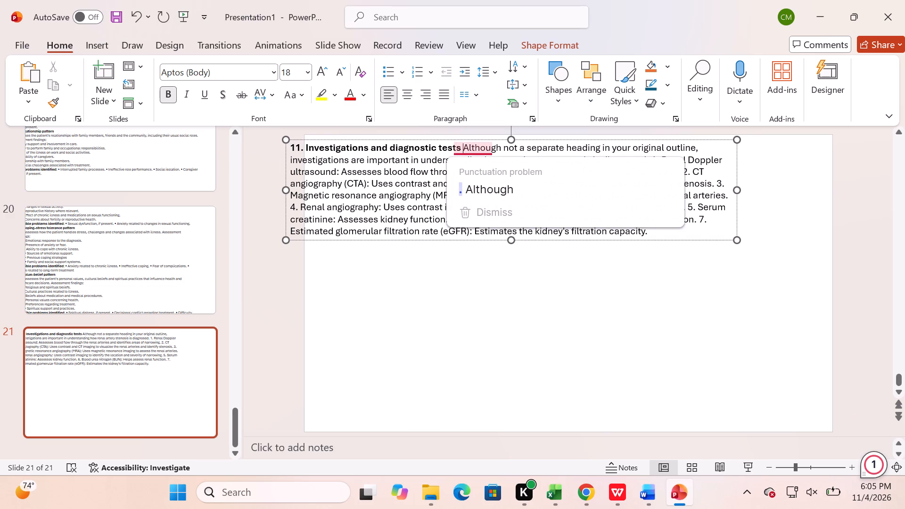
{"action": "key", "text": "Return"}
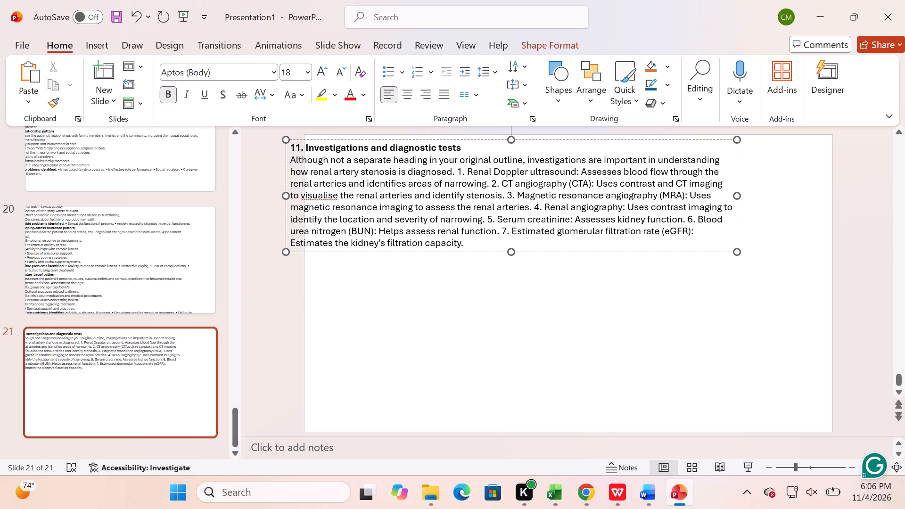
Start item 1, Renal Doppler ultrasound, on a new line indented by five spaces.
{"action": "left_click", "coordinate": [457, 172]}
{"action": "key", "text": "Return"}
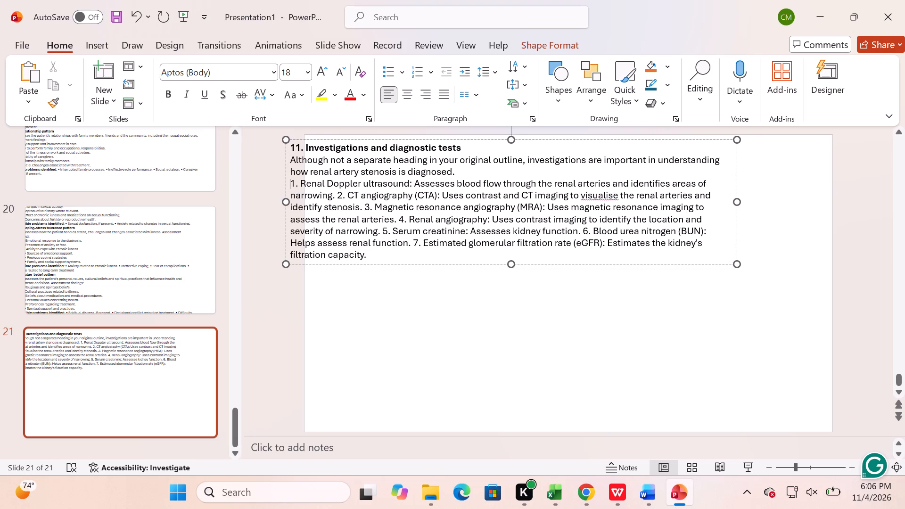
{"action": "key", "text": "space"}
{"action": "key", "text": "space"}
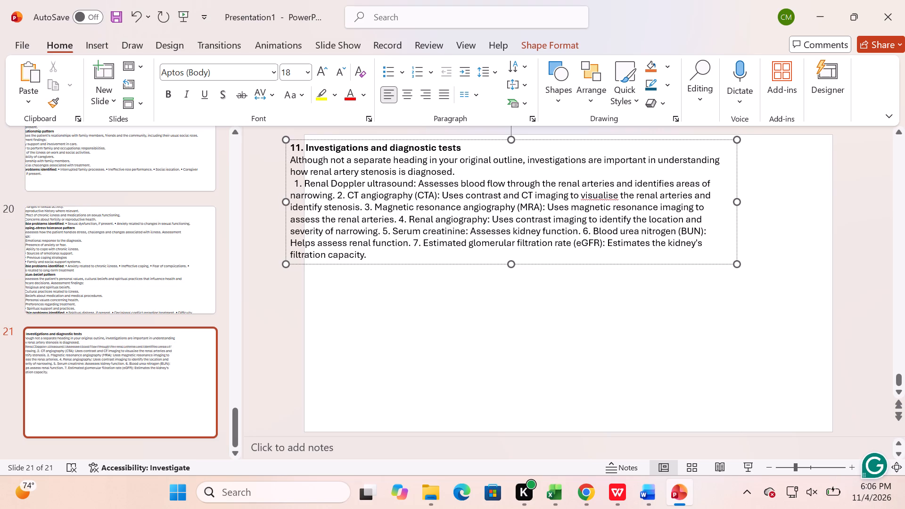
{"action": "key", "text": "space"}
{"action": "key", "text": "space"}
{"action": "key", "text": "space"}
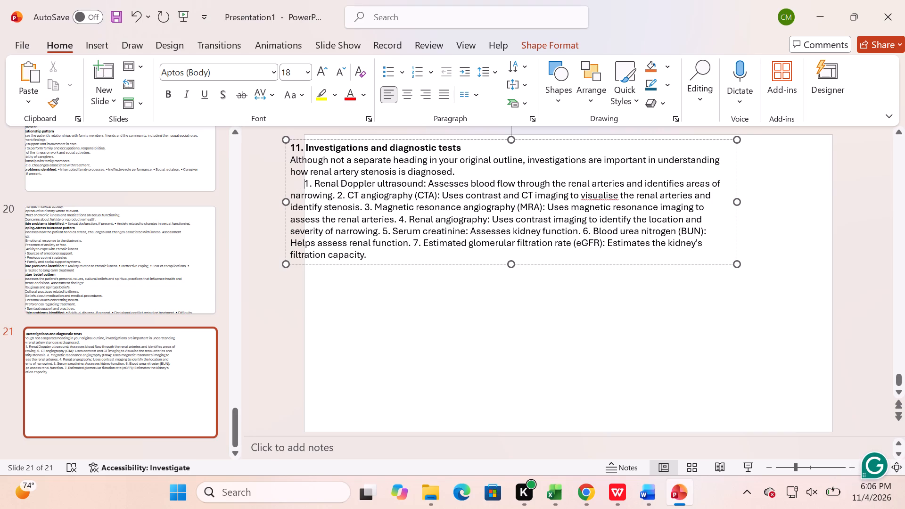
Make the item title "1. Renal Doppler ultrasound" bold.
{"action": "left_click", "coordinate": [425, 180]}
{"action": "left_click_drag", "start_coordinate": [425, 180], "coordinate": [357, 185]}
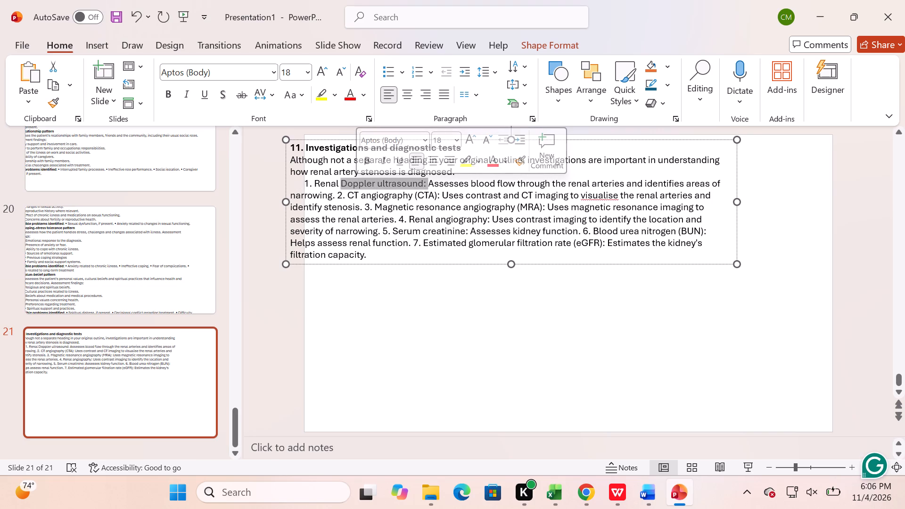
{"action": "left_click_drag", "start_coordinate": [308, 179], "coordinate": [410, 181]}
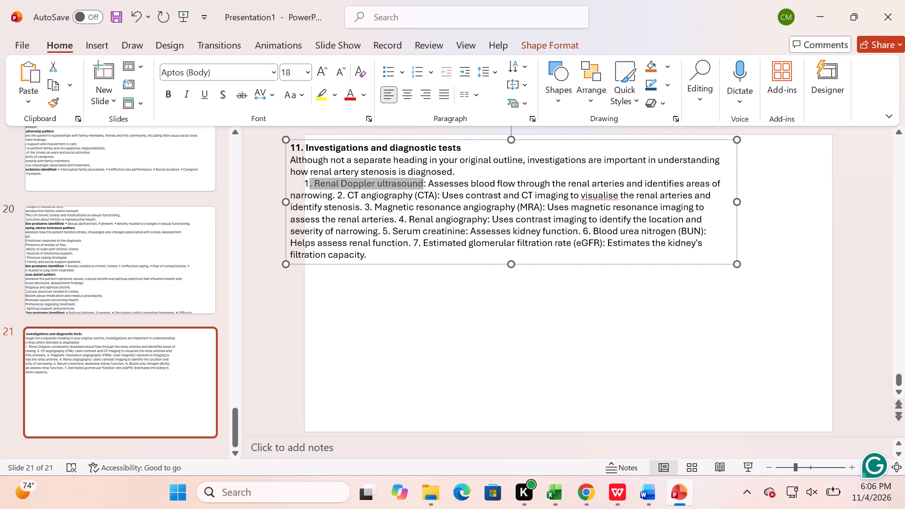
{"action": "left_click_drag", "start_coordinate": [410, 181], "coordinate": [311, 184]}
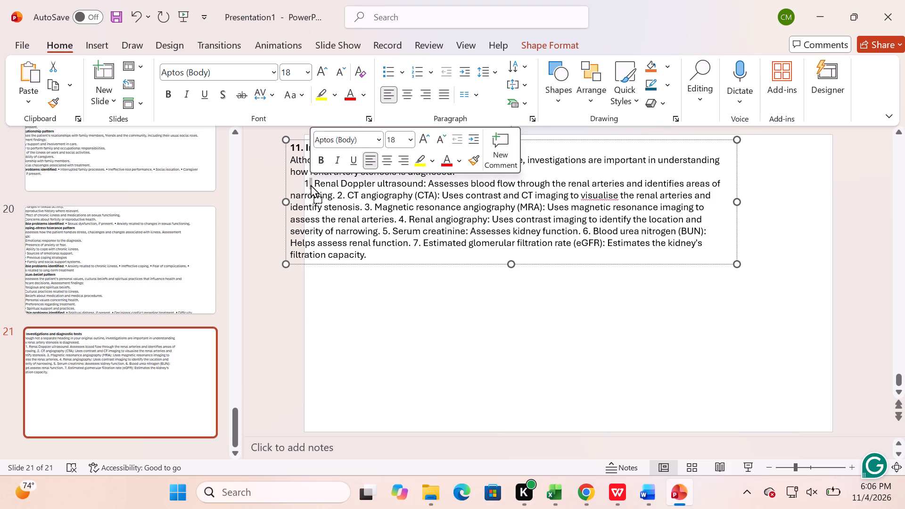
{"action": "left_click", "coordinate": [311, 184]}
{"action": "left_click", "coordinate": [306, 184]}
{"action": "left_click_drag", "start_coordinate": [306, 184], "coordinate": [420, 186]}
{"action": "scroll", "coordinate": [380, 184], "scroll_direction": "right", "scroll_amount": 1}
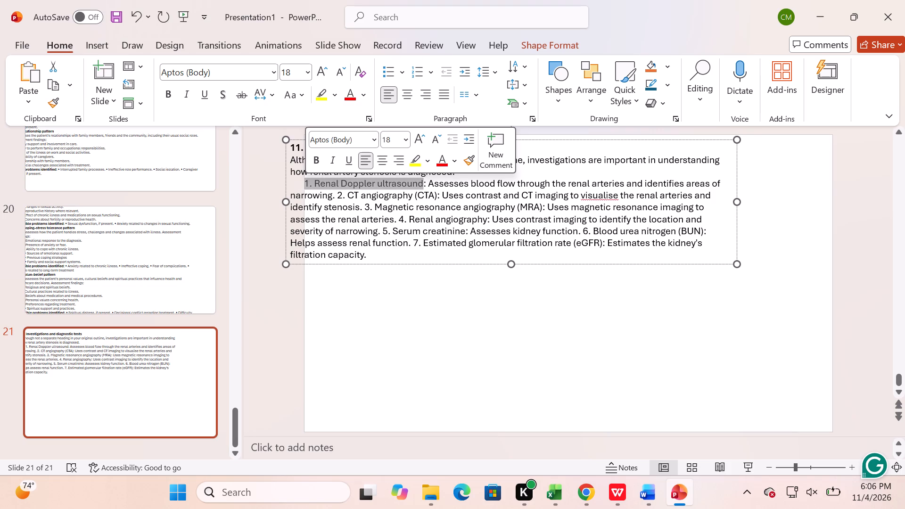
{"action": "scroll", "coordinate": [420, 186], "scroll_direction": "right", "scroll_amount": 1}
{"action": "left_click_drag", "start_coordinate": [420, 186], "coordinate": [423, 186]}
{"action": "left_click", "coordinate": [439, 158]}
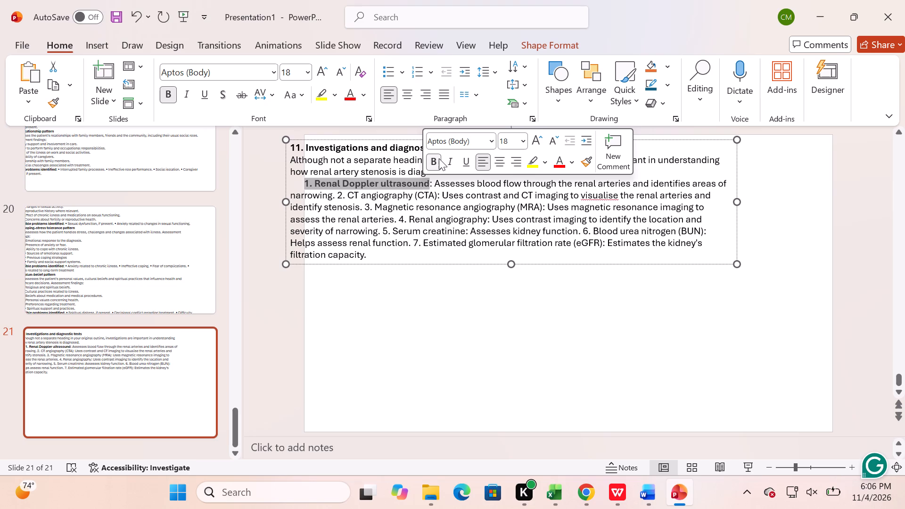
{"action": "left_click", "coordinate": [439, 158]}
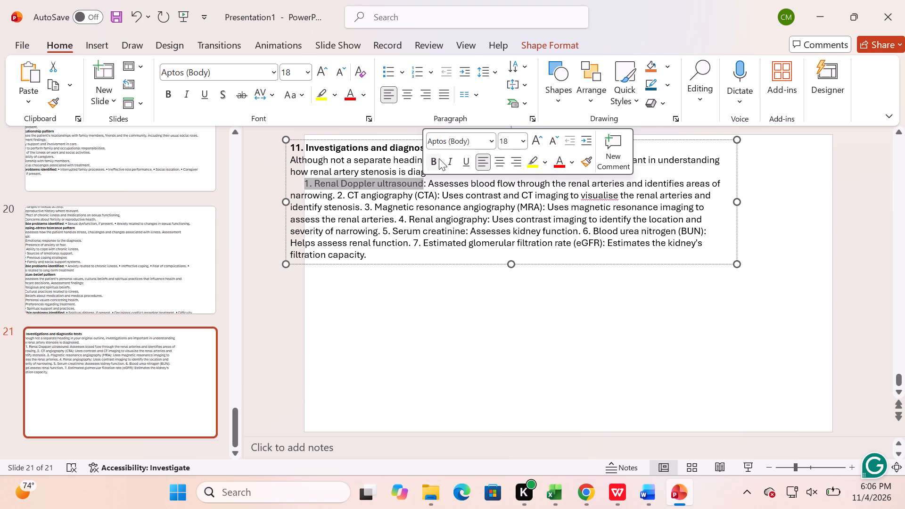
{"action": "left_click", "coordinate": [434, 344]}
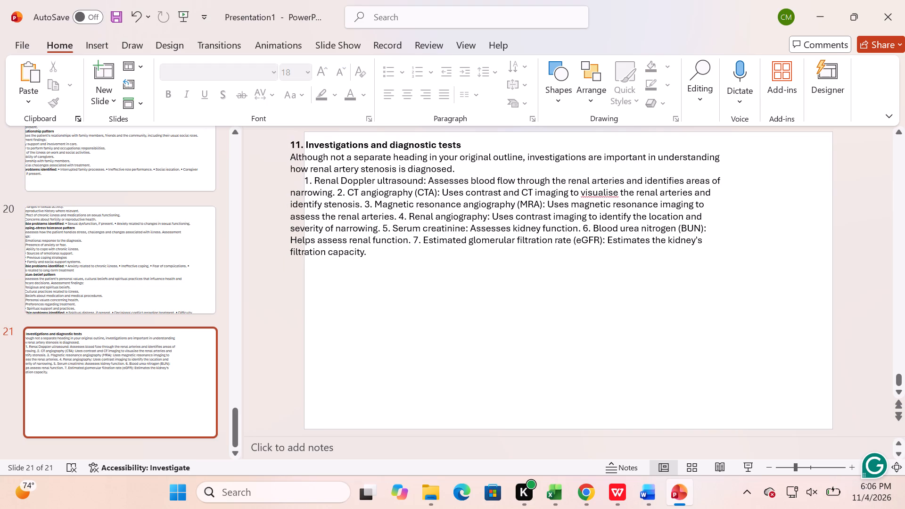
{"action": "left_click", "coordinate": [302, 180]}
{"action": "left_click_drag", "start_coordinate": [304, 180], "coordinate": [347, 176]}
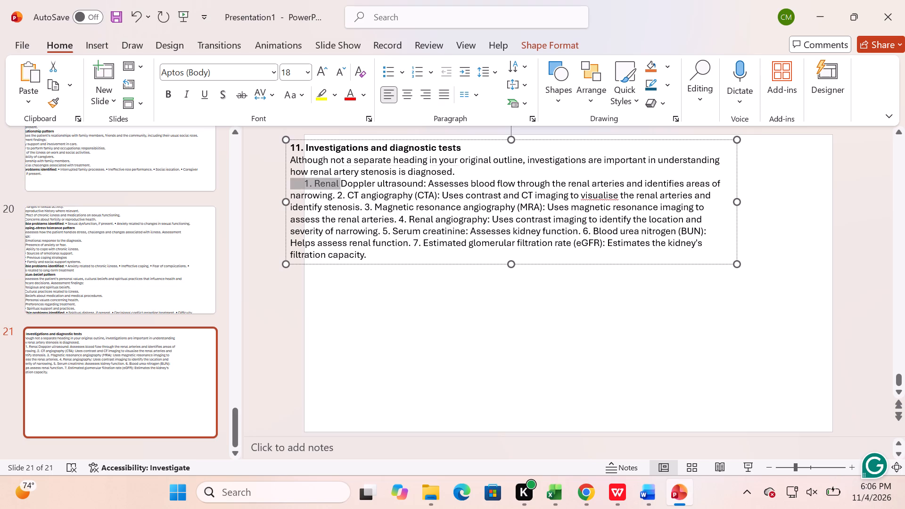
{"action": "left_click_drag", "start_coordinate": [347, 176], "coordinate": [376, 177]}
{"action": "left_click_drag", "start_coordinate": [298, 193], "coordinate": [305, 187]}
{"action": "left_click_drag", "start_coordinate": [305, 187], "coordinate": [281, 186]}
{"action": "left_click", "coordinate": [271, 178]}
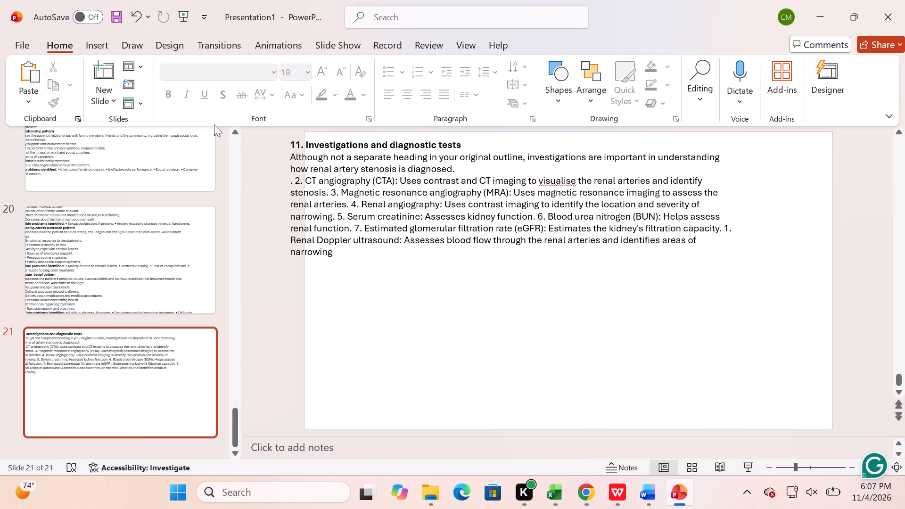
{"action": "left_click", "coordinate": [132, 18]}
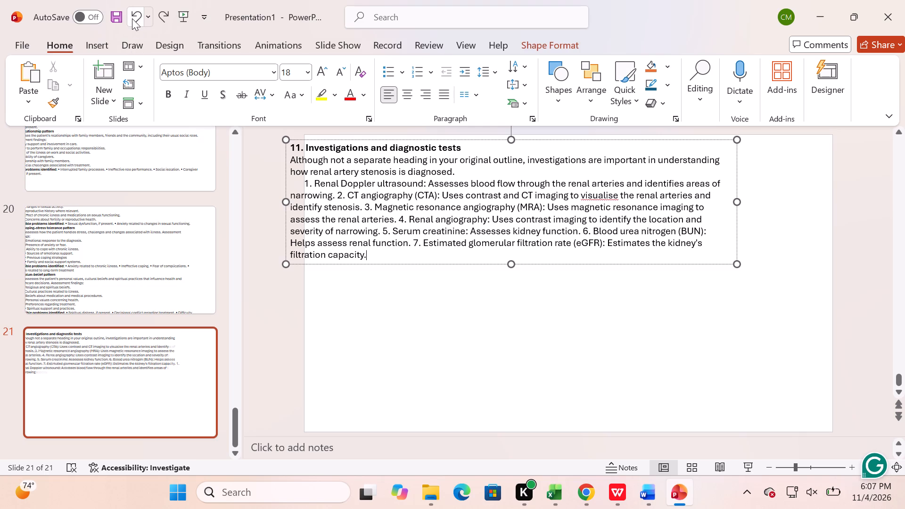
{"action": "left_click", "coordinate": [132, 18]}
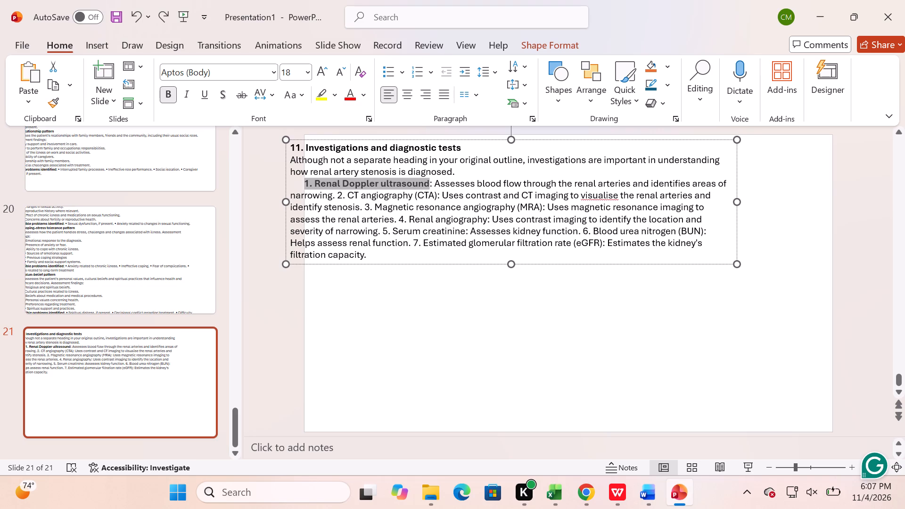
Start item 2, CT angiography (CTA), on a new line indented by eight spaces.
{"action": "left_click", "coordinate": [337, 197]}
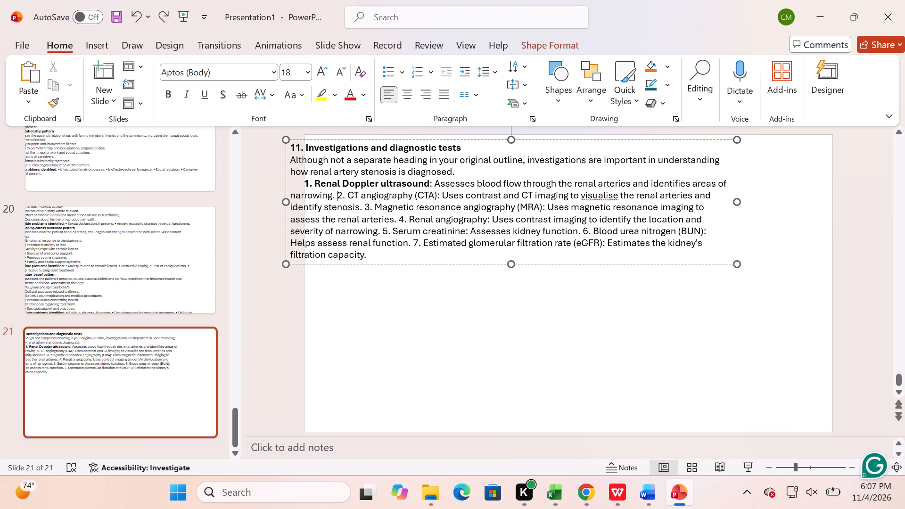
{"action": "left_click", "coordinate": [337, 197]}
{"action": "key", "text": "Return"}
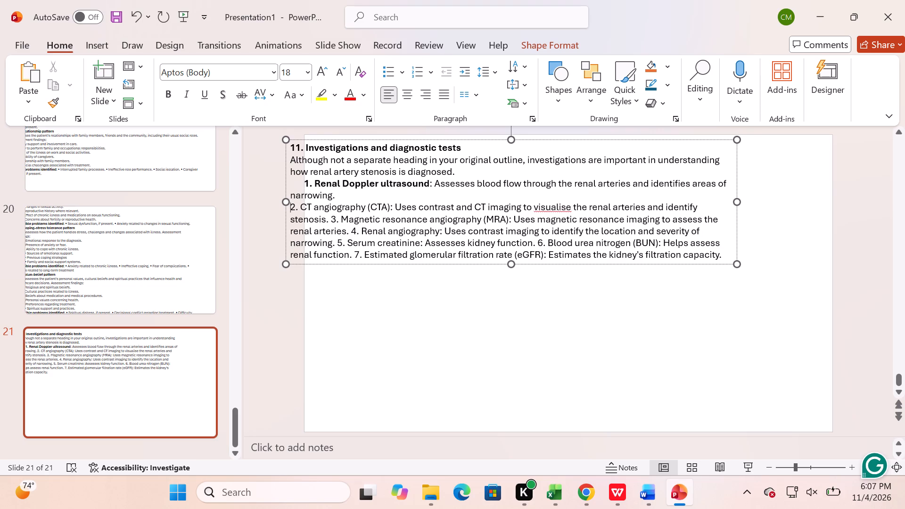
{"action": "key", "text": "space"}
{"action": "key", "text": "space"}
{"action": "key", "text": "space"}
{"action": "key", "text": "space"}
{"action": "key", "text": "space"}
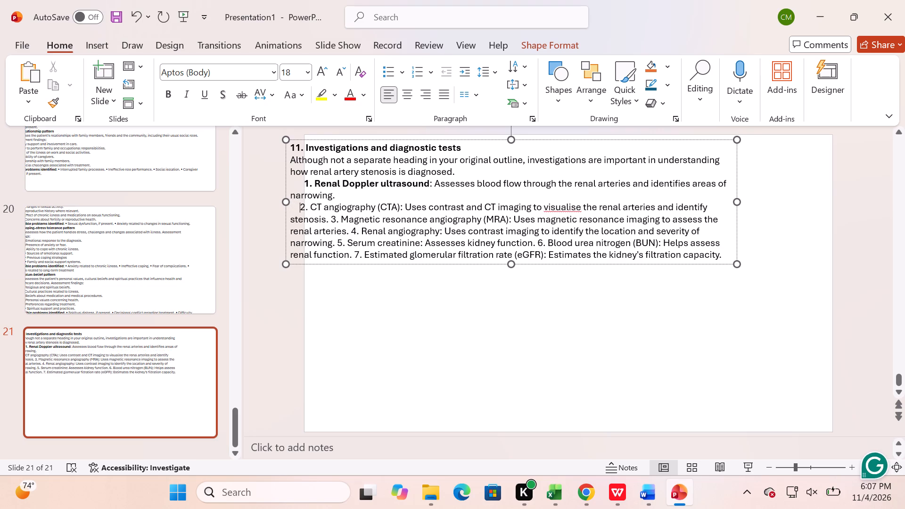
{"action": "key", "text": "space"}
{"action": "key", "text": "space"}
{"action": "key", "text": "space"}
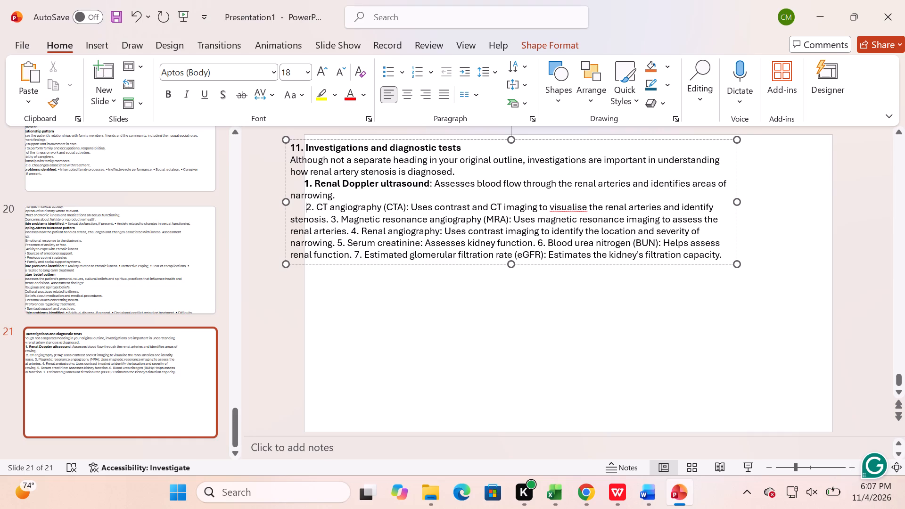
Make the item 2 title "CT angiography (CTA)" bold and deselect the text box.
{"action": "left_click", "coordinate": [310, 205]}
{"action": "left_click_drag", "start_coordinate": [313, 208], "coordinate": [352, 207]}
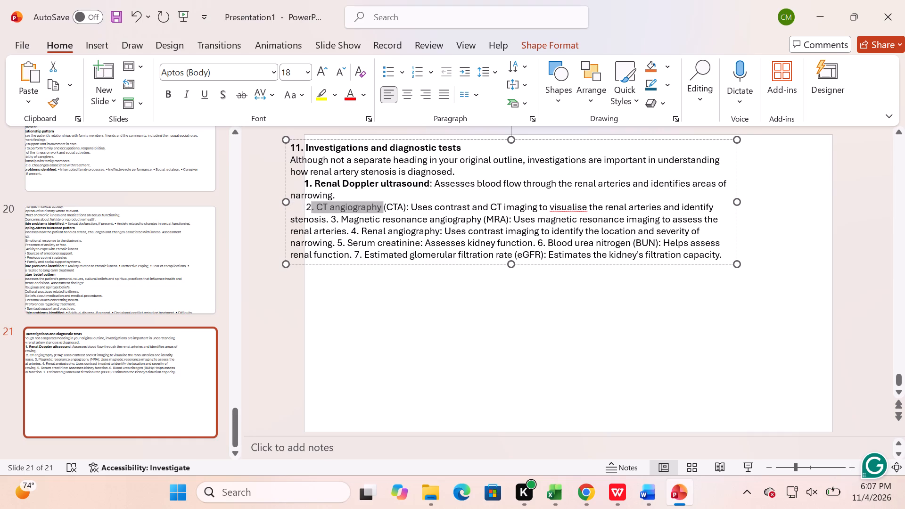
{"action": "left_click_drag", "start_coordinate": [352, 207], "coordinate": [405, 206]}
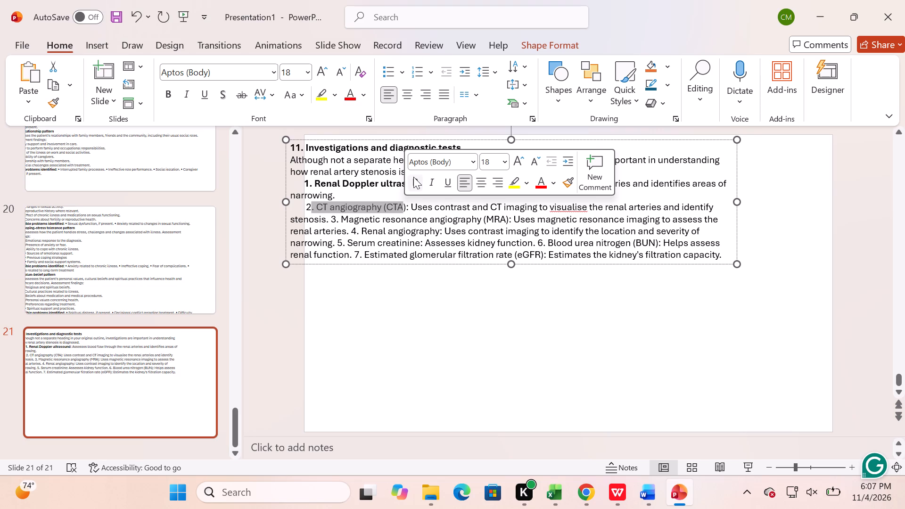
{"action": "left_click", "coordinate": [413, 177]}
{"action": "left_click", "coordinate": [268, 281]}
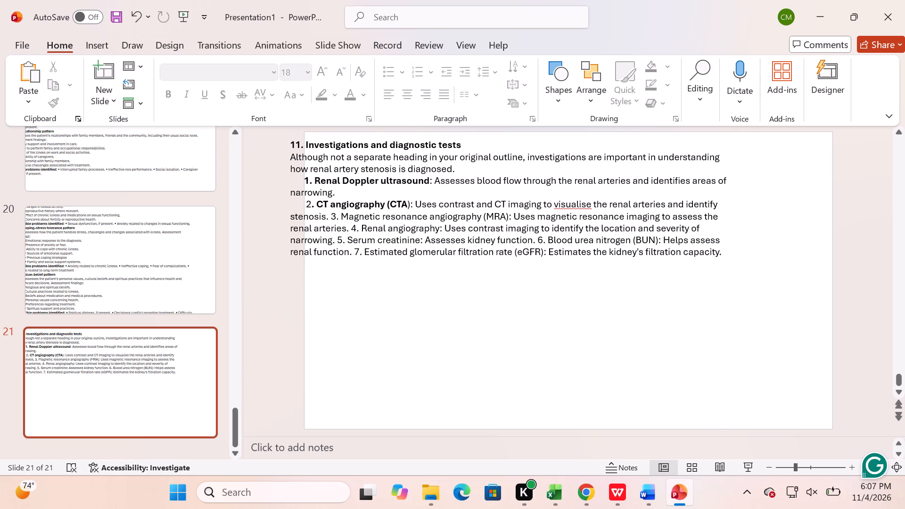
Start item 3, Magnetic resonance angiography (MRA), on a new line indented by six spaces.
{"action": "left_click", "coordinate": [332, 219]}
{"action": "key", "text": "Return"}
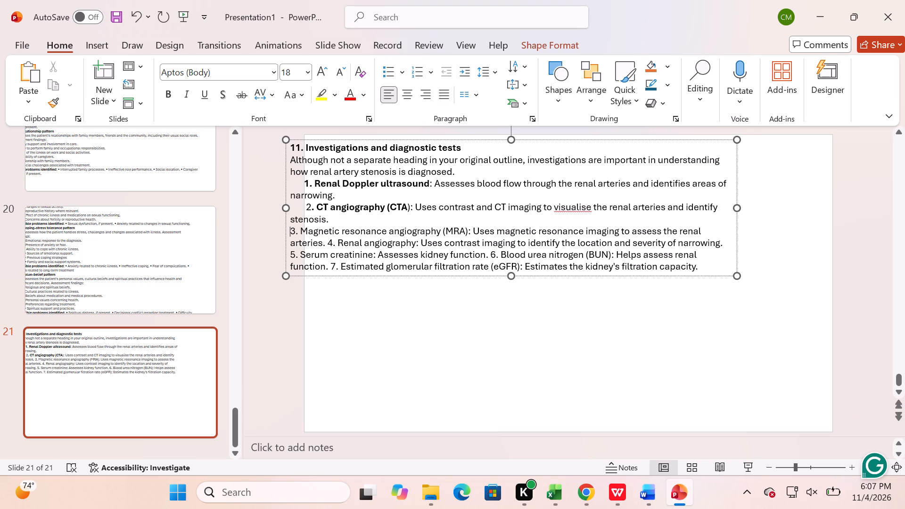
{"action": "key", "text": "space"}
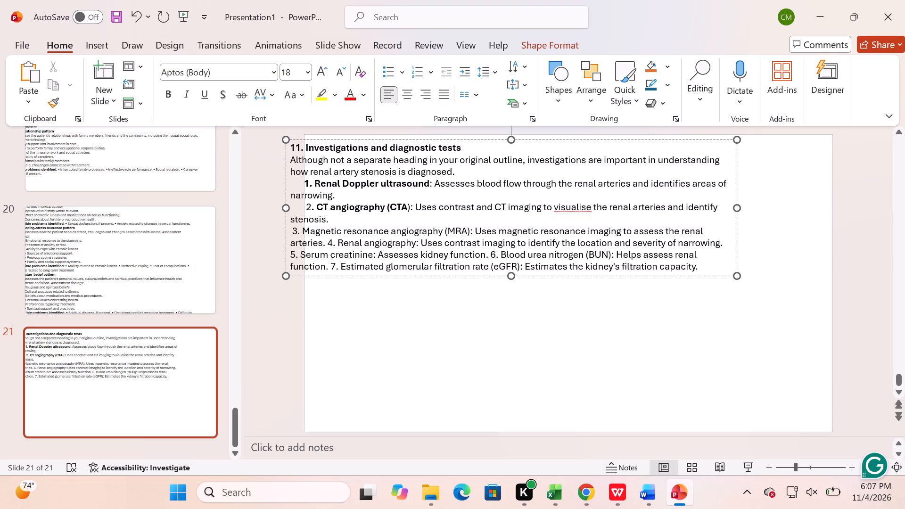
{"action": "key", "text": "space"}
{"action": "key", "text": "space"}
{"action": "key", "text": "space"}
{"action": "key", "text": "space"}
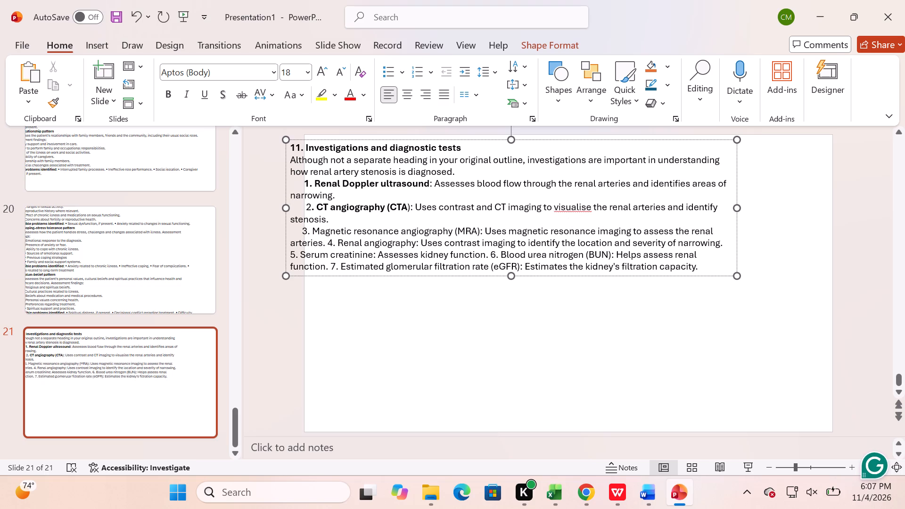
{"action": "key", "text": "space"}
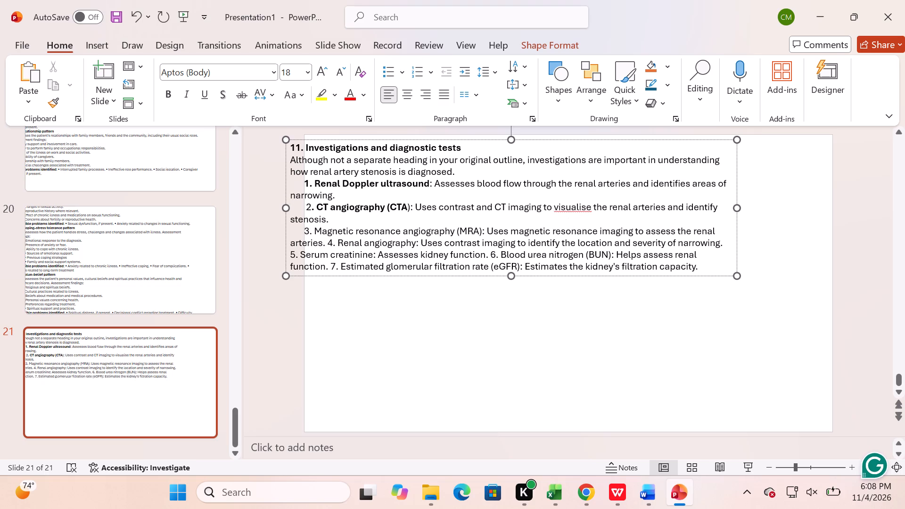
Make the item title "3. Magnetic resonance angiography (MRA)" bold and deselect the text box.
{"action": "left_click_drag", "start_coordinate": [301, 236], "coordinate": [469, 220]}
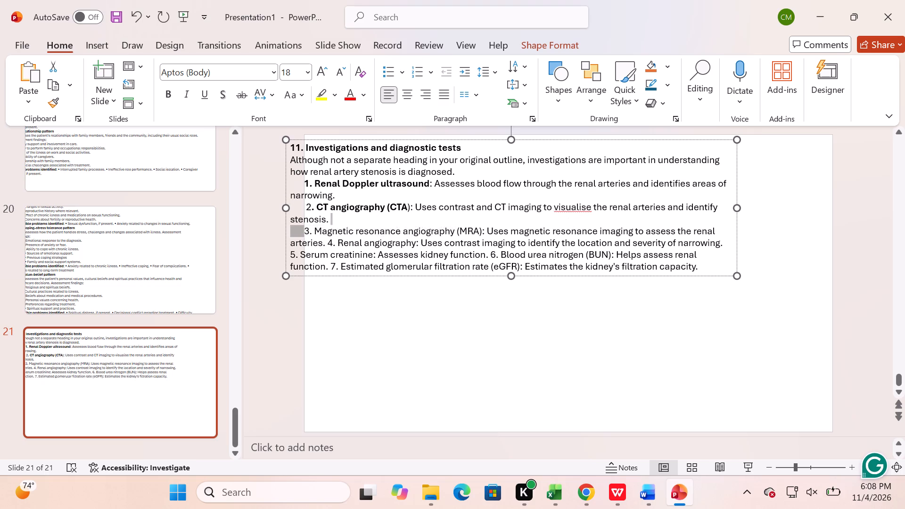
{"action": "left_click_drag", "start_coordinate": [469, 220], "coordinate": [473, 232]}
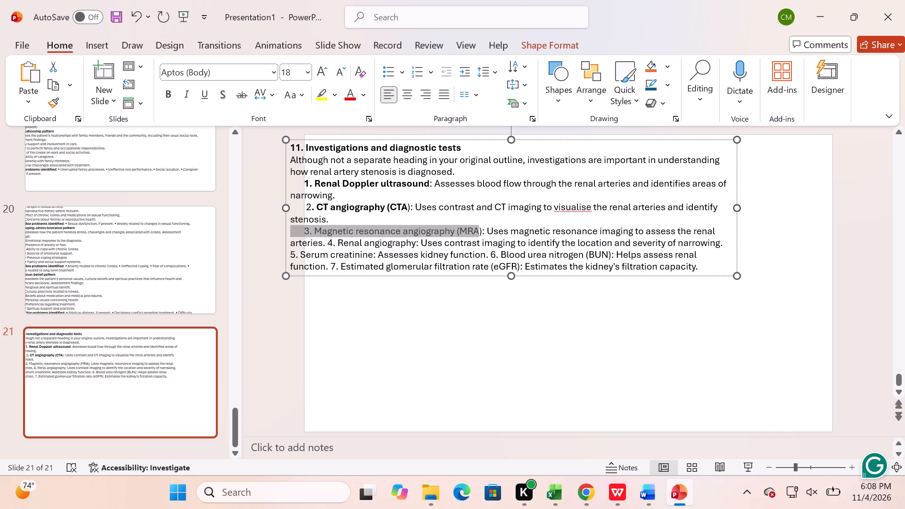
{"action": "left_click_drag", "start_coordinate": [473, 232], "coordinate": [475, 232]}
{"action": "left_click", "coordinate": [480, 208]}
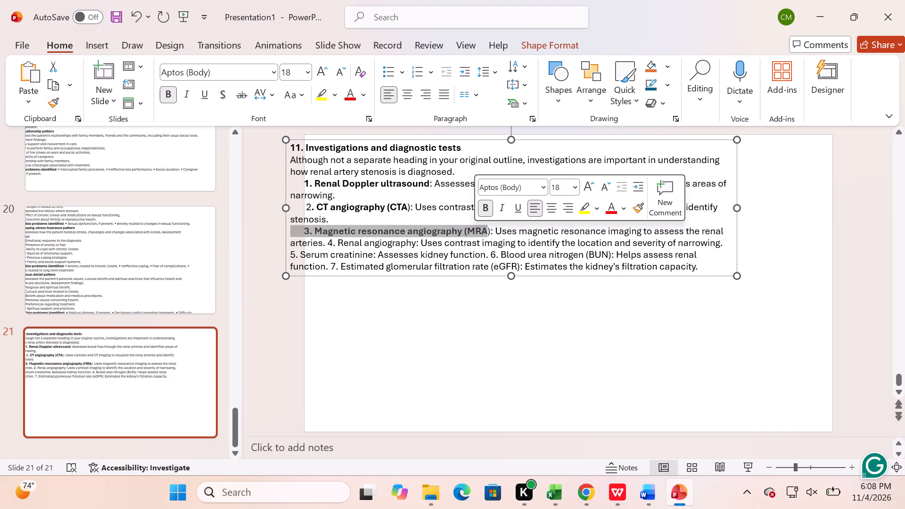
{"action": "left_click", "coordinate": [544, 307]}
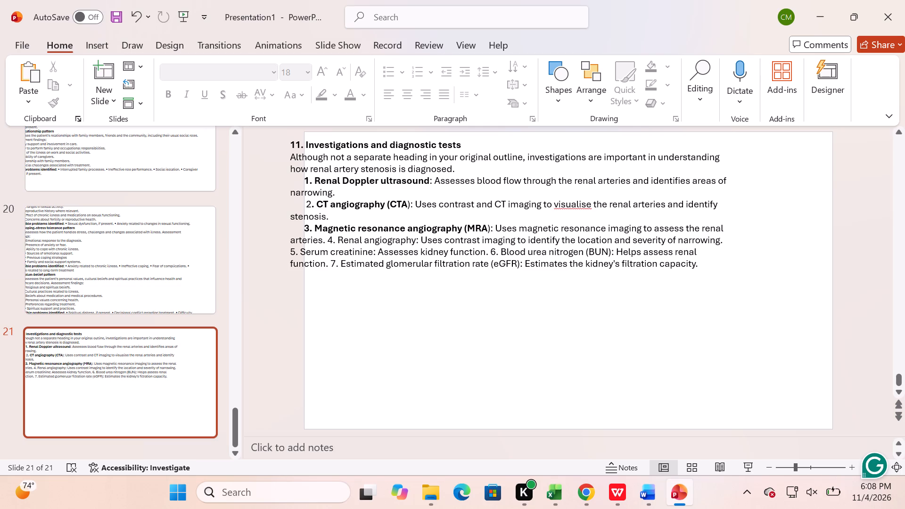
Start item 4, Renal angiography, on a new line indented by seven spaces.
{"action": "left_click", "coordinate": [327, 241]}
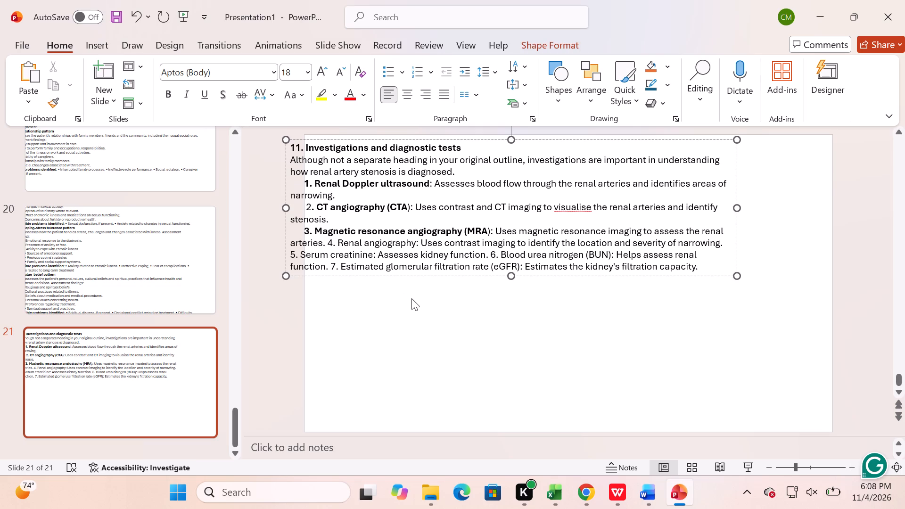
{"action": "key", "text": "Return"}
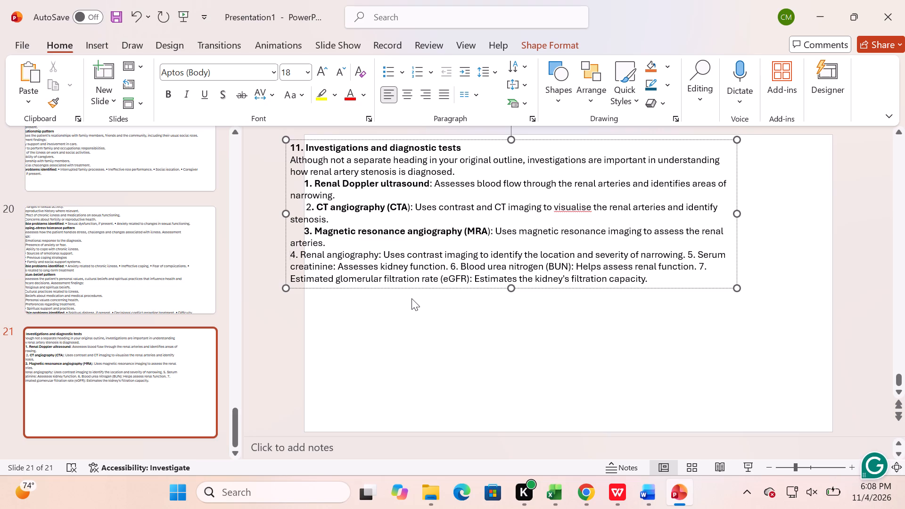
{"action": "key", "text": "space"}
{"action": "key", "text": "space"}
{"action": "key", "text": "space"}
{"action": "key", "text": "space"}
{"action": "key", "text": "space"}
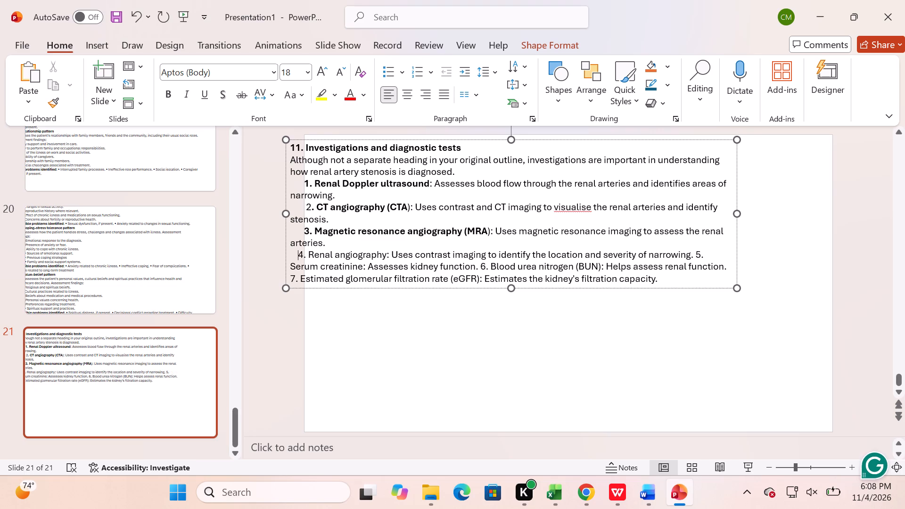
{"action": "key", "text": "space"}
{"action": "key", "text": "space"}
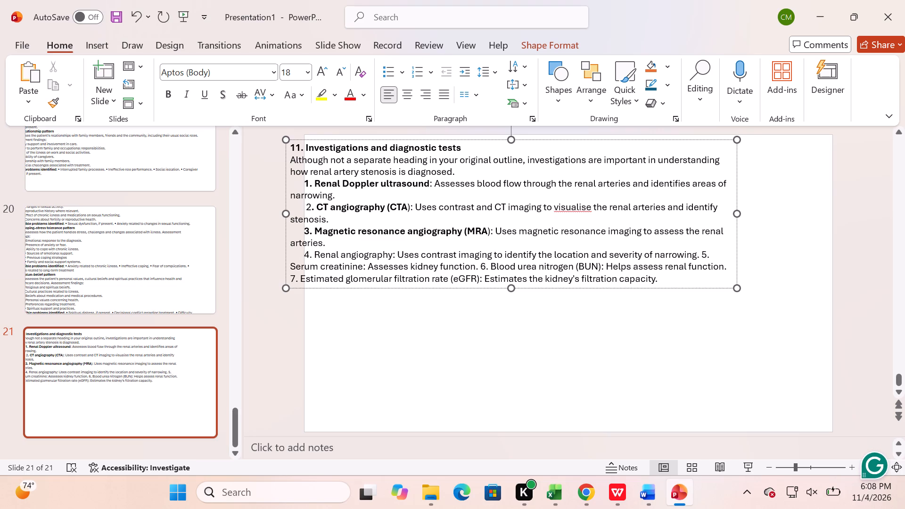
Make the item title "4. Renal angiography" bold and deselect the text box.
{"action": "left_click", "coordinate": [310, 252]}
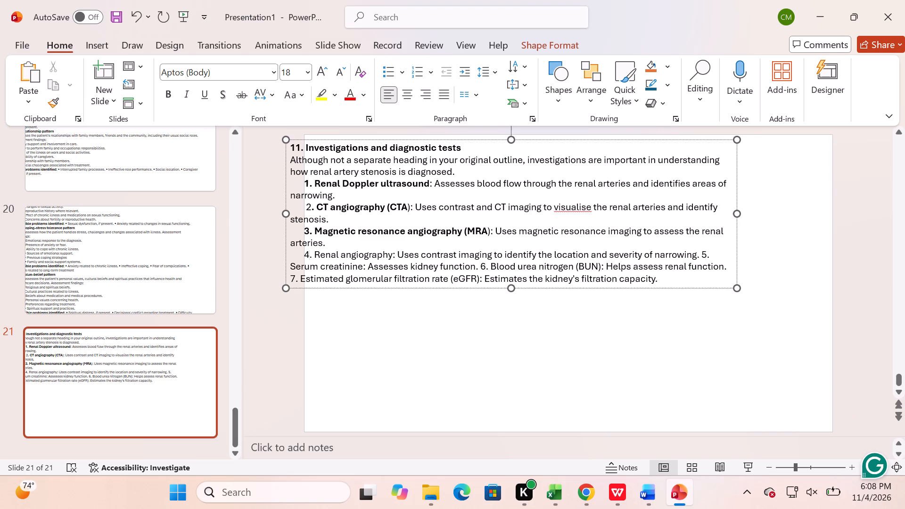
{"action": "left_click_drag", "start_coordinate": [303, 253], "coordinate": [371, 251]}
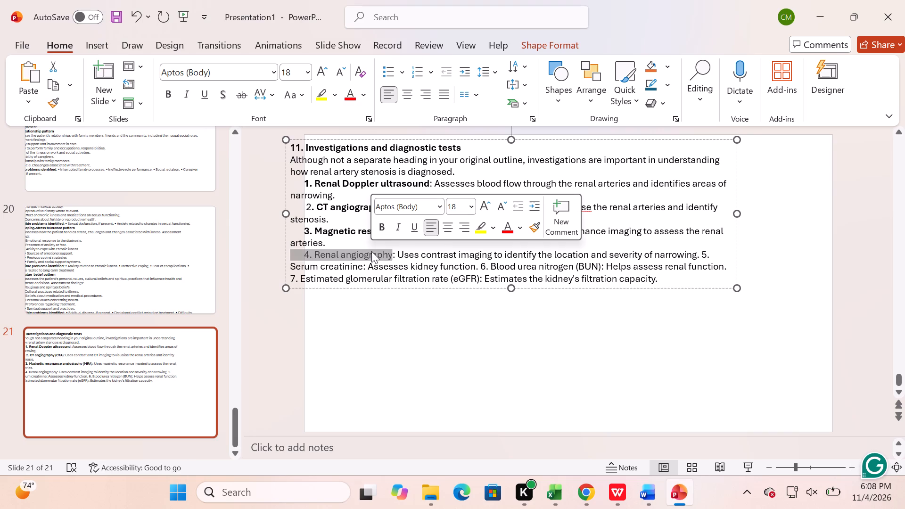
{"action": "left_click", "coordinate": [380, 228]}
{"action": "left_click_drag", "start_coordinate": [425, 343], "coordinate": [469, 288]}
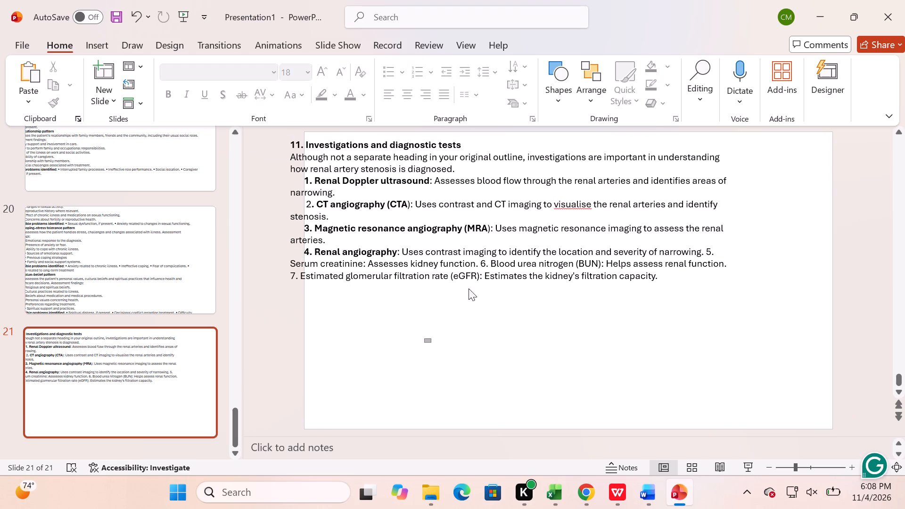
{"action": "left_click_drag", "start_coordinate": [469, 288], "coordinate": [470, 286]}
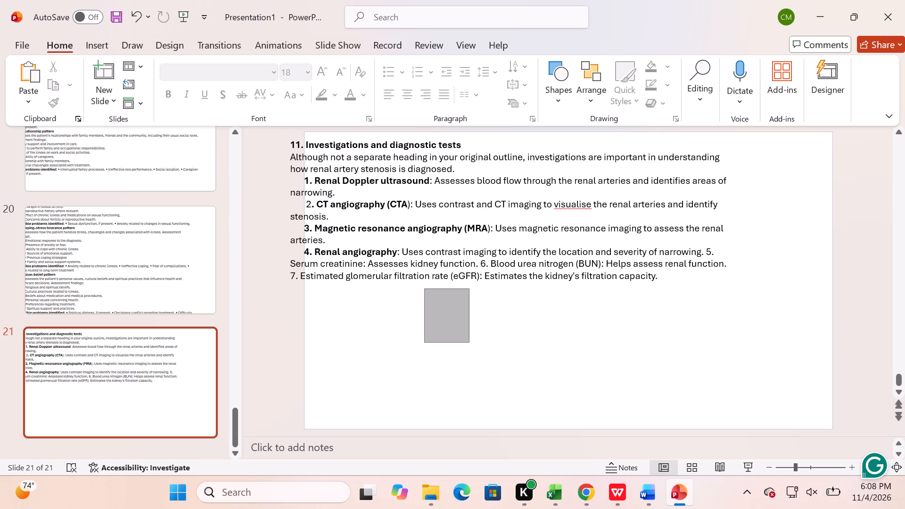
Start item 5, Serum creatinine, on a new line indented by six spaces.
{"action": "left_click", "coordinate": [704, 251]}
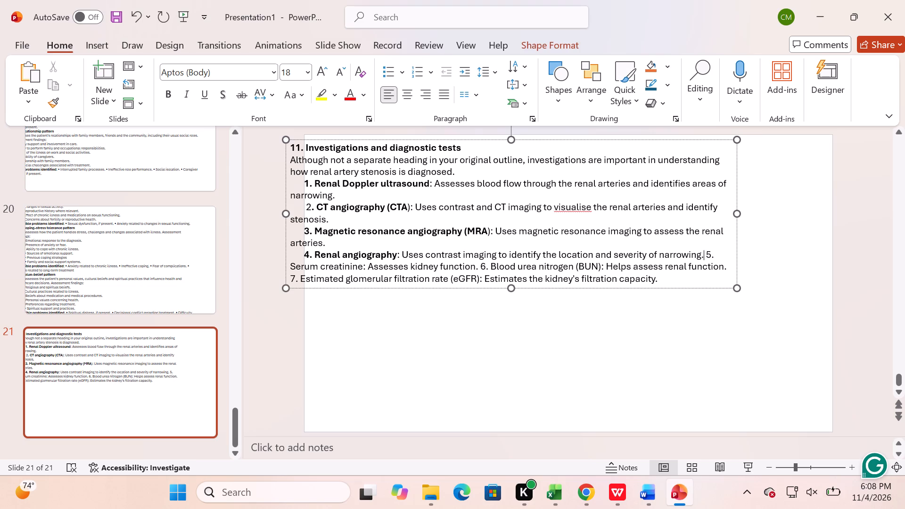
{"action": "key", "text": "Return"}
{"action": "key", "text": "space"}
{"action": "key", "text": "space"}
{"action": "key", "text": "space"}
{"action": "key", "text": "space"}
{"action": "key", "text": "space"}
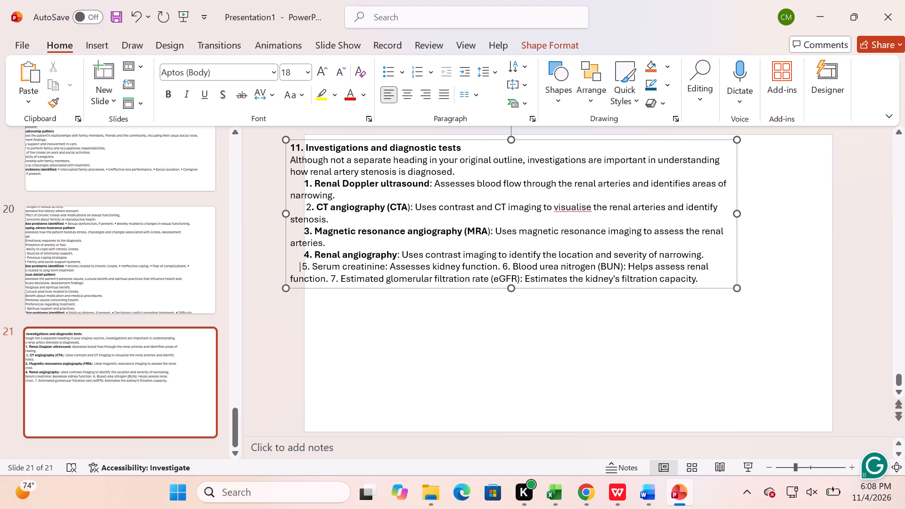
{"action": "key", "text": "space"}
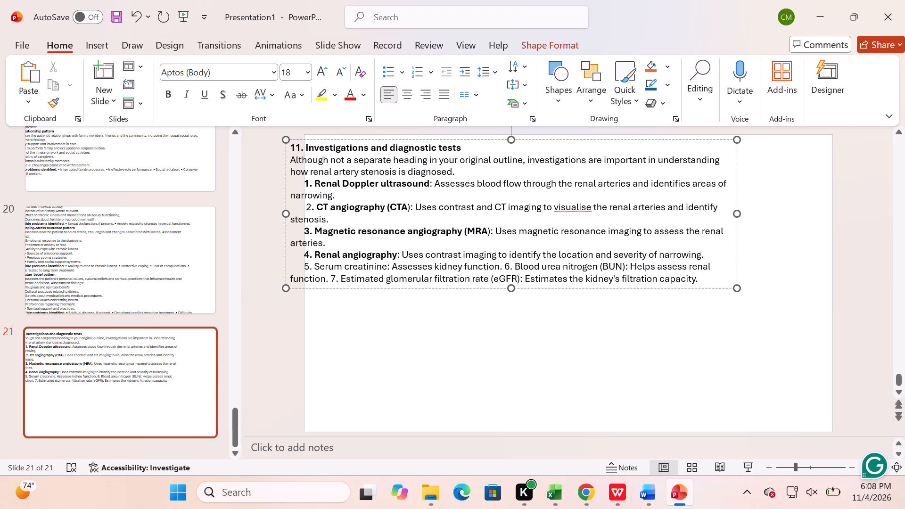
Make the item title "5. Serum creatinine" bold.
{"action": "left_click", "coordinate": [302, 264]}
{"action": "left_click_drag", "start_coordinate": [302, 264], "coordinate": [362, 262]}
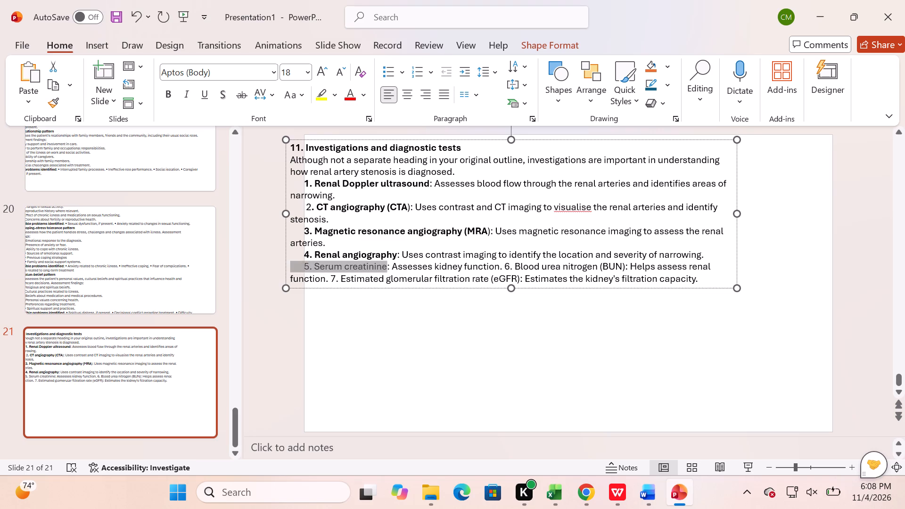
{"action": "left_click_drag", "start_coordinate": [362, 262], "coordinate": [381, 263]}
{"action": "left_click", "coordinate": [392, 231]}
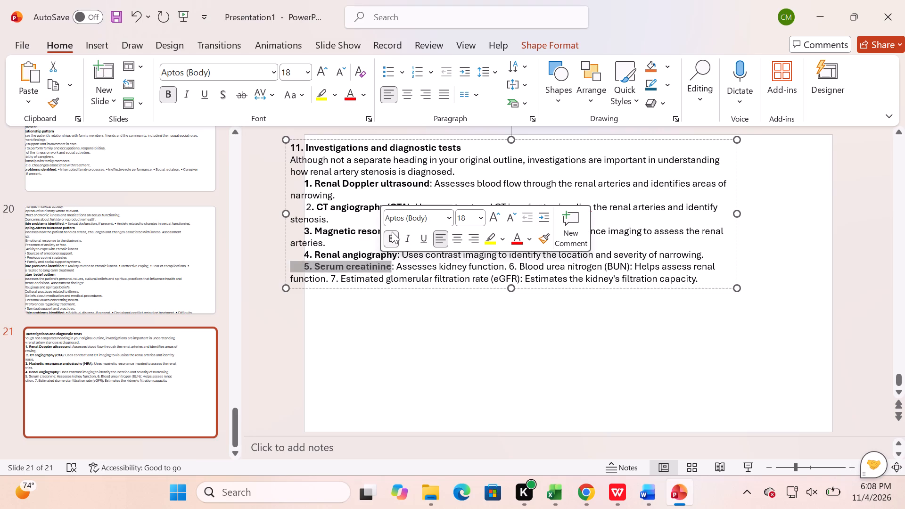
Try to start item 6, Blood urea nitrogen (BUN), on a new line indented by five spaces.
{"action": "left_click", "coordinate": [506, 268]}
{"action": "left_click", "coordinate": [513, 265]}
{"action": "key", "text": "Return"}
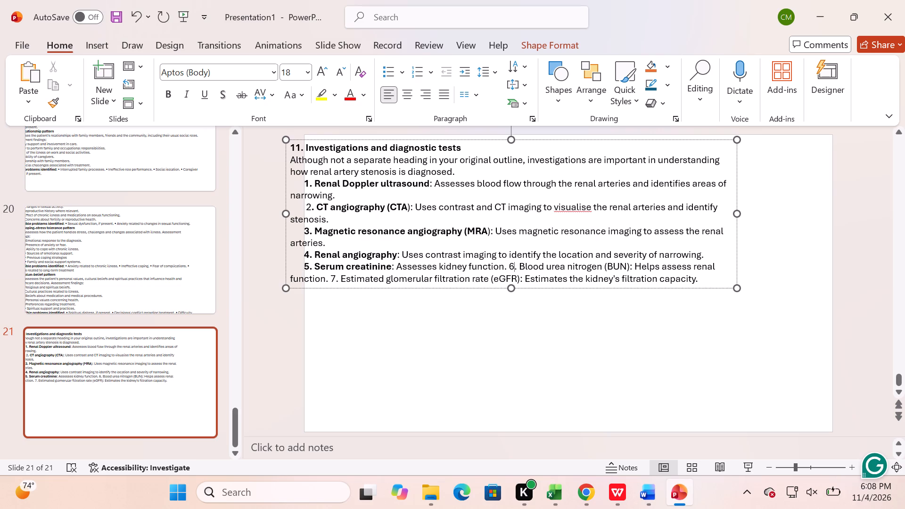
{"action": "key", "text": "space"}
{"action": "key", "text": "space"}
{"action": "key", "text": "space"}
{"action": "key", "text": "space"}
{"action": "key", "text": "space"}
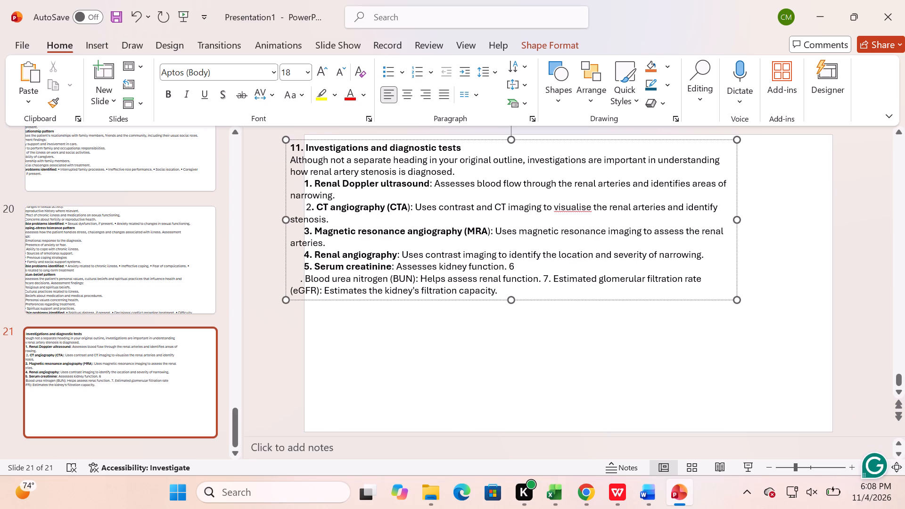
Move the item number 6 onto a new line below item 5, indented by six spaces.
{"action": "left_click", "coordinate": [507, 265]}
{"action": "key", "text": "Return"}
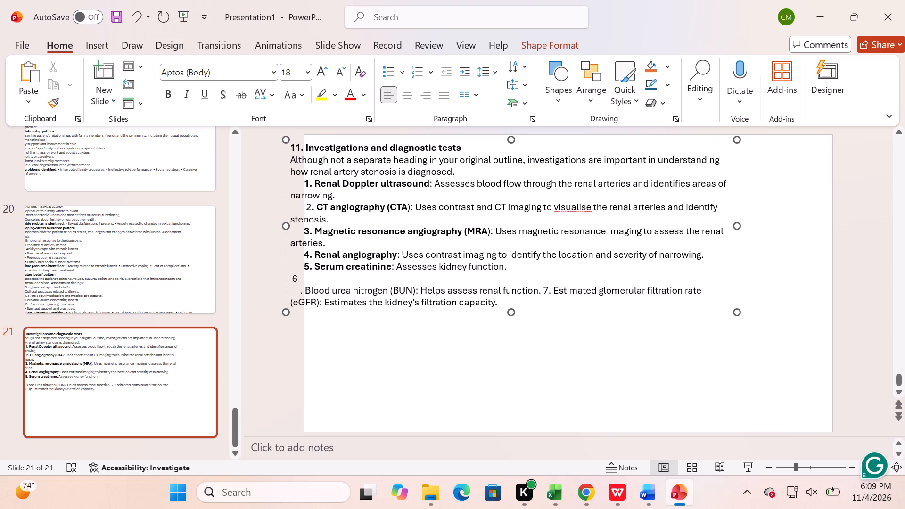
{"action": "key", "text": "space"}
{"action": "key", "text": "space"}
{"action": "key", "text": "space"}
{"action": "key", "text": "space"}
{"action": "key", "text": "space"}
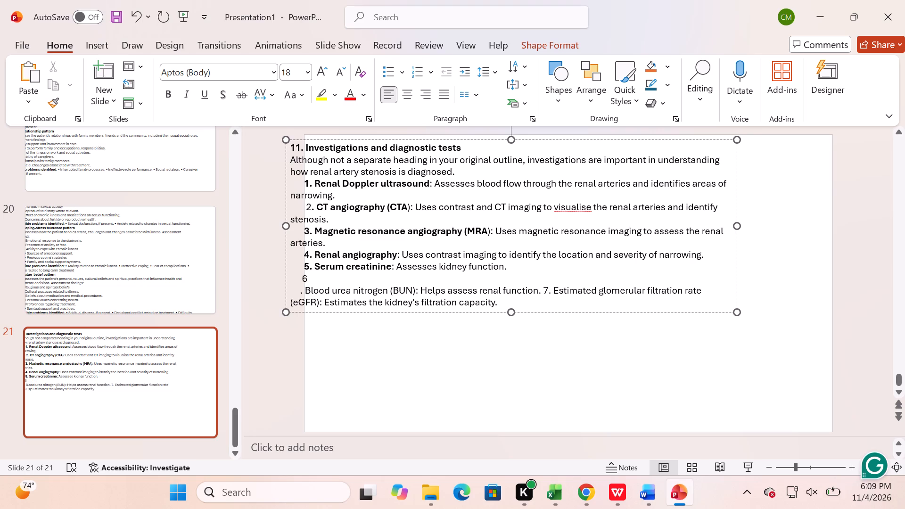
{"action": "key", "text": "space"}
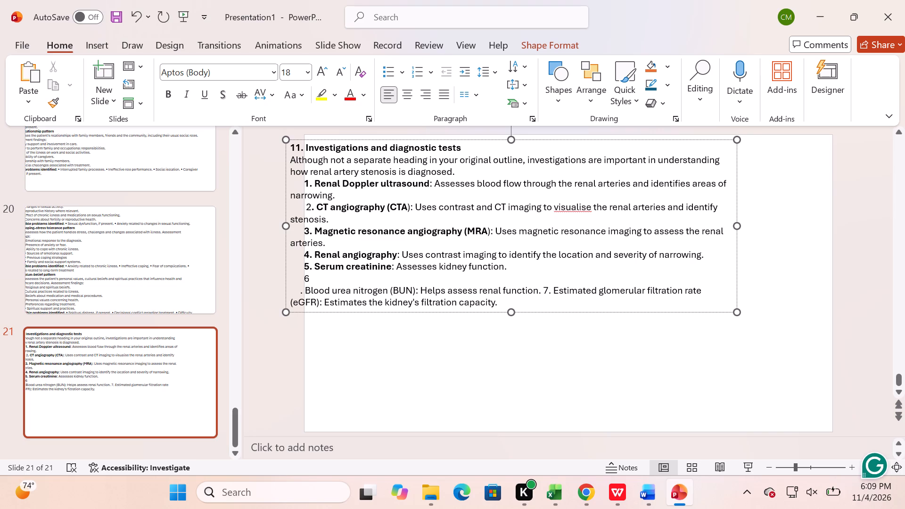
Remove the stray line break and spaces before ". Blood urea nitrogen (BUN)" and restore the number 6 directly in front of it.
{"action": "triple_click", "coordinate": [303, 290]}
{"action": "left_click", "coordinate": [303, 290]}
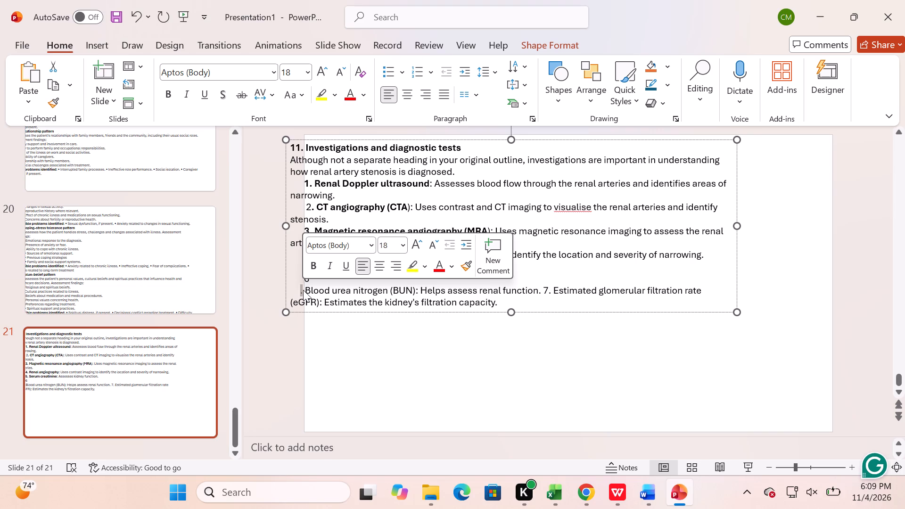
{"action": "left_click", "coordinate": [299, 290]}
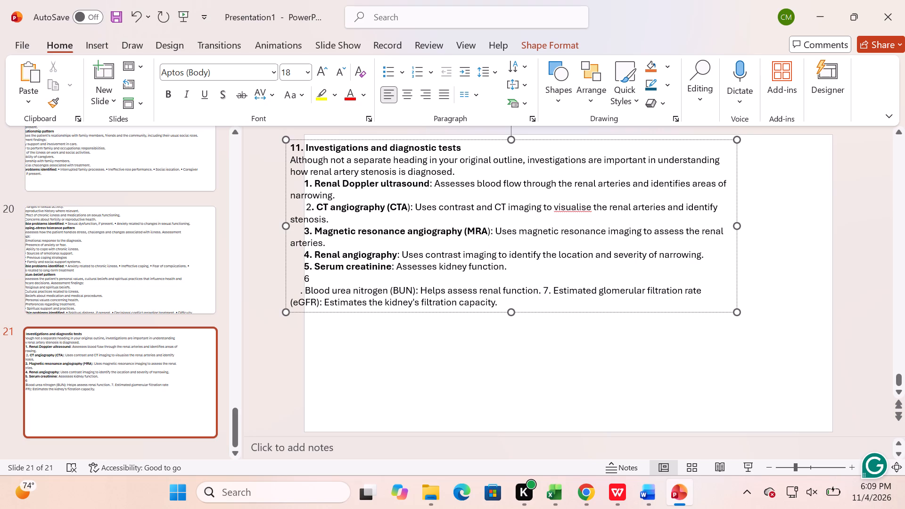
{"action": "key", "text": "BackSpace"}
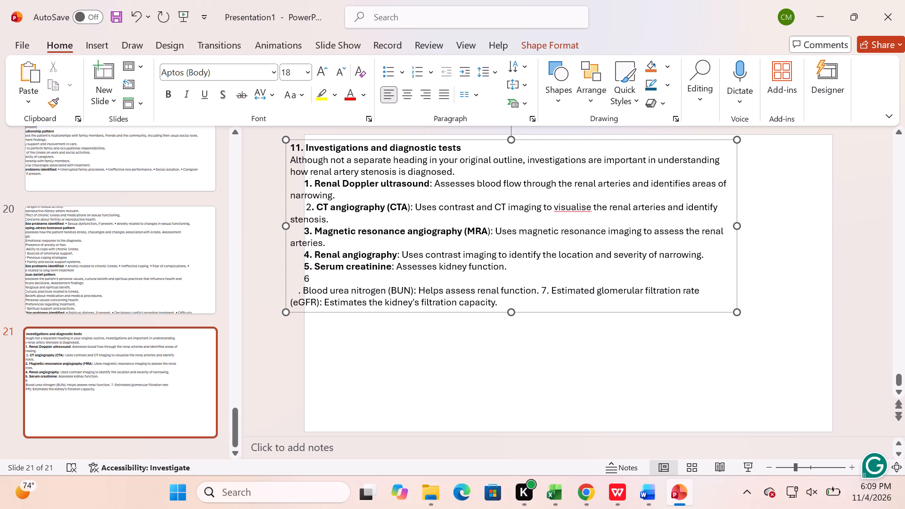
{"action": "key", "text": "BackSpace"}
{"action": "key", "text": "BackSpace"}
{"action": "key", "text": "BackSpace"}
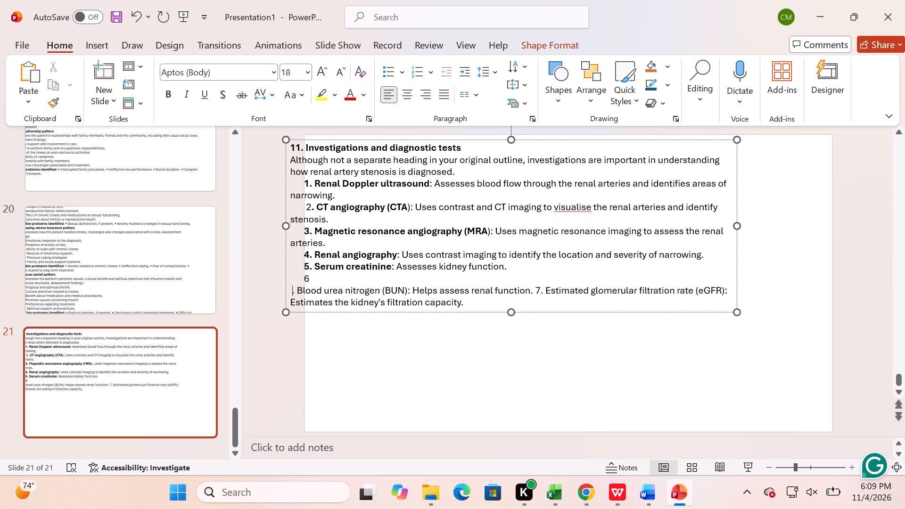
{"action": "key", "text": "BackSpace"}
{"action": "key", "text": "BackSpace"}
{"action": "key", "text": "BackSpace"}
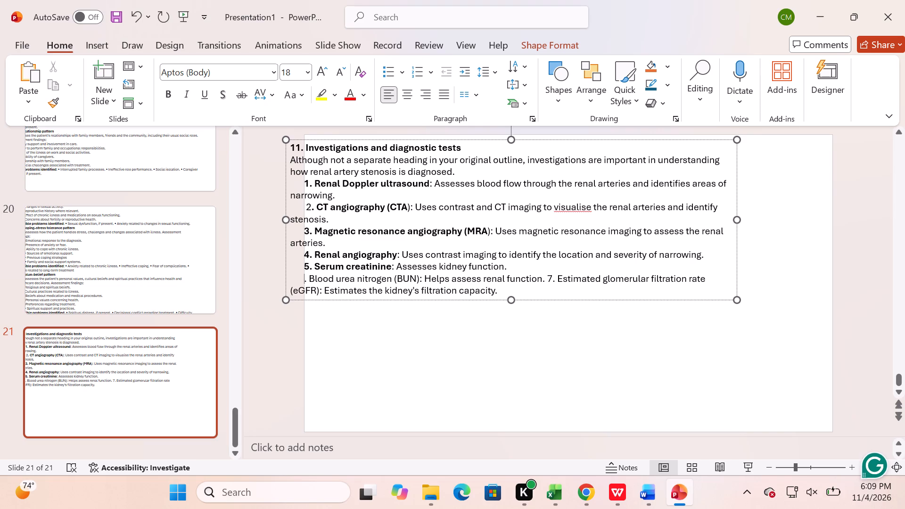
{"action": "key", "text": "6"}
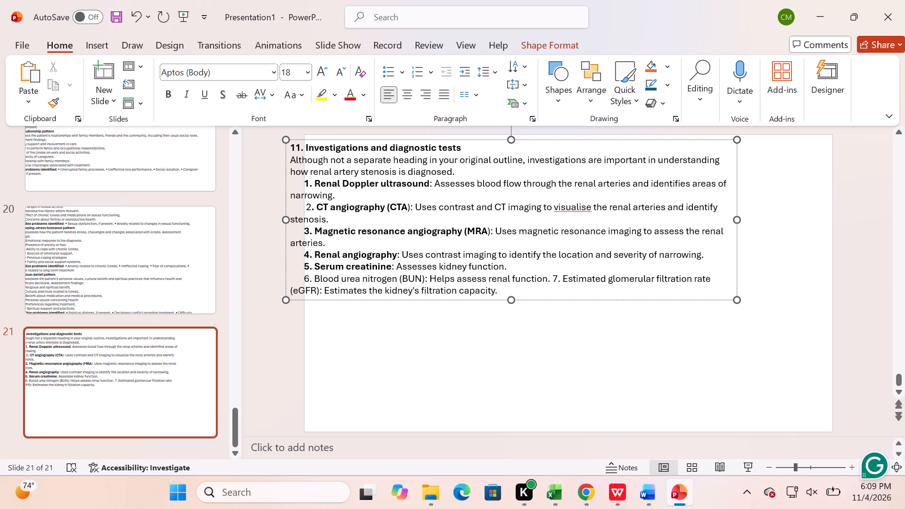
Make the item title "6. Blood urea nitrogen (BUN)" bold.
{"action": "left_click_drag", "start_coordinate": [300, 283], "coordinate": [306, 282]}
{"action": "left_click_drag", "start_coordinate": [306, 282], "coordinate": [422, 274]}
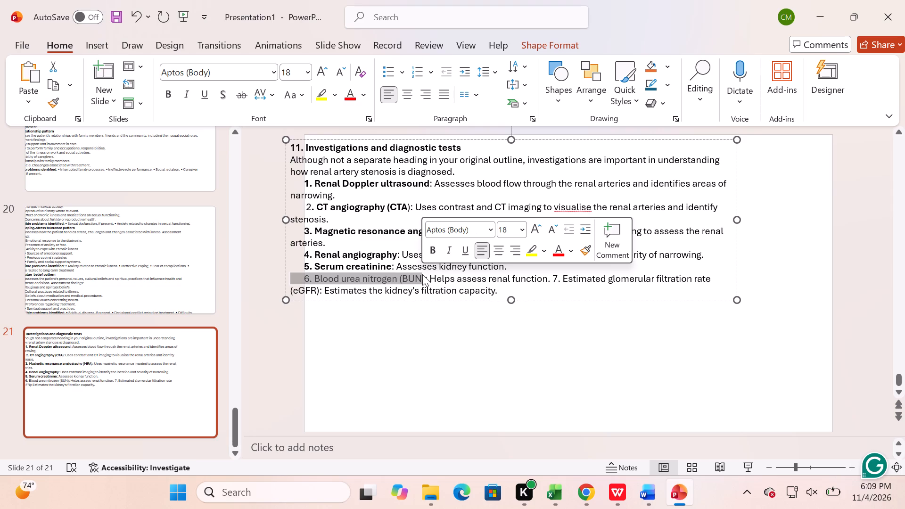
{"action": "left_click", "coordinate": [433, 249]}
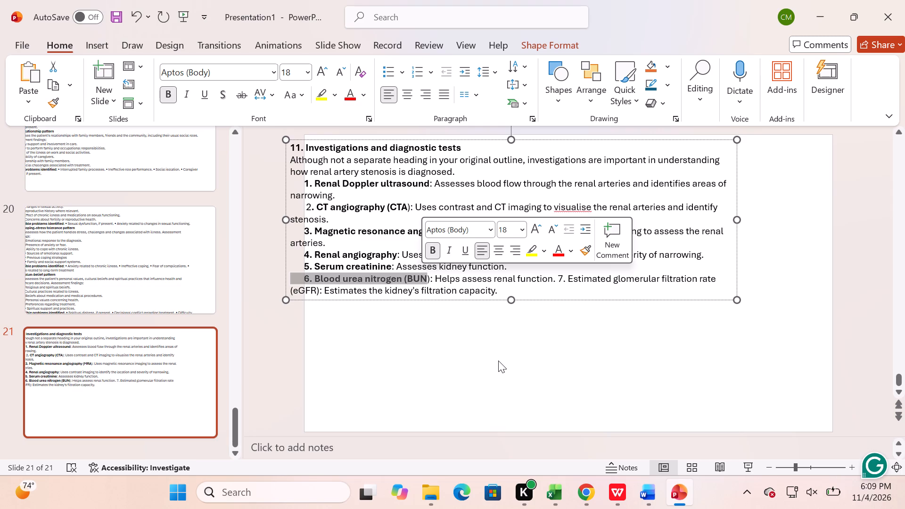
{"action": "left_click", "coordinate": [530, 333]}
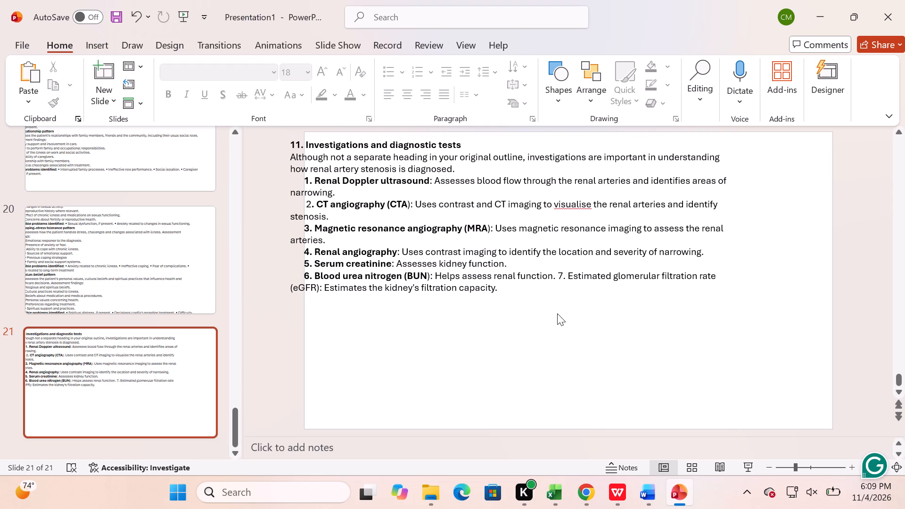
Move item 7, Estimated glomerular filtration rate (eGFR), onto a new line below item 6, indented by five spaces.
{"action": "left_click", "coordinate": [562, 274]}
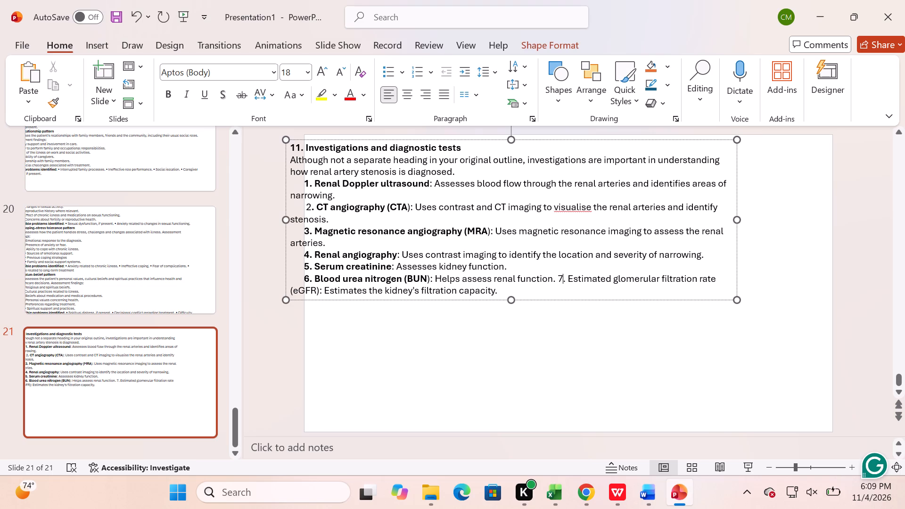
{"action": "double_click", "coordinate": [562, 274]}
{"action": "left_click", "coordinate": [555, 277]}
{"action": "key", "text": "Return"}
{"action": "key", "text": "space"}
{"action": "key", "text": "space"}
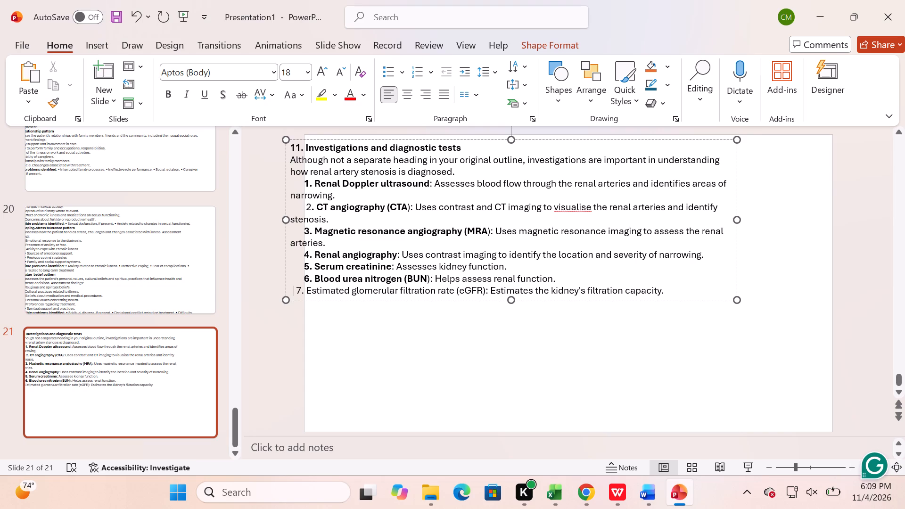
{"action": "key", "text": "space"}
{"action": "key", "text": "space"}
{"action": "key", "text": "space"}
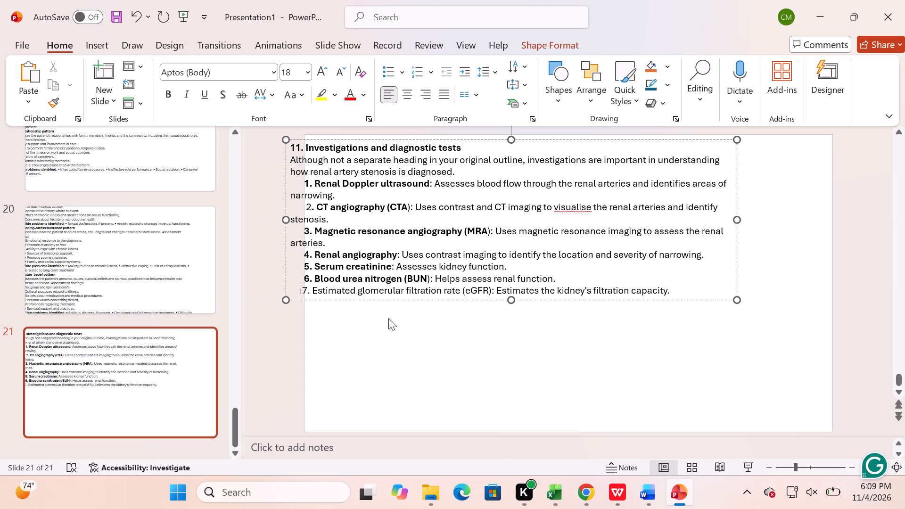
Make the item title "7. Estimated glomerular filtration rate (eGFR)" bold.
{"action": "left_click_drag", "start_coordinate": [302, 290], "coordinate": [358, 286]}
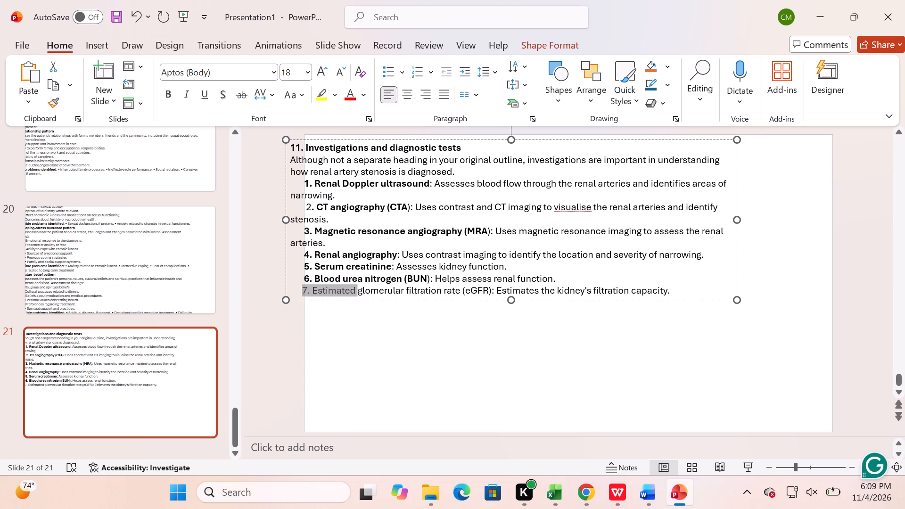
{"action": "left_click_drag", "start_coordinate": [358, 286], "coordinate": [488, 287]}
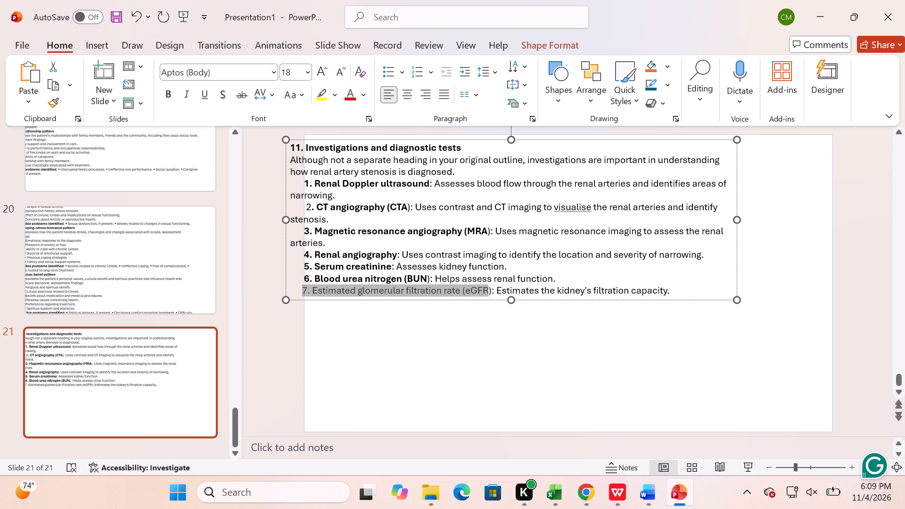
{"action": "left_click_drag", "start_coordinate": [488, 287], "coordinate": [489, 287]}
{"action": "left_click", "coordinate": [502, 264]}
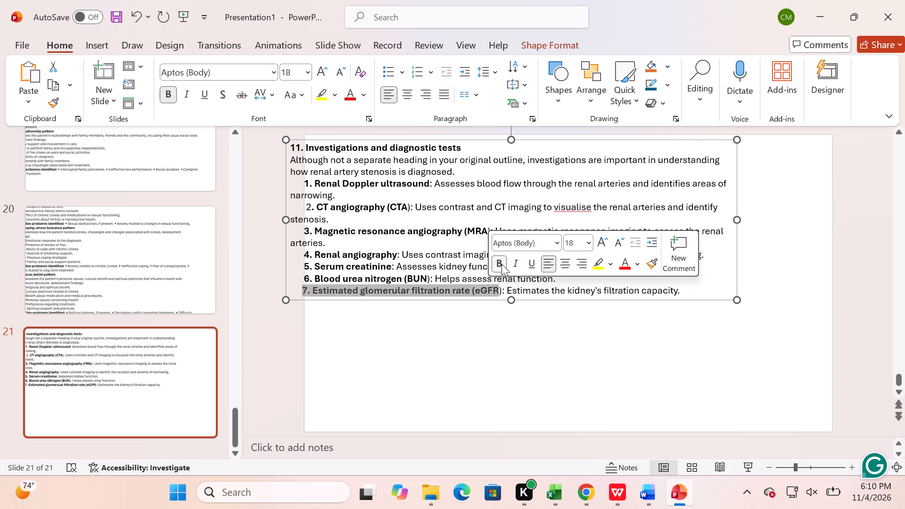
{"action": "left_click", "coordinate": [514, 374]}
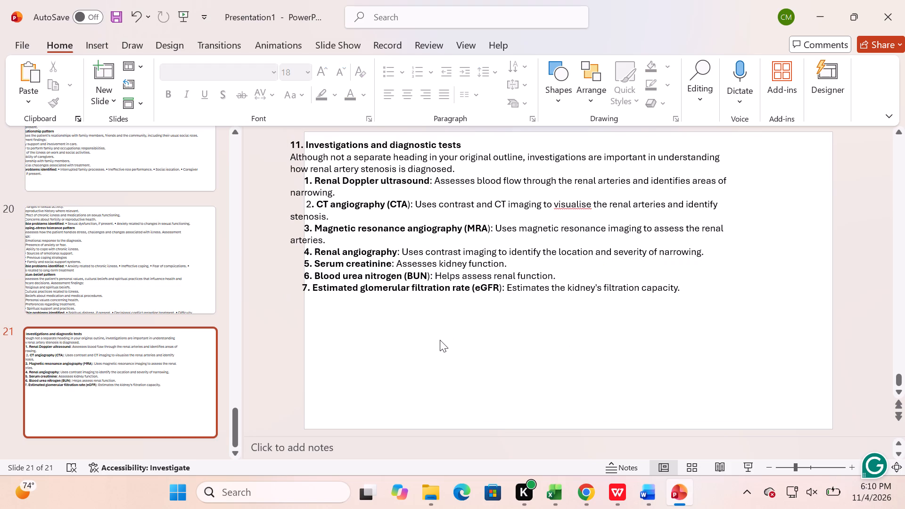
Add one more space before item 7 to align it with the items above.
{"action": "left_click", "coordinate": [304, 286]}
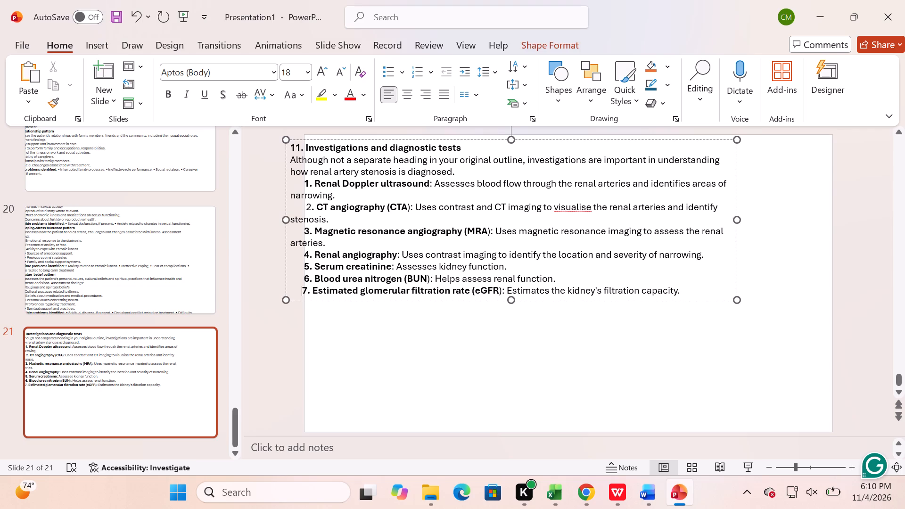
{"action": "key", "text": "space"}
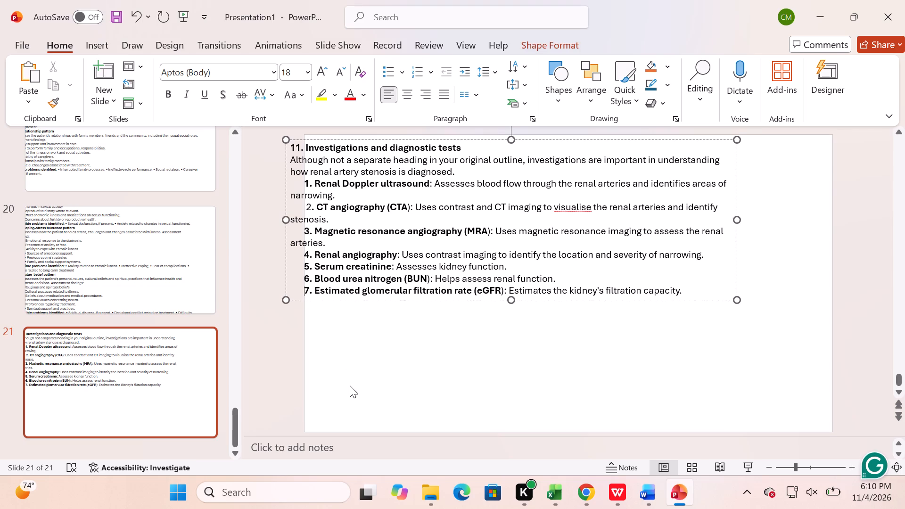
{"action": "left_click", "coordinate": [350, 386]}
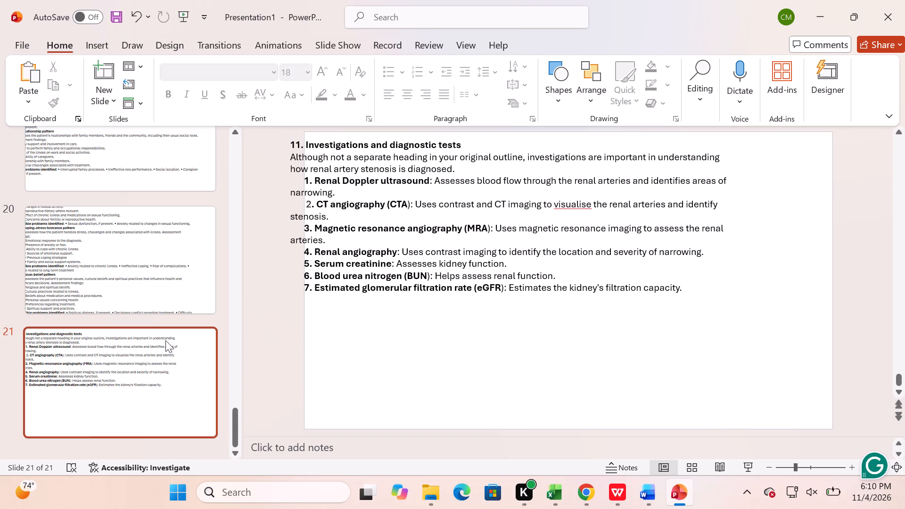
Switch to the renal artery stenosis PDF in Chrome and copy items 8 to 10, Urinalysis to Serum electrolytes, from page 13.
{"action": "left_click", "coordinate": [126, 368]}
{"action": "scroll", "coordinate": [126, 368], "scroll_direction": "down", "scroll_amount": 1}
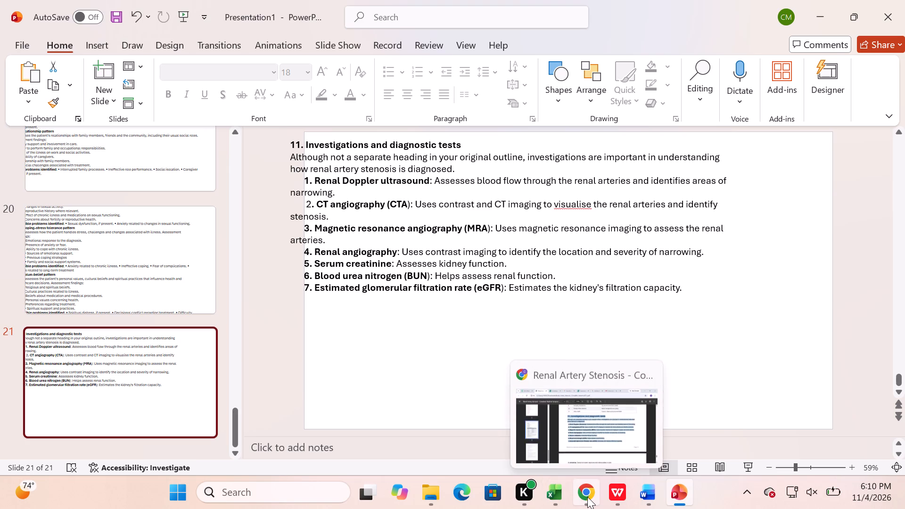
{"action": "left_click", "coordinate": [580, 451]}
{"action": "scroll", "coordinate": [544, 375], "scroll_direction": "down", "scroll_amount": 2}
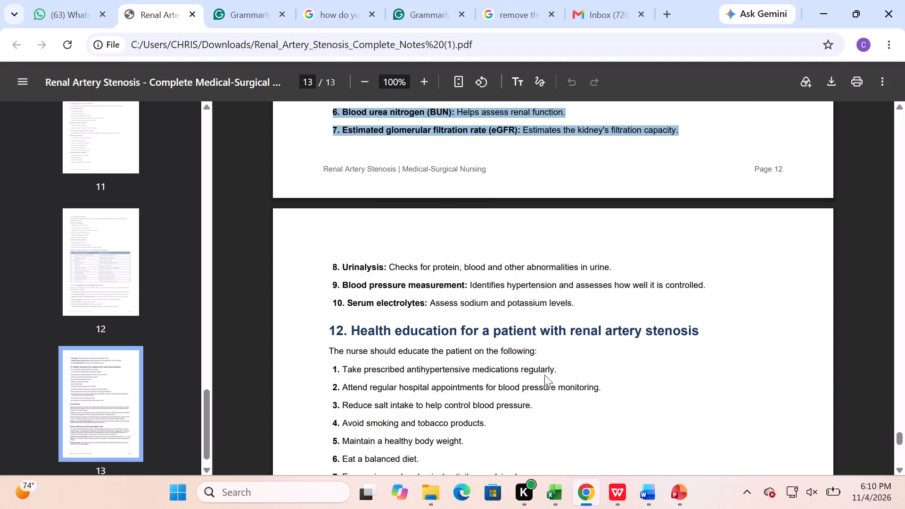
{"action": "scroll", "coordinate": [544, 375], "scroll_direction": "down", "scroll_amount": 2}
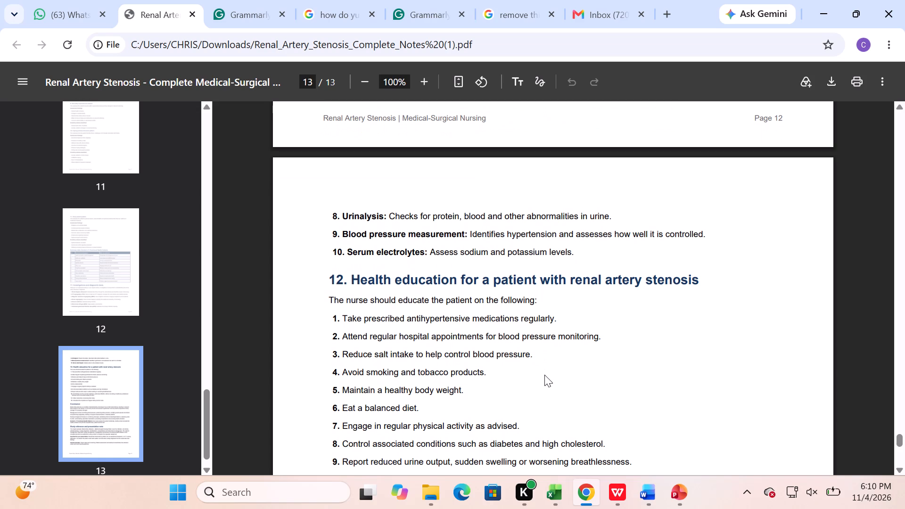
{"action": "key", "text": "space"}
{"action": "key", "text": "space"}
{"action": "key", "text": "space"}
{"action": "key", "text": "space"}
{"action": "key", "text": "space"}
{"action": "key", "text": "space"}
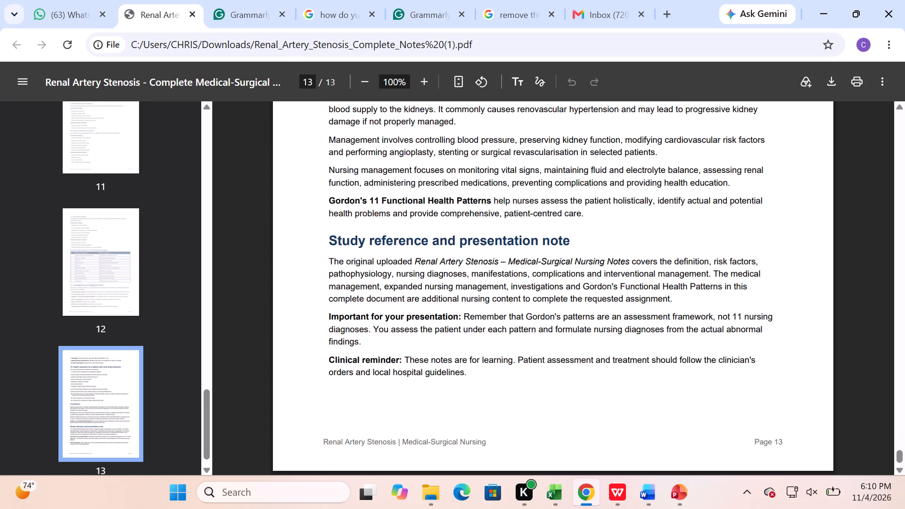
{"action": "scroll", "coordinate": [414, 208], "scroll_direction": "up", "scroll_amount": 3}
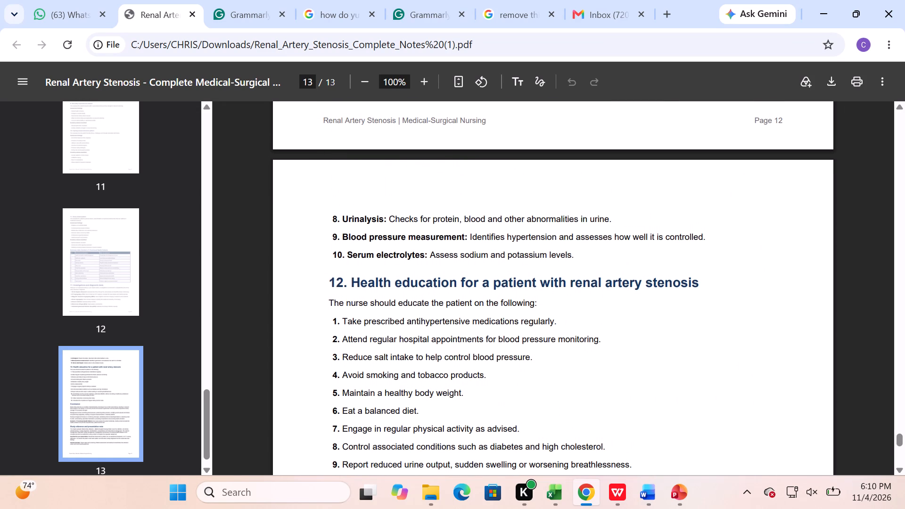
{"action": "left_click_drag", "start_coordinate": [326, 222], "coordinate": [379, 211]}
{"action": "scroll", "coordinate": [326, 222], "scroll_direction": "right", "scroll_amount": 1}
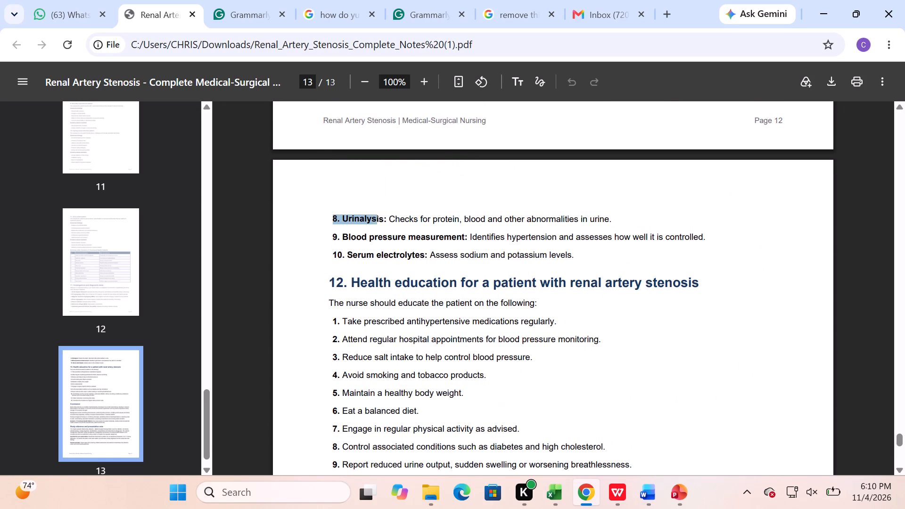
{"action": "scroll", "coordinate": [379, 211], "scroll_direction": "right", "scroll_amount": 1}
{"action": "left_click_drag", "start_coordinate": [379, 211], "coordinate": [714, 245]}
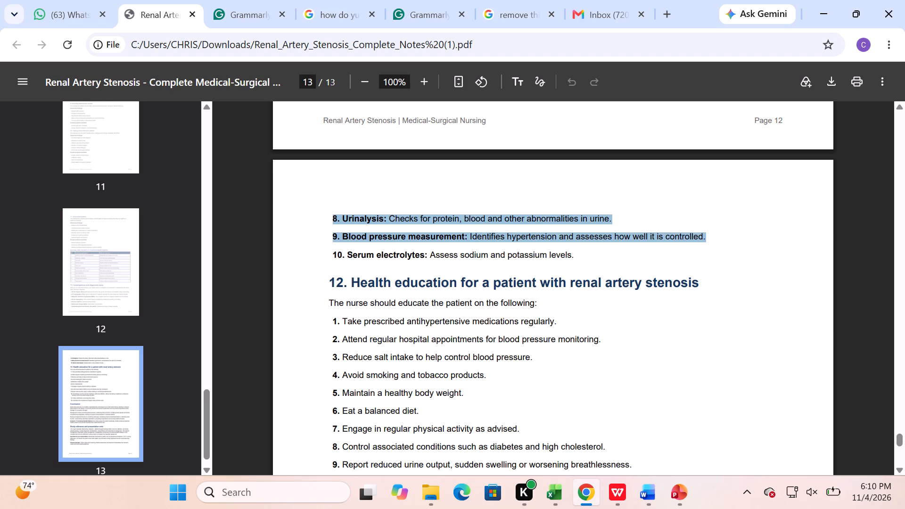
{"action": "left_click_drag", "start_coordinate": [714, 245], "coordinate": [566, 253]}
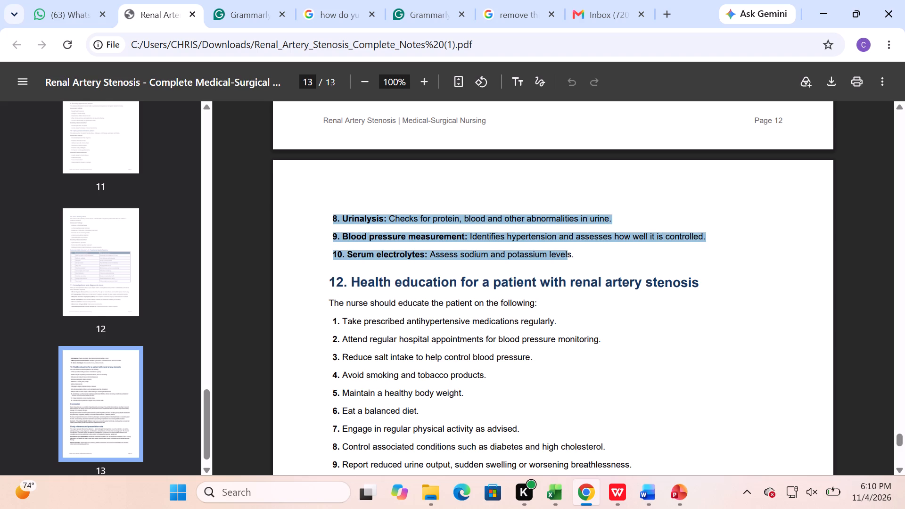
{"action": "left_click_drag", "start_coordinate": [566, 253], "coordinate": [586, 254]}
{"action": "key", "text": "ctrl+c"}
{"action": "key", "text": "ctrl+c"}
{"action": "key", "text": "ctrl+c"}
{"action": "left_click", "coordinate": [503, 238], "text": "ctrl"}
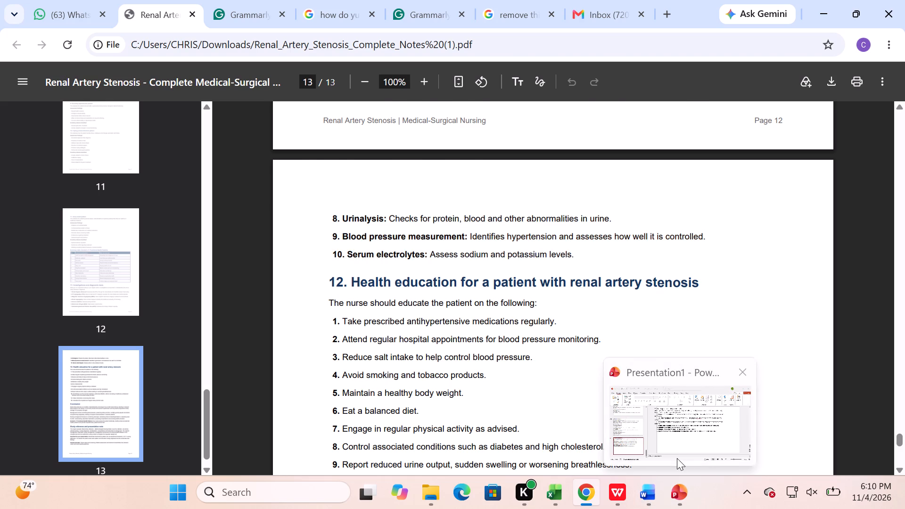
Switch back to PowerPoint and paste the copied items 8 to 10 on a new line below item 7 on slide 21.
{"action": "left_click", "coordinate": [677, 458]}
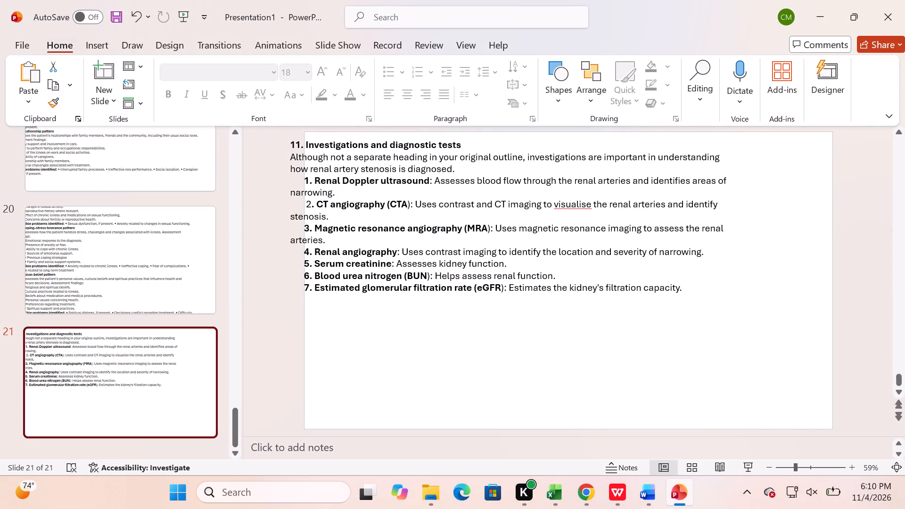
{"action": "left_click", "coordinate": [688, 281]}
{"action": "left_click", "coordinate": [684, 291]}
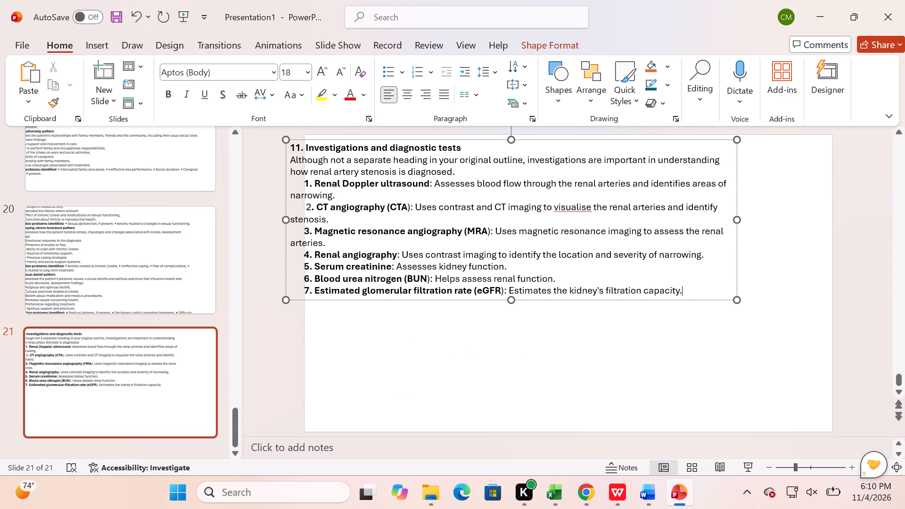
{"action": "key", "text": "Return"}
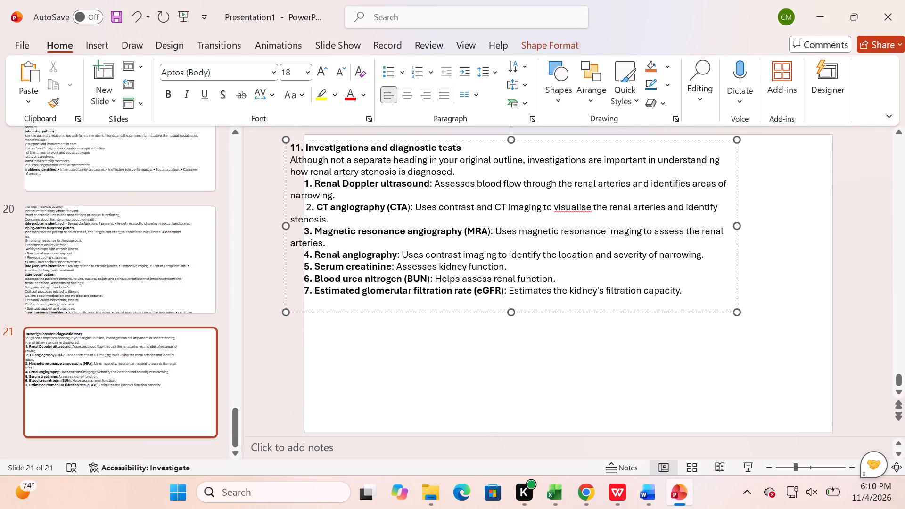
{"action": "key", "text": "ctrl+v"}
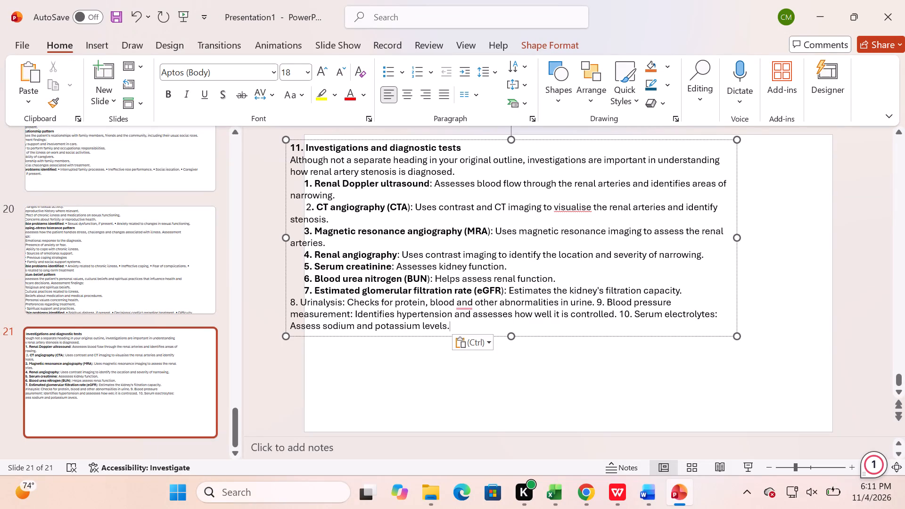
Indent item 8, Urinalysis, by seven spaces.
{"action": "left_click", "coordinate": [292, 299]}
{"action": "key", "text": "space"}
{"action": "key", "text": "space"}
{"action": "key", "text": "space"}
{"action": "key", "text": "space"}
{"action": "key", "text": "space"}
{"action": "key", "text": "space"}
{"action": "key", "text": "space"}
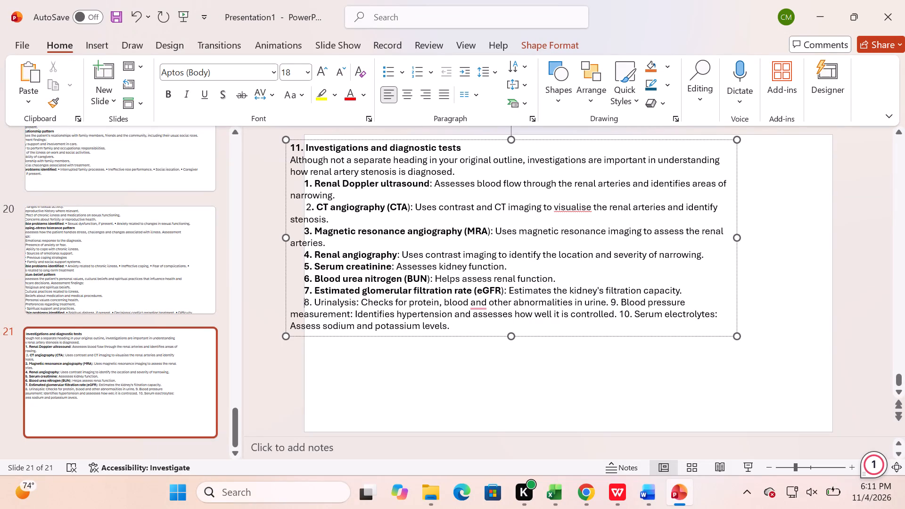
Move item 9, Blood pressure measurement, onto a new line below item 8, indented by seven spaces.
{"action": "left_click", "coordinate": [611, 301]}
{"action": "key", "text": "Return"}
{"action": "key", "text": "space"}
{"action": "key", "text": "space"}
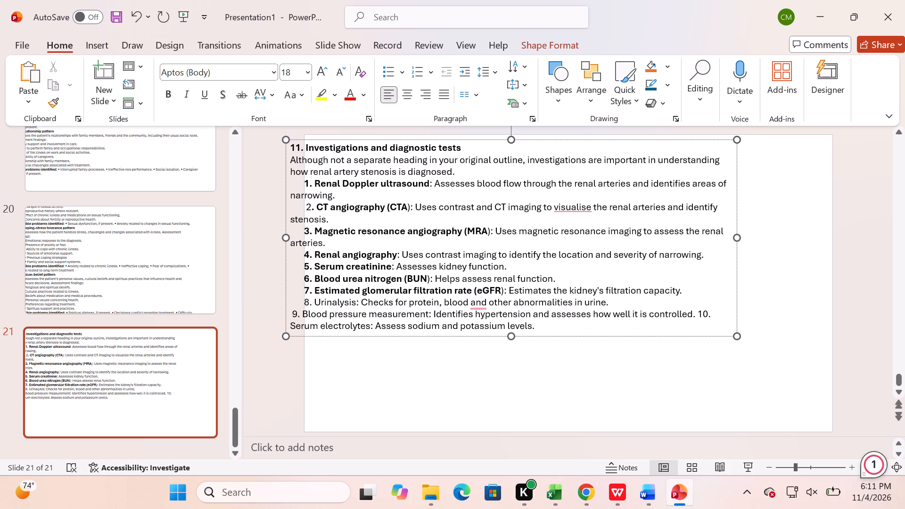
{"action": "key", "text": "space"}
{"action": "key", "text": "space"}
{"action": "key", "text": "space"}
{"action": "key", "text": "space"}
{"action": "key", "text": "space"}
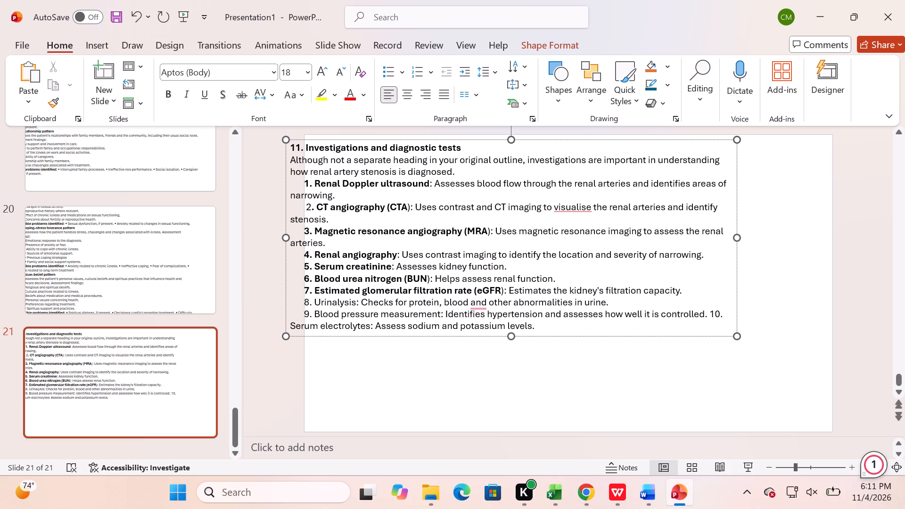
Move item 10, Serum electrolytes, onto a new line below item 9 on slide 21, indented with four added spaces.
{"action": "left_click", "coordinate": [710, 314]}
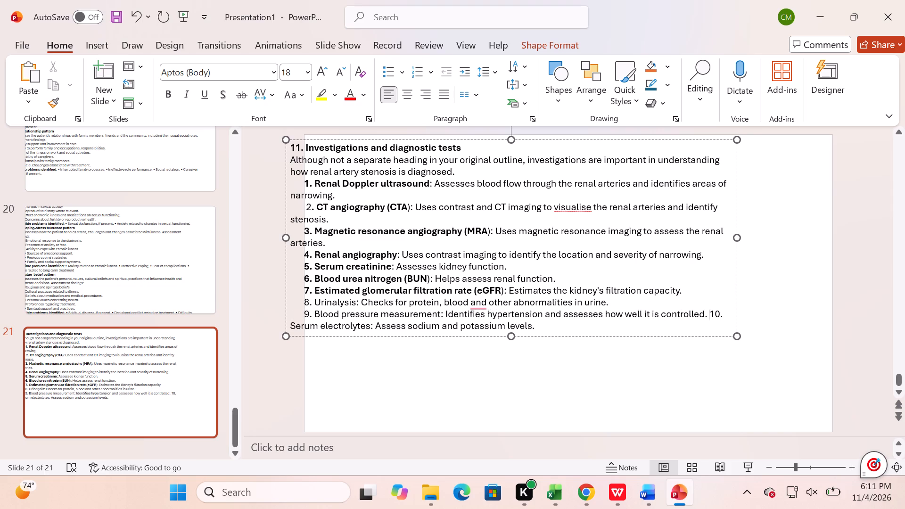
{"action": "key", "text": "Return"}
{"action": "key", "text": "space"}
{"action": "key", "text": "space"}
{"action": "key", "text": "space"}
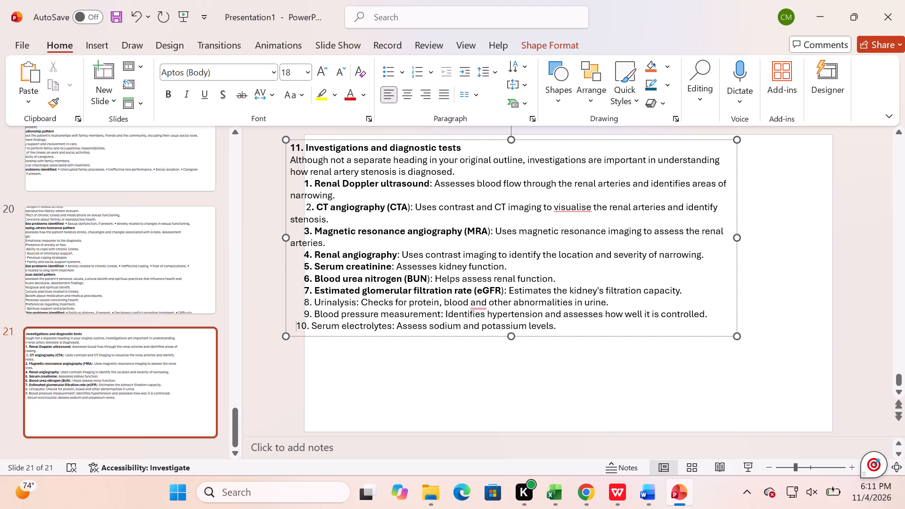
{"action": "key", "text": "space"}
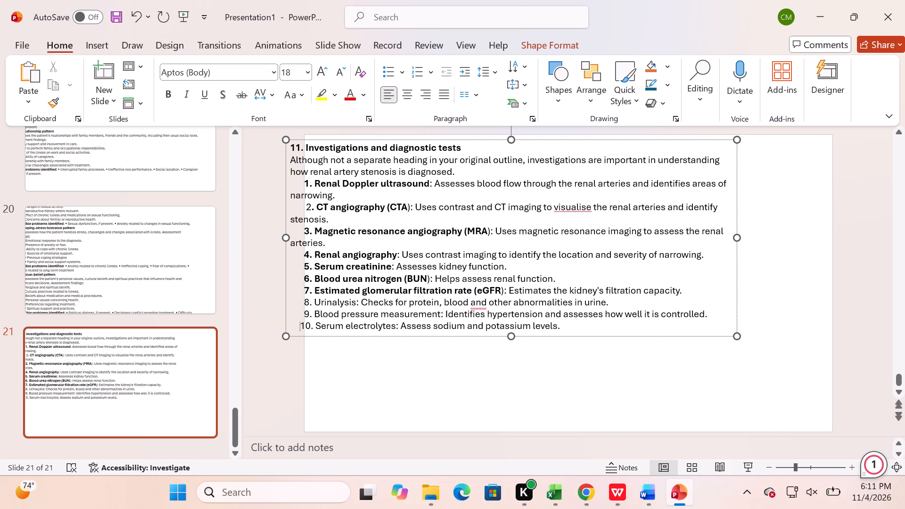
{"action": "left_click", "coordinate": [572, 361]}
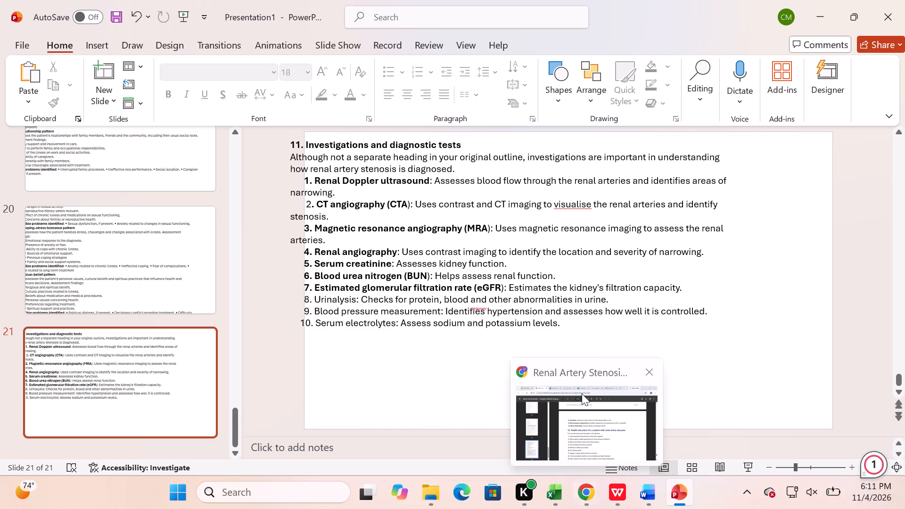
Switch to the renal artery stenosis PDF in Chrome and examine the remaining page 13 content, from section 12 Health education through the closing notes.
{"action": "left_click", "coordinate": [582, 394]}
{"action": "scroll", "coordinate": [526, 326], "scroll_direction": "down", "scroll_amount": 1}
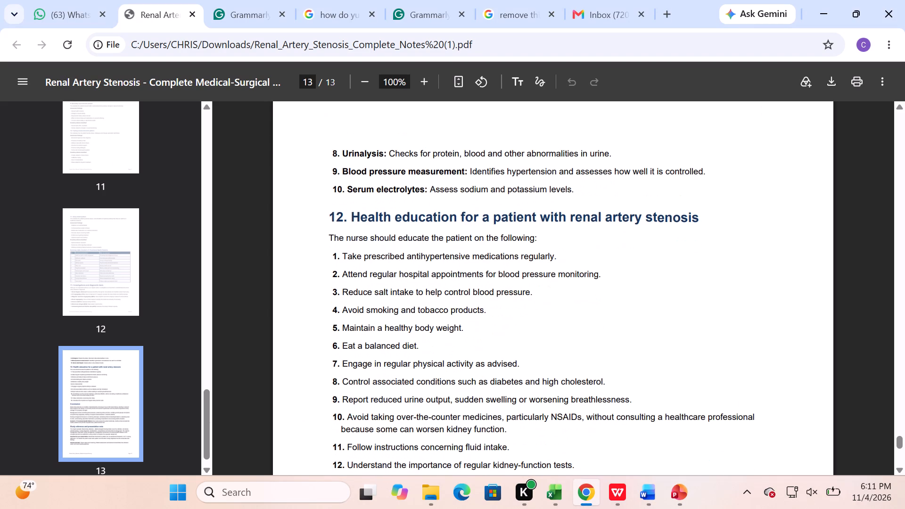
{"action": "scroll", "coordinate": [526, 326], "scroll_direction": "down", "scroll_amount": 2}
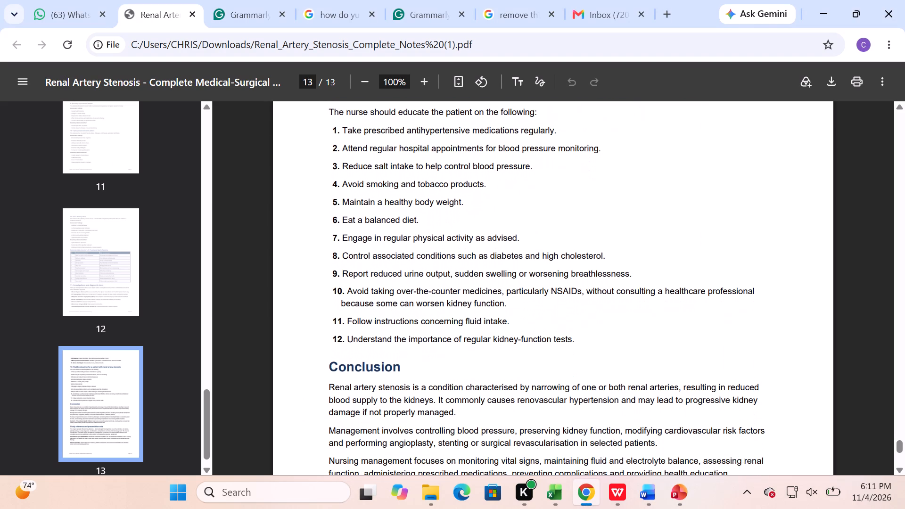
{"action": "scroll", "coordinate": [526, 326], "scroll_direction": "down", "scroll_amount": 2}
{"action": "scroll", "coordinate": [526, 326], "scroll_direction": "up", "scroll_amount": 1}
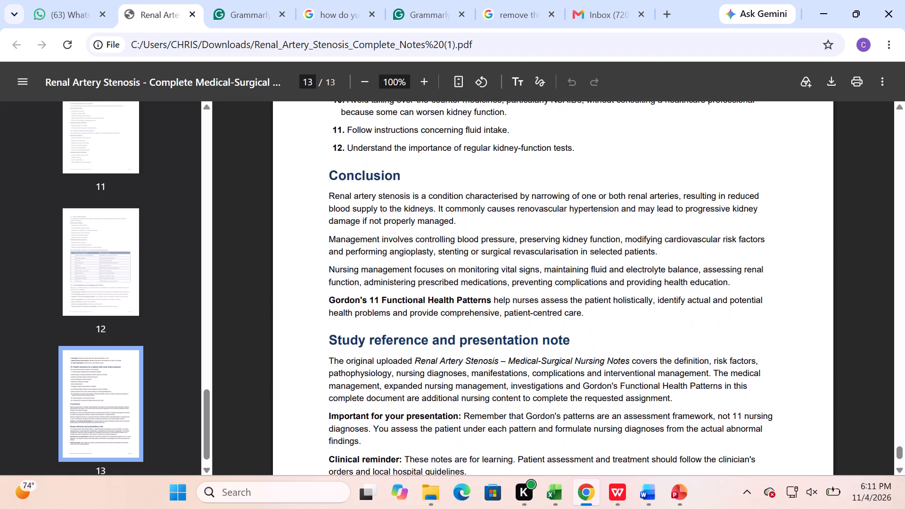
{"action": "scroll", "coordinate": [526, 326], "scroll_direction": "up", "scroll_amount": 2}
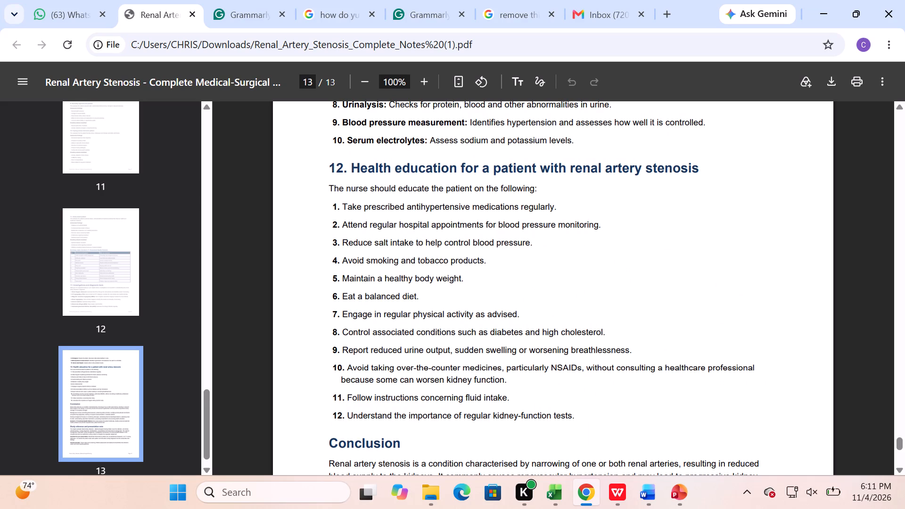
{"action": "scroll", "coordinate": [611, 124], "scroll_direction": "left", "scroll_amount": 1}
{"action": "left_click", "coordinate": [575, 455]}
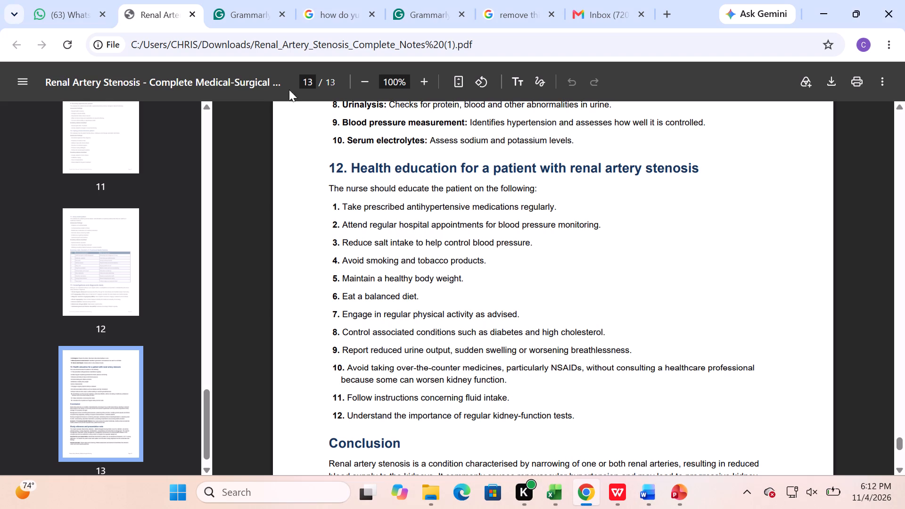
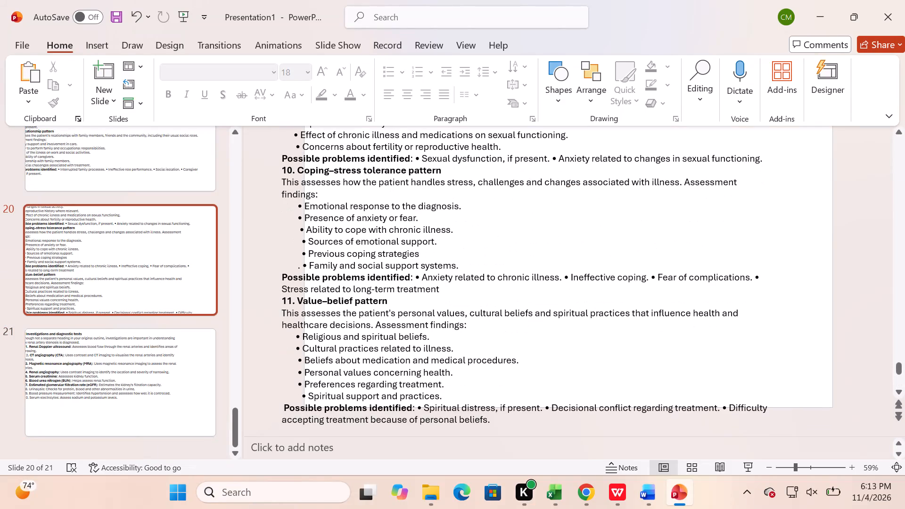
Go to slide 21 of the presentation, containing section 11, Investigations and diagnostic tests.
{"action": "scroll", "coordinate": [337, 327], "scroll_direction": "down", "scroll_amount": 2}
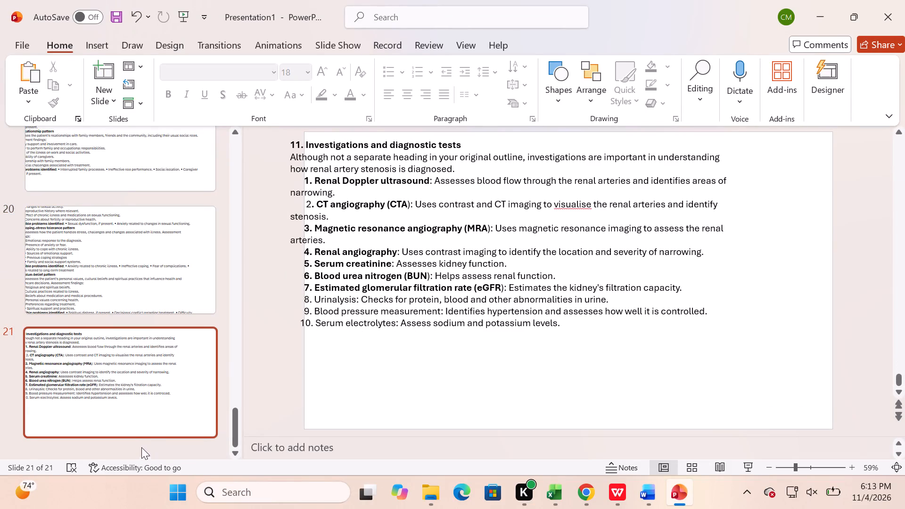
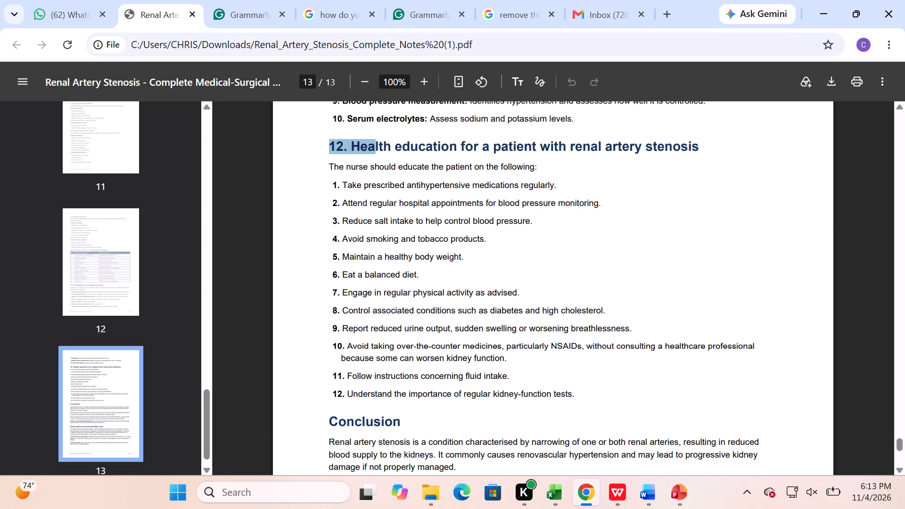
Copy section 12, Health education for a patient with renal artery stenosis, with its intro and twelve points from page 13 of the PDF notes.
{"action": "left_click_drag", "start_coordinate": [393, 139], "coordinate": [488, 334]}
{"action": "scroll", "coordinate": [650, 299], "scroll_direction": "up", "scroll_amount": 1}
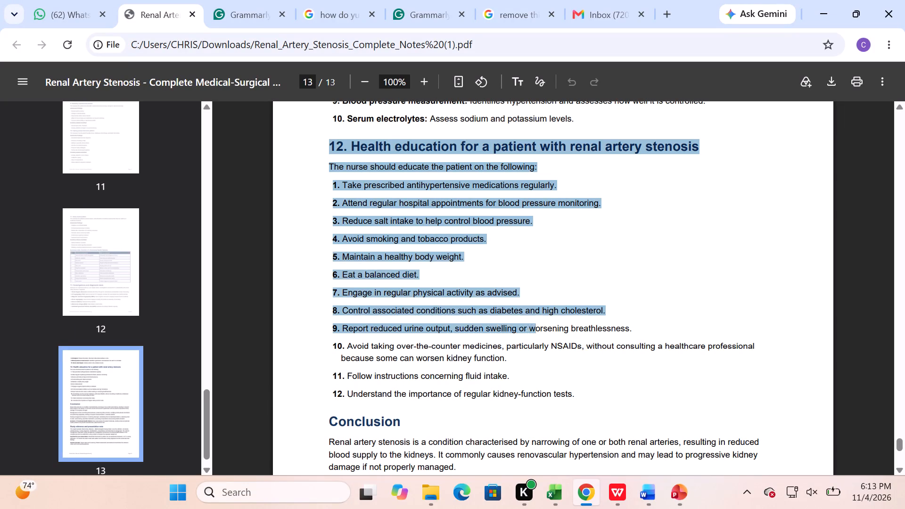
{"action": "left_click_drag", "start_coordinate": [488, 334], "coordinate": [572, 400]}
{"action": "scroll", "coordinate": [488, 334], "scroll_direction": "up", "scroll_amount": 1}
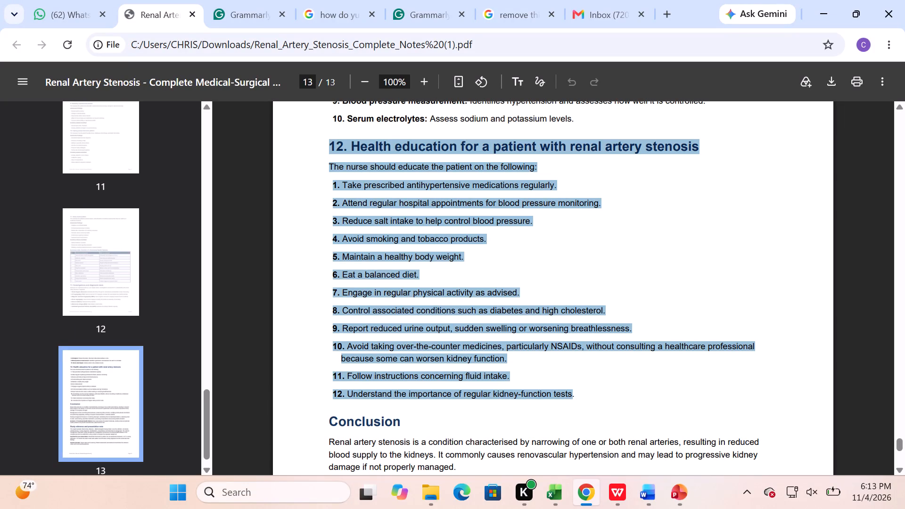
{"action": "scroll", "coordinate": [572, 400], "scroll_direction": "up", "scroll_amount": 1}
{"action": "left_click_drag", "start_coordinate": [572, 400], "coordinate": [573, 400]}
{"action": "scroll", "coordinate": [573, 400], "scroll_direction": "up", "scroll_amount": 1}
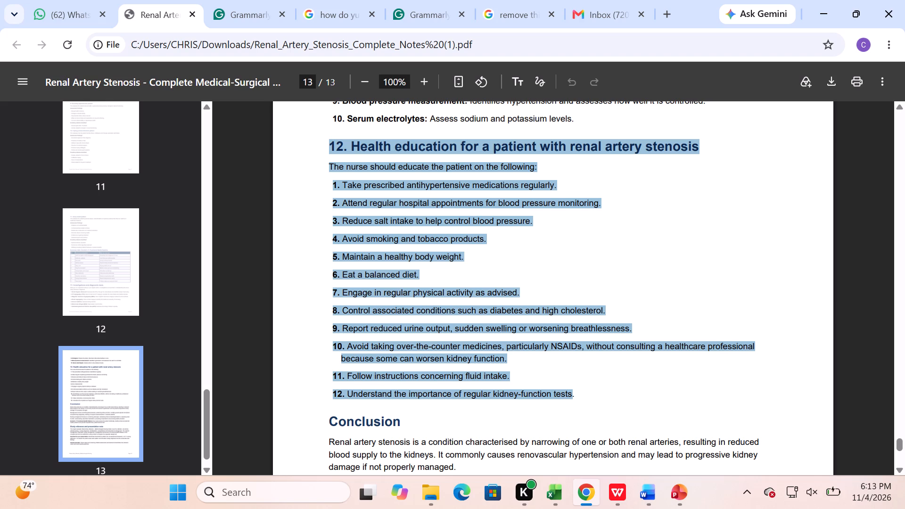
{"action": "key", "text": "ctrl+c"}
{"action": "key", "text": "ctrl+c"}
{"action": "type", "text": "cc"}
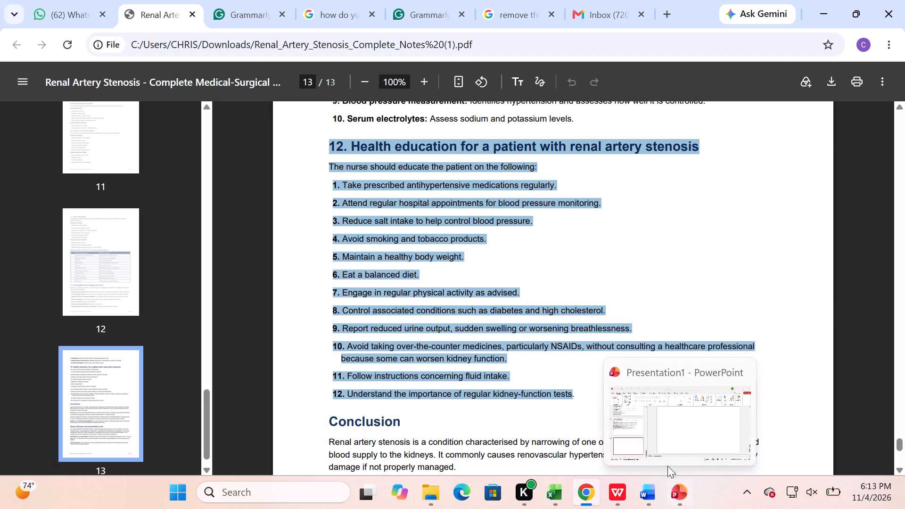
Switch to the PowerPoint presentation and paste the copied section 12 text near the top of blank slide 22.
{"action": "left_click", "coordinate": [665, 436]}
{"action": "left_click", "coordinate": [346, 164]}
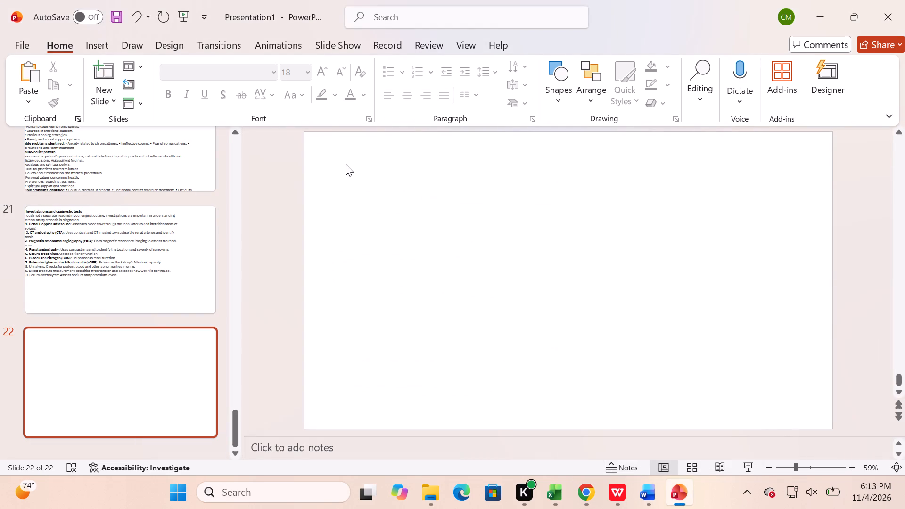
{"action": "double_click", "coordinate": [324, 142]}
{"action": "key", "text": "ctrl+v"}
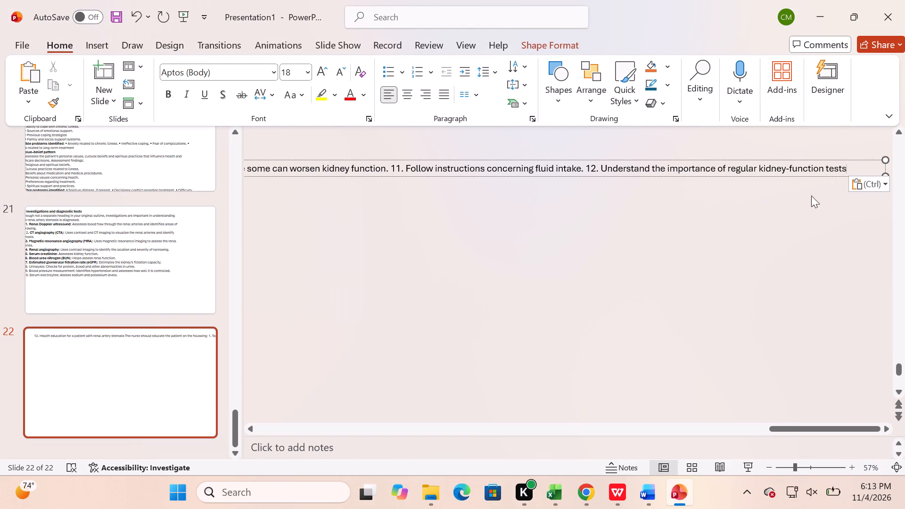
Make the heading "12. Health education for a patient with renal artery stenosis" on slide 22 bold at font size 24.
{"action": "scroll", "coordinate": [500, 166], "scroll_direction": "right", "scroll_amount": 7}
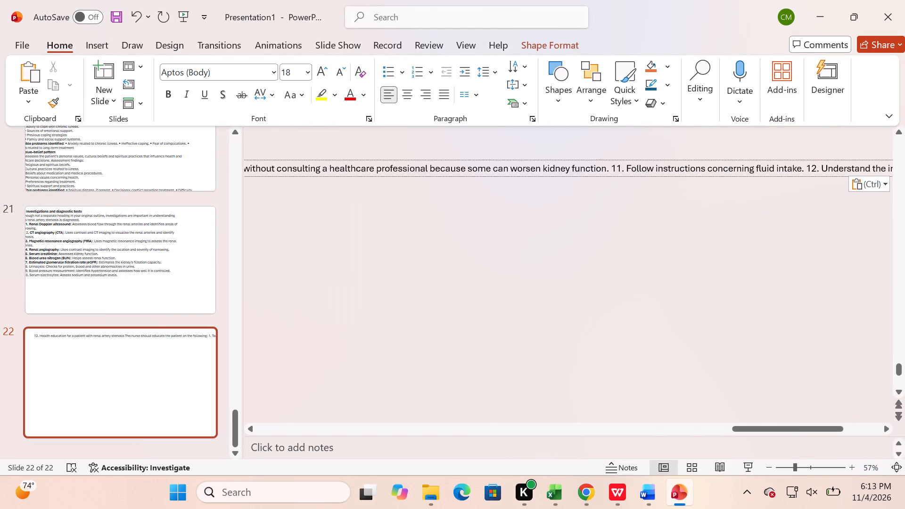
{"action": "scroll", "coordinate": [500, 166], "scroll_direction": "right", "scroll_amount": 16}
{"action": "scroll", "coordinate": [500, 166], "scroll_direction": "right", "scroll_amount": 8}
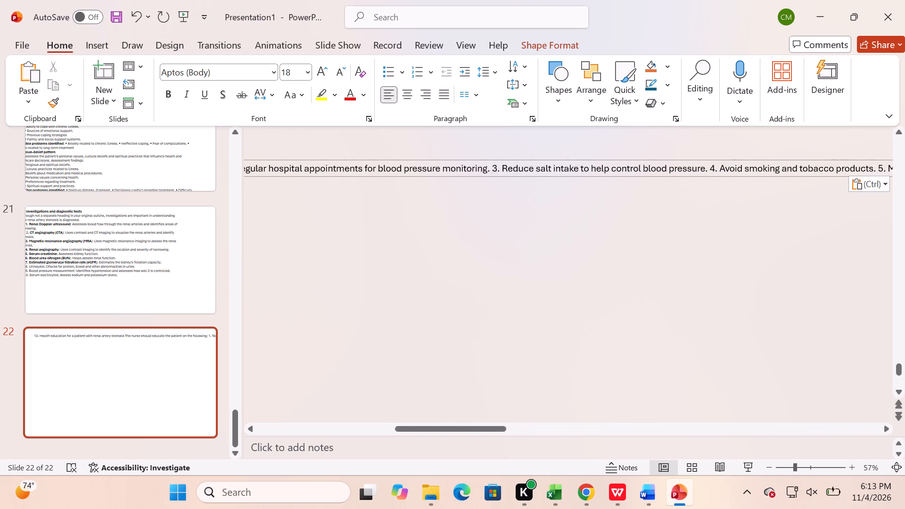
{"action": "scroll", "coordinate": [500, 166], "scroll_direction": "right", "scroll_amount": 14}
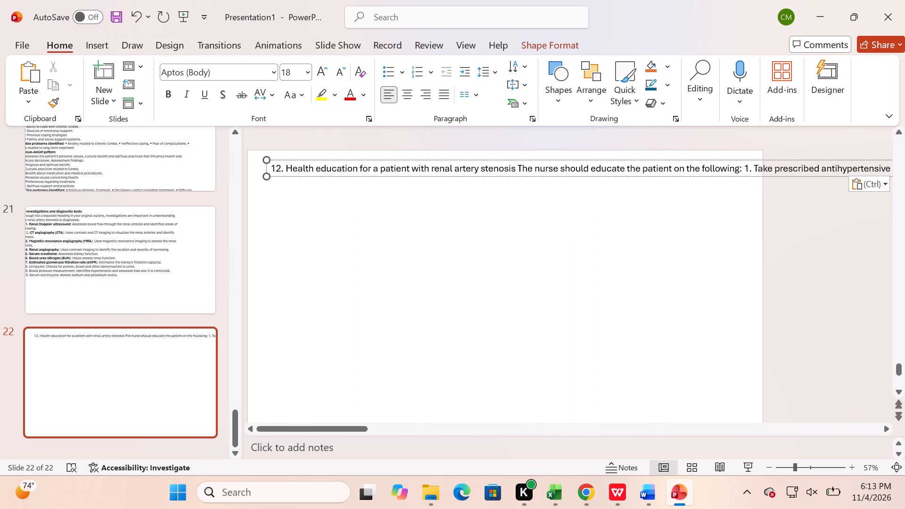
{"action": "left_click_drag", "start_coordinate": [519, 167], "coordinate": [273, 163]}
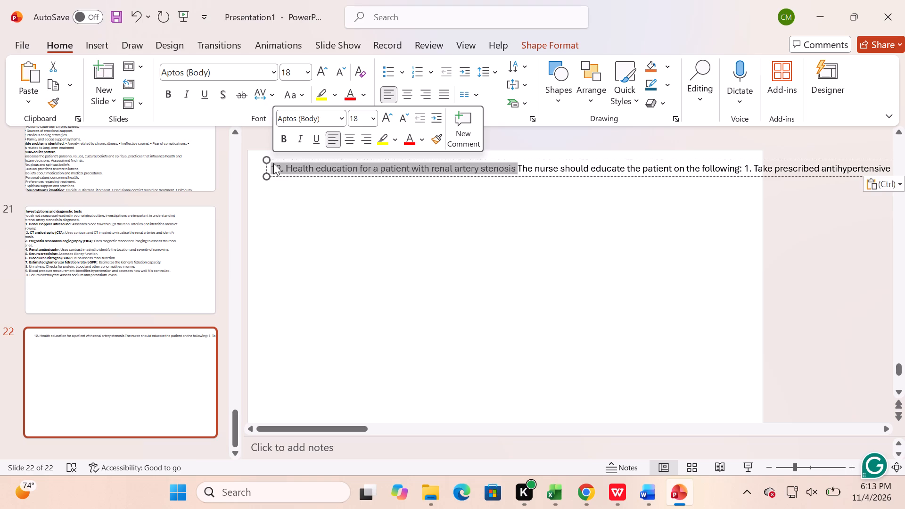
{"action": "left_click", "coordinate": [283, 139]}
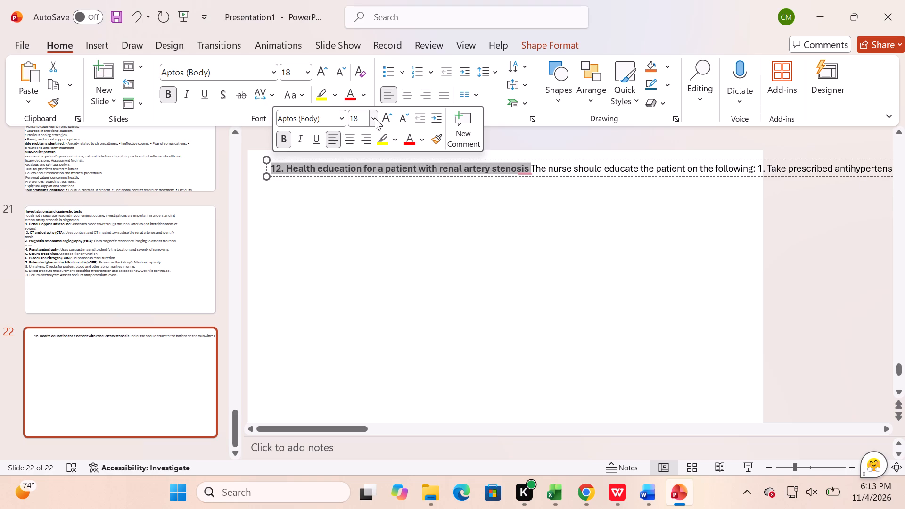
{"action": "left_click", "coordinate": [376, 118]}
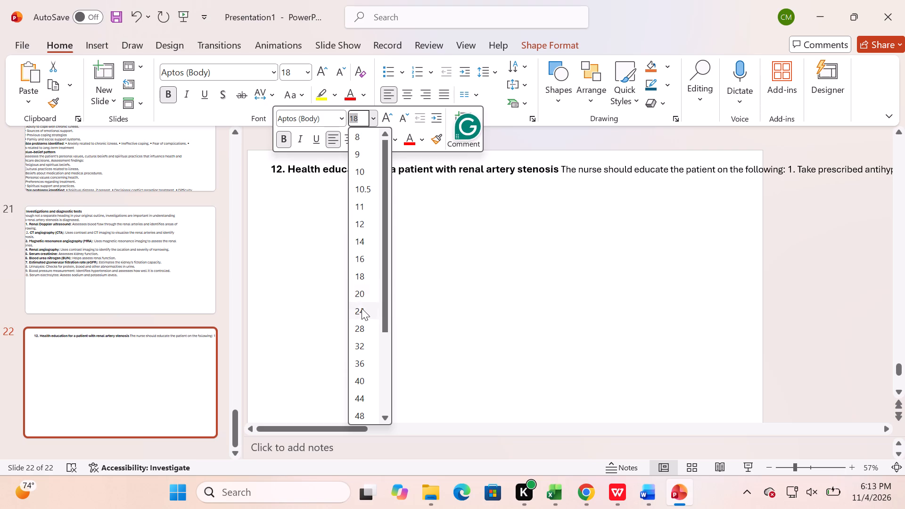
{"action": "left_click", "coordinate": [362, 311]}
Break the section 12 text into separate lines after the heading, after the introductory sentence and after point 1.
{"action": "left_click", "coordinate": [614, 162]}
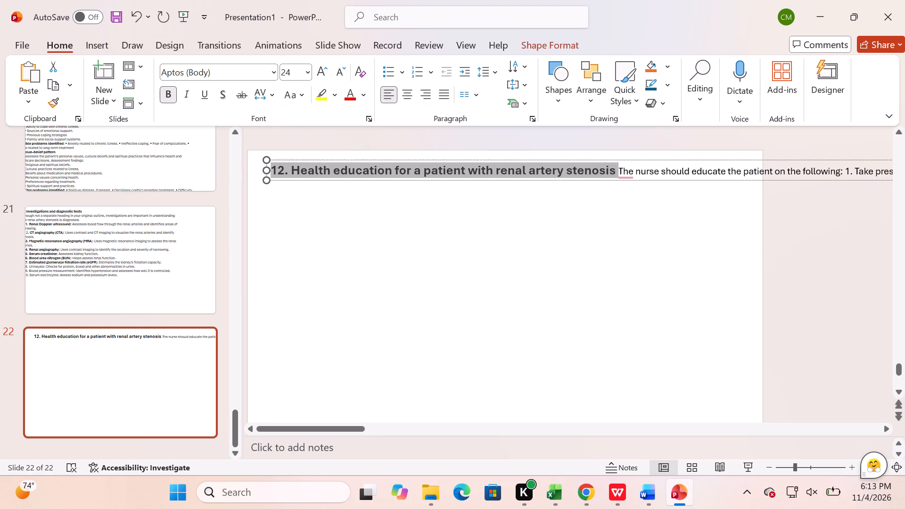
{"action": "left_click", "coordinate": [616, 166]}
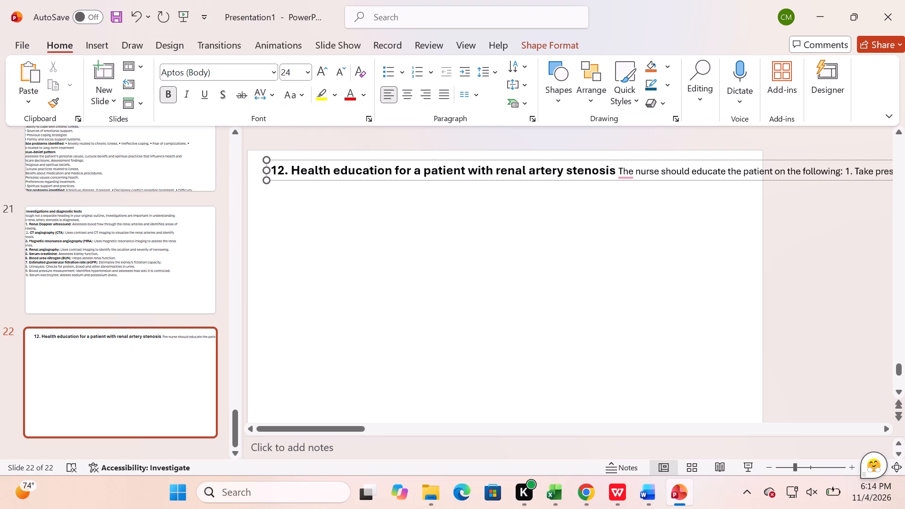
{"action": "key", "text": "Return"}
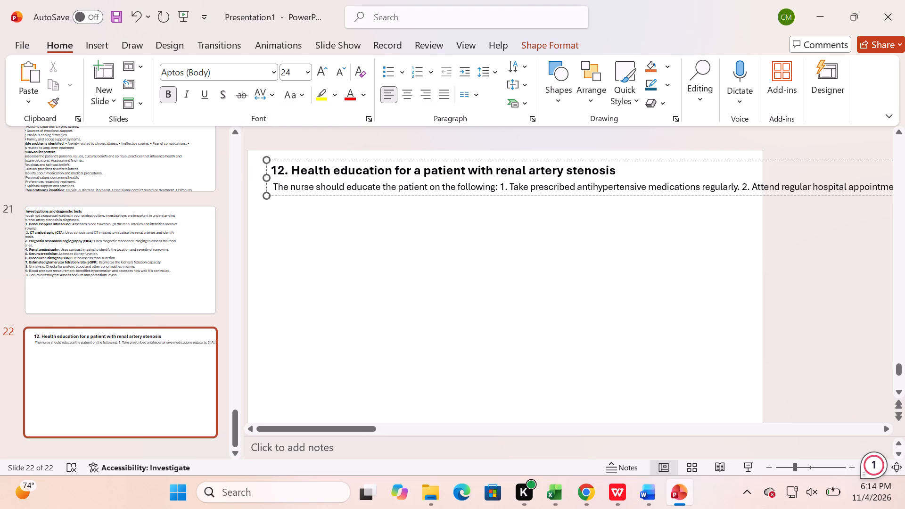
{"action": "left_click", "coordinate": [500, 186]}
{"action": "key", "text": "Return"}
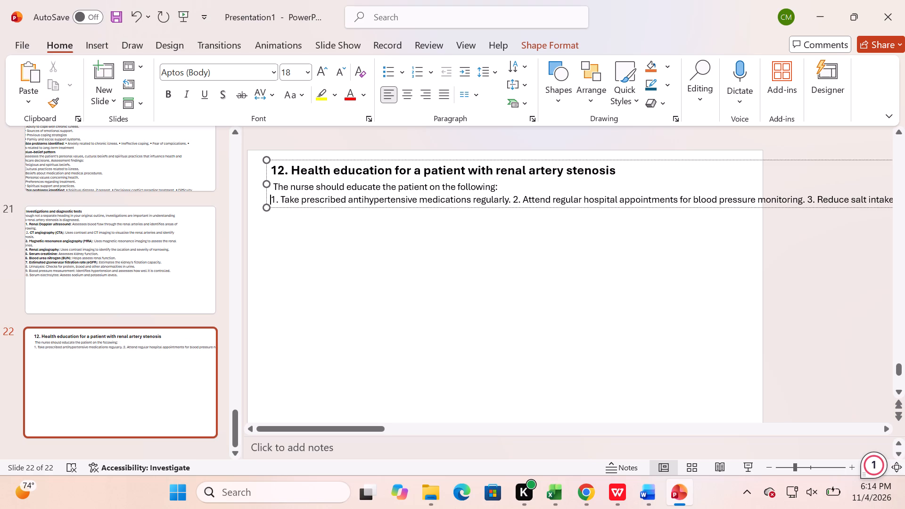
{"action": "left_click", "coordinate": [514, 198]}
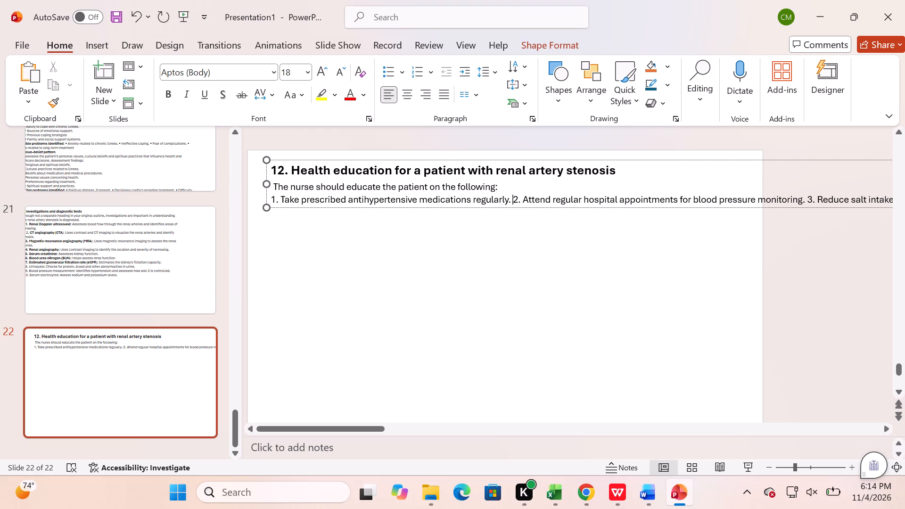
{"action": "key", "text": "Return"}
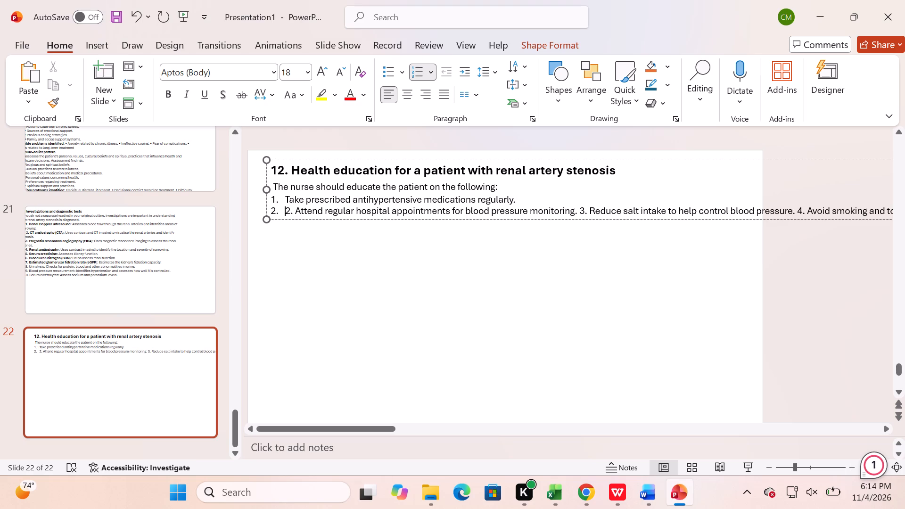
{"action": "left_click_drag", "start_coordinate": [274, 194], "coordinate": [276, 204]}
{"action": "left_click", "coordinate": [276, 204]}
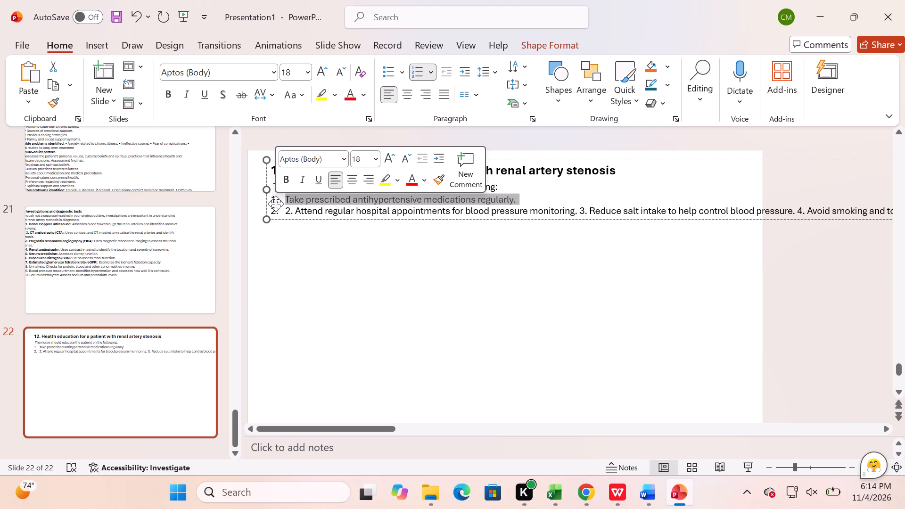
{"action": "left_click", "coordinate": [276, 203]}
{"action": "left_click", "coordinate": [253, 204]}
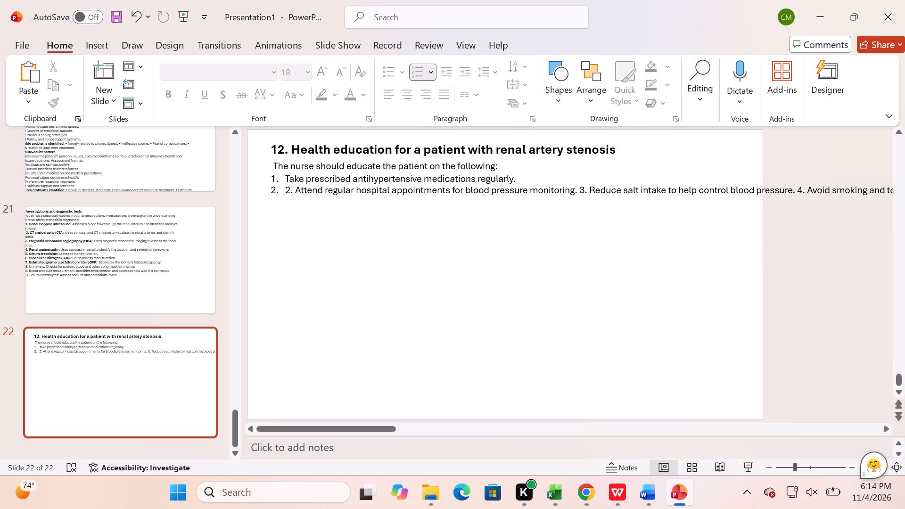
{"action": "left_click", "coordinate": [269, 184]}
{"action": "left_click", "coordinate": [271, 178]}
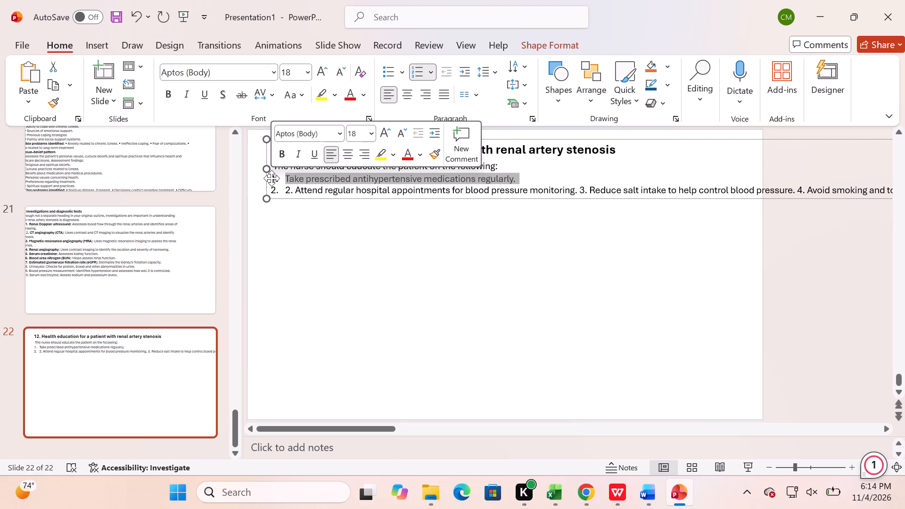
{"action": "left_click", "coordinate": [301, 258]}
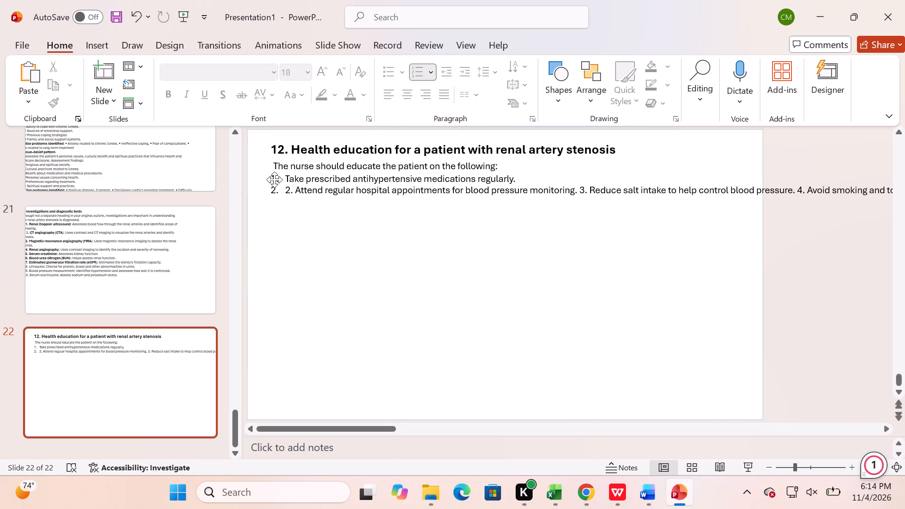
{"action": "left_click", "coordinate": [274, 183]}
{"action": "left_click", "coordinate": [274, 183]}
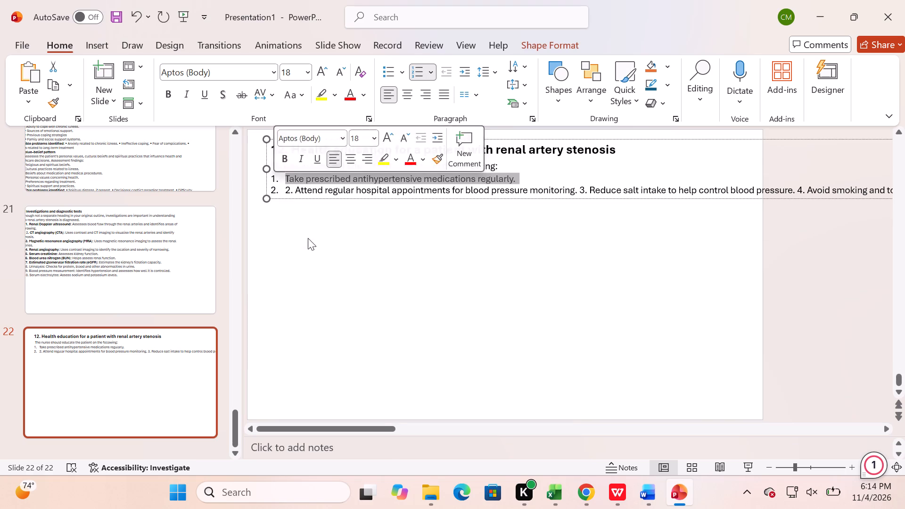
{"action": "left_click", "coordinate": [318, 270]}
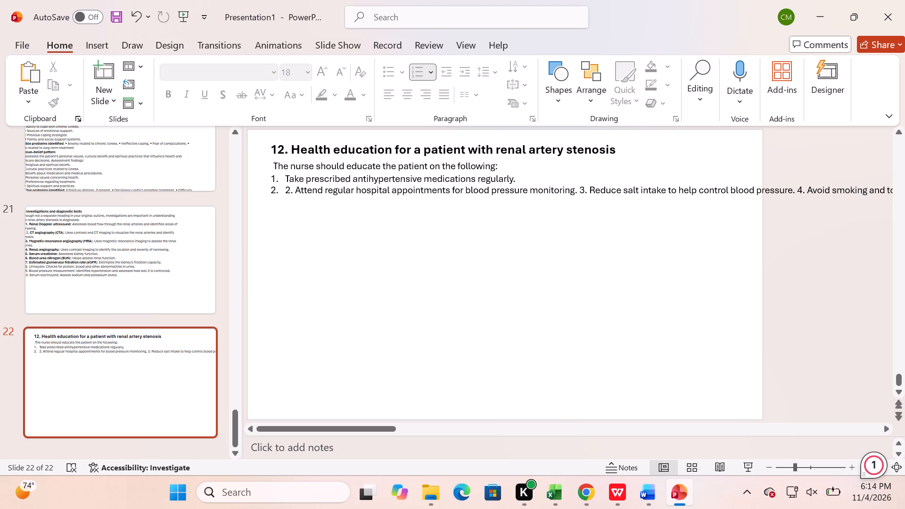
Start a new line at point 3, Reduce salt intake to help control blood pressure.
{"action": "left_click", "coordinate": [582, 189]}
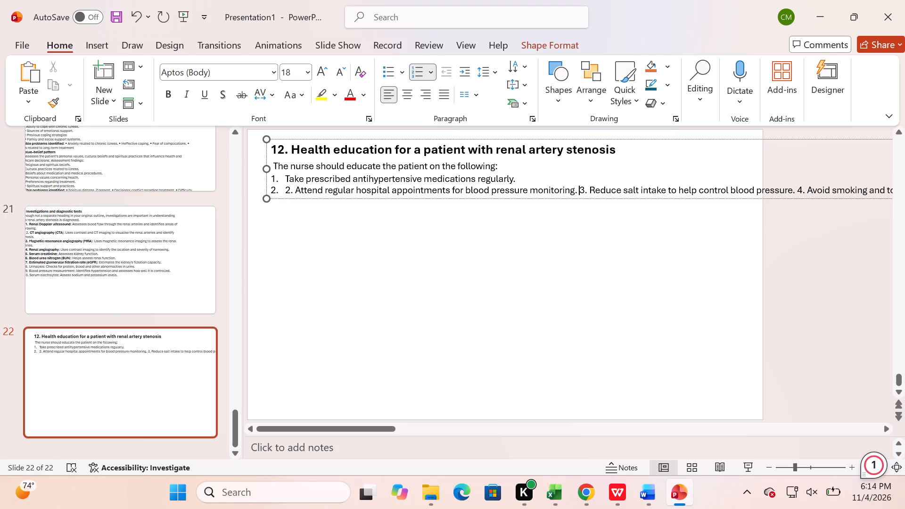
{"action": "key", "text": "Return"}
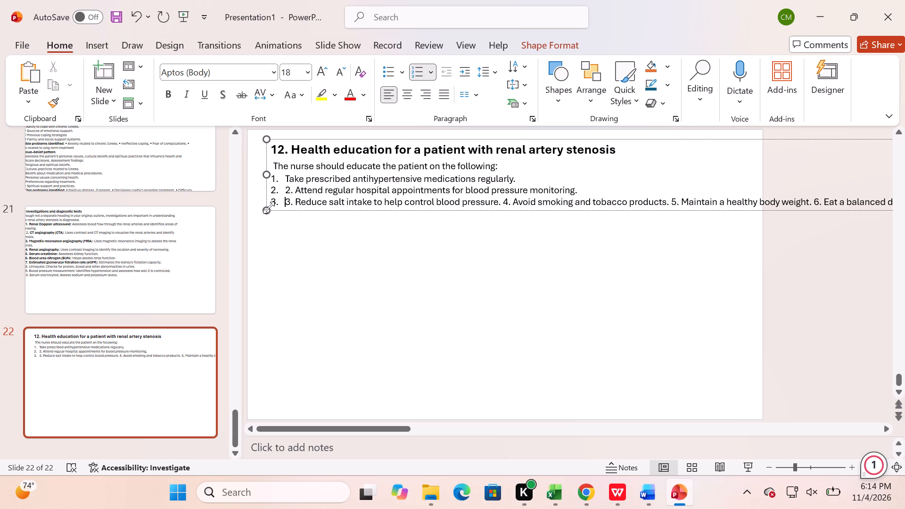
Resize the section 12 text box so that its left edge sits slightly closer to the slide's left edge.
{"action": "left_click_drag", "start_coordinate": [268, 209], "coordinate": [253, 256]}
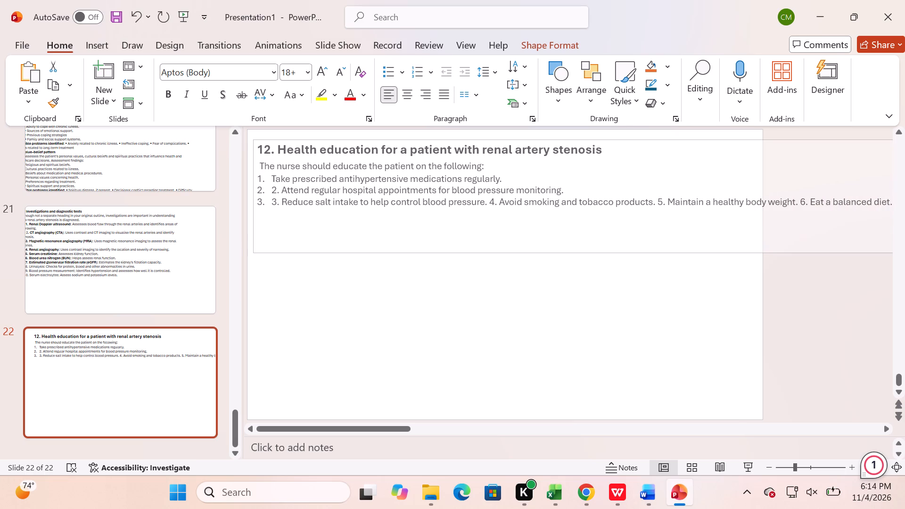
{"action": "left_click_drag", "start_coordinate": [253, 256], "coordinate": [257, 317]}
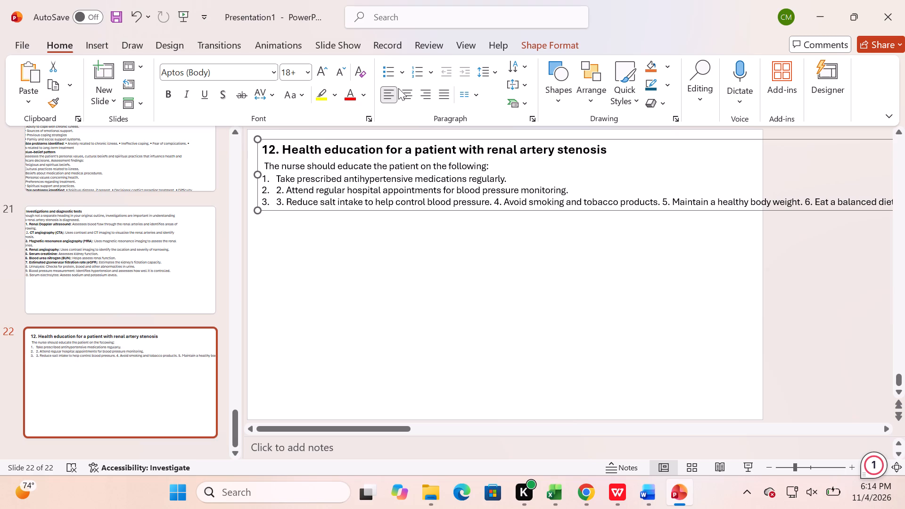
Start new lines at point 4, Avoid smoking and tobacco products, and point 5, Maintain a healthy body weight.
{"action": "left_click", "coordinate": [278, 198]}
{"action": "left_click", "coordinate": [495, 200]}
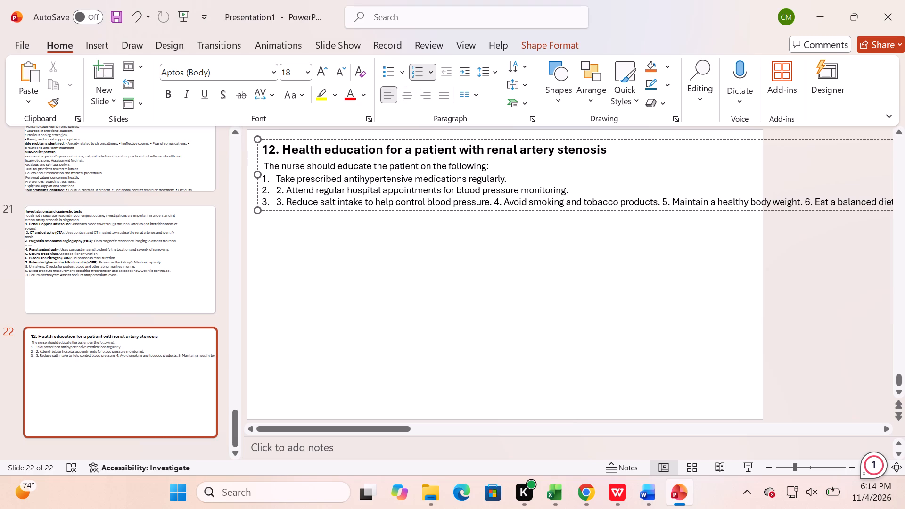
{"action": "key", "text": "Return"}
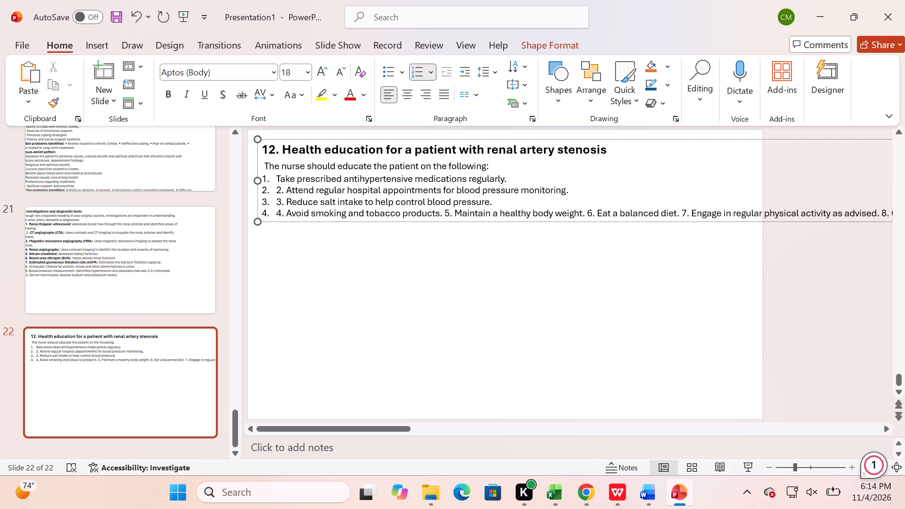
{"action": "left_click", "coordinate": [274, 291]}
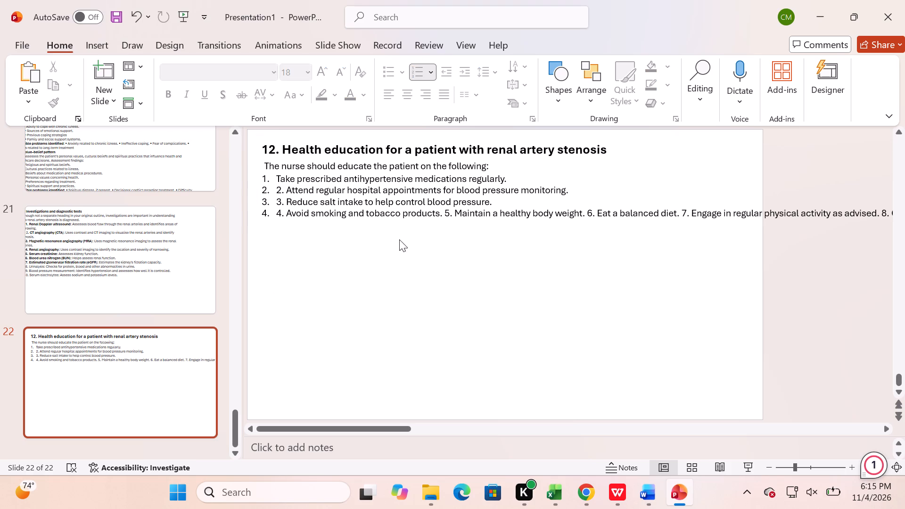
{"action": "left_click", "coordinate": [411, 234]}
{"action": "left_click", "coordinate": [441, 211]}
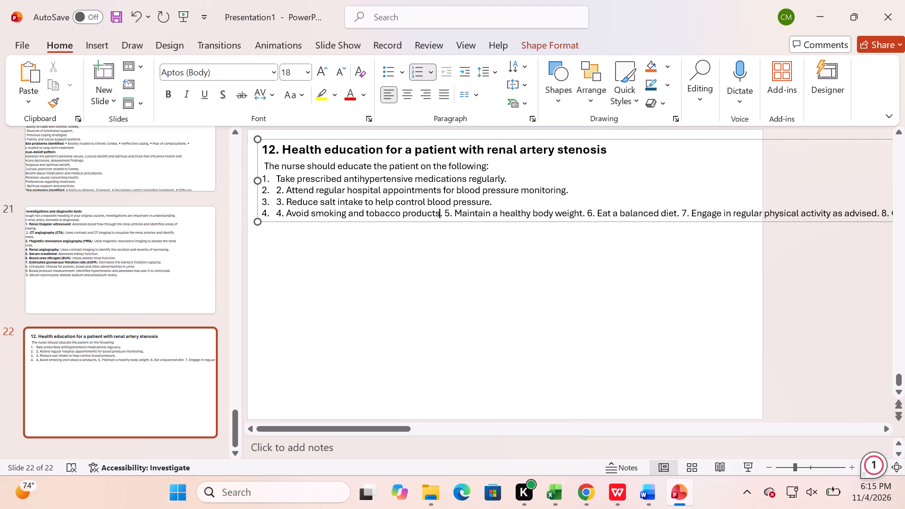
{"action": "left_click", "coordinate": [445, 210]}
{"action": "key", "text": "Return"}
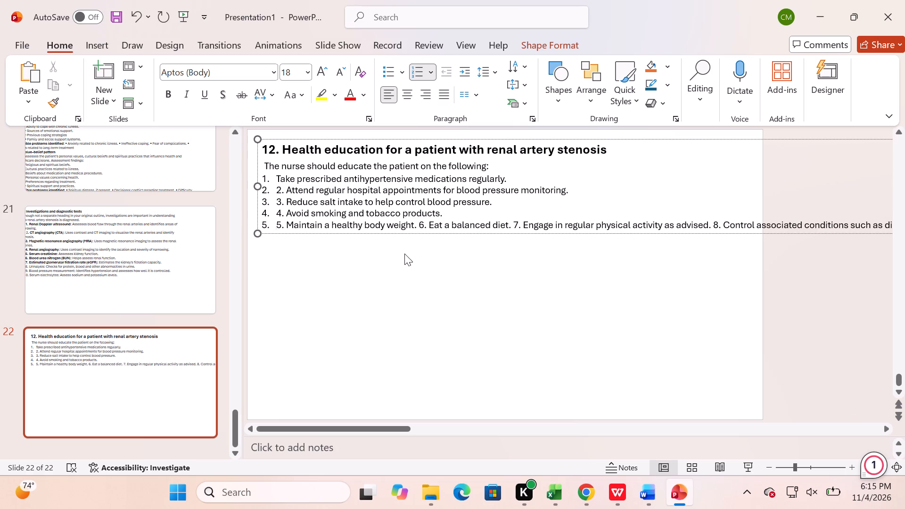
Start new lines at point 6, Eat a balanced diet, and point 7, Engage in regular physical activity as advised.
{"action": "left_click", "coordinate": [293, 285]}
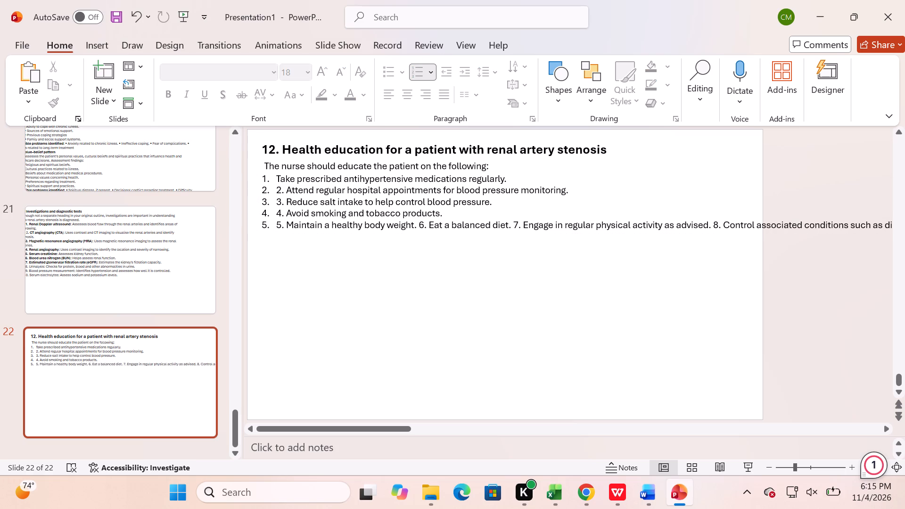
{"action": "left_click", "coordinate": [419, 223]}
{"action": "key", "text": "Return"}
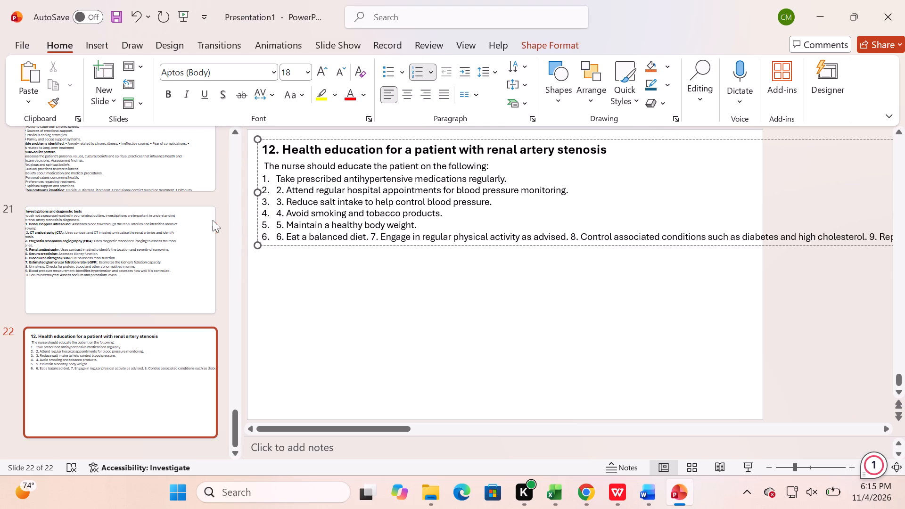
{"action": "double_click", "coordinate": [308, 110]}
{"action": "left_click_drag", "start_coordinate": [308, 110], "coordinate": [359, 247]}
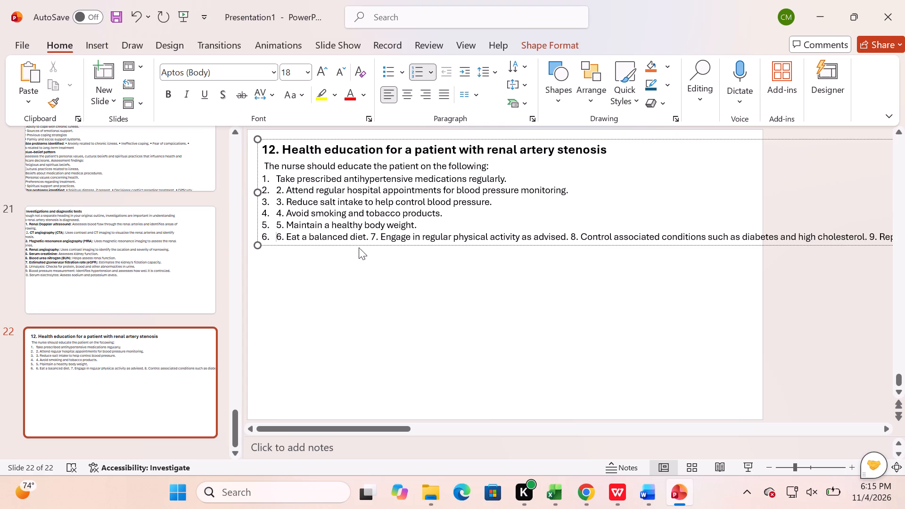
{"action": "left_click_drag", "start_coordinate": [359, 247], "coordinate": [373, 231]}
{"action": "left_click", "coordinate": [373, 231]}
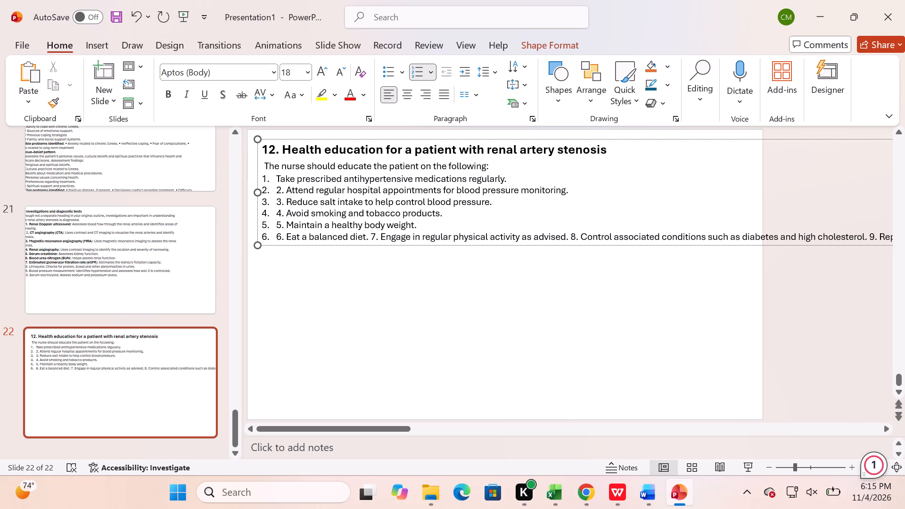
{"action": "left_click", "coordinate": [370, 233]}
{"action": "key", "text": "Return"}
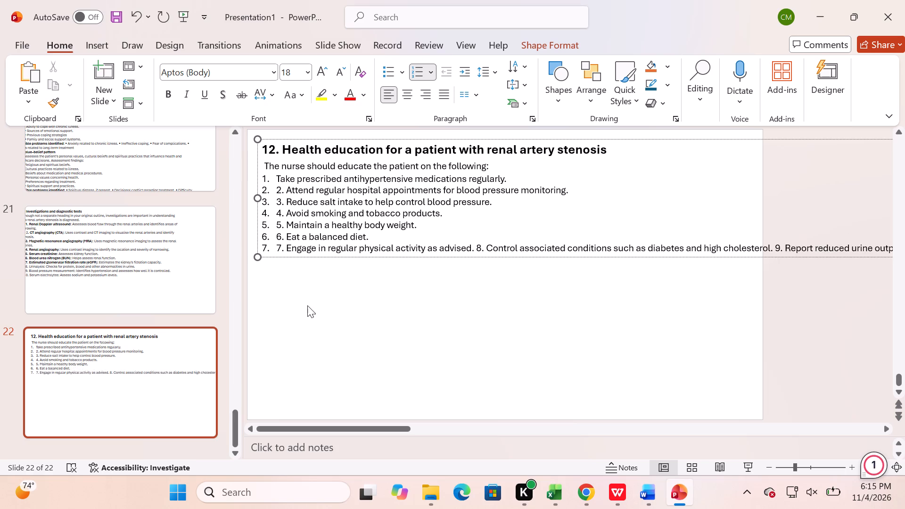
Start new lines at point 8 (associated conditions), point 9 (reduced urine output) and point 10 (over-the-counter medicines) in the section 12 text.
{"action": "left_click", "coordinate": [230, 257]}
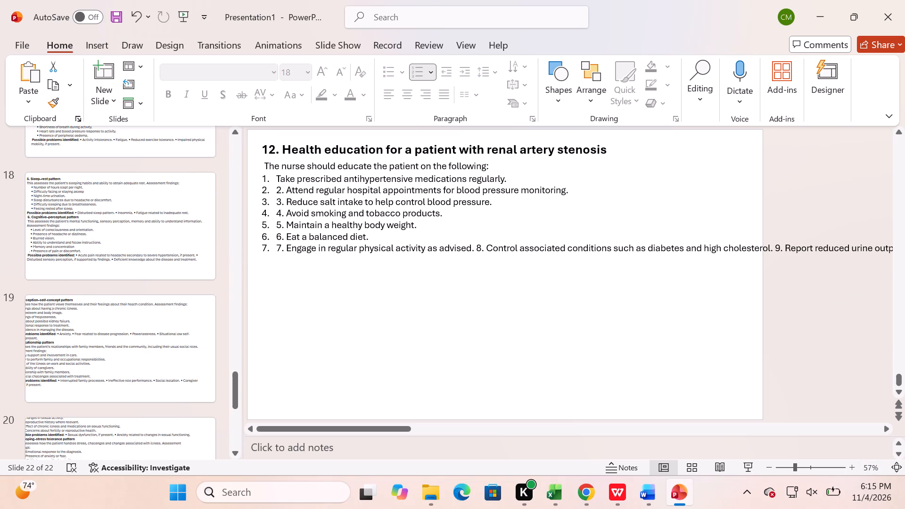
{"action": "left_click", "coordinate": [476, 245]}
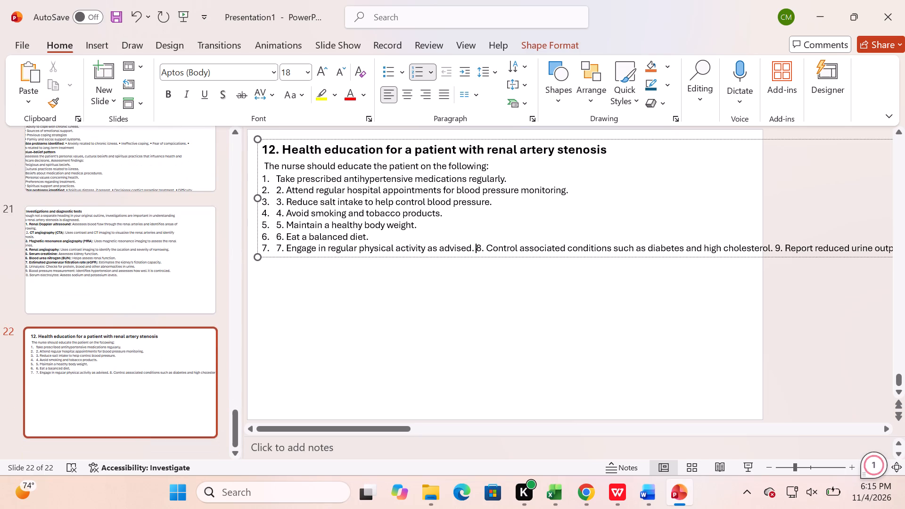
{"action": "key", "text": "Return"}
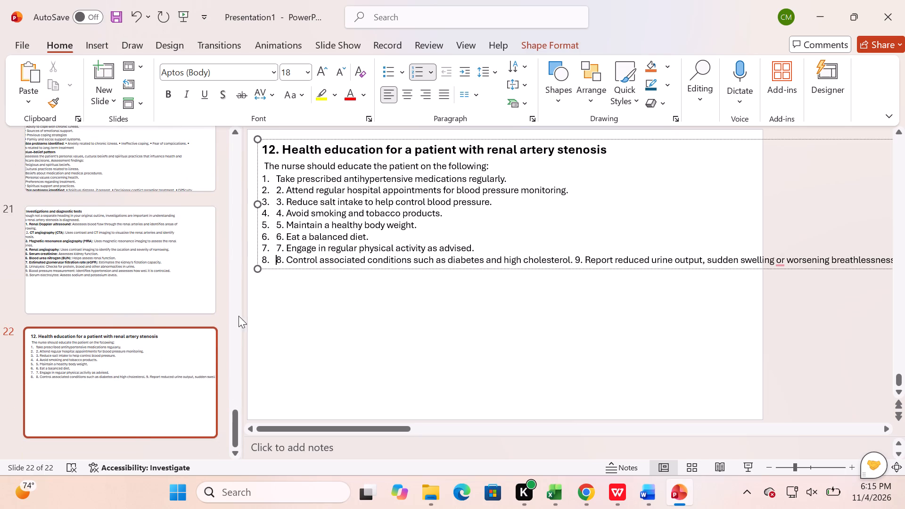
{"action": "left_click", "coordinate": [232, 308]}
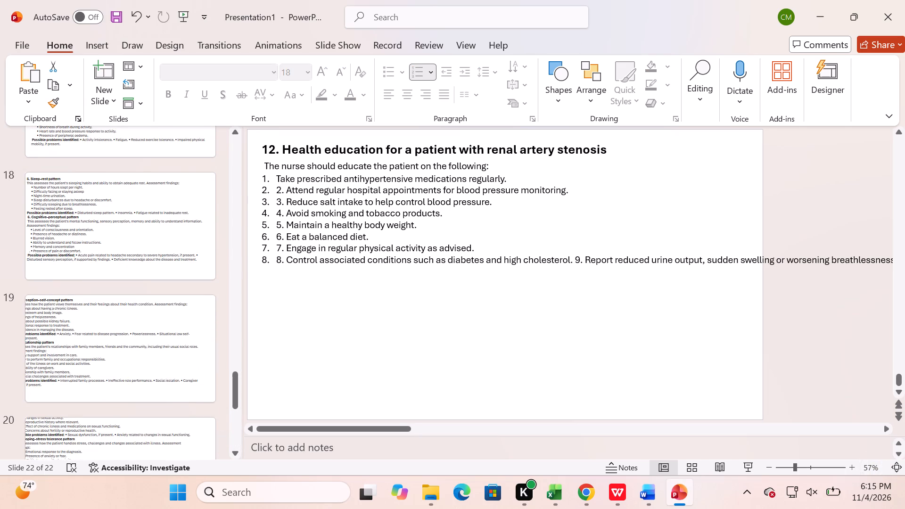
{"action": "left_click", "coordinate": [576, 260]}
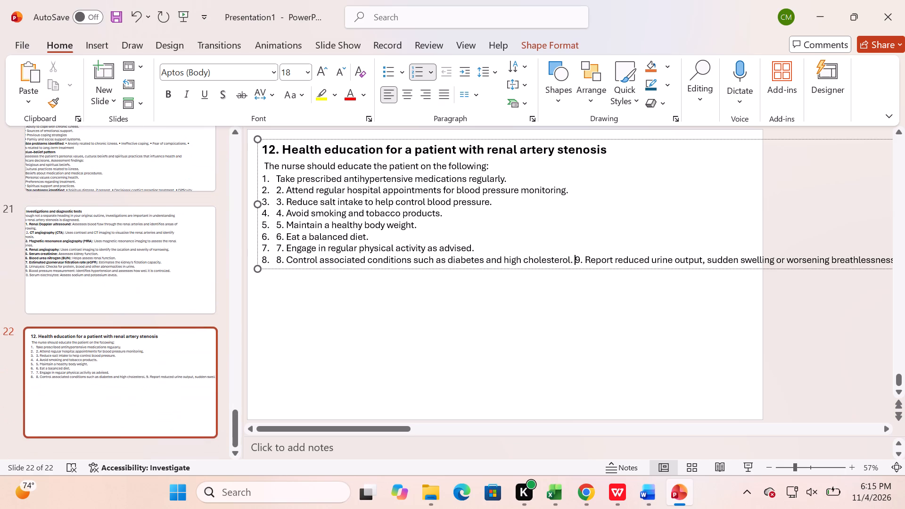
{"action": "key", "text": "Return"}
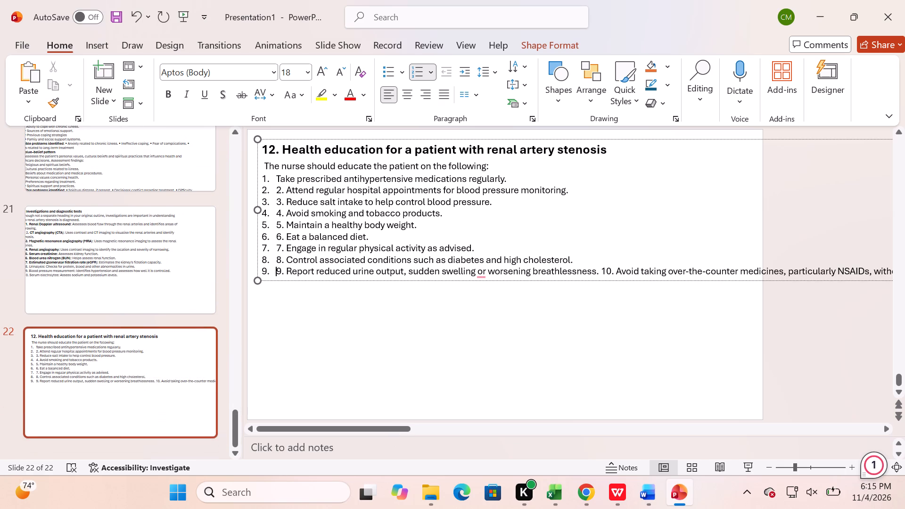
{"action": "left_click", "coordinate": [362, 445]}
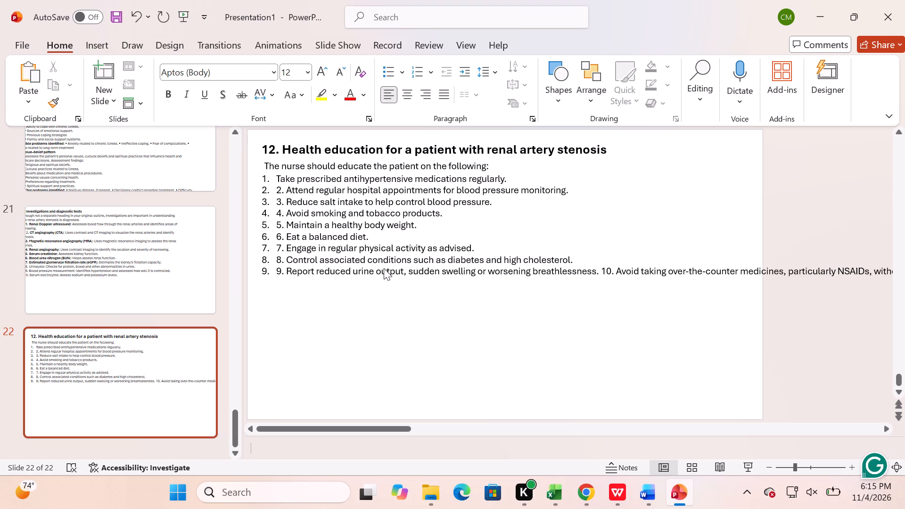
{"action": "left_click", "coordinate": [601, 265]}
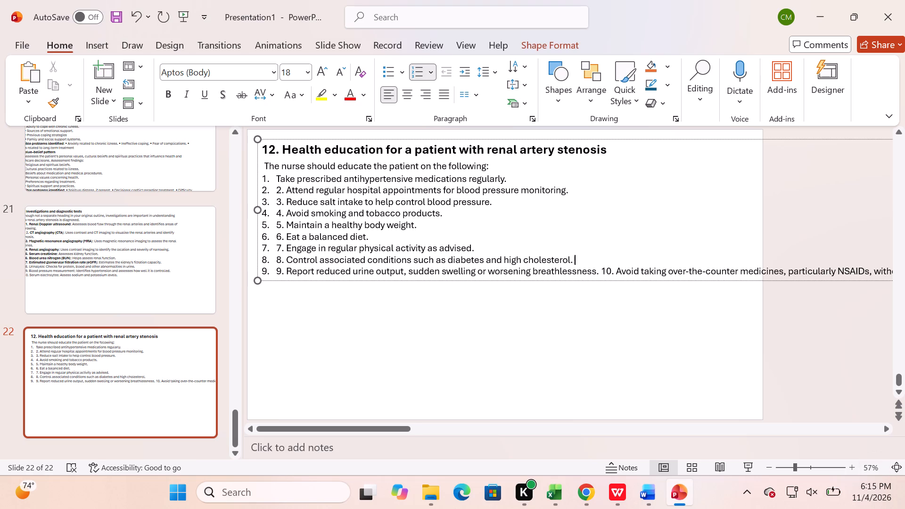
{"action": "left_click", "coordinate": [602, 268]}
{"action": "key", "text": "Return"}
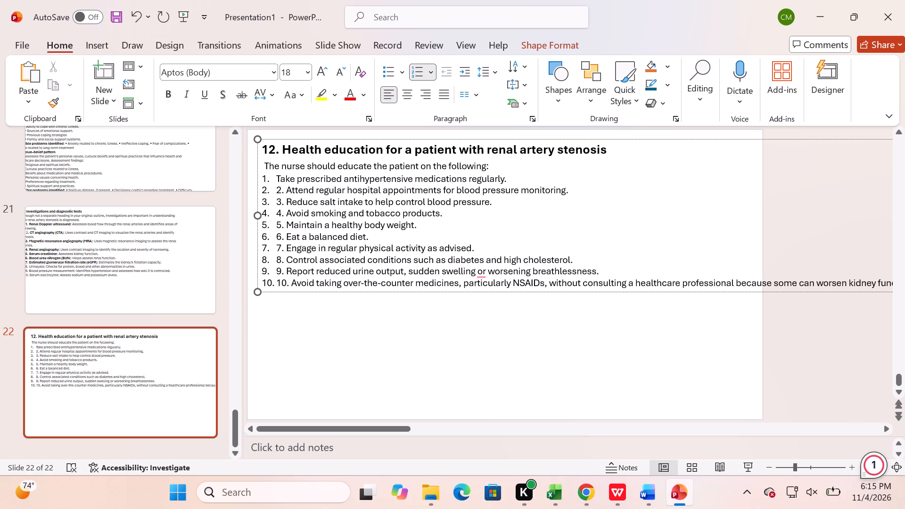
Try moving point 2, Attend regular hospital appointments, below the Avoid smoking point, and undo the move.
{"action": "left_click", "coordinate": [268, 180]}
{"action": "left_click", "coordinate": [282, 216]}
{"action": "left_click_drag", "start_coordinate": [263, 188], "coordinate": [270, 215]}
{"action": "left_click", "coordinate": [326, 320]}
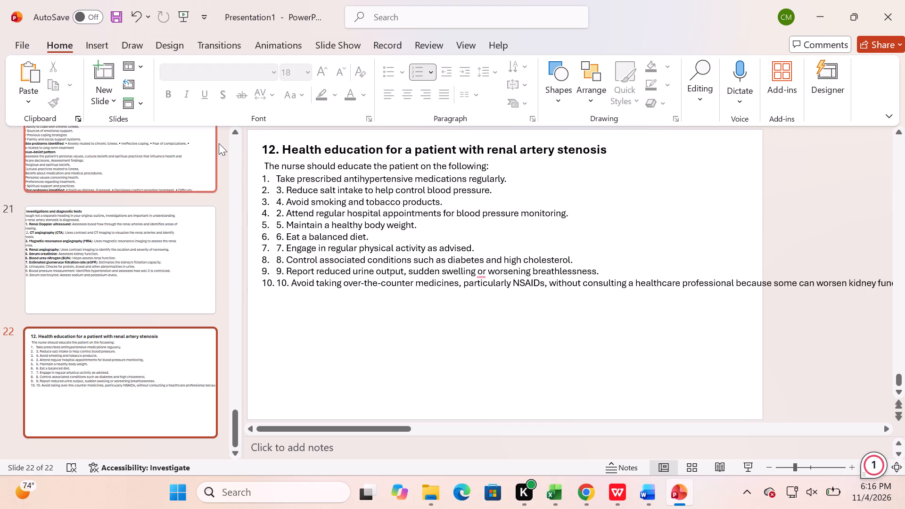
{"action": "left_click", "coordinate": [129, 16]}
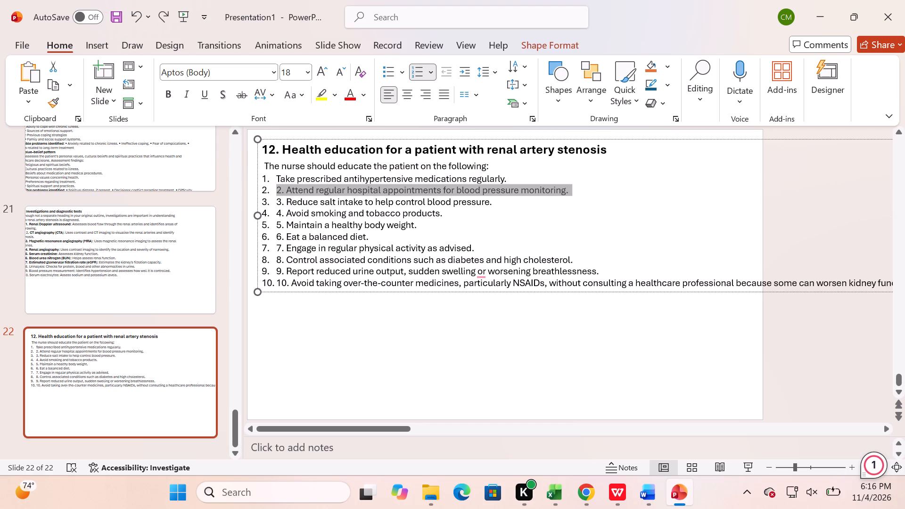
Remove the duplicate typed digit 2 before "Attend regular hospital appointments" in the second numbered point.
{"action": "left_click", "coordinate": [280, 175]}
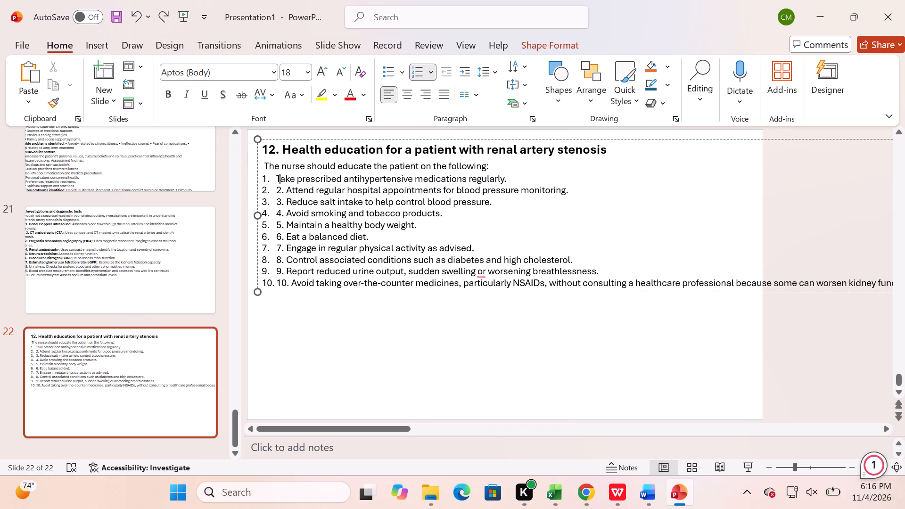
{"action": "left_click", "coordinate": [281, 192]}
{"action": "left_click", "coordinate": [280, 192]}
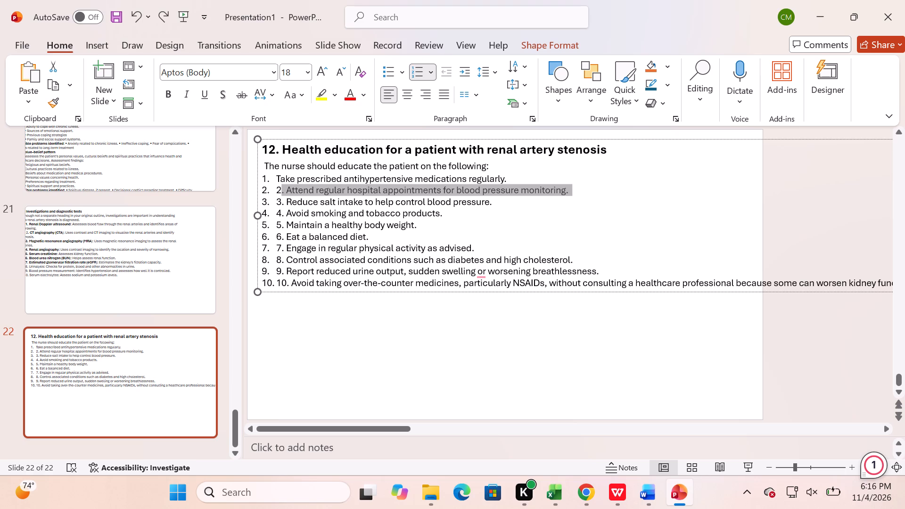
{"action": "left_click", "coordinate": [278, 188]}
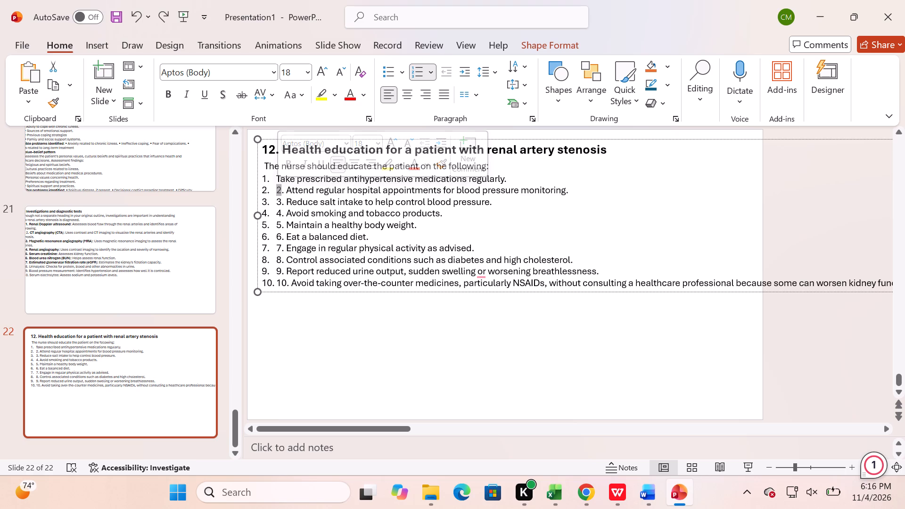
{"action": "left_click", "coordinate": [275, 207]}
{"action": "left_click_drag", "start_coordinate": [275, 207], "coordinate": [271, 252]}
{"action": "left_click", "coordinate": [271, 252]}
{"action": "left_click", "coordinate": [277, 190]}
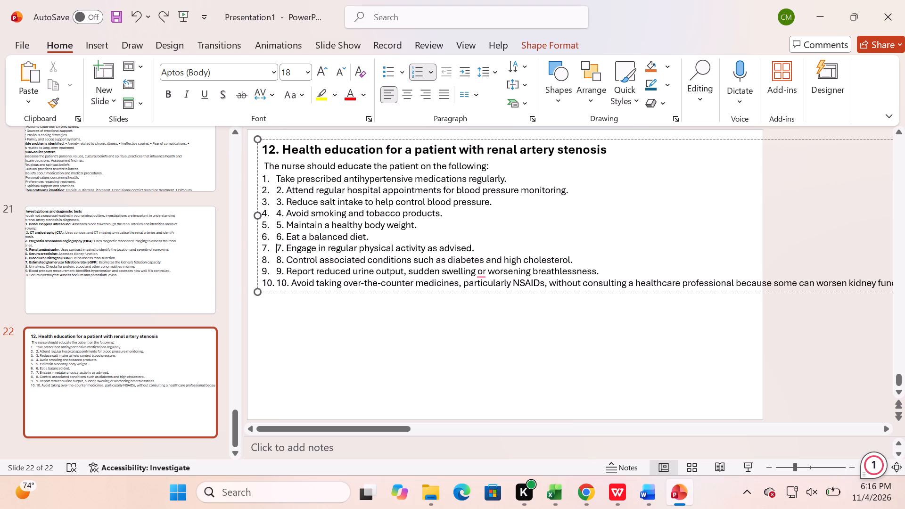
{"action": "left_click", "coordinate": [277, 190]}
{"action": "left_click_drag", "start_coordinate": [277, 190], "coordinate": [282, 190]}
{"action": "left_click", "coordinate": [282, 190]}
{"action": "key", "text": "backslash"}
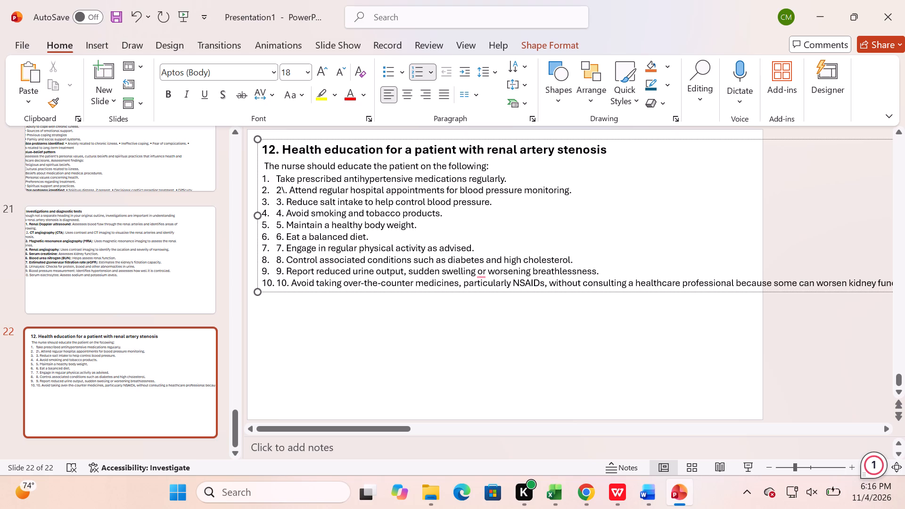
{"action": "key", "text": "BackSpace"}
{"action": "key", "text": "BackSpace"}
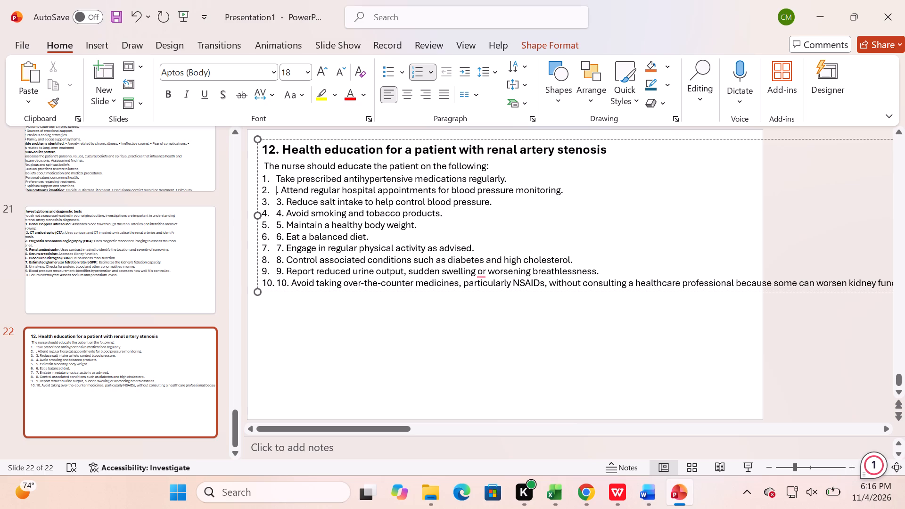
Delete all the section 12 text from the text box on slide 22.
{"action": "left_click", "coordinate": [294, 172]}
{"action": "scroll", "coordinate": [290, 164], "scroll_direction": "right", "scroll_amount": 1}
{"action": "triple_click", "coordinate": [407, 162]}
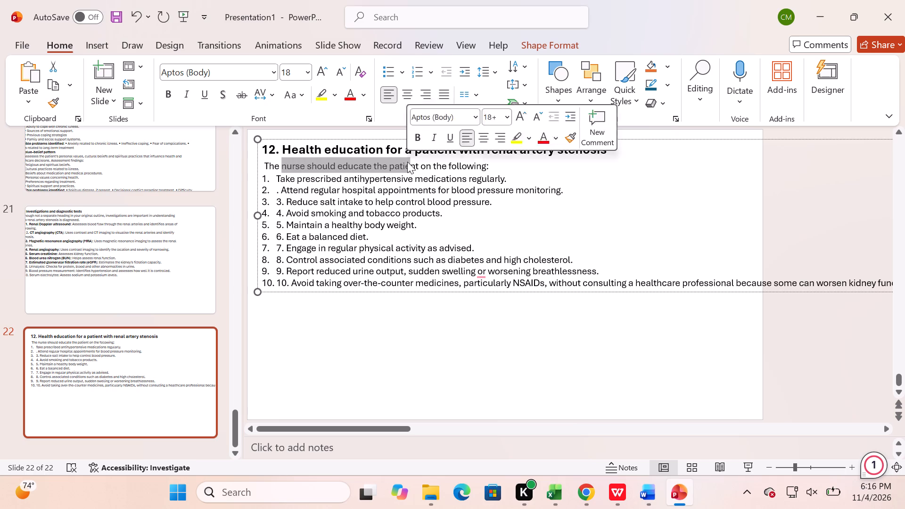
{"action": "double_click", "coordinate": [407, 162]}
{"action": "triple_click", "coordinate": [407, 162]}
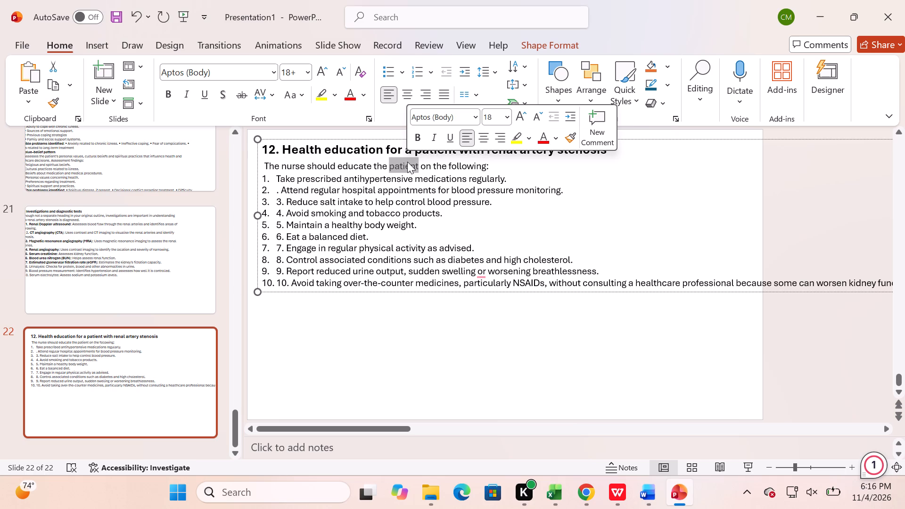
{"action": "key", "text": "ctrl+c"}
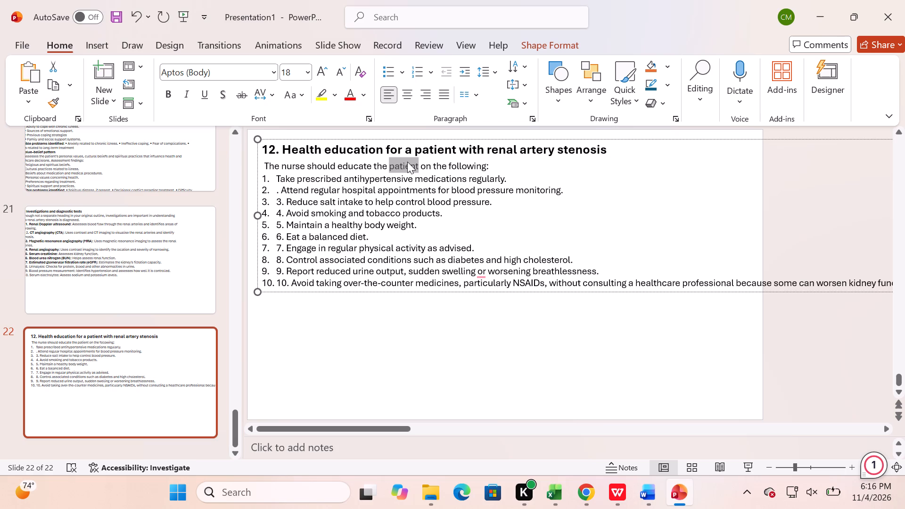
{"action": "key", "text": "ctrl+a"}
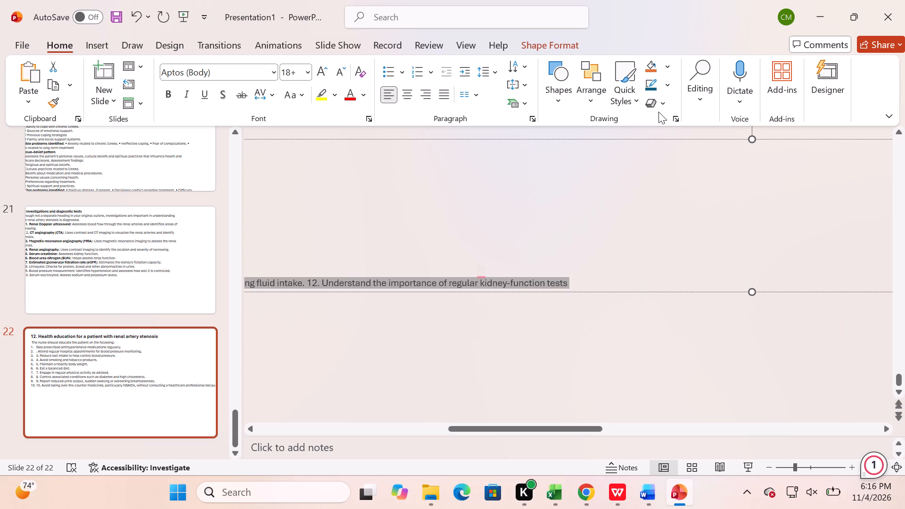
{"action": "key", "text": "BackSpace"}
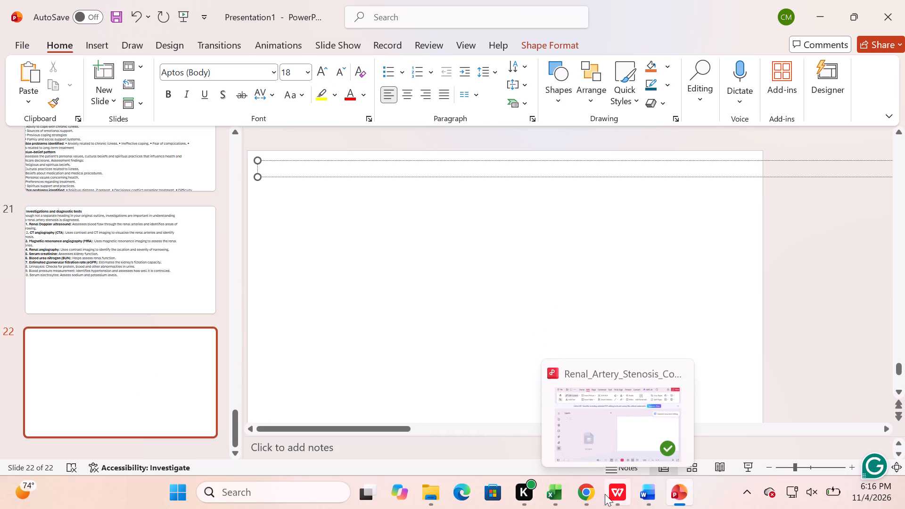
Copy section 12 from its heading through point 12 on page 13 of the PDF in Chrome, and return to the PowerPoint presentation.
{"action": "left_click", "coordinate": [582, 440]}
{"action": "double_click", "coordinate": [366, 178]}
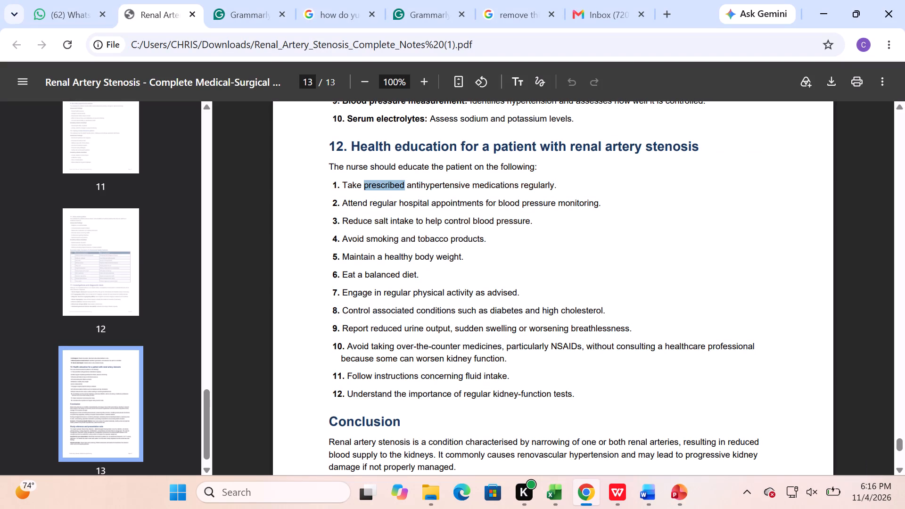
{"action": "left_click_drag", "start_coordinate": [366, 178], "coordinate": [339, 161]}
{"action": "left_click_drag", "start_coordinate": [339, 161], "coordinate": [339, 149]}
{"action": "left_click_drag", "start_coordinate": [339, 149], "coordinate": [476, 198]}
{"action": "scroll", "coordinate": [352, 149], "scroll_direction": "right", "scroll_amount": 1}
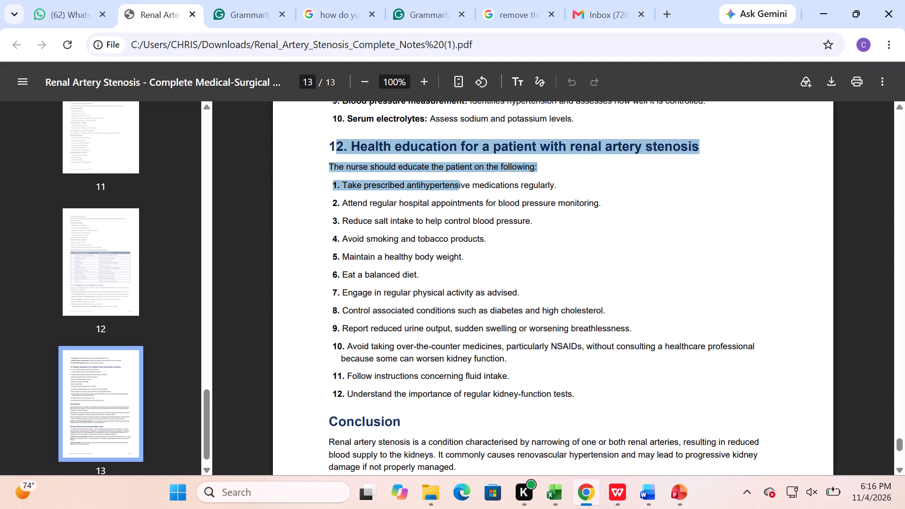
{"action": "scroll", "coordinate": [476, 198], "scroll_direction": "right", "scroll_amount": 1}
{"action": "left_click_drag", "start_coordinate": [476, 198], "coordinate": [585, 394]}
{"action": "scroll", "coordinate": [569, 310], "scroll_direction": "up", "scroll_amount": 1}
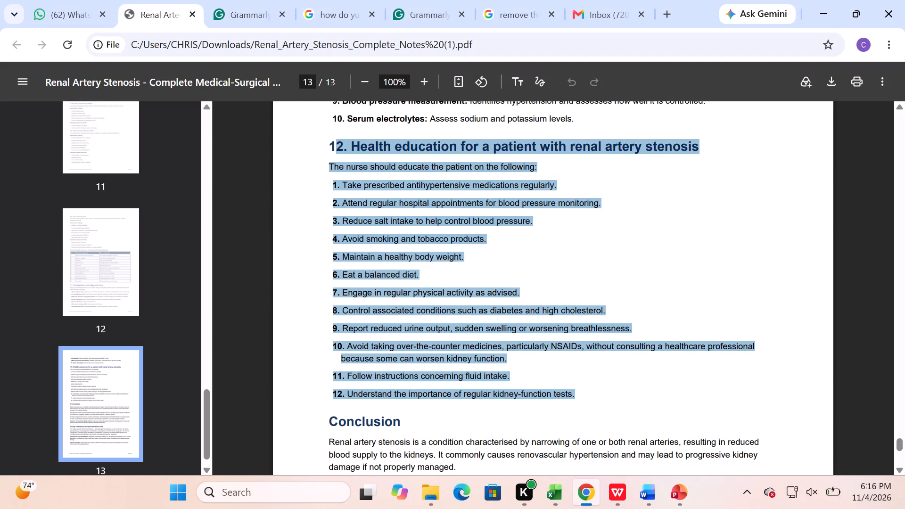
{"action": "scroll", "coordinate": [585, 394], "scroll_direction": "up", "scroll_amount": 1}
{"action": "left_click_drag", "start_coordinate": [585, 394], "coordinate": [585, 394]}
{"action": "key", "text": "ctrl+c"}
{"action": "key", "text": "ctrl+c"}
{"action": "key", "text": "ctrl+c"}
{"action": "key", "text": "ctrl+c"}
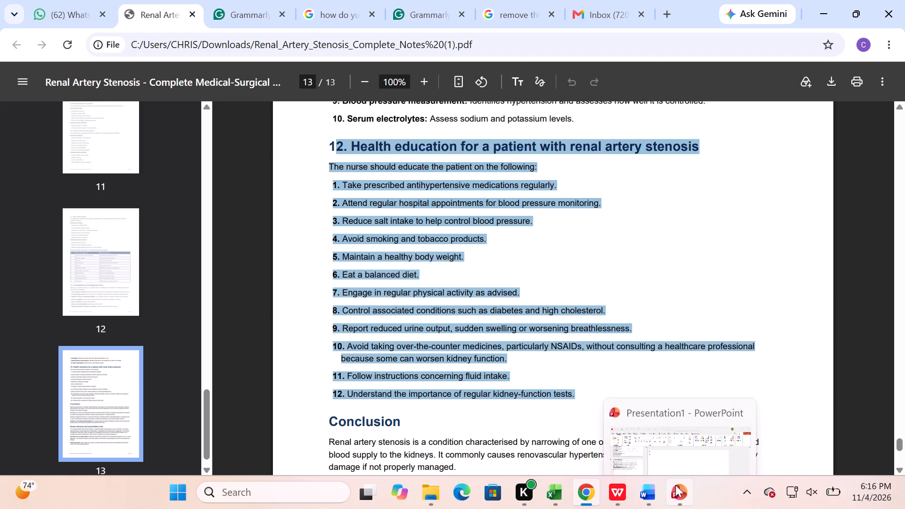
{"action": "left_click", "coordinate": [681, 446]}
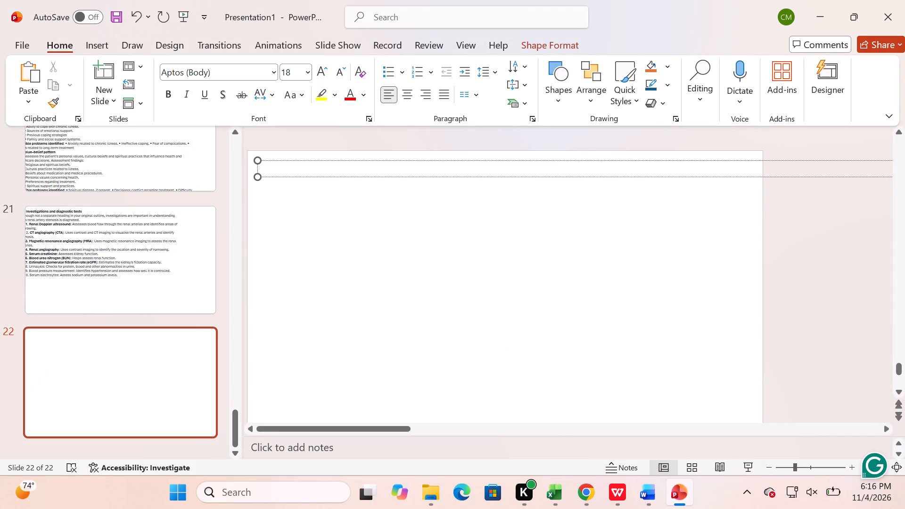
Paste the copied section 12 health education text into the empty text box on slide 22.
{"action": "key", "text": "ctrl+v"}
{"action": "scroll", "coordinate": [289, 158], "scroll_direction": "right", "scroll_amount": 6}
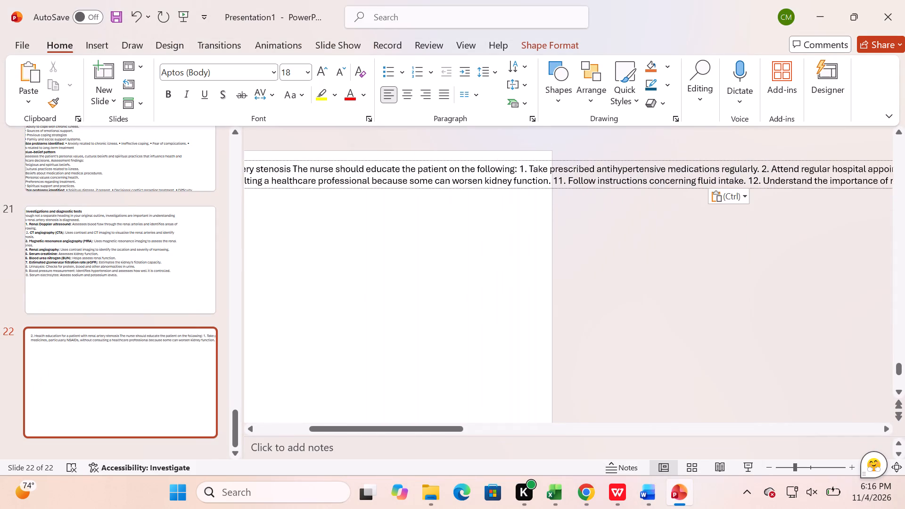
{"action": "scroll", "coordinate": [289, 158], "scroll_direction": "right", "scroll_amount": 5}
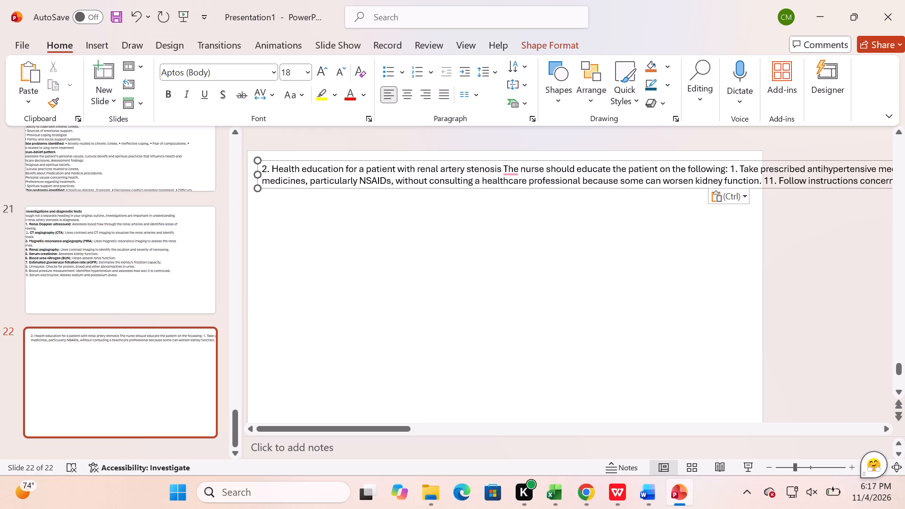
Put the sentence "The nurse should educate the patient on the following:" and point 1 on separate lines, indenting point 1 by five spaces.
{"action": "left_click", "coordinate": [501, 168]}
{"action": "key", "text": "Return"}
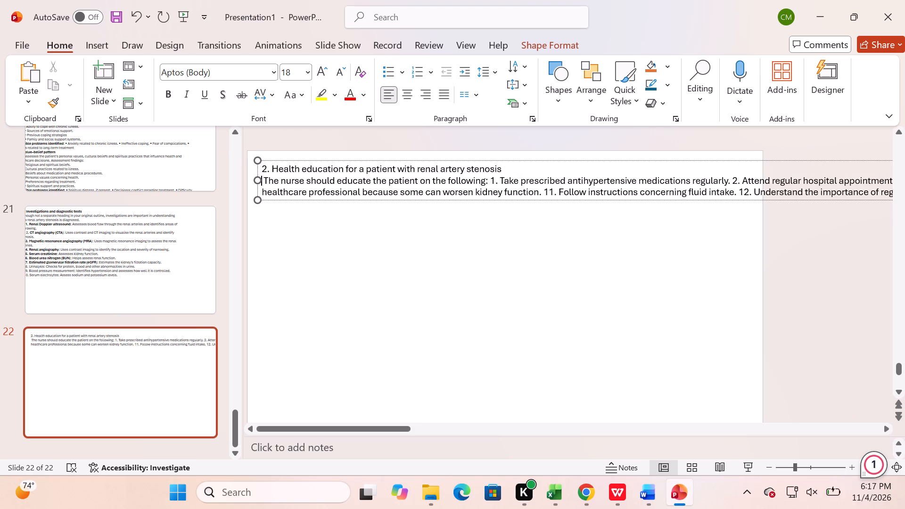
{"action": "left_click", "coordinate": [490, 179]}
{"action": "key", "text": "Return"}
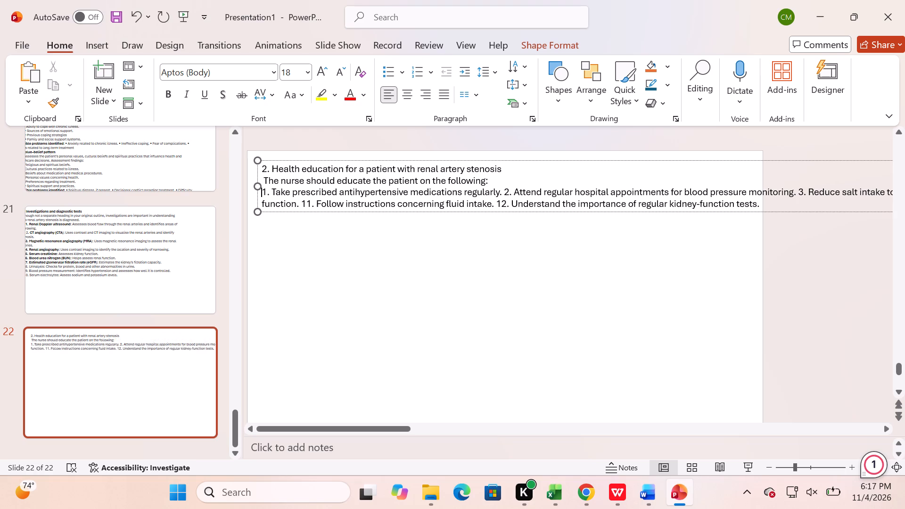
{"action": "key", "text": "space"}
{"action": "key", "text": "space"}
{"action": "key", "text": "space"}
{"action": "key", "text": "space"}
{"action": "key", "text": "space"}
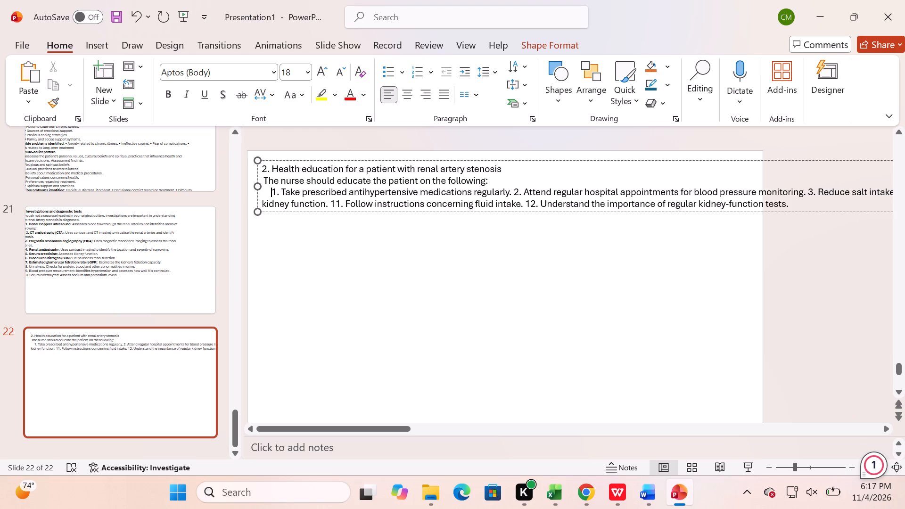
Put point 2, Attend regular hospital appointments, on its own line with a five-space indent.
{"action": "left_click", "coordinate": [516, 191]}
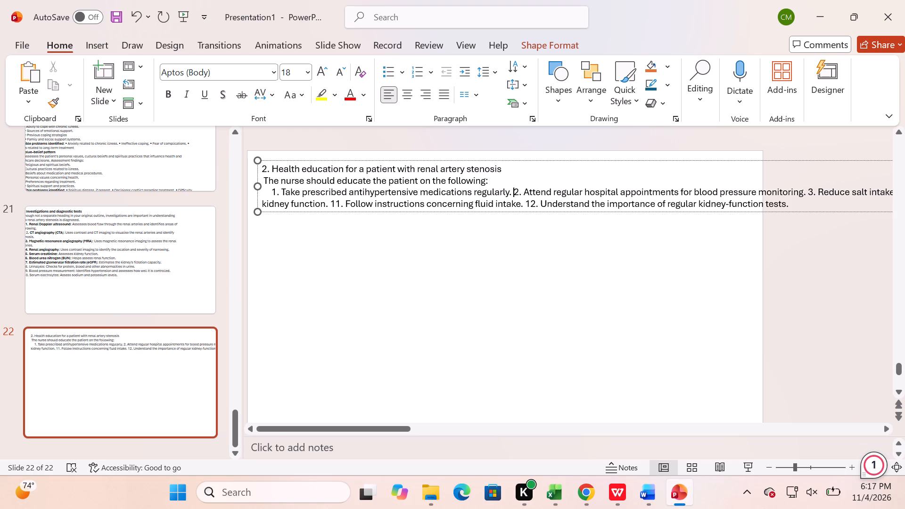
{"action": "key", "text": "Return"}
{"action": "key", "text": "space"}
{"action": "key", "text": "space"}
{"action": "key", "text": "space"}
{"action": "key", "text": "space"}
{"action": "key", "text": "space"}
{"action": "key", "text": "space"}
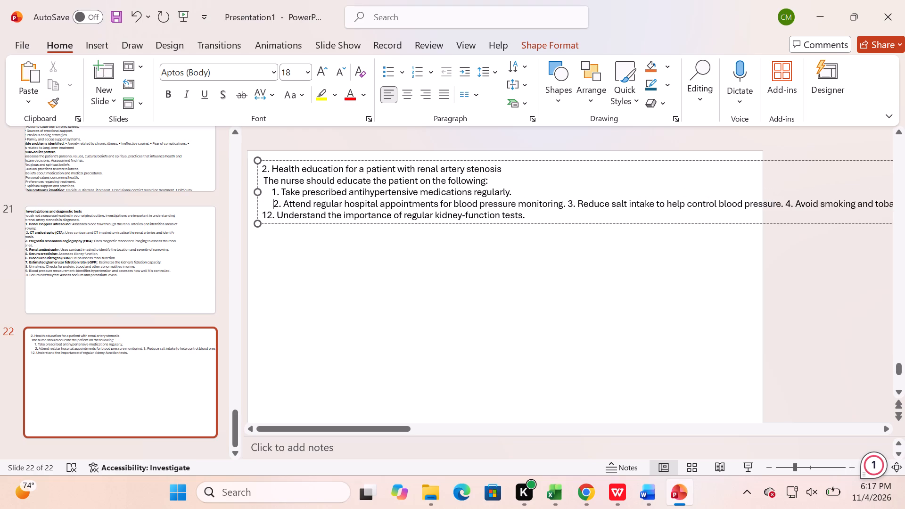
{"action": "key", "text": "BackSpace"}
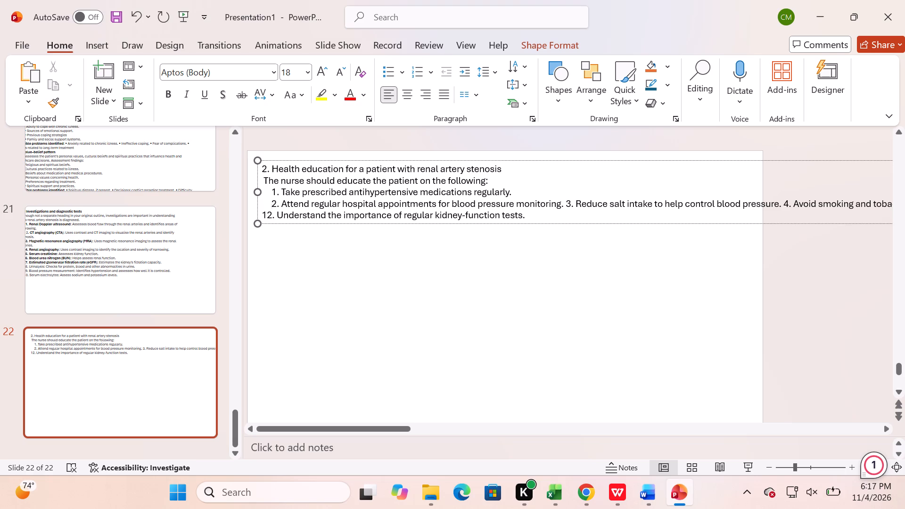
Put point 3, Reduce salt intake, on its own line with a five-space indent.
{"action": "left_click", "coordinate": [567, 202]}
{"action": "key", "text": "Return"}
{"action": "key", "text": "space"}
{"action": "key", "text": "space"}
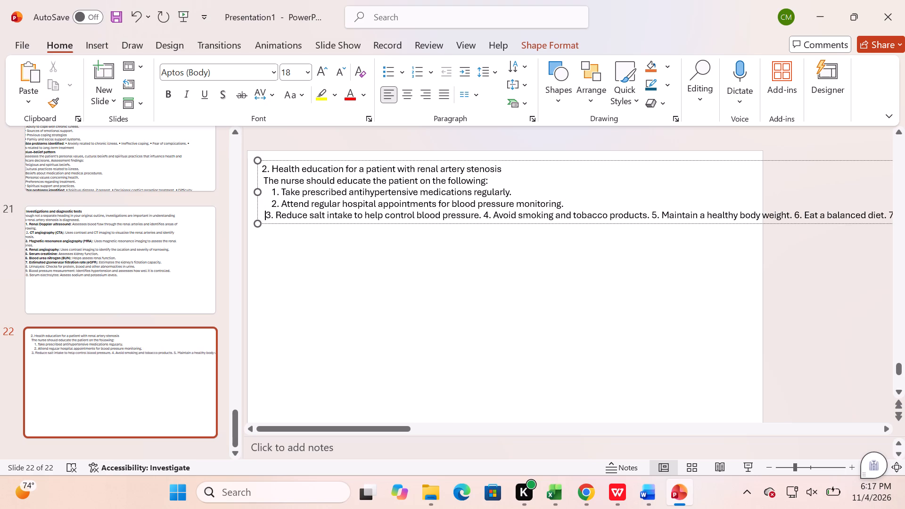
{"action": "key", "text": "space"}
{"action": "key", "text": "space"}
{"action": "key", "text": "space"}
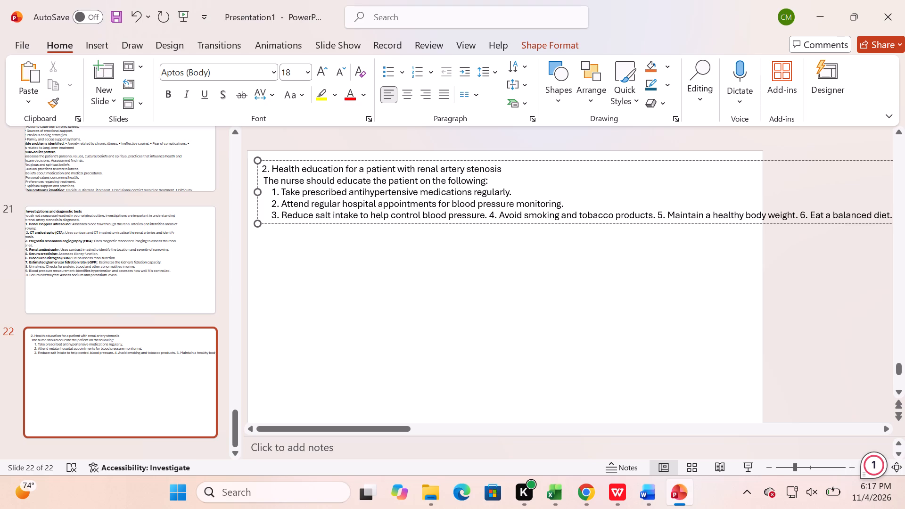
{"action": "double_click", "coordinate": [253, 245]}
{"action": "left_click", "coordinate": [363, 202]}
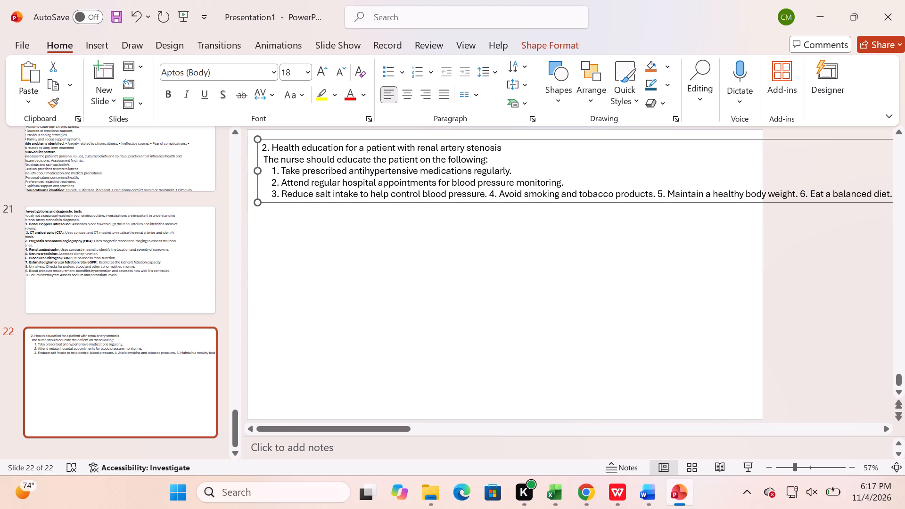
Put point 4, Avoid smoking and tobacco products, on its own line with a five-space indent.
{"action": "left_click", "coordinate": [492, 192]}
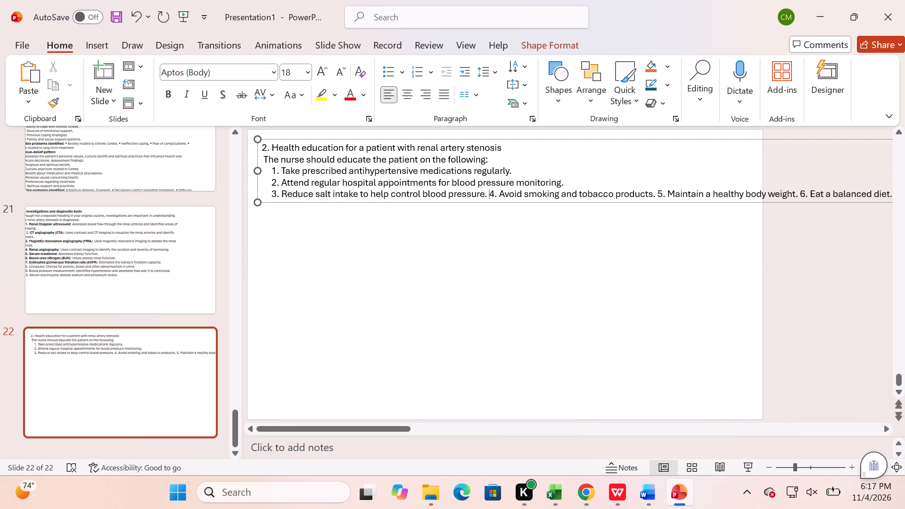
{"action": "key", "text": "Return"}
{"action": "key", "text": "space"}
{"action": "key", "text": "space"}
{"action": "key", "text": "space"}
{"action": "key", "text": "space"}
{"action": "key", "text": "space"}
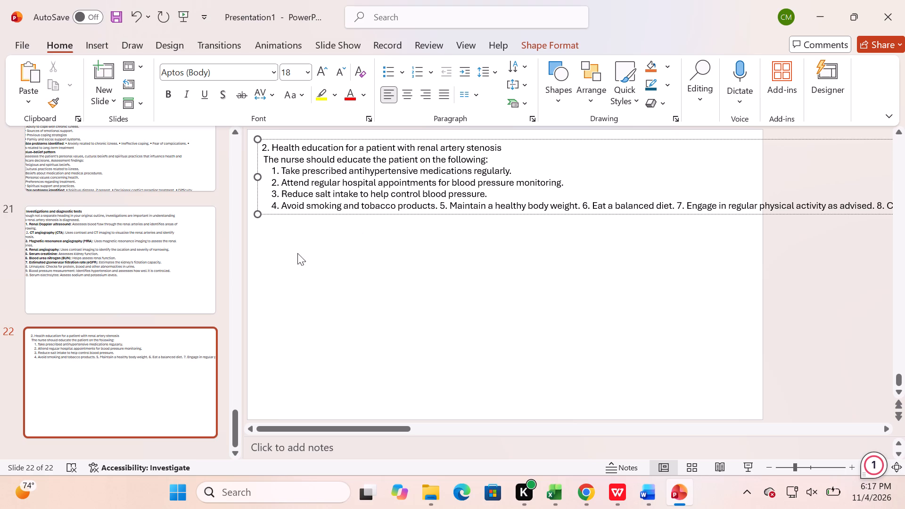
{"action": "left_click", "coordinate": [259, 268]}
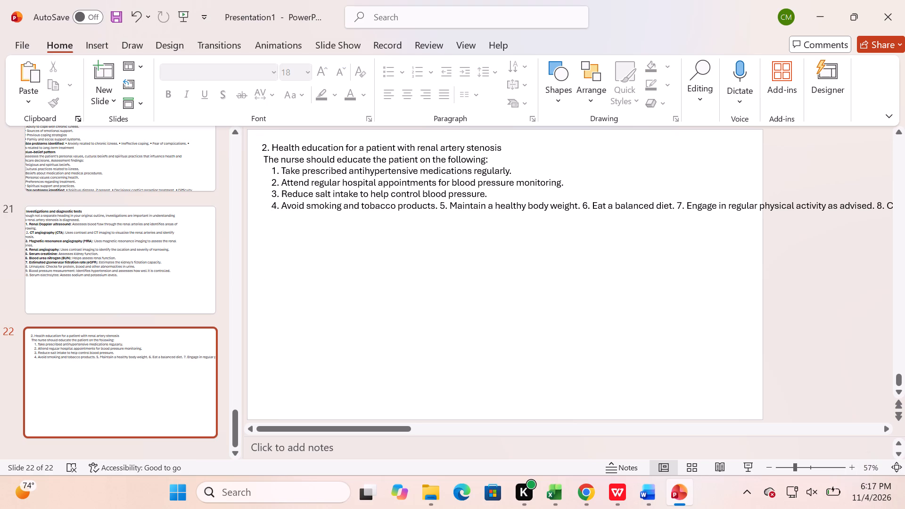
Put point 5, Maintain a healthy body weight, on its own line with a five-space indent.
{"action": "left_click", "coordinate": [440, 203]}
{"action": "key", "text": "Return"}
{"action": "key", "text": "space"}
{"action": "key", "text": "space"}
{"action": "key", "text": "space"}
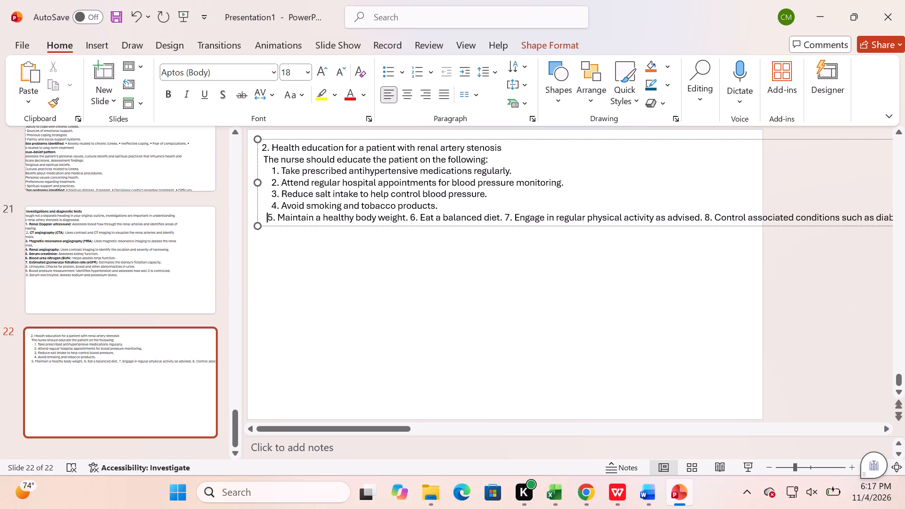
{"action": "key", "text": "space"}
{"action": "key", "text": "space"}
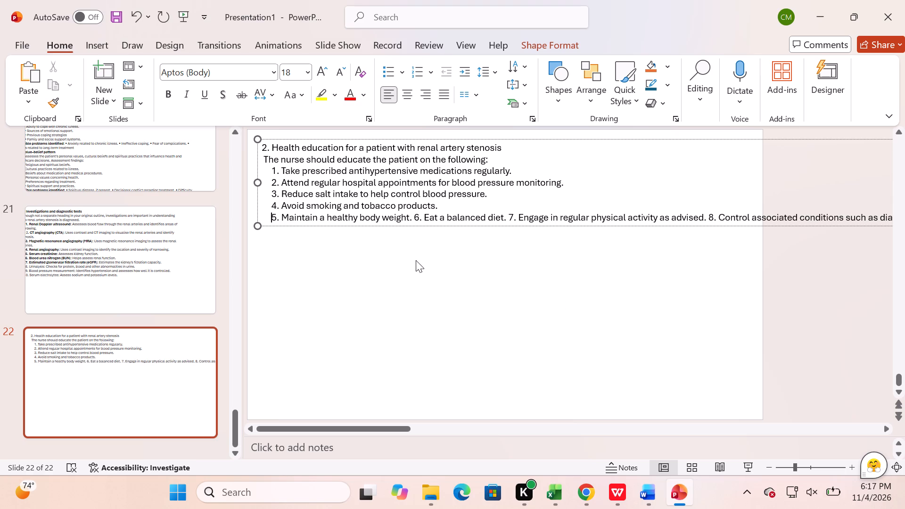
{"action": "left_click", "coordinate": [277, 135]}
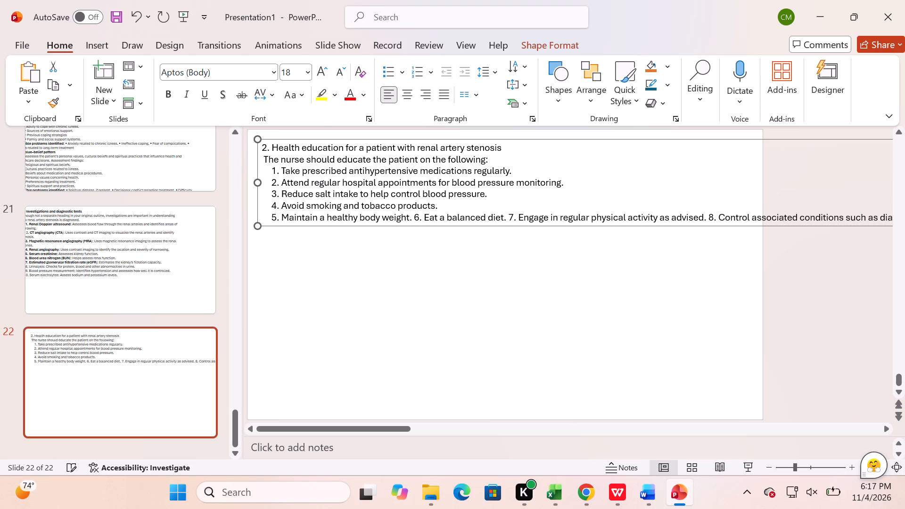
{"action": "left_click", "coordinate": [320, 120]}
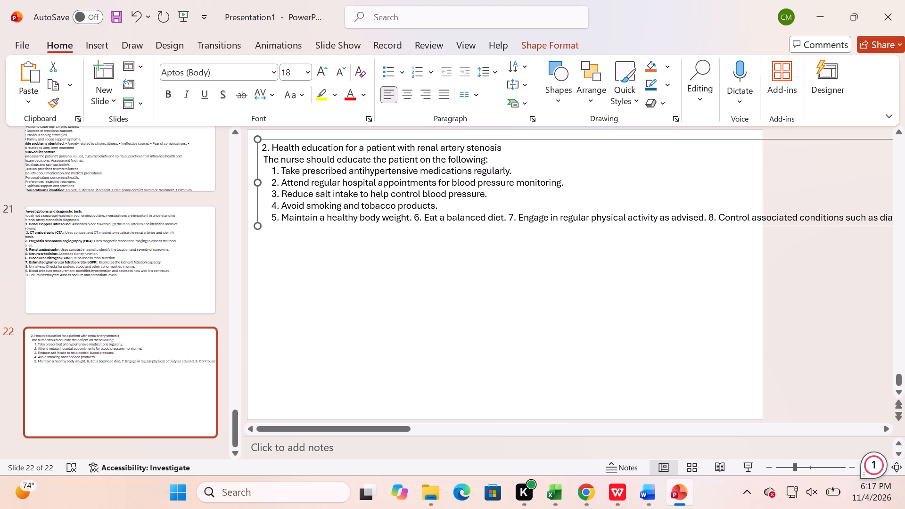
Put point 6, Eat a balanced diet, on its own line with a five-space indent.
{"action": "left_click", "coordinate": [416, 219]}
{"action": "key", "text": "Return"}
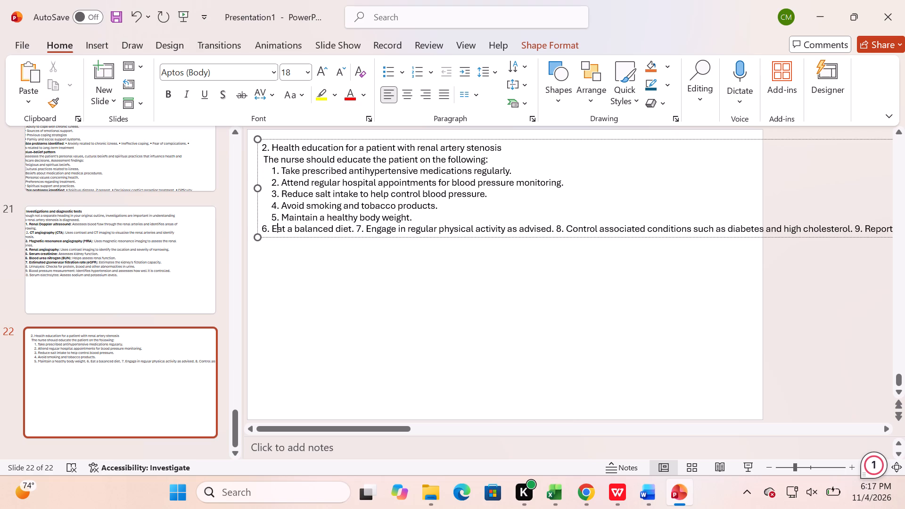
{"action": "key", "text": "space"}
{"action": "key", "text": "space"}
{"action": "key", "text": "space"}
{"action": "key", "text": "space"}
{"action": "key", "text": "space"}
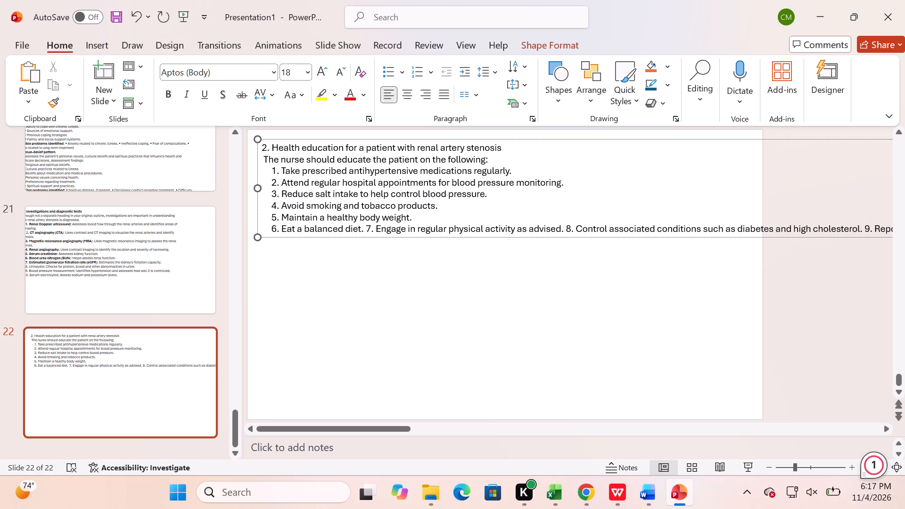
{"action": "triple_click", "coordinate": [593, 299]}
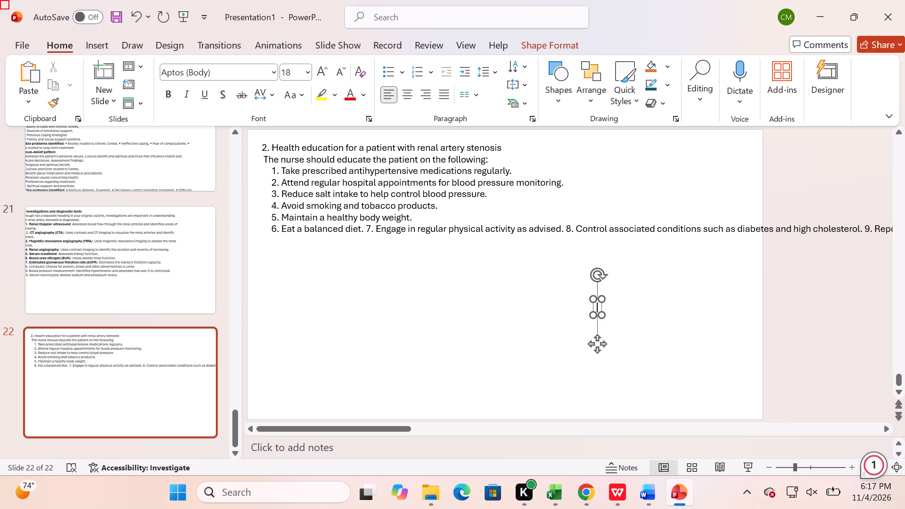
{"action": "left_click", "coordinate": [497, 292]}
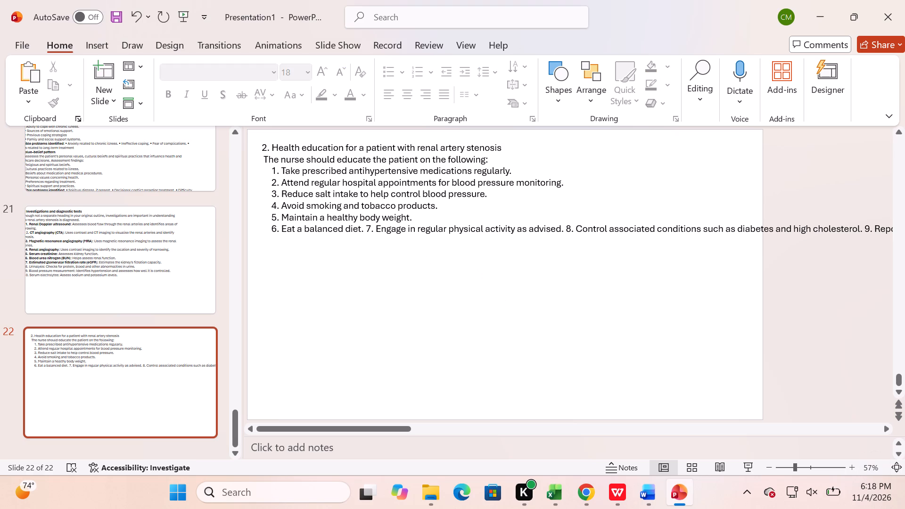
Put point 7, Engage in regular physical activity as advised, on its own line with a five-space indent.
{"action": "left_click", "coordinate": [366, 230]}
{"action": "key", "text": "Return"}
{"action": "key", "text": "space"}
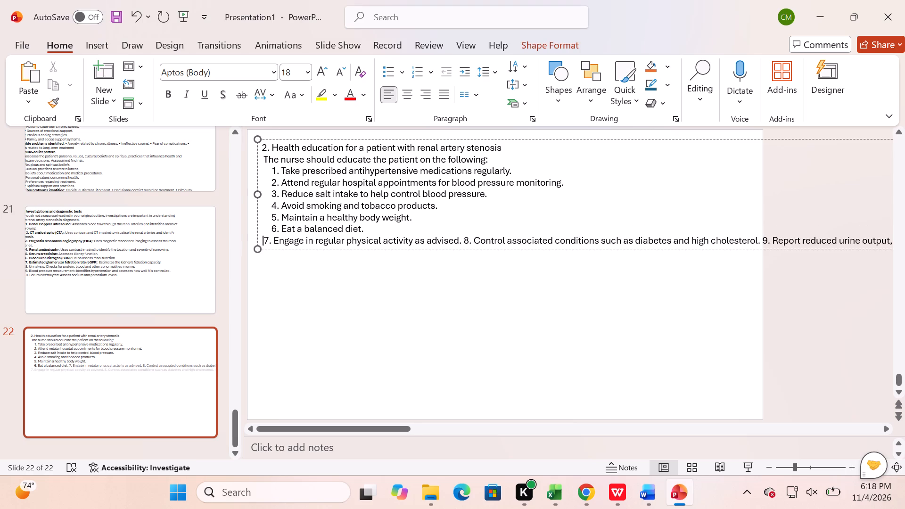
{"action": "key", "text": "space"}
{"action": "key", "text": "space"}
{"action": "key", "text": "space"}
{"action": "key", "text": "space"}
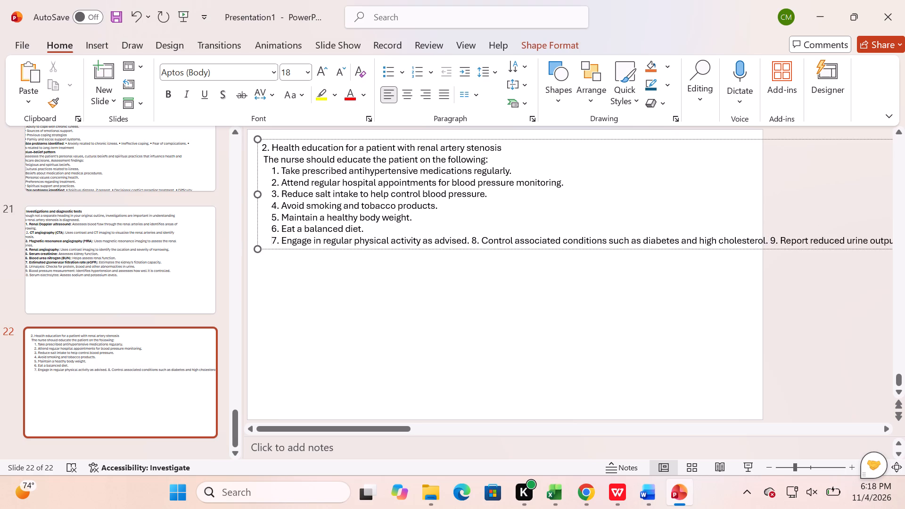
{"action": "double_click", "coordinate": [714, 333]}
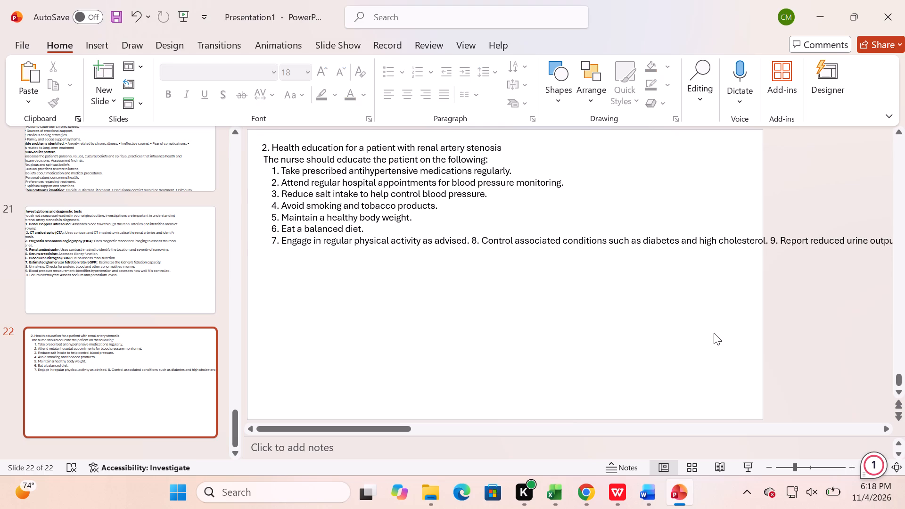
{"action": "left_click", "coordinate": [634, 327]}
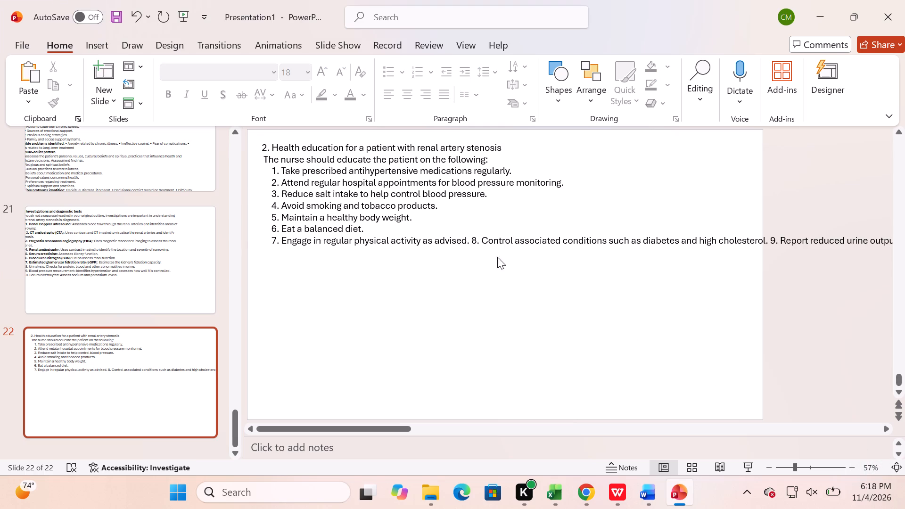
Put point 8, Control associated conditions such as diabetes and high cholesterol, on its own line with a five-space indent.
{"action": "left_click", "coordinate": [471, 241]}
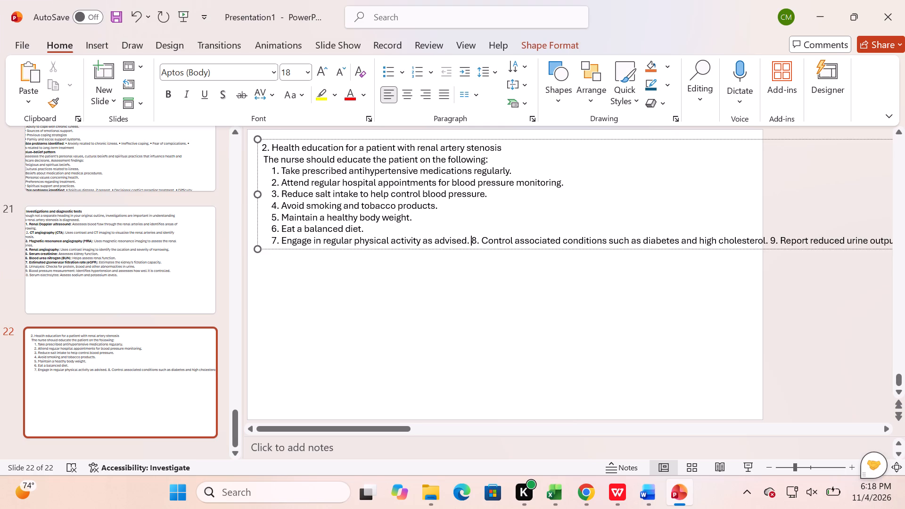
{"action": "key", "text": "Return"}
{"action": "key", "text": "space"}
{"action": "key", "text": "space"}
{"action": "key", "text": "space"}
{"action": "key", "text": "space"}
{"action": "key", "text": "space"}
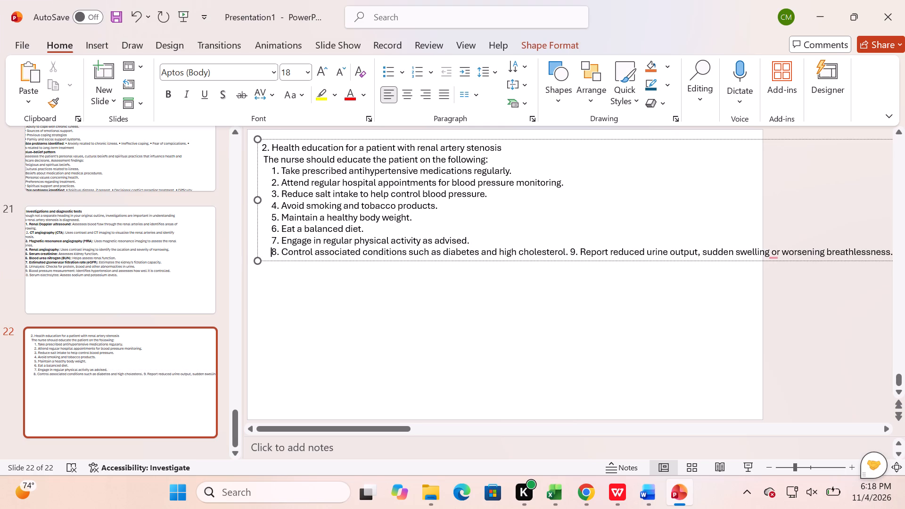
{"action": "double_click", "coordinate": [618, 333]}
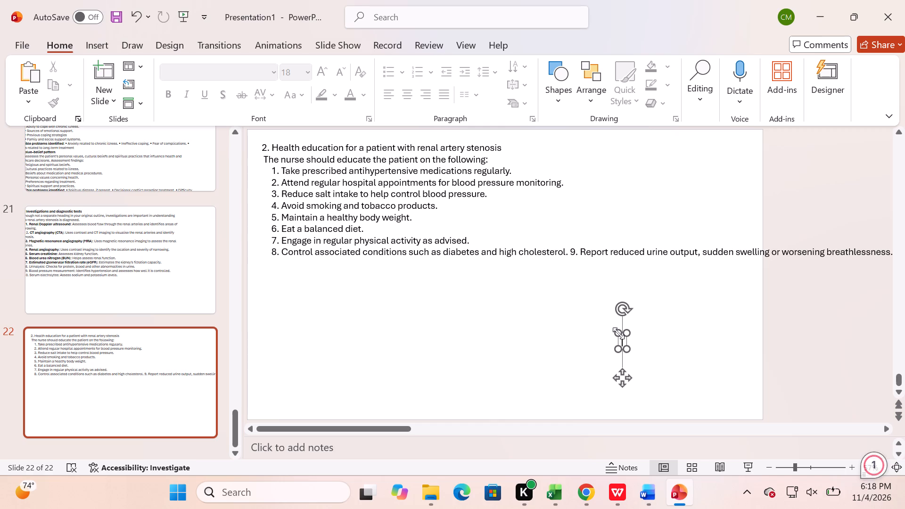
{"action": "left_click_drag", "start_coordinate": [556, 331], "coordinate": [572, 253]}
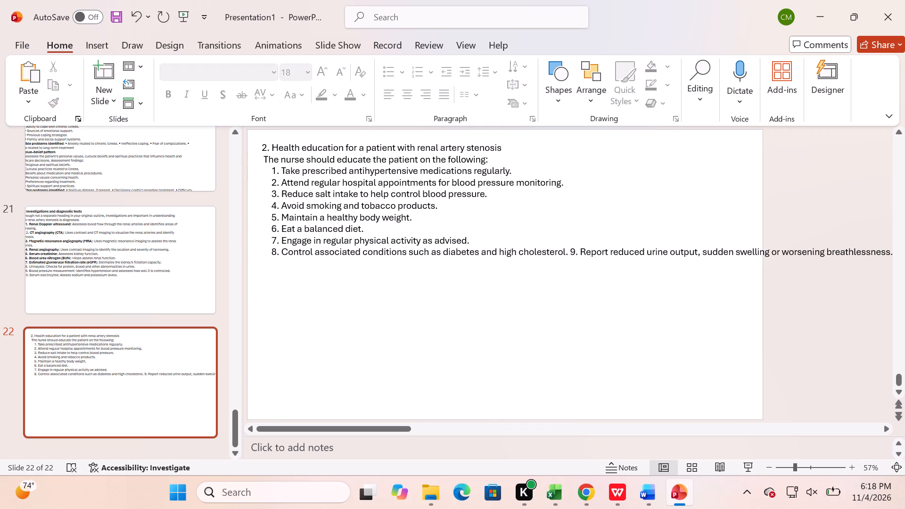
Put point 9, Report reduced urine output, on its own line, adding four spaces so it lines up with the points above.
{"action": "left_click", "coordinate": [569, 252]}
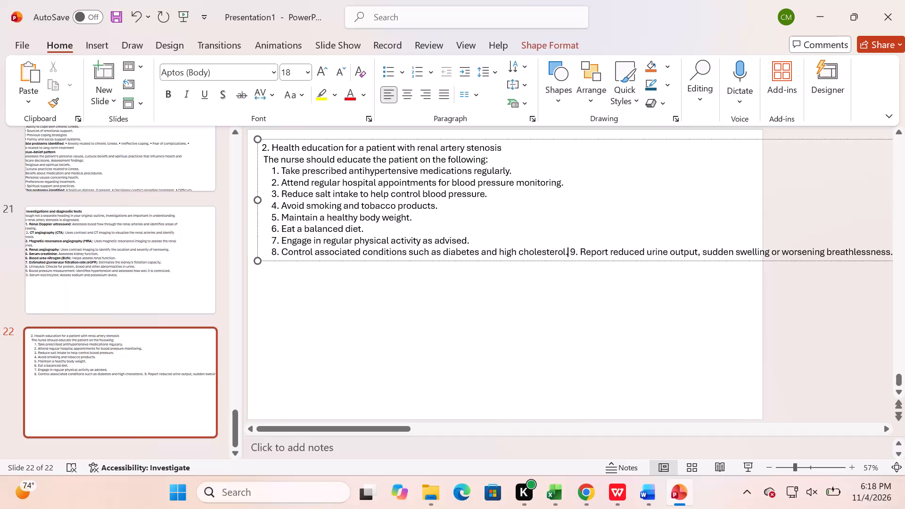
{"action": "key", "text": "Return"}
{"action": "key", "text": "space"}
{"action": "key", "text": "space"}
{"action": "key", "text": "space"}
{"action": "key", "text": "space"}
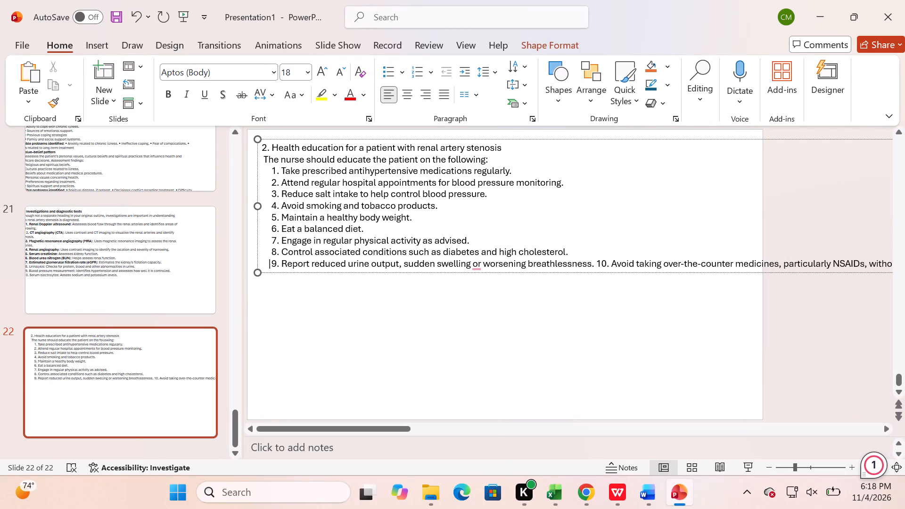
{"action": "left_click", "coordinate": [393, 323]}
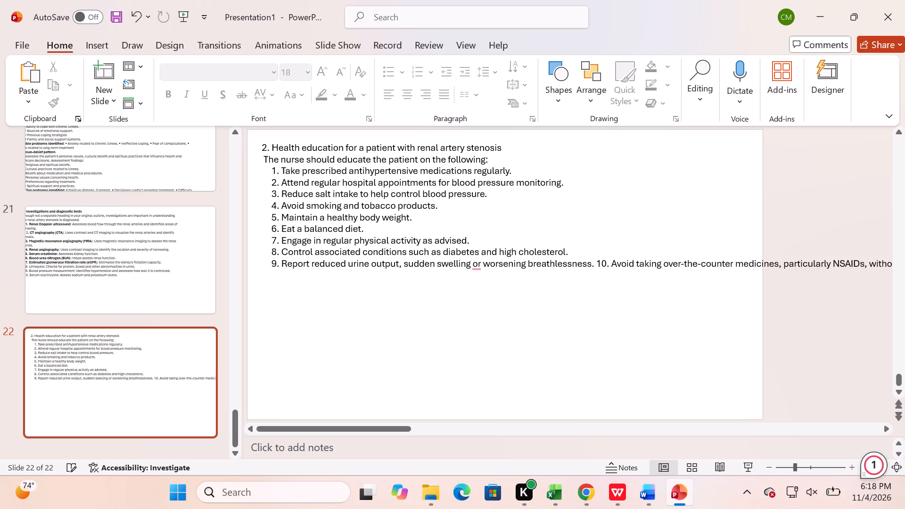
Put point 10, Avoid taking over-the-counter medicines, on its own line with a four-space indent.
{"action": "left_click", "coordinate": [600, 260]}
{"action": "left_click", "coordinate": [596, 264]}
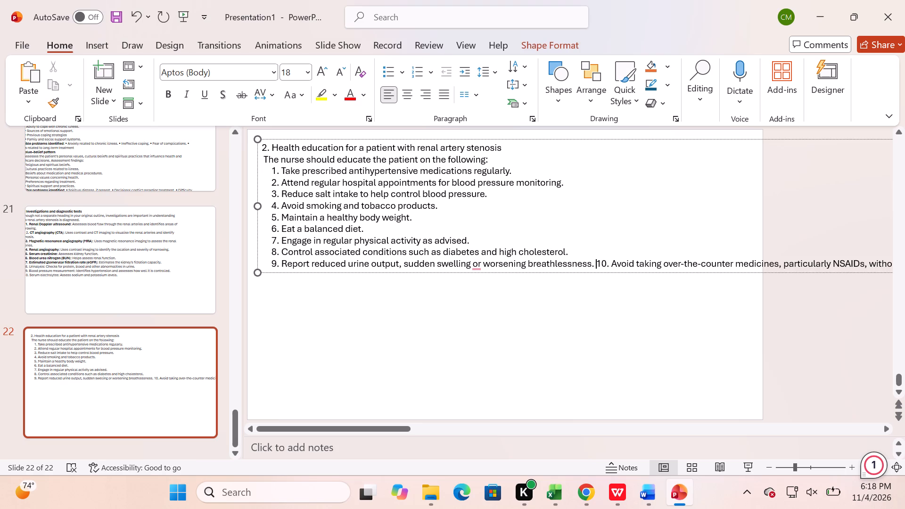
{"action": "key", "text": "Return"}
{"action": "key", "text": "space"}
{"action": "key", "text": "space"}
{"action": "key", "text": "space"}
{"action": "key", "text": "space"}
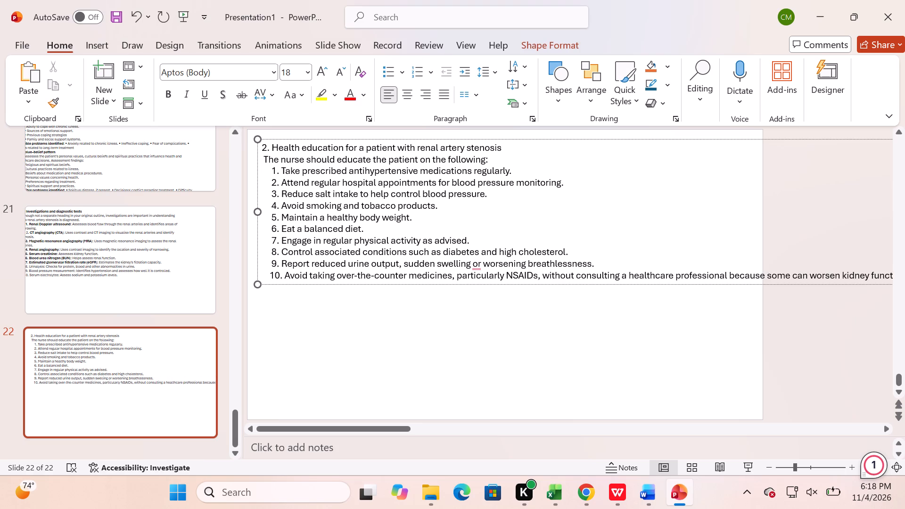
Break point 10 after "without consulting a healthcare" so the rest continues on a second line within the slide.
{"action": "scroll", "coordinate": [734, 263], "scroll_direction": "left", "scroll_amount": 2}
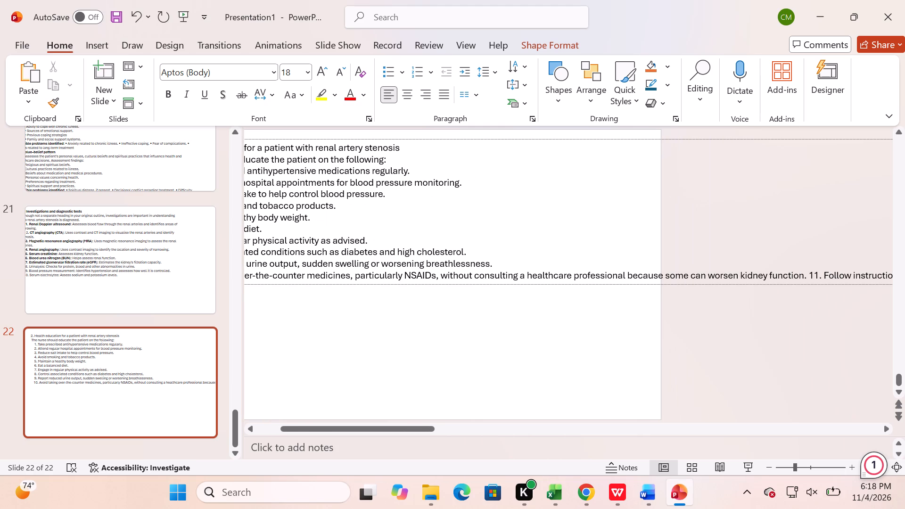
{"action": "left_click", "coordinate": [809, 274]}
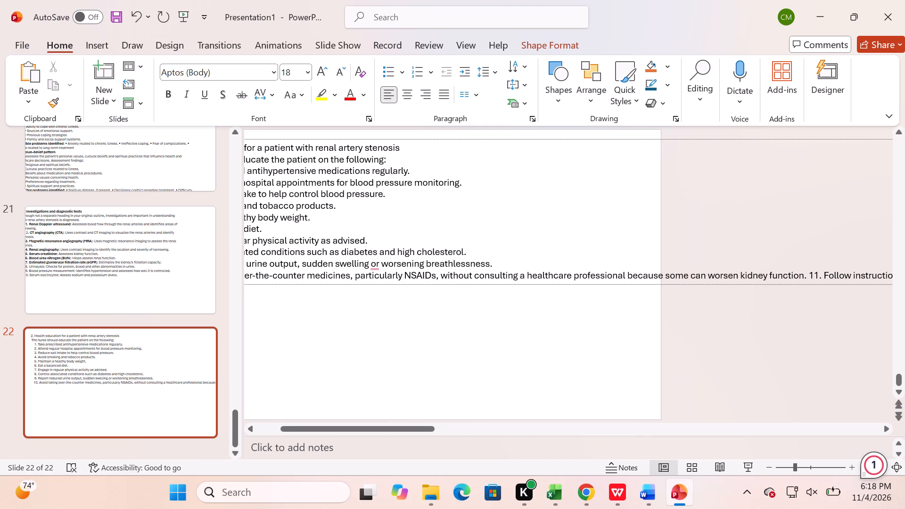
{"action": "left_click", "coordinate": [571, 275]}
{"action": "key", "text": "Return"}
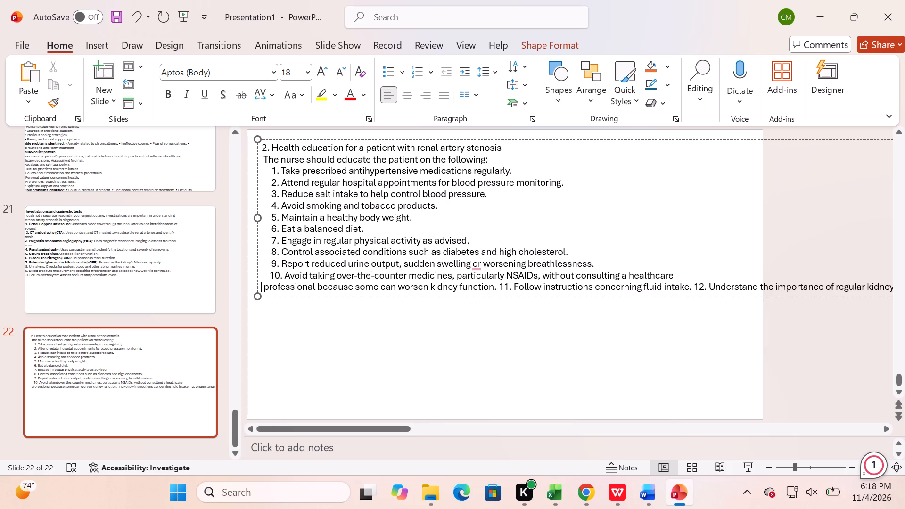
Put point 12, Understand the importance of regular kidney-function tests, on its own line.
{"action": "left_click", "coordinate": [696, 287]}
{"action": "key", "text": "Return"}
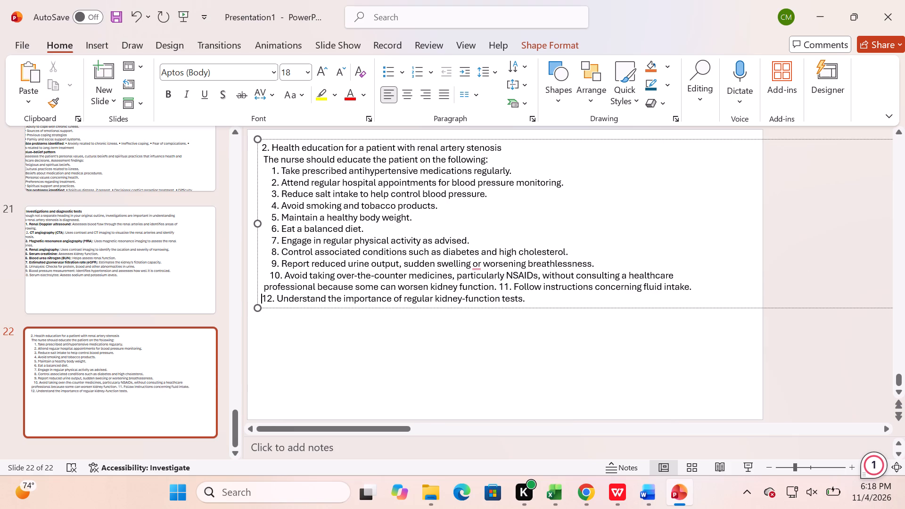
Put point 11, Follow instructions concerning fluid intake, on its own line with a five-space indent.
{"action": "left_click", "coordinate": [500, 286]}
{"action": "key", "text": "Return"}
{"action": "key", "text": "space"}
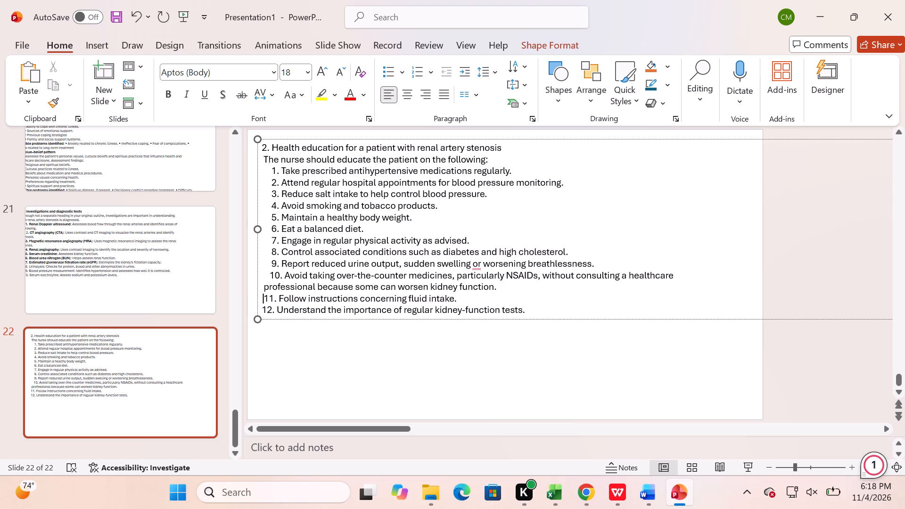
{"action": "key", "text": "space"}
{"action": "key", "text": "space"}
{"action": "key", "text": "space"}
{"action": "key", "text": "space"}
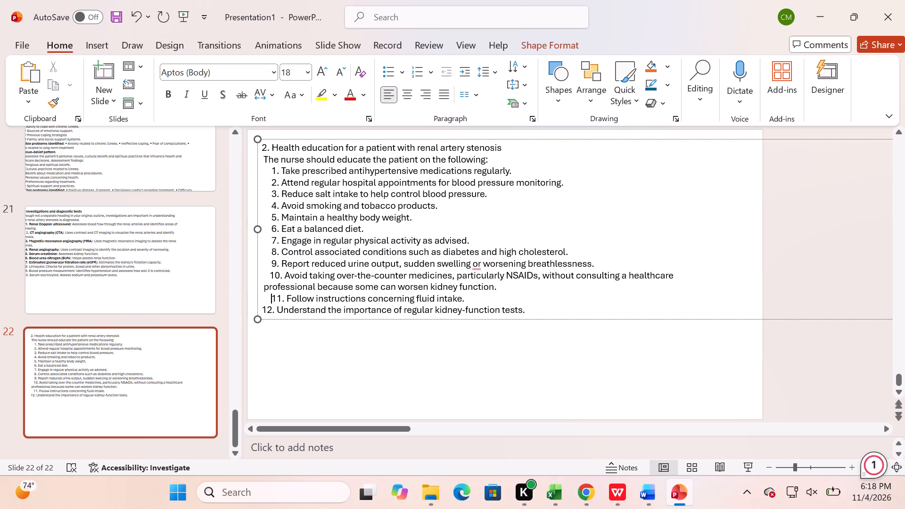
Indent point 12, Understand the importance of regular kidney-function tests, with four spaces.
{"action": "left_click", "coordinate": [261, 310]}
{"action": "left_click_drag", "start_coordinate": [261, 310], "coordinate": [346, 361]}
{"action": "left_click", "coordinate": [346, 361]}
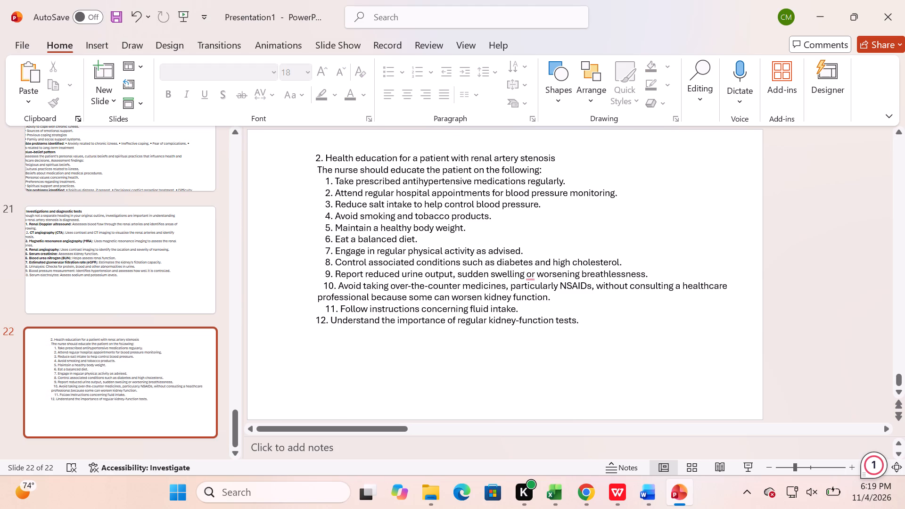
{"action": "left_click_drag", "start_coordinate": [316, 312], "coordinate": [319, 323]}
{"action": "left_click", "coordinate": [319, 323]}
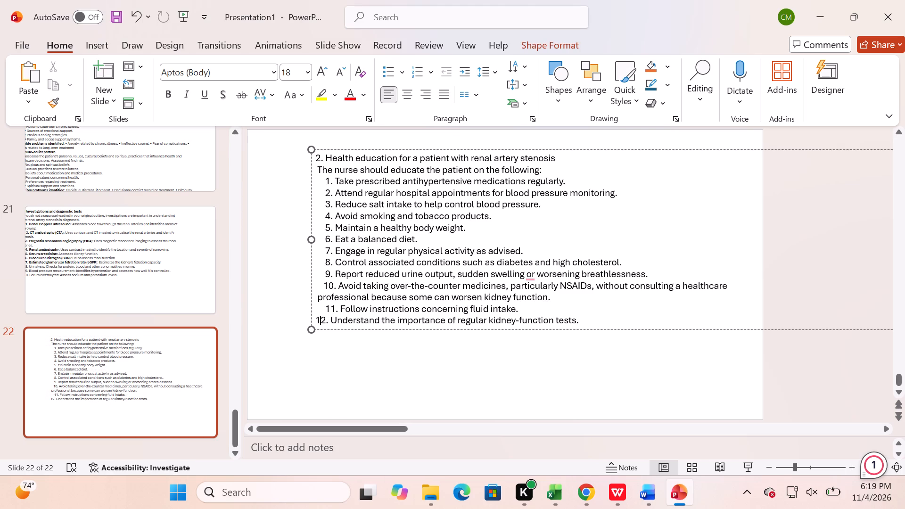
{"action": "left_click", "coordinate": [319, 320]}
{"action": "left_click", "coordinate": [318, 320]}
{"action": "key", "text": "space"}
{"action": "key", "text": "space"}
{"action": "key", "text": "space"}
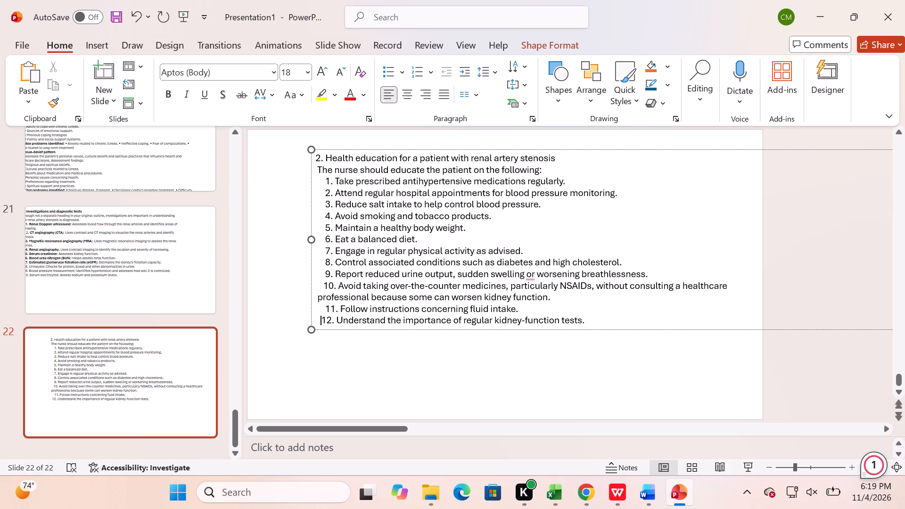
{"action": "key", "text": "space"}
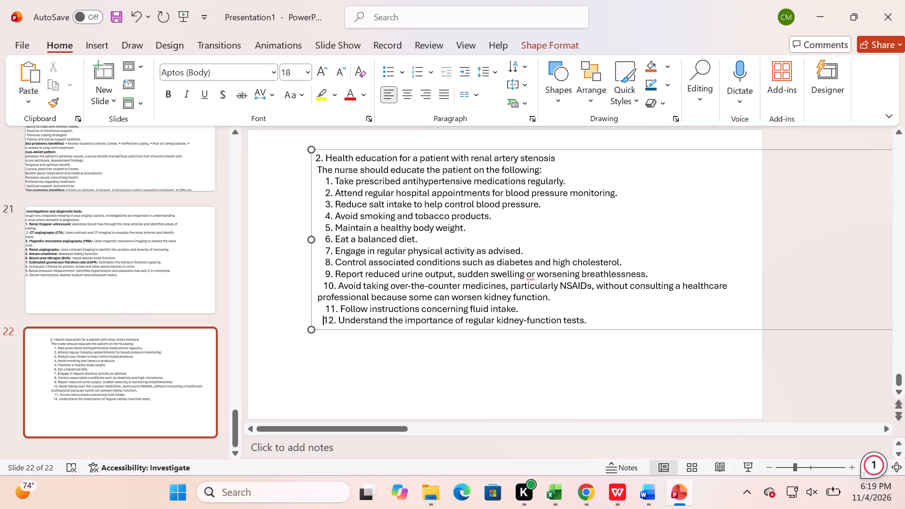
Remove one leading space from point 11 so it lines up with point 12.
{"action": "left_click", "coordinate": [346, 312]}
{"action": "left_click_drag", "start_coordinate": [319, 309], "coordinate": [326, 309]}
{"action": "left_click", "coordinate": [326, 309]}
{"action": "left_click", "coordinate": [326, 309]}
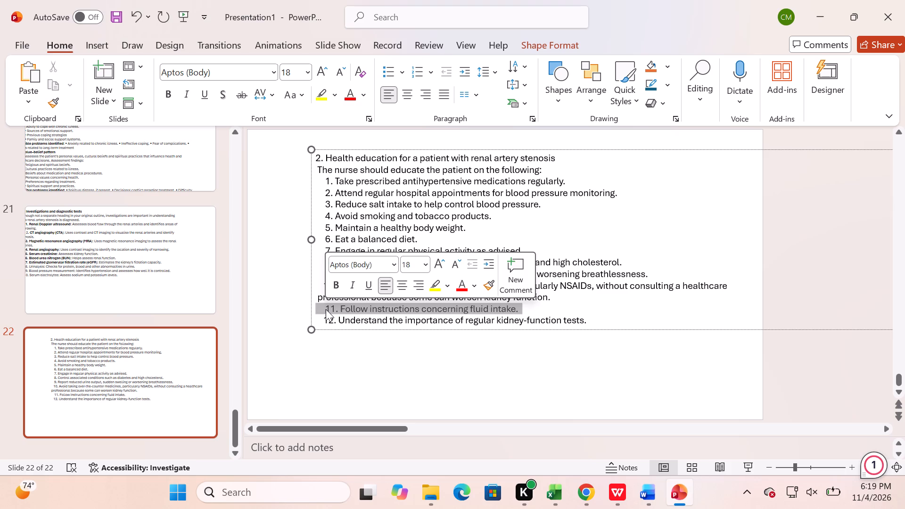
{"action": "left_click", "coordinate": [326, 309]}
{"action": "key", "text": "BackSpace"}
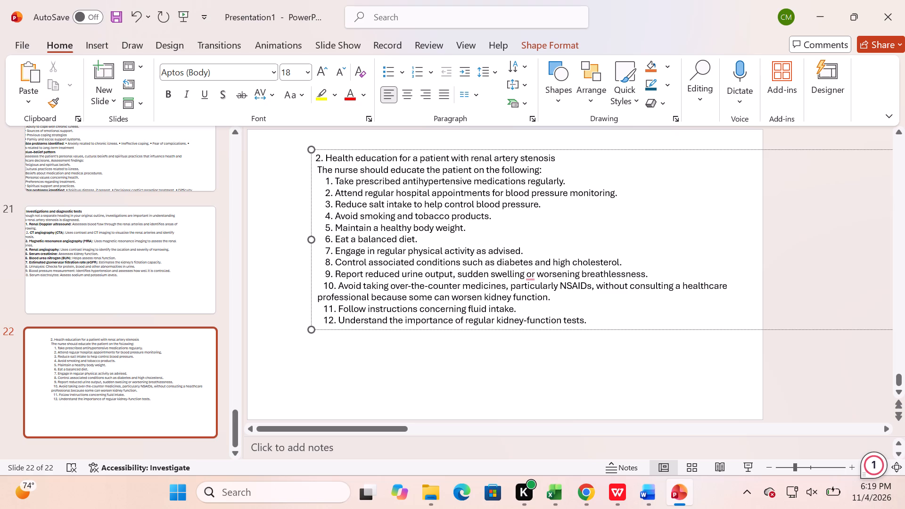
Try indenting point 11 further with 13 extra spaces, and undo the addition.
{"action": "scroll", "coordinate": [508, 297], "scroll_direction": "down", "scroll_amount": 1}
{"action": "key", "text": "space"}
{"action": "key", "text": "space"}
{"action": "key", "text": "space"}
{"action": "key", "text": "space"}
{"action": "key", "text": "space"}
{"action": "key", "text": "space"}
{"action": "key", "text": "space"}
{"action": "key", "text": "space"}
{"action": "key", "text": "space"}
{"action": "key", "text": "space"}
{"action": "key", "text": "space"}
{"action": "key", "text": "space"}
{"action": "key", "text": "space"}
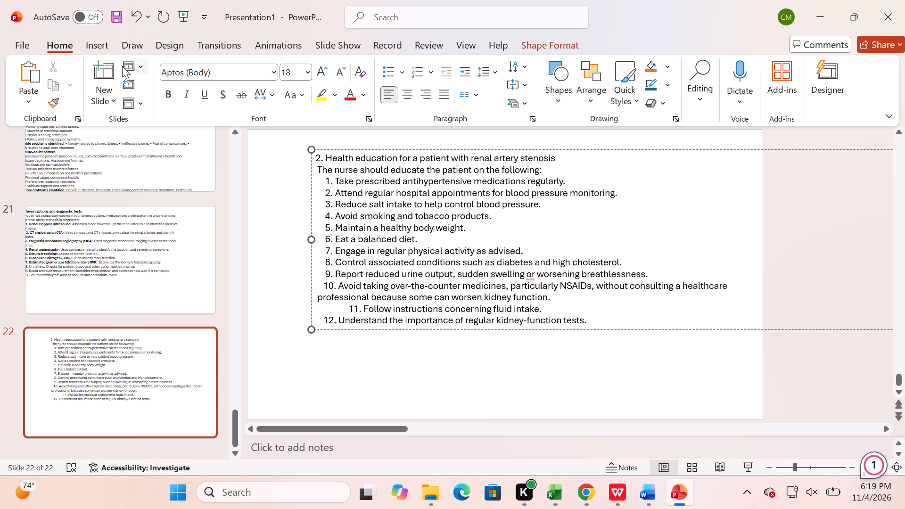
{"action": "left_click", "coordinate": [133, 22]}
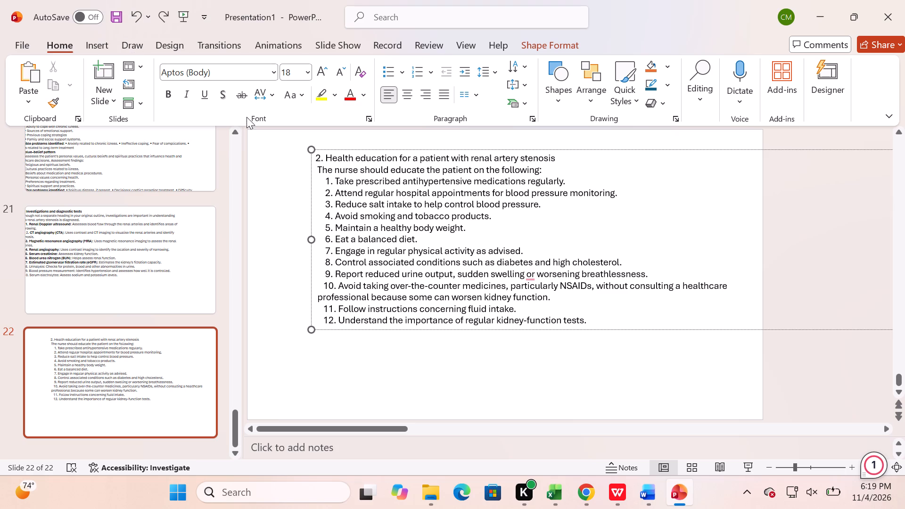
Move the health education text box to the upper-left corner area of slide 22, close to the slide's left edge.
{"action": "left_click_drag", "start_coordinate": [559, 156], "coordinate": [548, 157]}
{"action": "left_click_drag", "start_coordinate": [548, 157], "coordinate": [334, 155]}
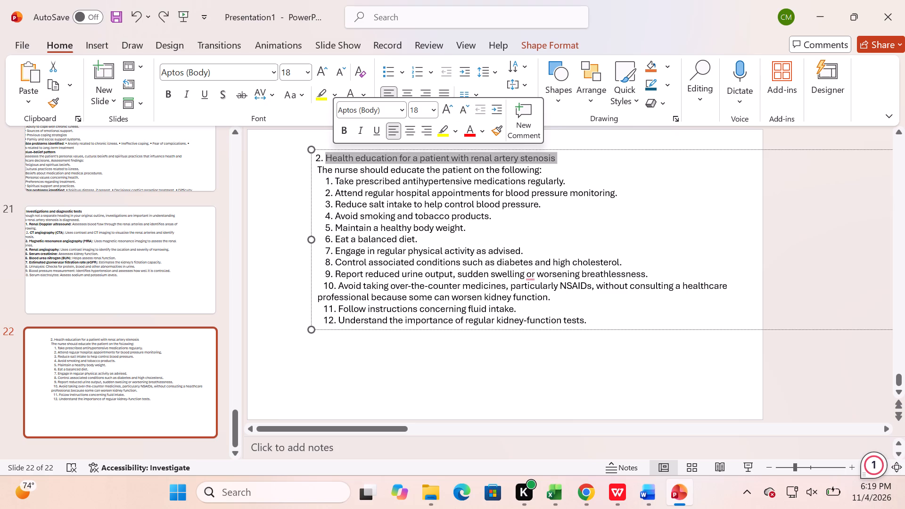
{"action": "left_click_drag", "start_coordinate": [326, 148], "coordinate": [314, 146]}
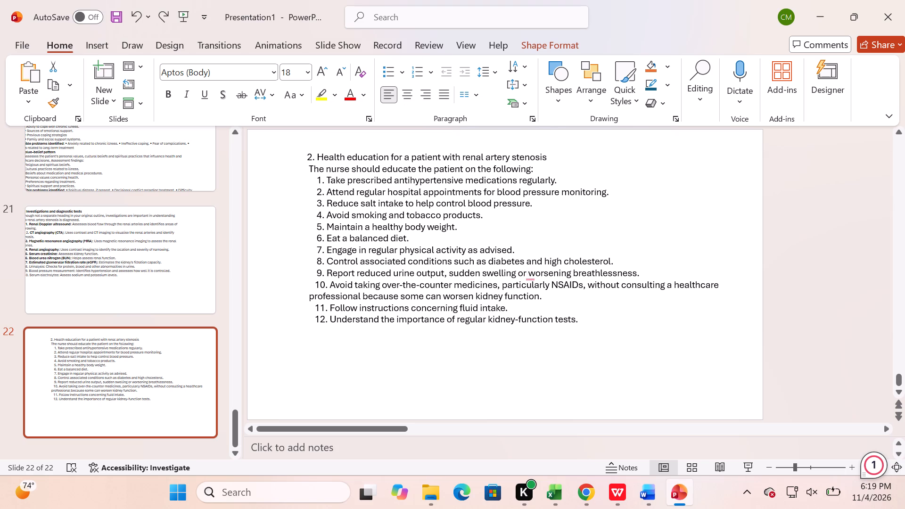
{"action": "left_click_drag", "start_coordinate": [314, 146], "coordinate": [294, 140]}
{"action": "left_click", "coordinate": [410, 164]}
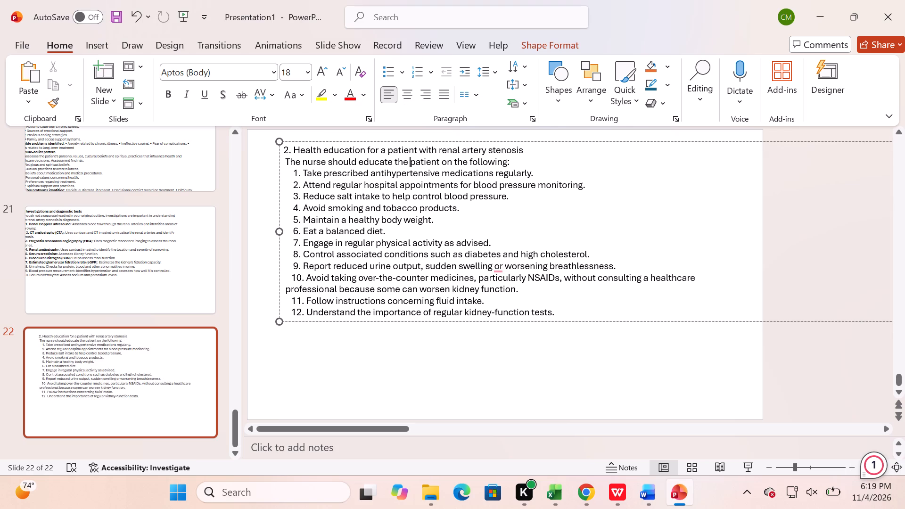
{"action": "left_click", "coordinate": [245, 184]}
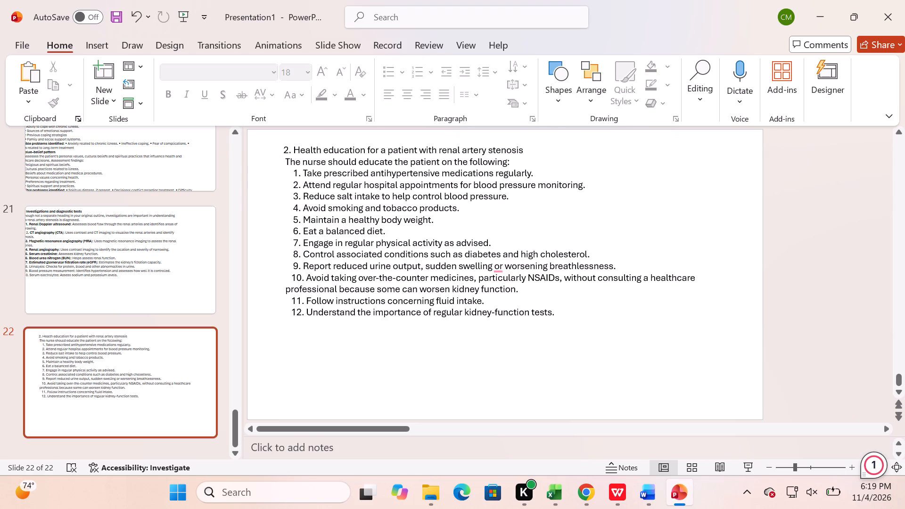
{"action": "left_click_drag", "start_coordinate": [280, 148], "coordinate": [265, 149]}
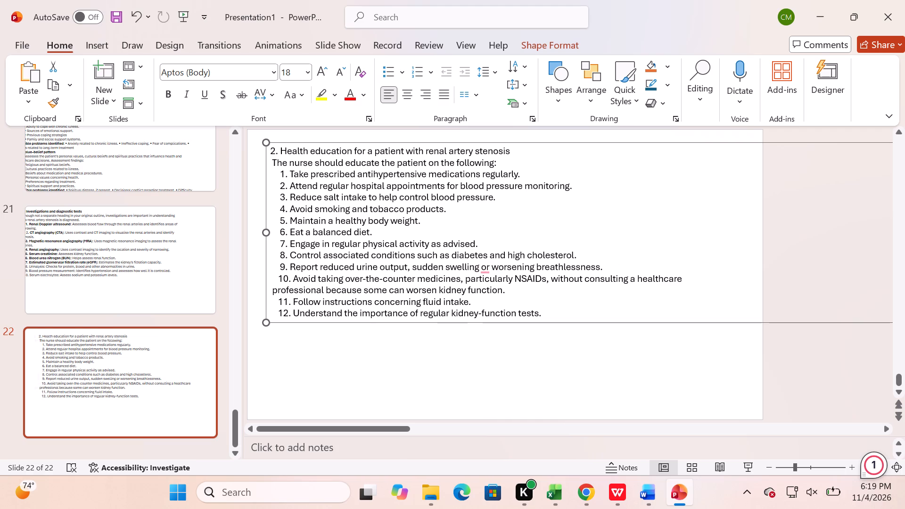
{"action": "left_click", "coordinate": [730, 211]}
{"action": "left_click", "coordinate": [653, 354]}
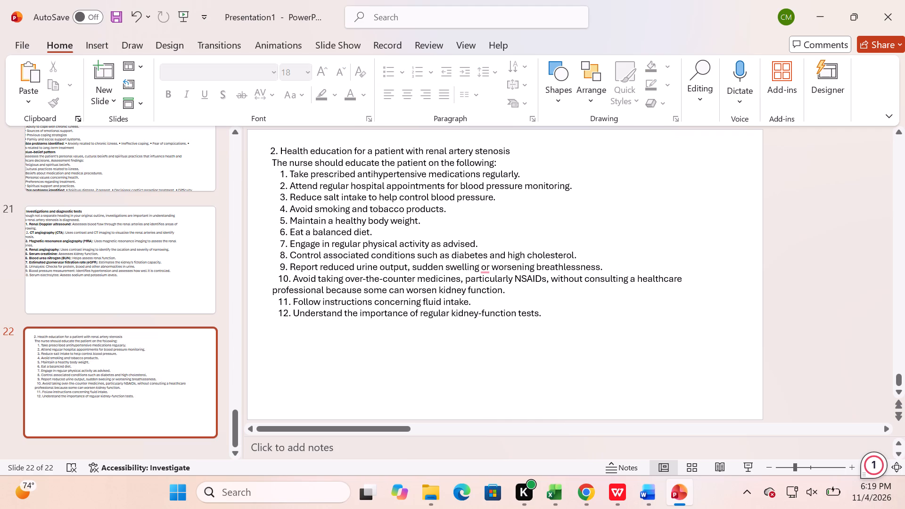
{"action": "left_click_drag", "start_coordinate": [270, 149], "coordinate": [270, 150]}
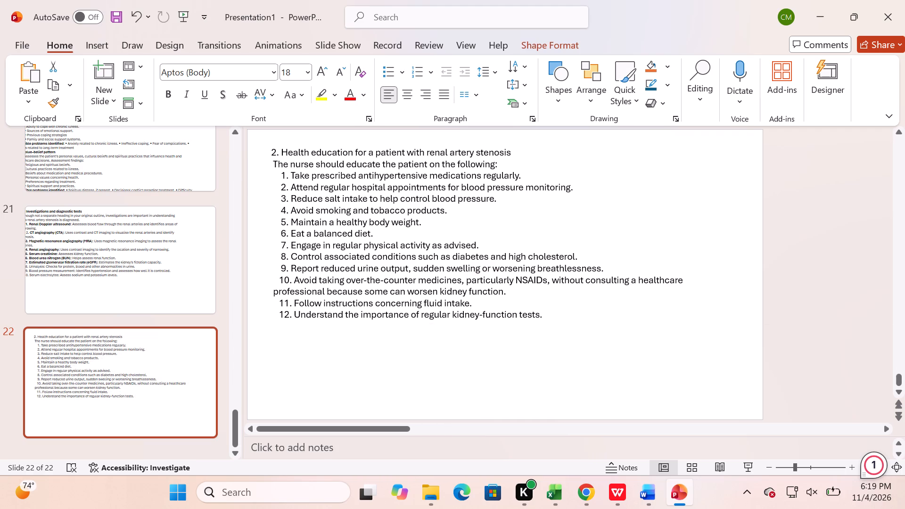
{"action": "left_click_drag", "start_coordinate": [270, 150], "coordinate": [259, 149]}
{"action": "left_click", "coordinate": [556, 384]}
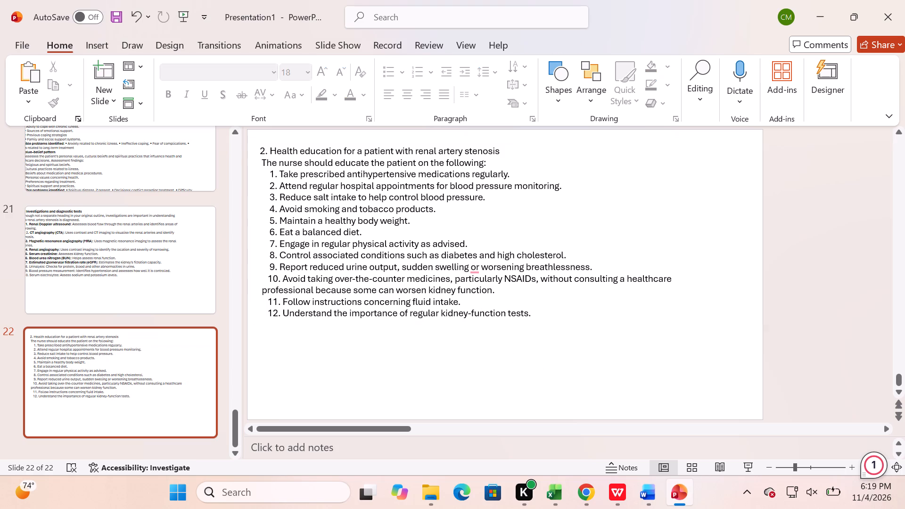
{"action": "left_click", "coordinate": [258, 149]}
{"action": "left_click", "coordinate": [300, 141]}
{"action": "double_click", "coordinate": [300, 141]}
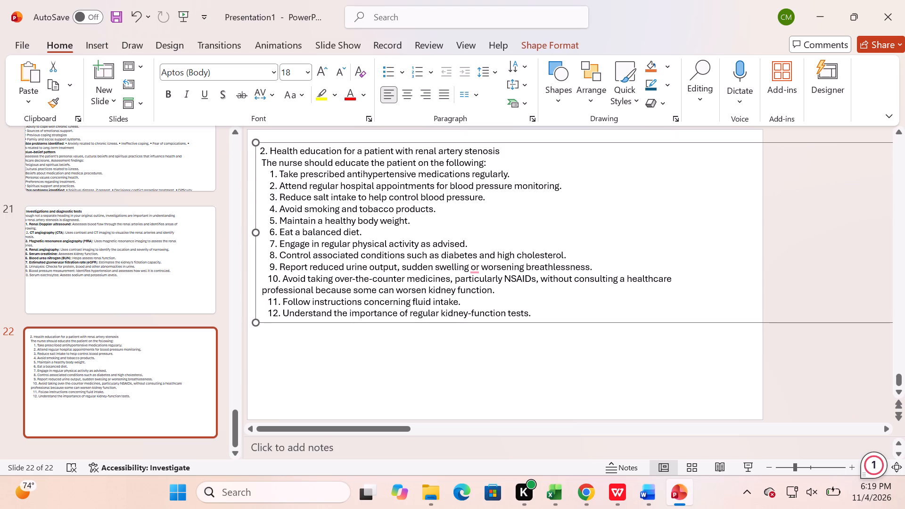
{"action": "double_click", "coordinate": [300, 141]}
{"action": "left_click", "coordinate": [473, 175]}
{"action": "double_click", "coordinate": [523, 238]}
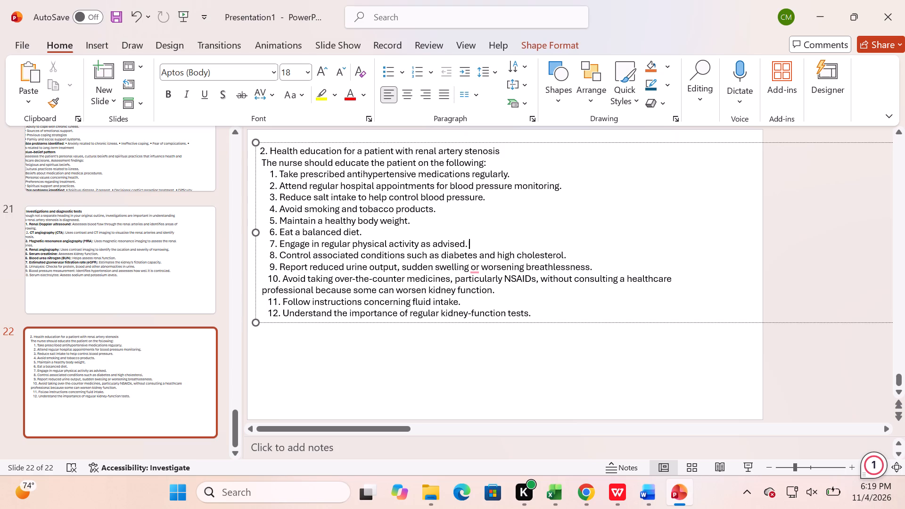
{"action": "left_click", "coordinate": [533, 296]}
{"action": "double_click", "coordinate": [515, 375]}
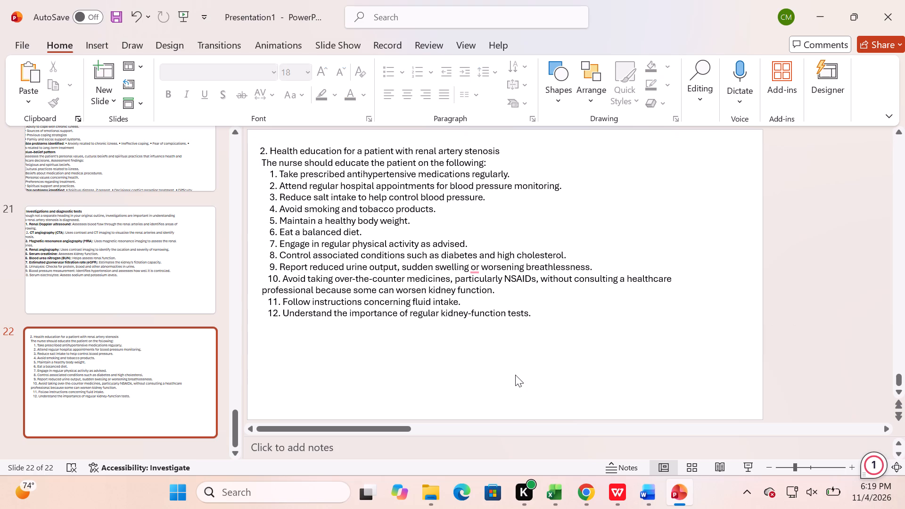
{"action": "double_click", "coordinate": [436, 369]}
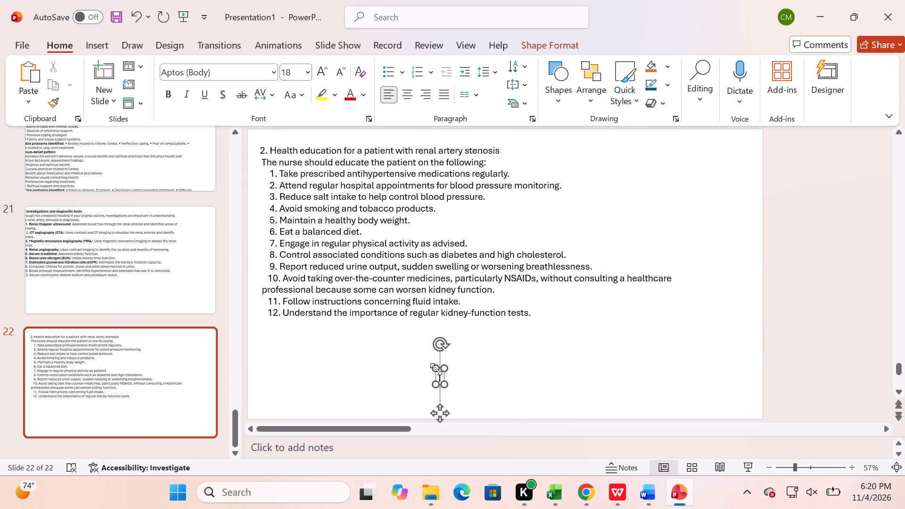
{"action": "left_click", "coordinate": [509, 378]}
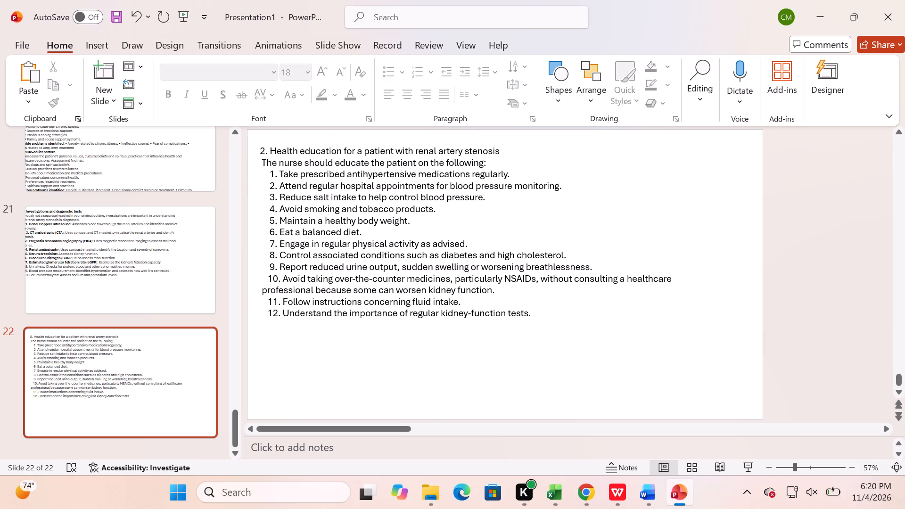
Make the slide 22 heading "2. Health education for a patient with renal artery stenosis" bold and set its font size to 20.
{"action": "left_click_drag", "start_coordinate": [502, 150], "coordinate": [273, 153]}
{"action": "scroll", "coordinate": [419, 155], "scroll_direction": "left", "scroll_amount": 1}
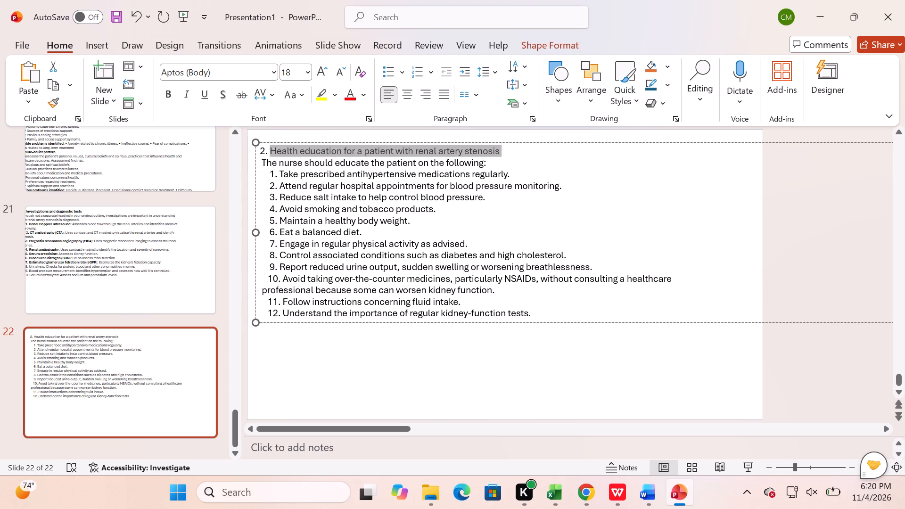
{"action": "left_click_drag", "start_coordinate": [273, 153], "coordinate": [258, 153]}
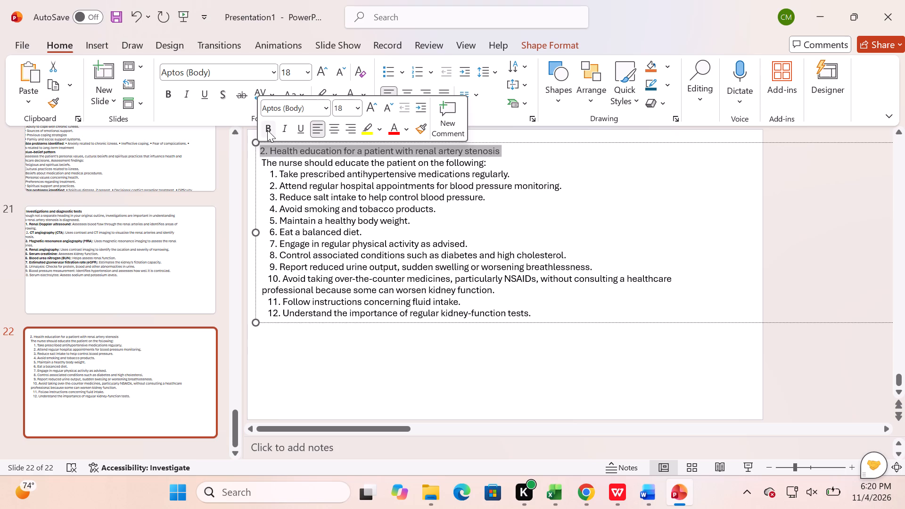
{"action": "left_click", "coordinate": [267, 130]}
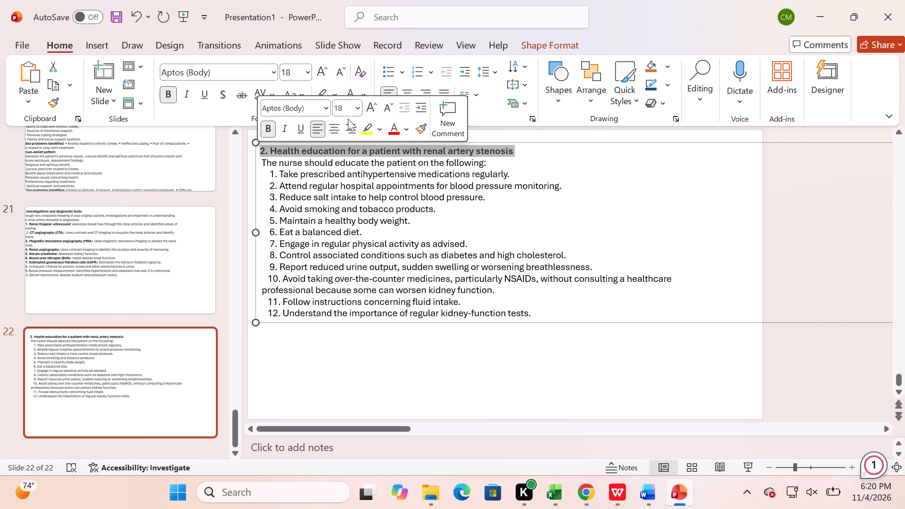
{"action": "left_click", "coordinate": [354, 105]}
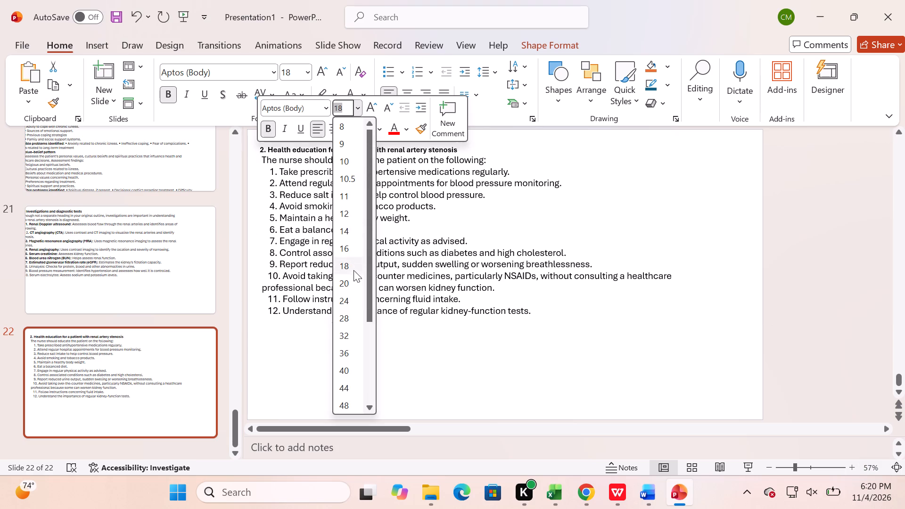
{"action": "left_click", "coordinate": [352, 279]}
{"action": "left_click", "coordinate": [538, 245]}
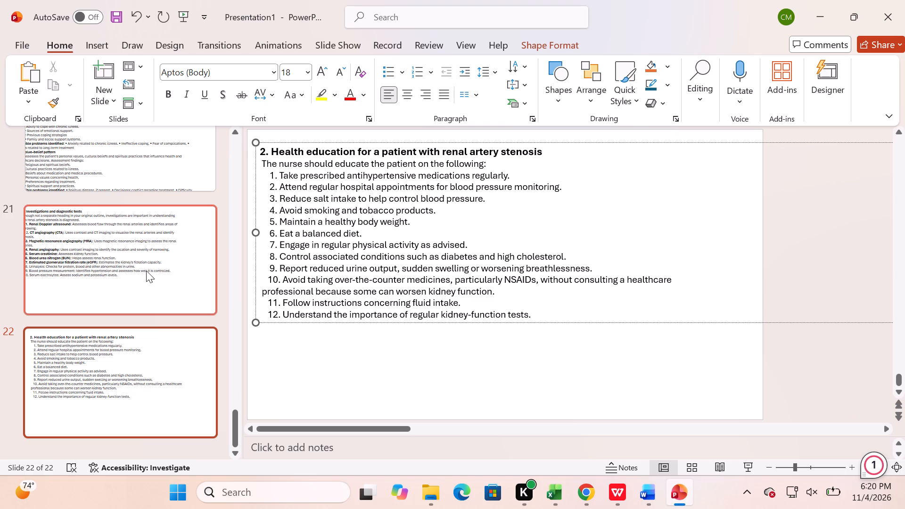
Go back to slide 1, the RENAL ARTERY STENOSIS title and definition slide.
{"action": "scroll", "coordinate": [145, 266], "scroll_direction": "up", "scroll_amount": 12}
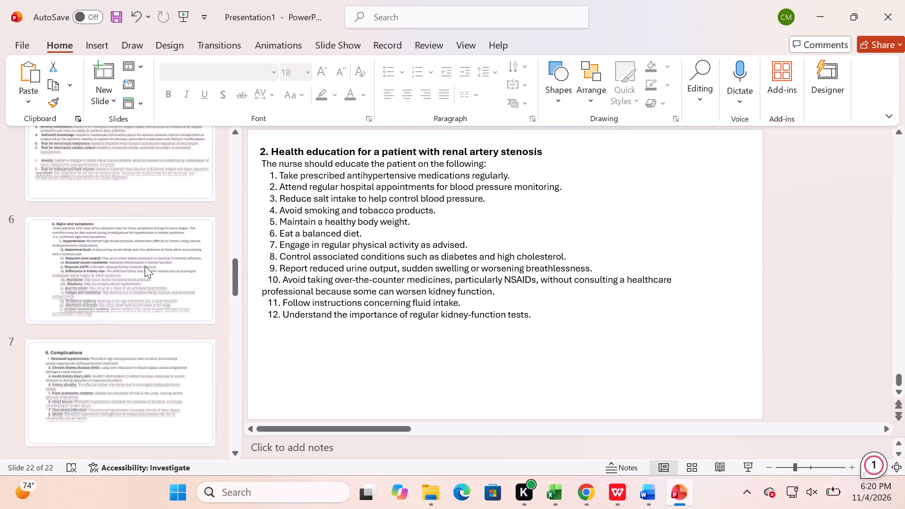
{"action": "scroll", "coordinate": [145, 266], "scroll_direction": "up", "scroll_amount": 18}
{"action": "scroll", "coordinate": [145, 266], "scroll_direction": "down", "scroll_amount": 1}
{"action": "scroll", "coordinate": [145, 266], "scroll_direction": "up", "scroll_amount": 2}
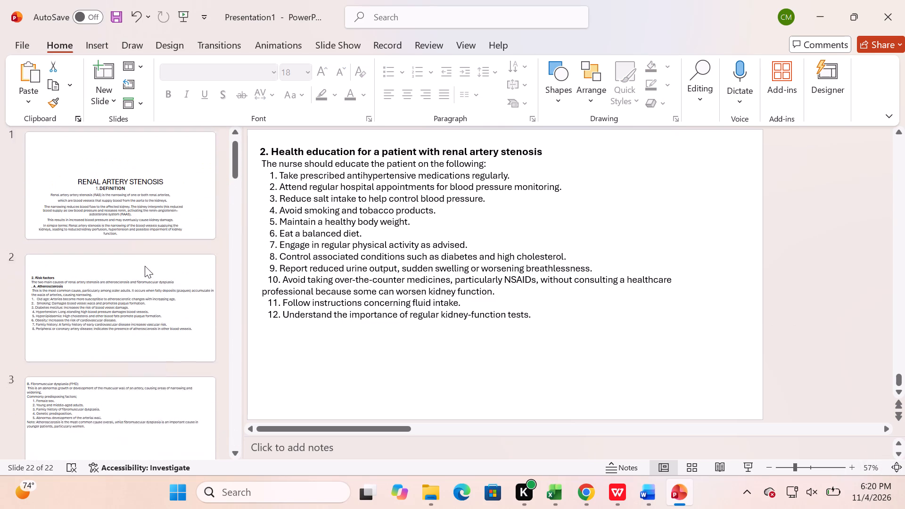
{"action": "left_click", "coordinate": [135, 210]}
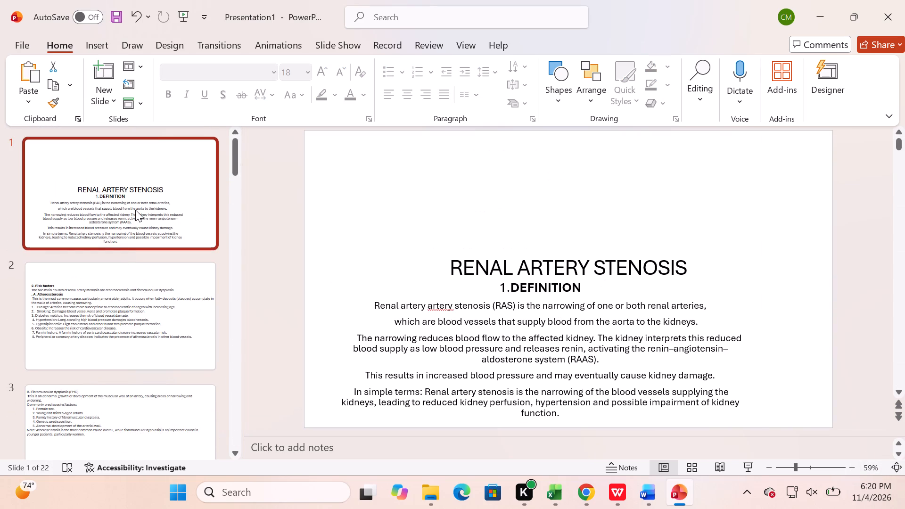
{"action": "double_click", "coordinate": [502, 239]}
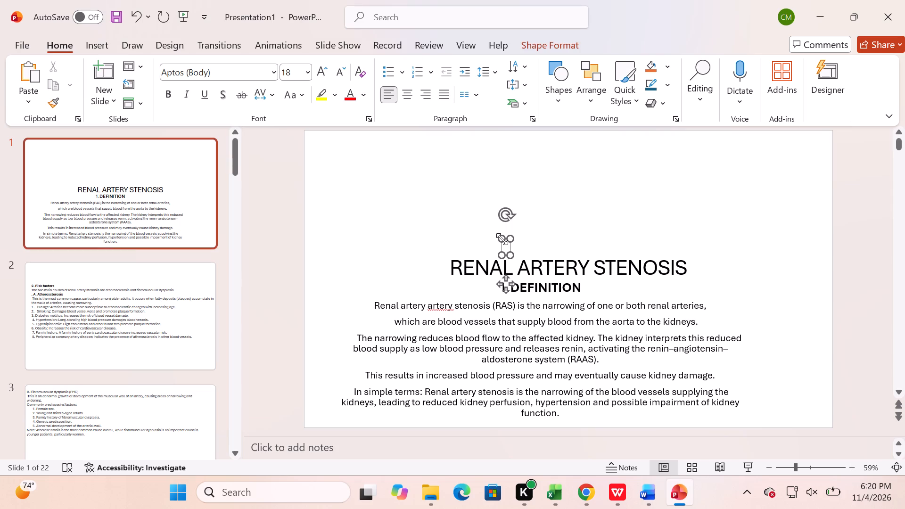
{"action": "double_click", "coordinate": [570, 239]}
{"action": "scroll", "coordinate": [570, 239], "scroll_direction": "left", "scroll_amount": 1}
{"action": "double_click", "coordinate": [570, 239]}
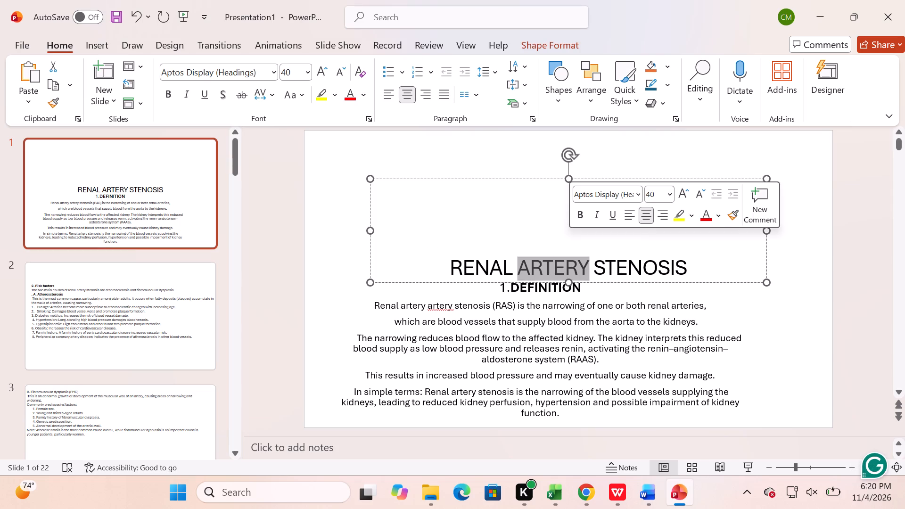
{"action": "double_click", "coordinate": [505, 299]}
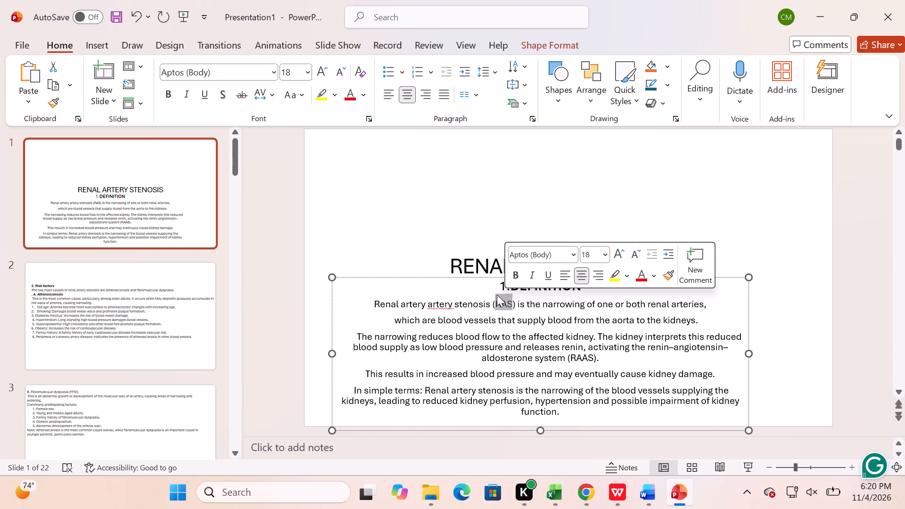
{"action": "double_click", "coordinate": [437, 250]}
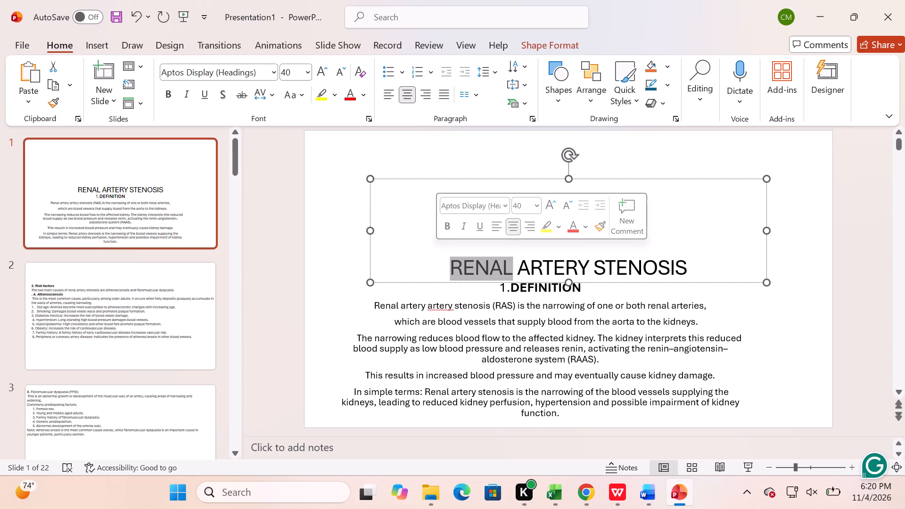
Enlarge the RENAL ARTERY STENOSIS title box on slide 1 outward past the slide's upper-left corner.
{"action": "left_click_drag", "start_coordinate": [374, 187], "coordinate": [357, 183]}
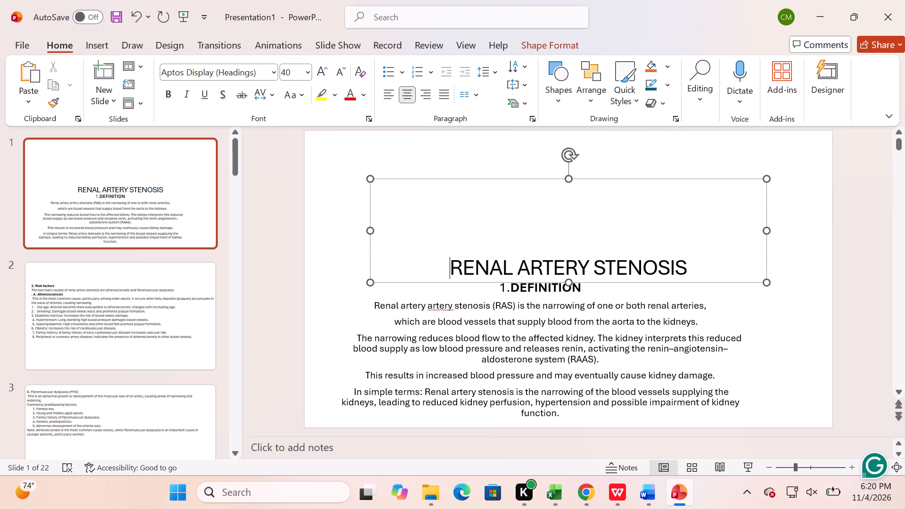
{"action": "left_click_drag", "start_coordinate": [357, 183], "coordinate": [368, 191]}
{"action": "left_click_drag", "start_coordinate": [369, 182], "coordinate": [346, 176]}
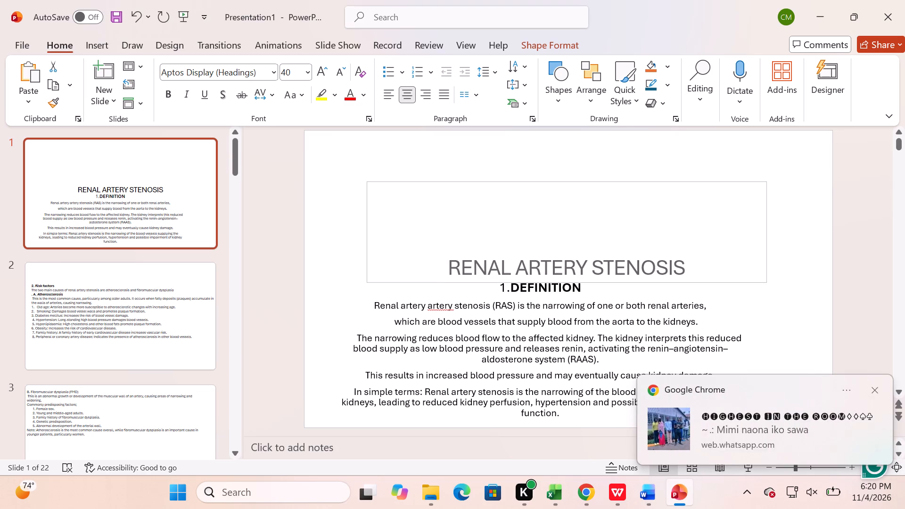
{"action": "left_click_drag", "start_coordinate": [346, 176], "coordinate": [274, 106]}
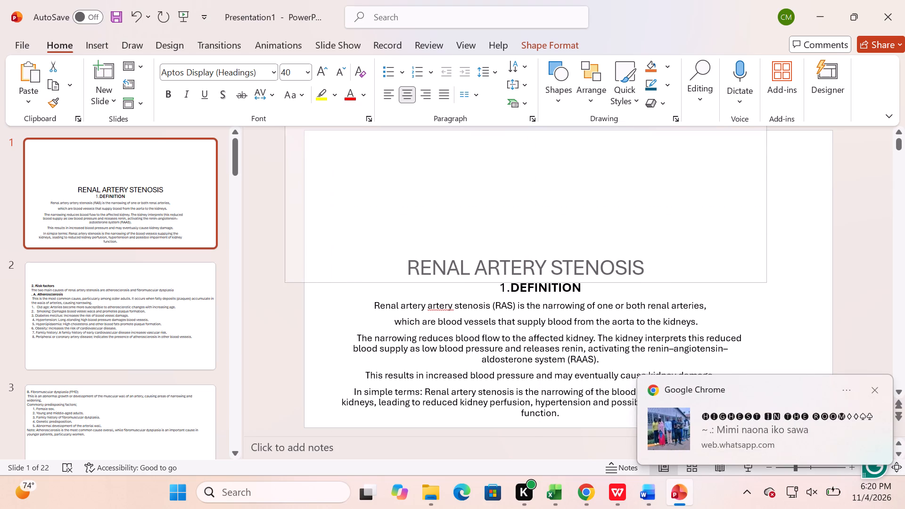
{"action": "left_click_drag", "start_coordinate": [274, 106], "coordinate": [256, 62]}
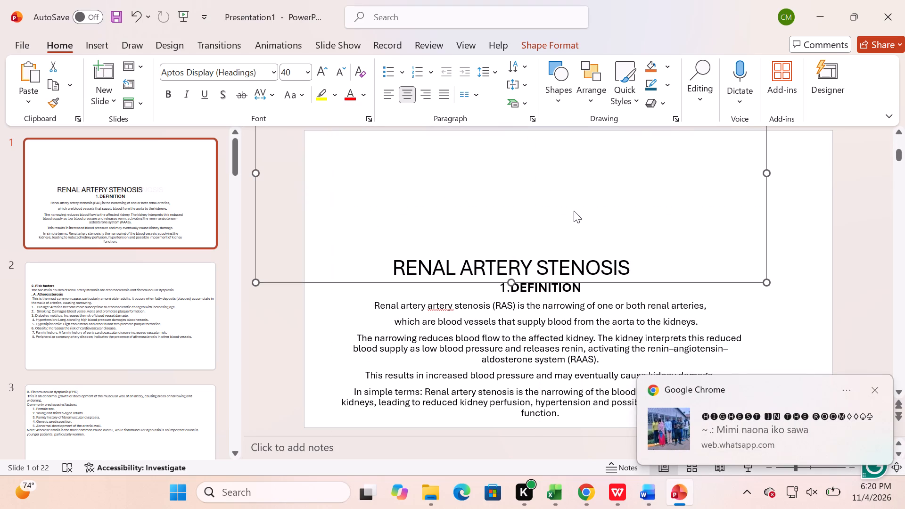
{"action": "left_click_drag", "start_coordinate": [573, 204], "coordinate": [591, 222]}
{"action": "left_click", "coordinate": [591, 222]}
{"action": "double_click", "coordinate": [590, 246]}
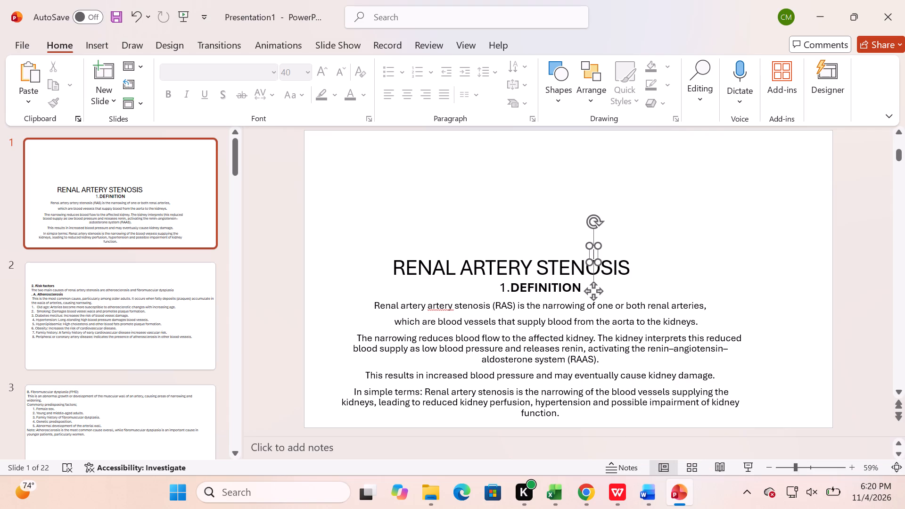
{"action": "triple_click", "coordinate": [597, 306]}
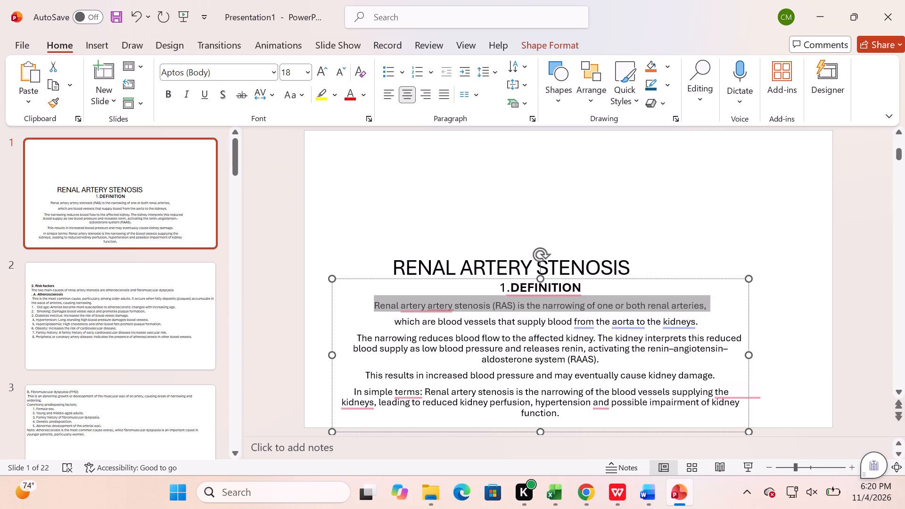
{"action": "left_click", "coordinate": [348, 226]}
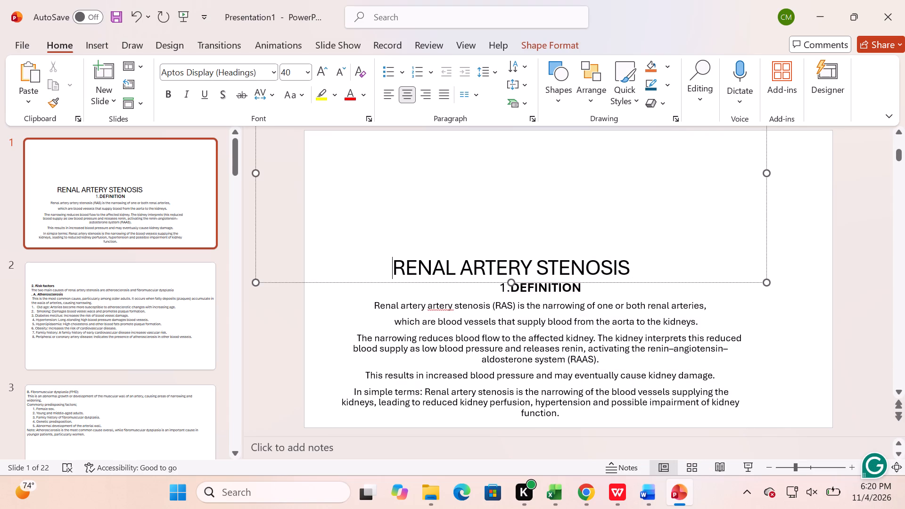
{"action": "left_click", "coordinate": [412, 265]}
Shrink the slide 1 title box from its upper corners into a low box closely fitting the RENAL ARTERY STENOSIS line's height.
{"action": "scroll", "coordinate": [270, 152], "scroll_direction": "up", "scroll_amount": 1}
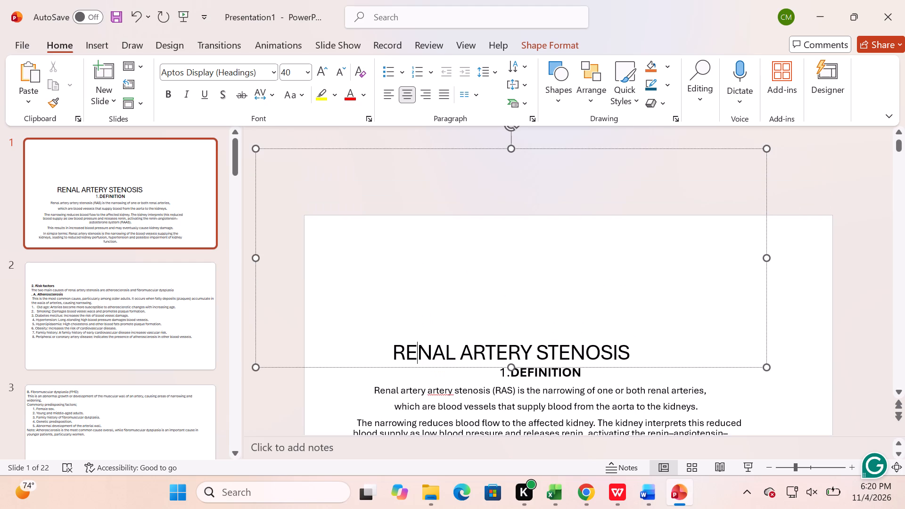
{"action": "left_click_drag", "start_coordinate": [249, 145], "coordinate": [257, 150]}
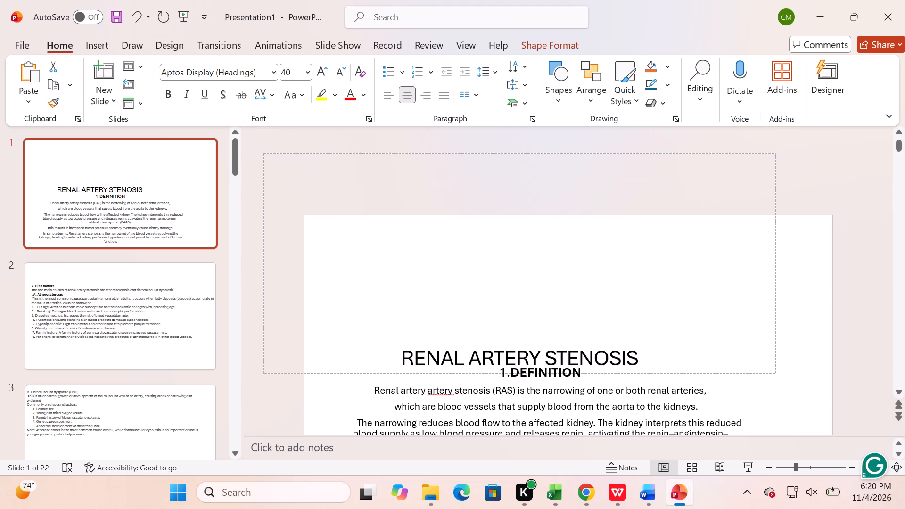
{"action": "left_click_drag", "start_coordinate": [257, 150], "coordinate": [213, 69]}
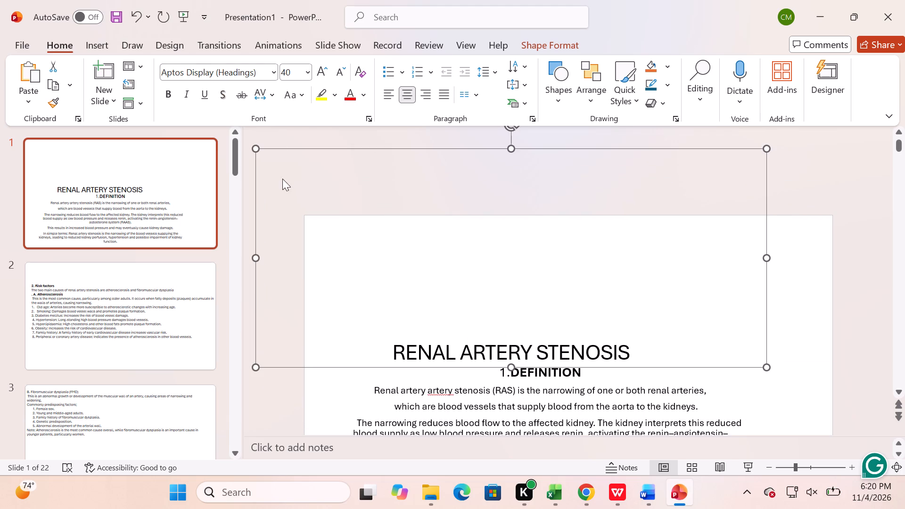
{"action": "left_click", "coordinate": [257, 150]}
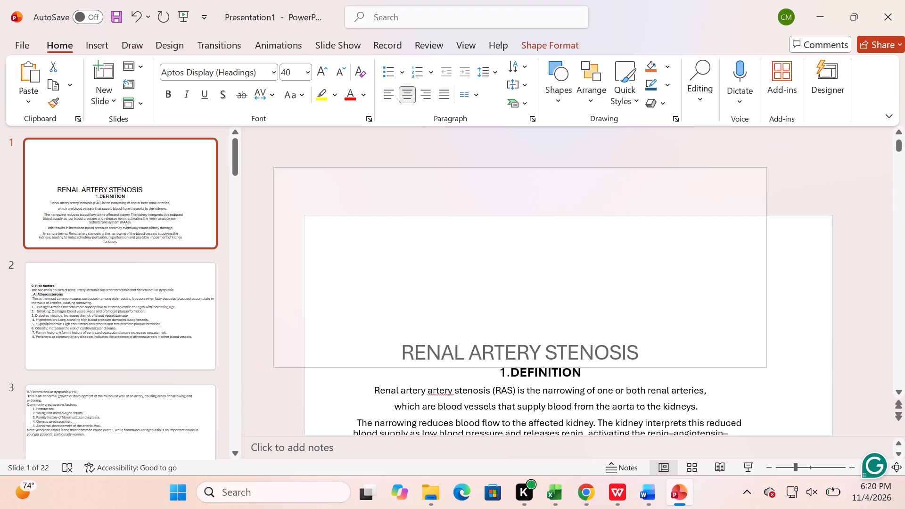
{"action": "left_click", "coordinate": [288, 287]}
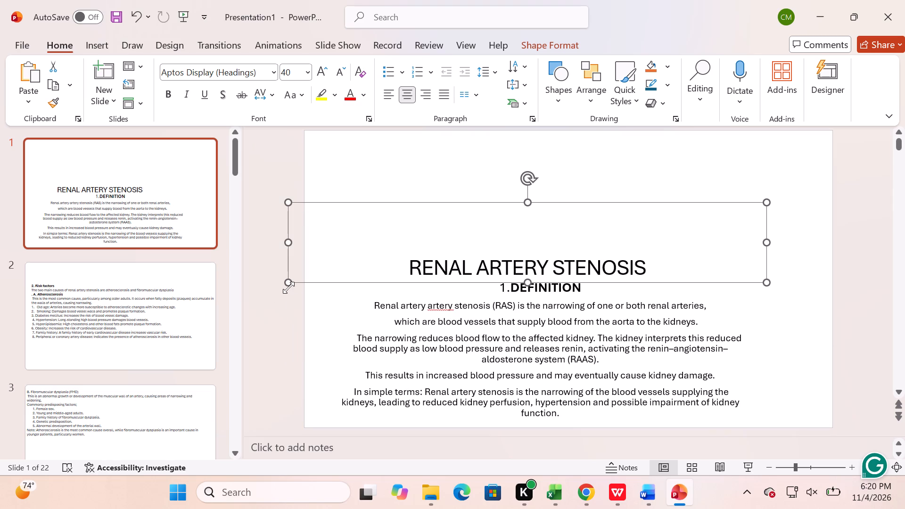
{"action": "left_click_drag", "start_coordinate": [767, 197], "coordinate": [702, 171]}
{"action": "scroll", "coordinate": [760, 199], "scroll_direction": "left", "scroll_amount": 1}
{"action": "scroll", "coordinate": [702, 171], "scroll_direction": "left", "scroll_amount": 1}
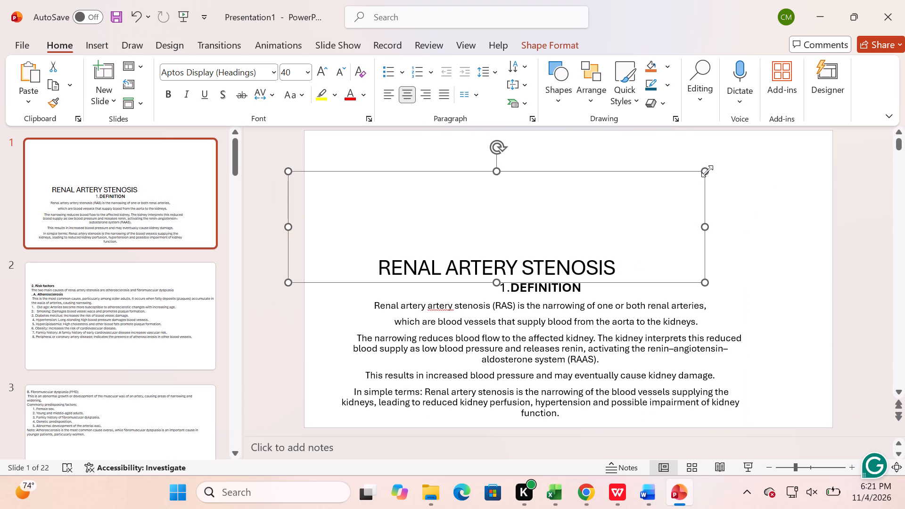
{"action": "left_click_drag", "start_coordinate": [706, 171], "coordinate": [697, 232]}
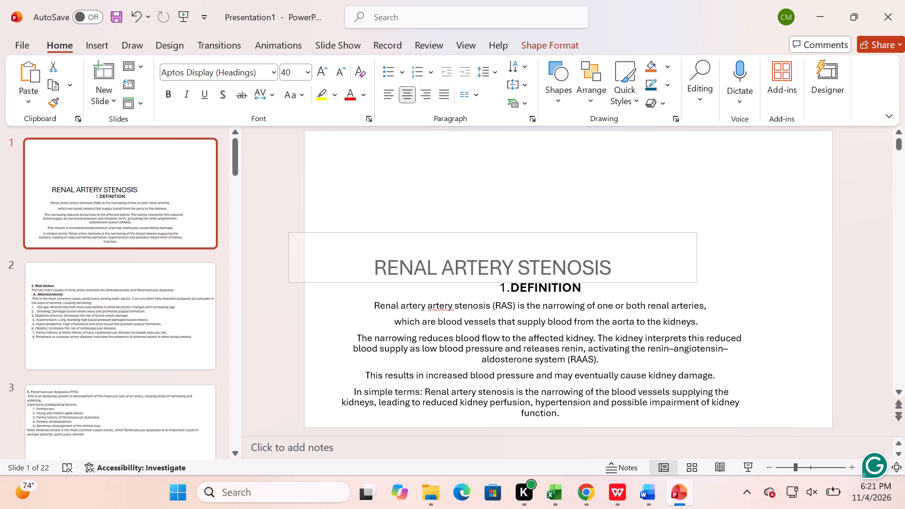
{"action": "left_click_drag", "start_coordinate": [697, 232], "coordinate": [697, 235]}
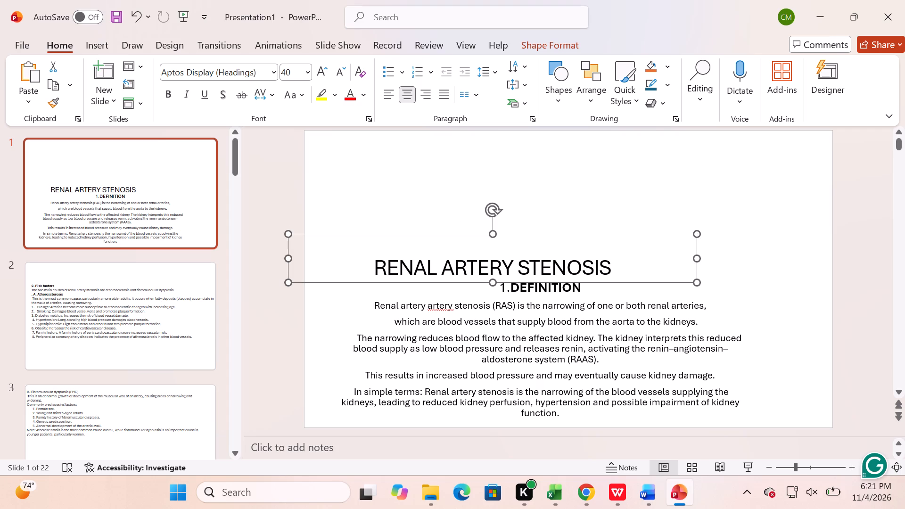
Move the RENAL ARTERY STENOSIS title box up to the upper-left area of slide 1, well above the definition text.
{"action": "left_click_drag", "start_coordinate": [402, 230], "coordinate": [355, 135]}
{"action": "scroll", "coordinate": [383, 184], "scroll_direction": "down", "scroll_amount": 1}
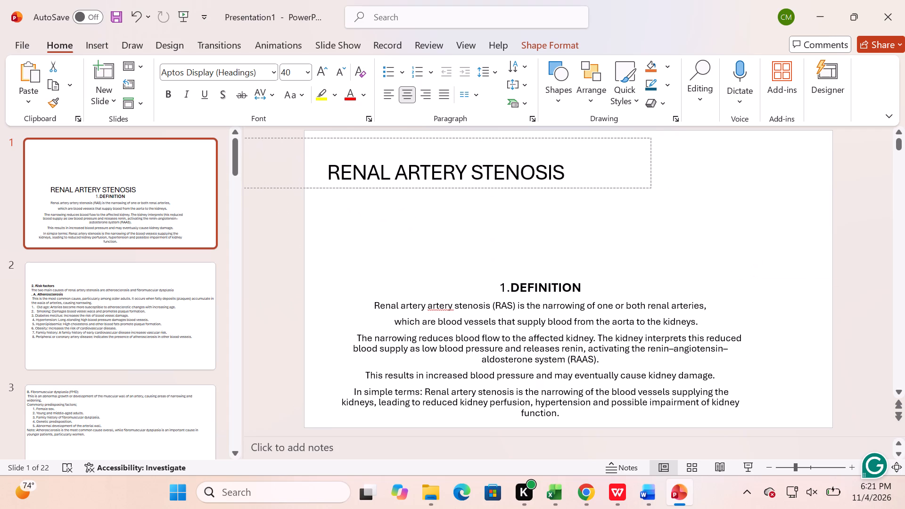
{"action": "scroll", "coordinate": [355, 135], "scroll_direction": "down", "scroll_amount": 1}
{"action": "left_click_drag", "start_coordinate": [355, 135], "coordinate": [351, 123]}
{"action": "scroll", "coordinate": [351, 123], "scroll_direction": "down", "scroll_amount": 1}
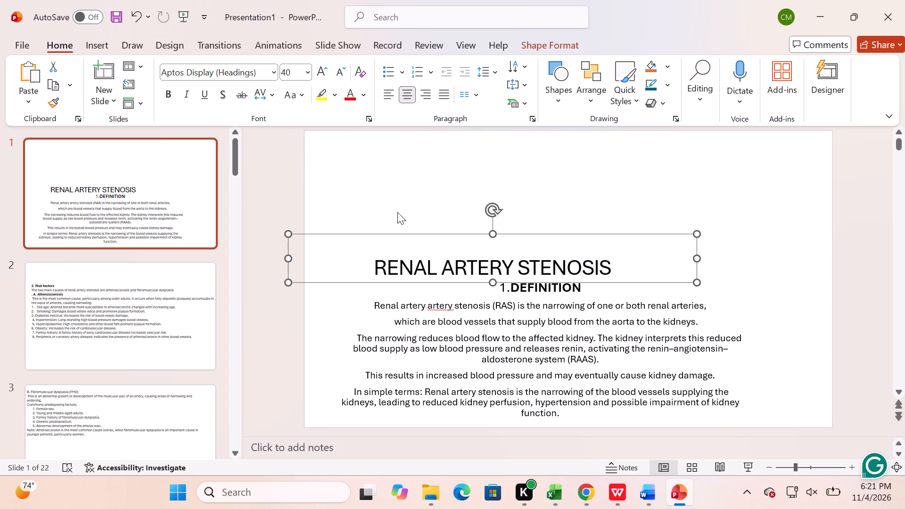
{"action": "left_click_drag", "start_coordinate": [379, 230], "coordinate": [355, 136]}
{"action": "scroll", "coordinate": [377, 222], "scroll_direction": "down", "scroll_amount": 1}
{"action": "scroll", "coordinate": [355, 136], "scroll_direction": "down", "scroll_amount": 1}
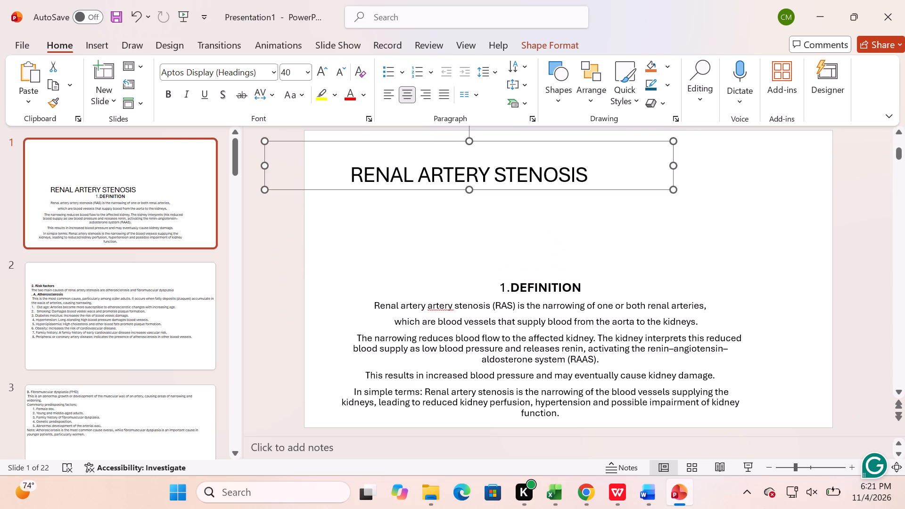
{"action": "left_click", "coordinate": [435, 212]}
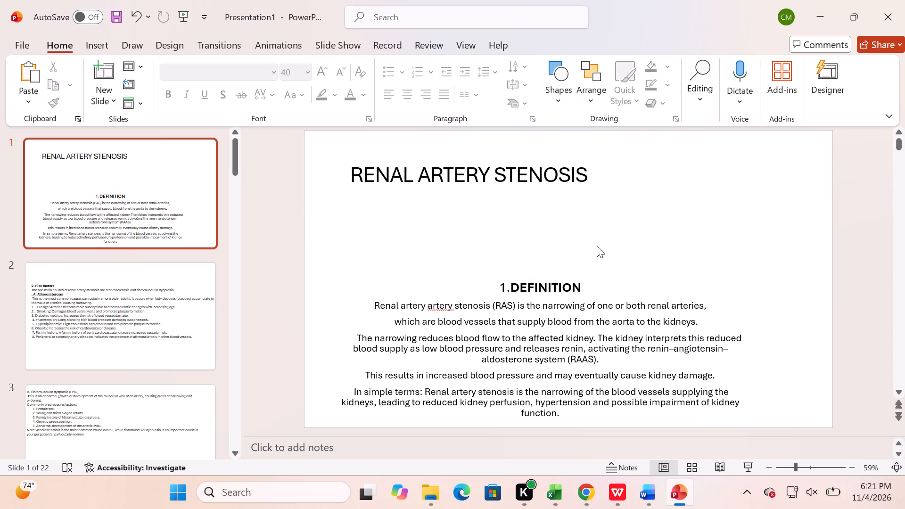
Move the definition text box on slide 1 up so it sits just below the RENAL ARTERY STENOSIS title.
{"action": "left_click", "coordinate": [559, 308]}
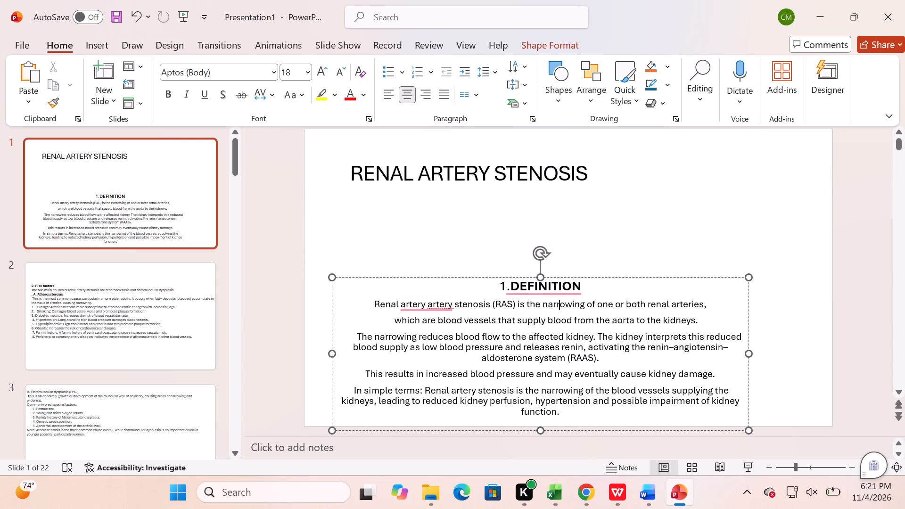
{"action": "left_click_drag", "start_coordinate": [397, 272], "coordinate": [368, 219]}
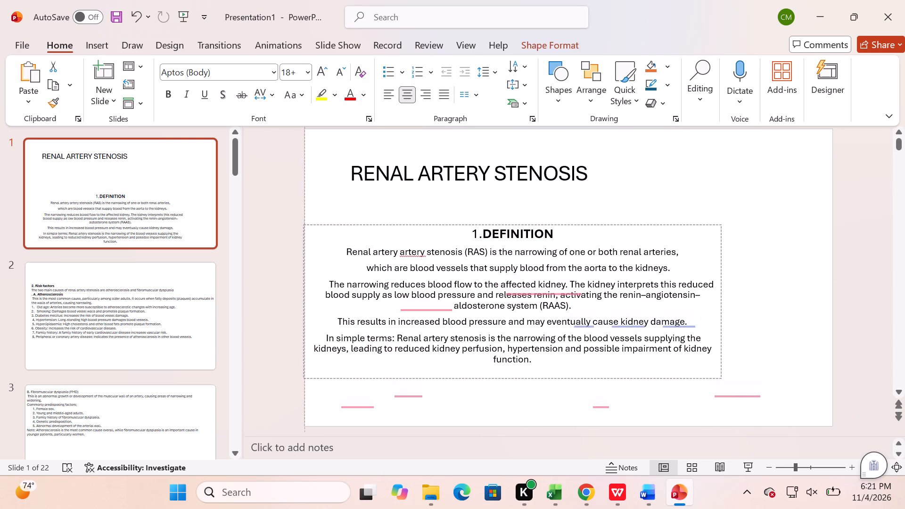
{"action": "left_click_drag", "start_coordinate": [368, 219], "coordinate": [365, 207]}
{"action": "left_click", "coordinate": [666, 161]}
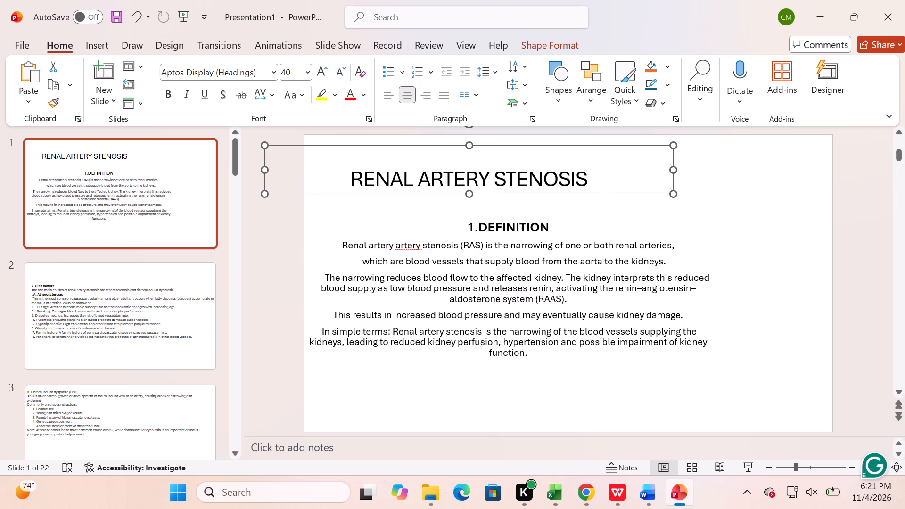
{"action": "left_click_drag", "start_coordinate": [570, 189], "coordinate": [613, 194]}
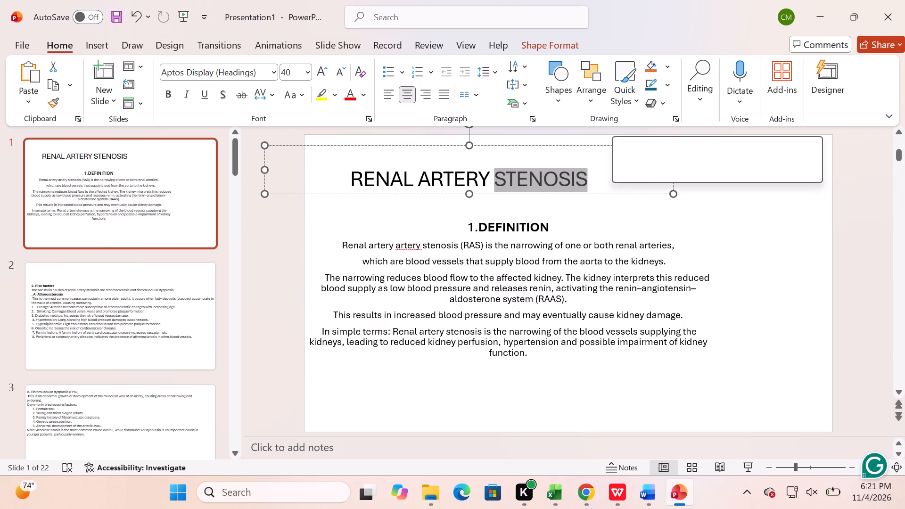
{"action": "left_click_drag", "start_coordinate": [716, 208], "coordinate": [584, 180]}
{"action": "double_click", "coordinate": [511, 165]}
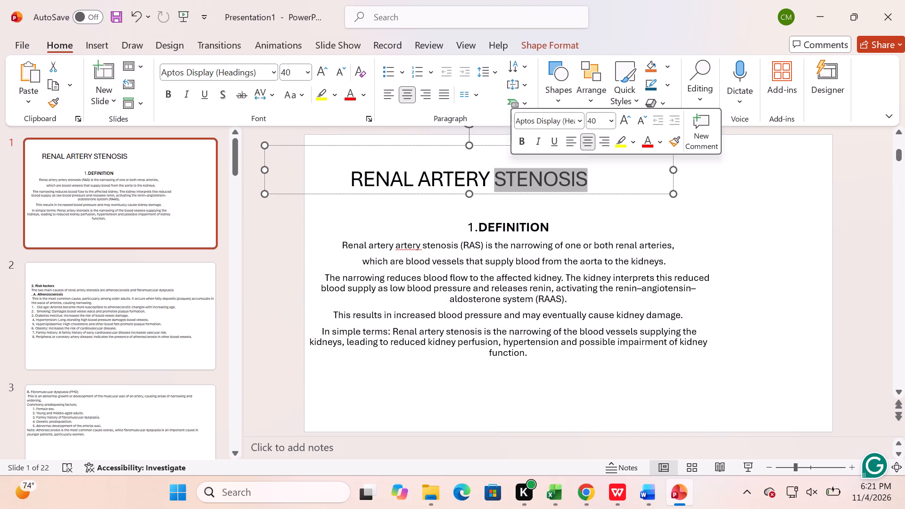
{"action": "left_click_drag", "start_coordinate": [363, 217], "coordinate": [394, 183]}
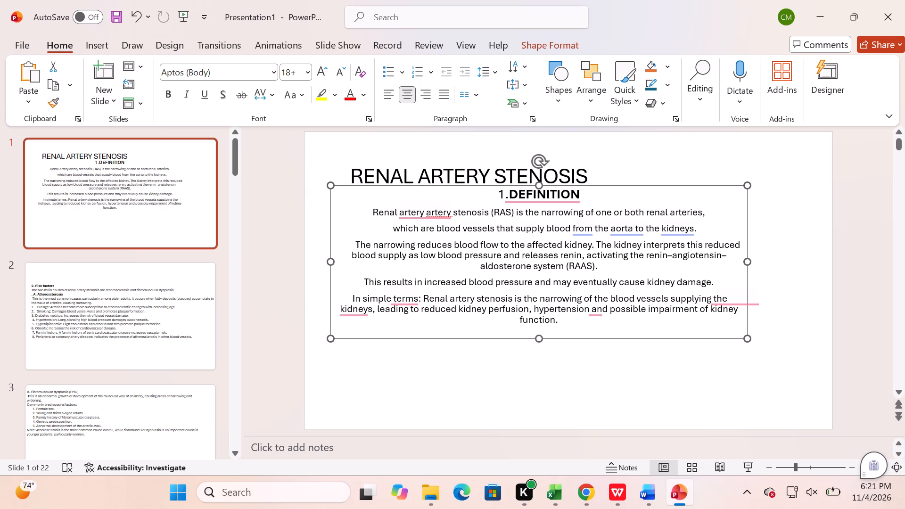
{"action": "left_click_drag", "start_coordinate": [330, 240], "coordinate": [316, 256]}
Shift the RENAL ARTERY STENOSIS title box rightward until its left edge meets the slide's left edge, above the definition text.
{"action": "left_click_drag", "start_coordinate": [445, 163], "coordinate": [377, 178]}
{"action": "left_click", "coordinate": [377, 178]}
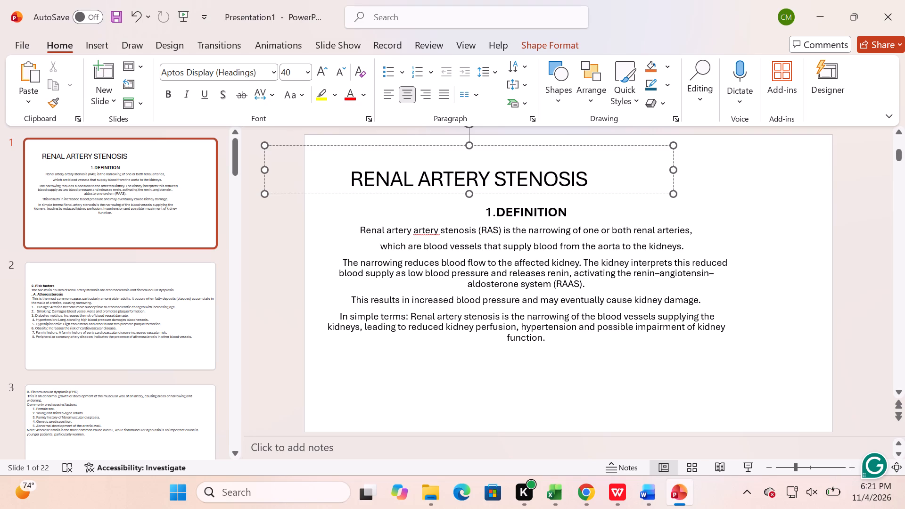
{"action": "left_click_drag", "start_coordinate": [529, 193], "coordinate": [568, 189]}
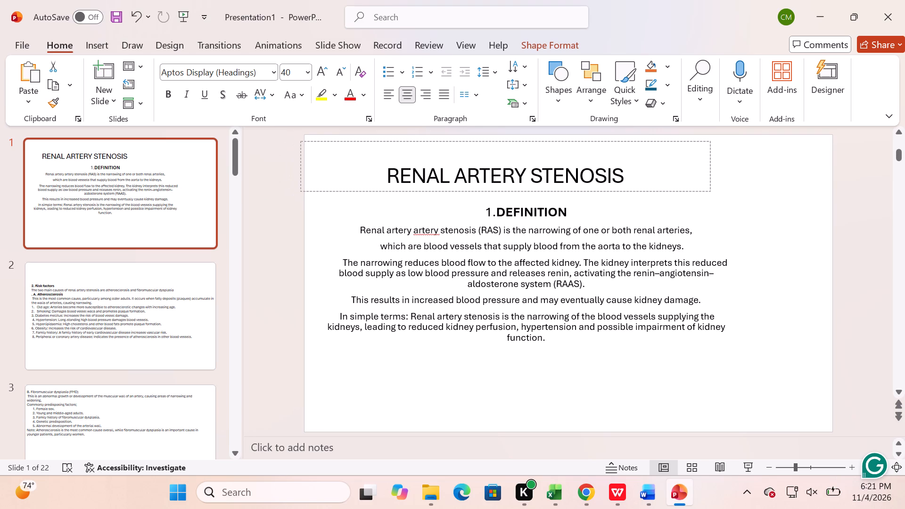
{"action": "left_click_drag", "start_coordinate": [568, 189], "coordinate": [568, 192]}
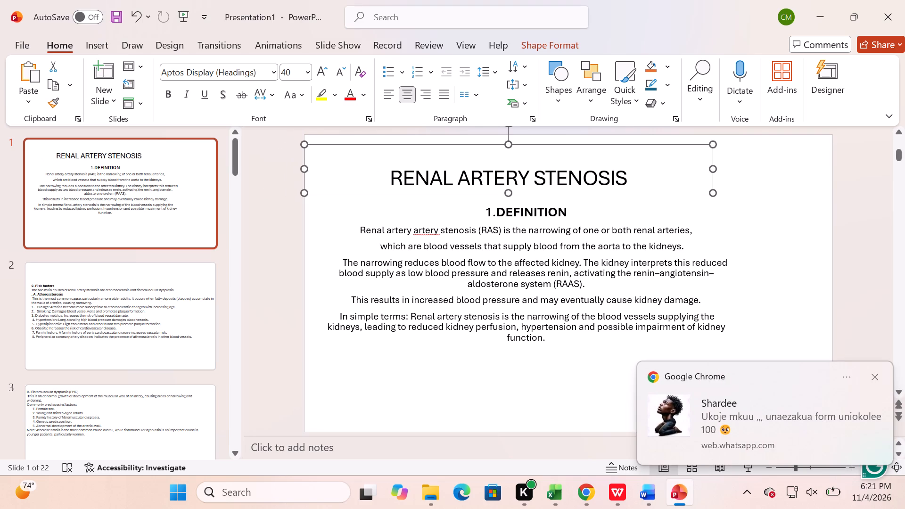
{"action": "left_click", "coordinate": [855, 220]}
{"action": "left_click", "coordinate": [845, 182]}
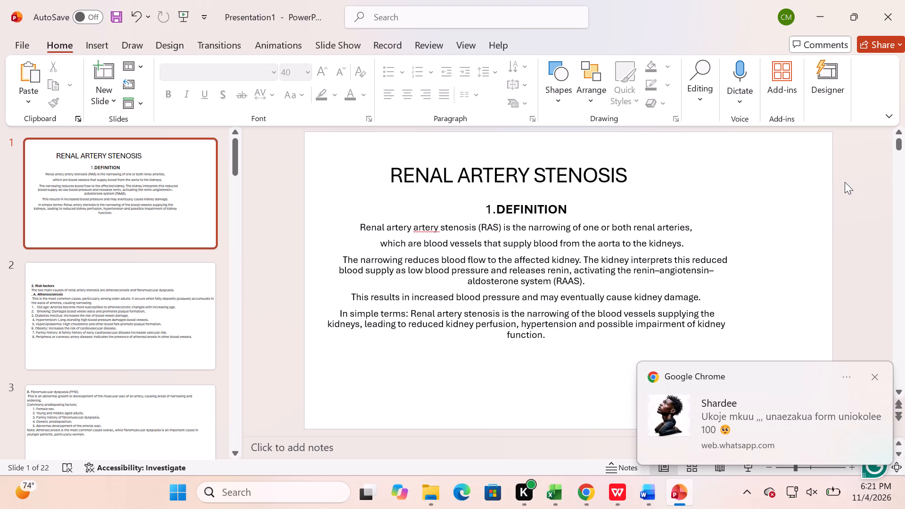
{"action": "left_click", "coordinate": [760, 211]}
{"action": "left_click", "coordinate": [760, 211]}
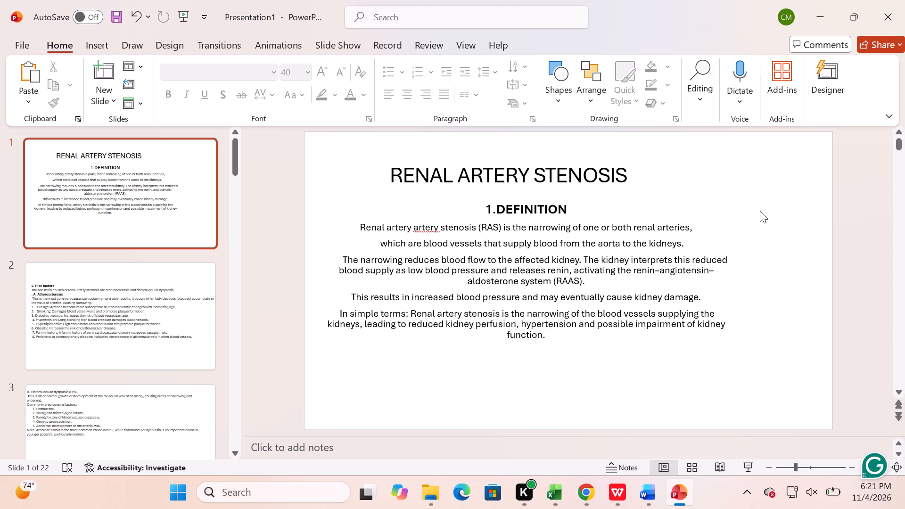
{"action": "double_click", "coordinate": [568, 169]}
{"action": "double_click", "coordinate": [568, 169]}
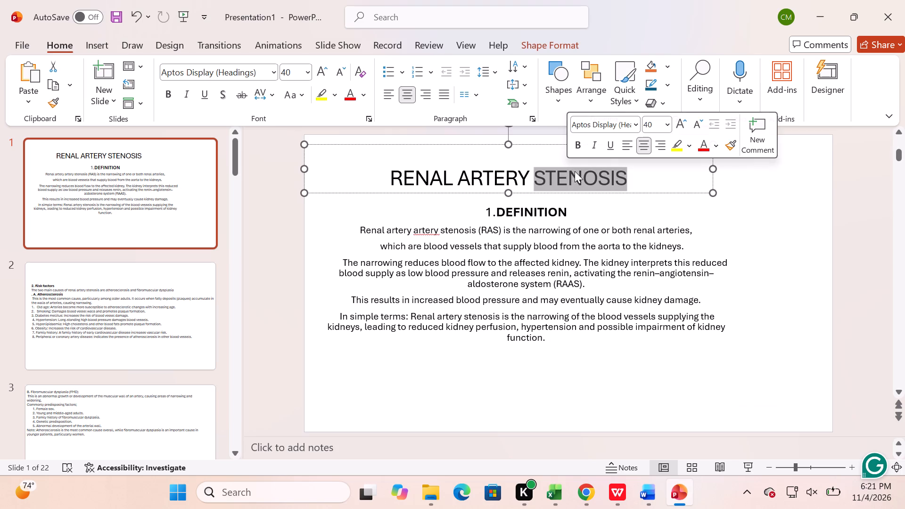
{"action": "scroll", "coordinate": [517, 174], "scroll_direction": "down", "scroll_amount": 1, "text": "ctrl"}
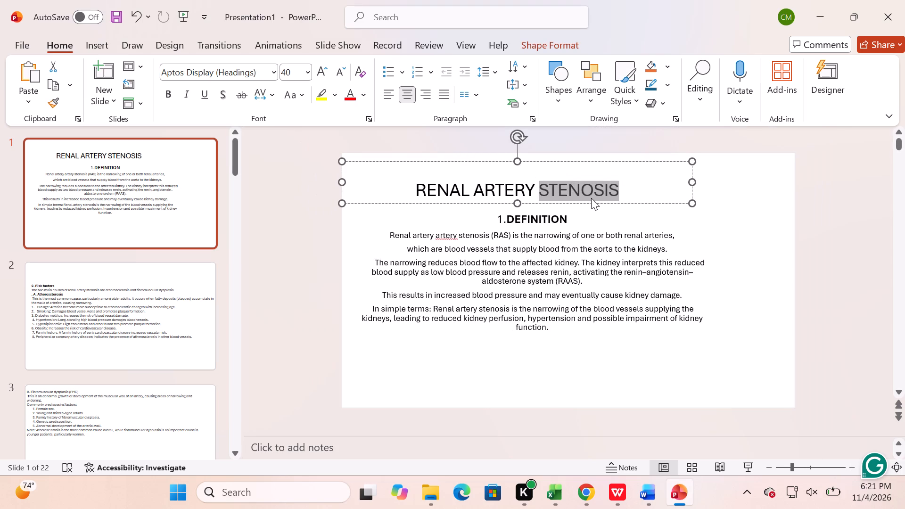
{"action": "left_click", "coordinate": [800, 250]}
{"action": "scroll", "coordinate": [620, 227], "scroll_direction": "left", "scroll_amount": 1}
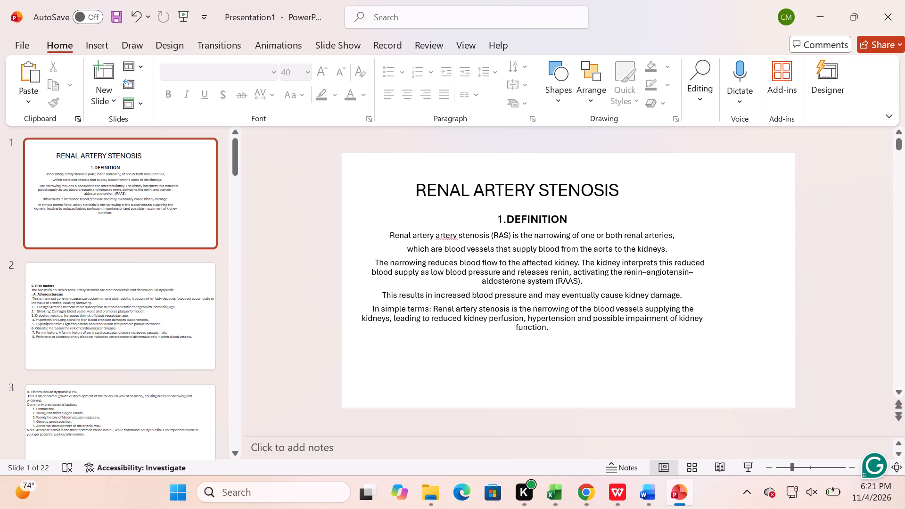
Reposition the RENAL ARTERY STENOSIS title box so it is horizontally centred near the top edge of slide 1.
{"action": "left_click", "coordinate": [412, 180]}
{"action": "left_click", "coordinate": [425, 202]}
{"action": "left_click_drag", "start_coordinate": [417, 197], "coordinate": [421, 197]}
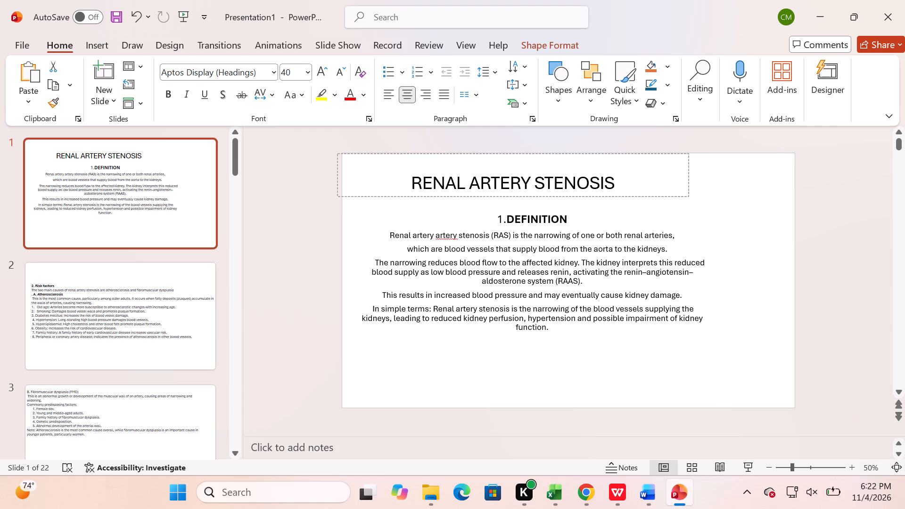
{"action": "left_click_drag", "start_coordinate": [421, 197], "coordinate": [423, 197]}
{"action": "left_click_drag", "start_coordinate": [436, 197], "coordinate": [555, 215]}
{"action": "scroll", "coordinate": [441, 197], "scroll_direction": "right", "scroll_amount": 1}
{"action": "left_click_drag", "start_coordinate": [745, 235], "coordinate": [559, 161]}
{"action": "left_click_drag", "start_coordinate": [414, 181], "coordinate": [413, 180]}
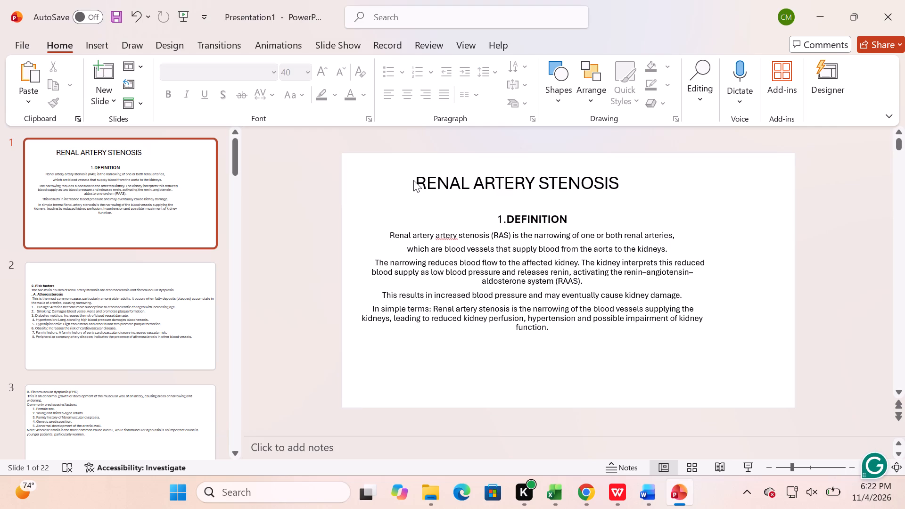
{"action": "left_click_drag", "start_coordinate": [413, 180], "coordinate": [440, 173]}
{"action": "left_click_drag", "start_coordinate": [413, 190], "coordinate": [463, 200]}
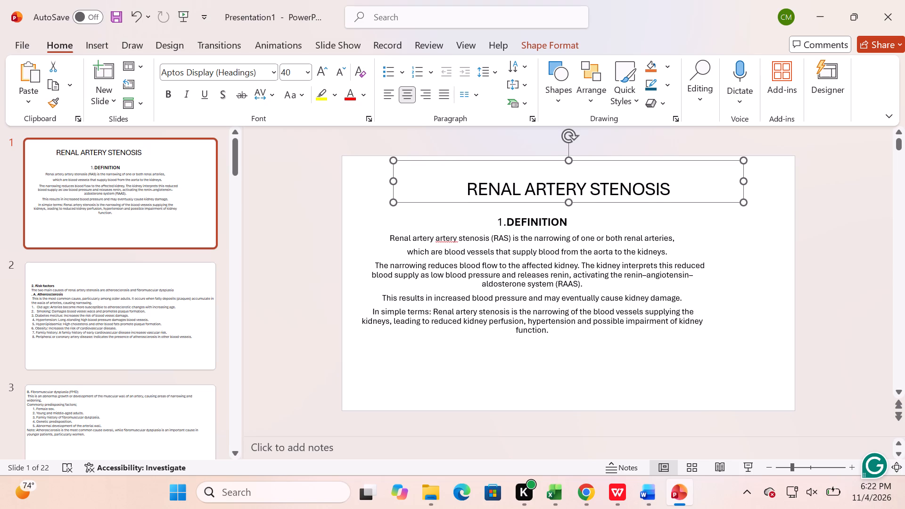
{"action": "left_click", "coordinate": [649, 222]}
{"action": "left_click", "coordinate": [763, 197]}
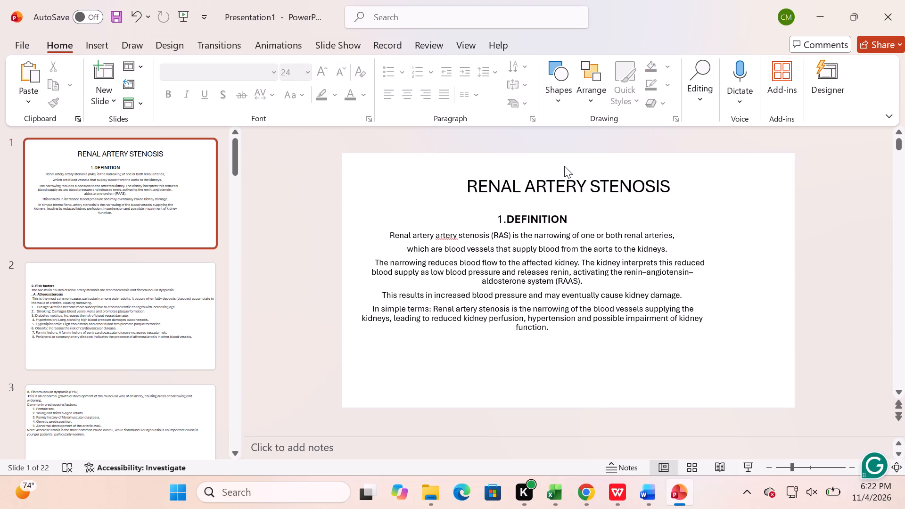
Underline the whole RENAL ARTERY STENOSIS title on slide 1.
{"action": "left_click_drag", "start_coordinate": [468, 182], "coordinate": [470, 182]}
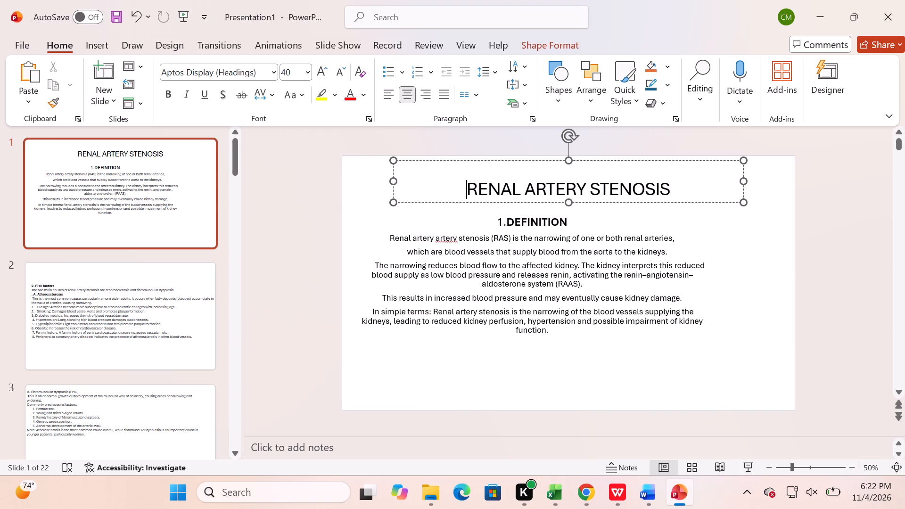
{"action": "left_click_drag", "start_coordinate": [470, 182], "coordinate": [651, 184]}
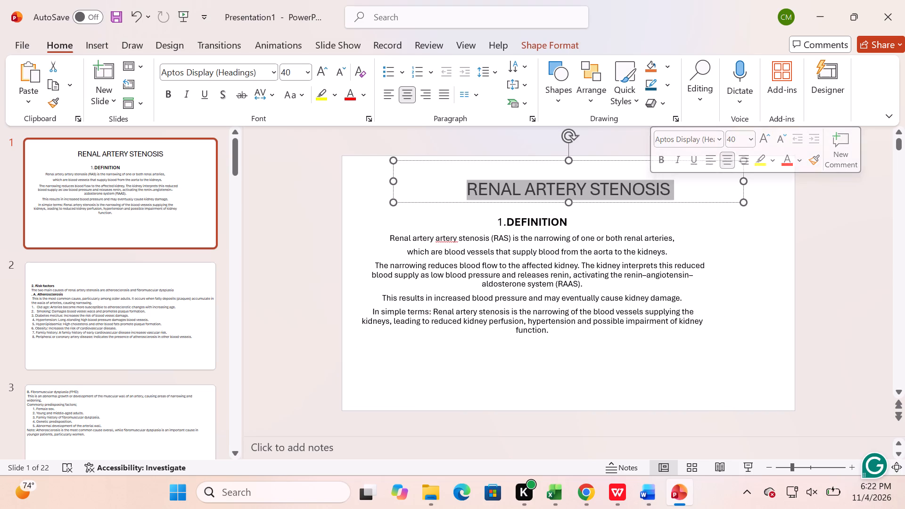
{"action": "left_click", "coordinate": [688, 159]}
{"action": "left_click", "coordinate": [778, 259]}
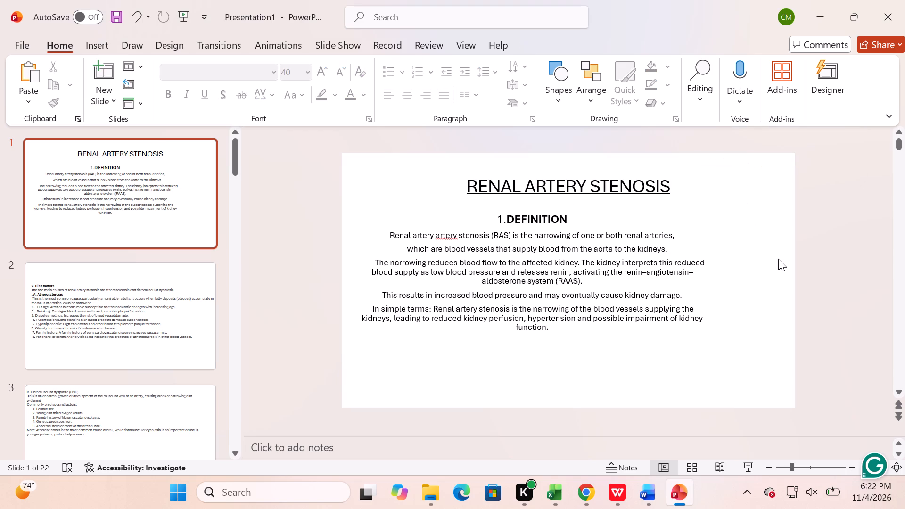
Look through the slides from the definition towards the end of the deck, examining the layout and text fit of each.
{"action": "scroll", "coordinate": [612, 292], "scroll_direction": "down", "scroll_amount": 1}
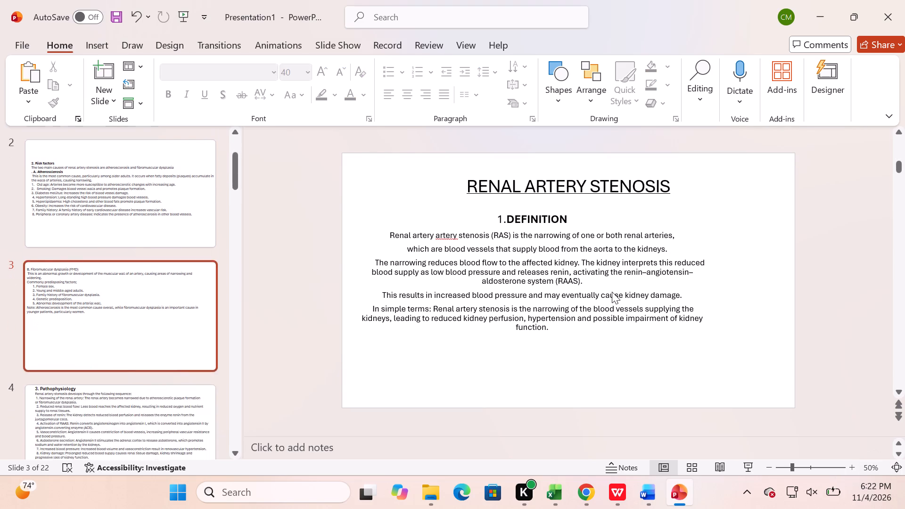
{"action": "scroll", "coordinate": [612, 292], "scroll_direction": "down", "scroll_amount": 2}
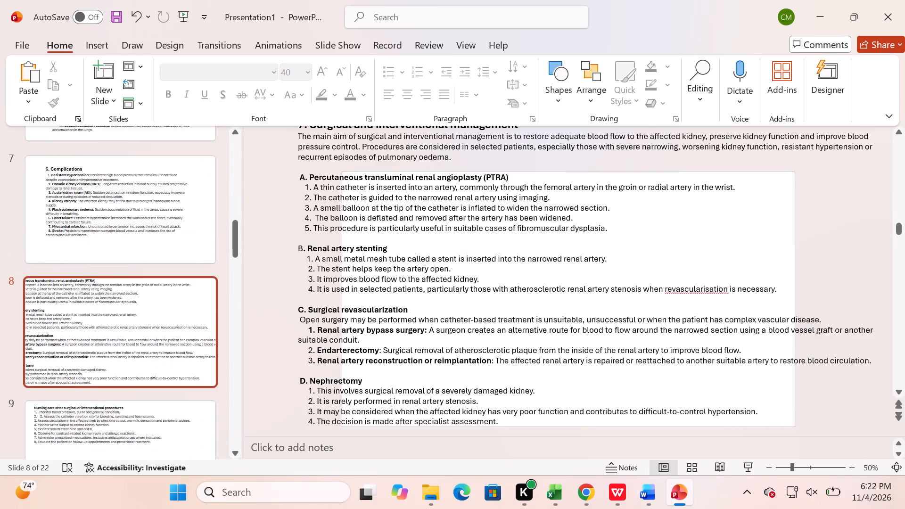
{"action": "scroll", "coordinate": [612, 292], "scroll_direction": "down", "scroll_amount": 3}
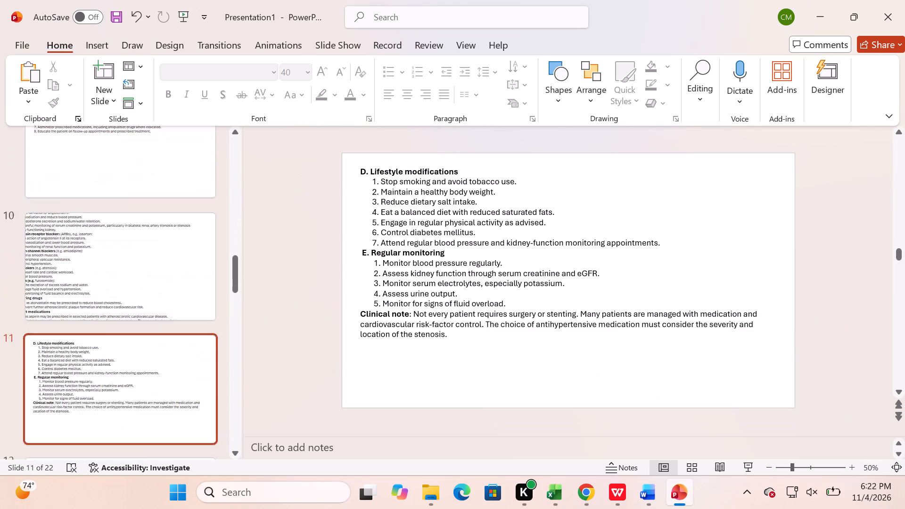
{"action": "scroll", "coordinate": [612, 292], "scroll_direction": "down", "scroll_amount": 5}
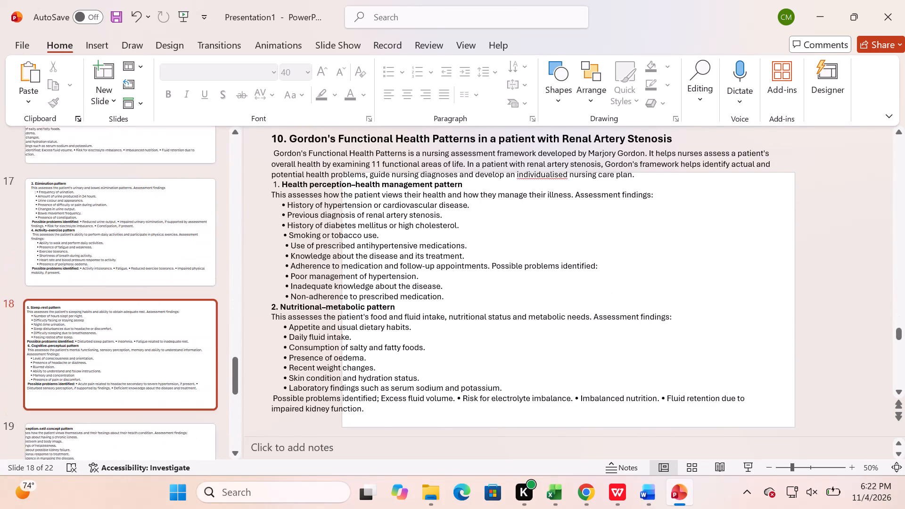
{"action": "scroll", "coordinate": [612, 292], "scroll_direction": "down", "scroll_amount": 2}
Review the slides in reverse order back to slide 1 at a larger view of 83%, checking their headings and text.
{"action": "scroll", "coordinate": [612, 292], "scroll_direction": "up", "scroll_amount": 2}
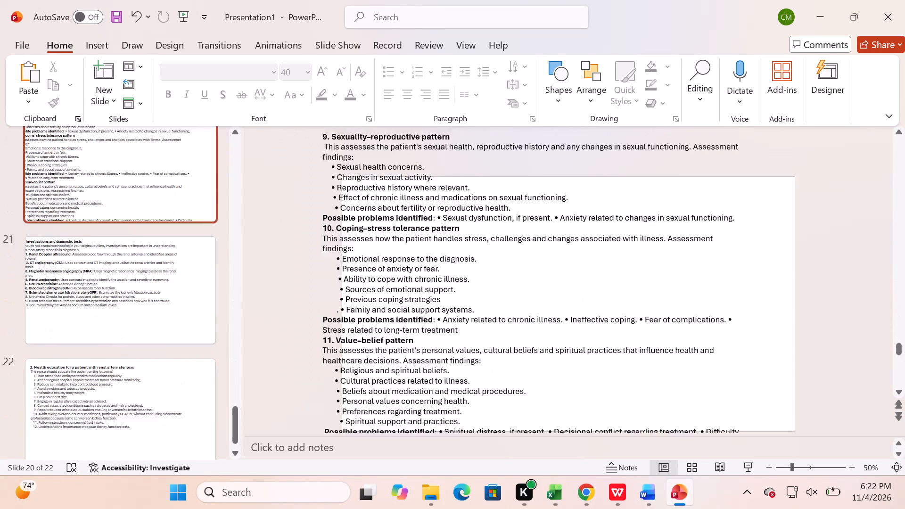
{"action": "scroll", "coordinate": [612, 292], "scroll_direction": "up", "scroll_amount": 1}
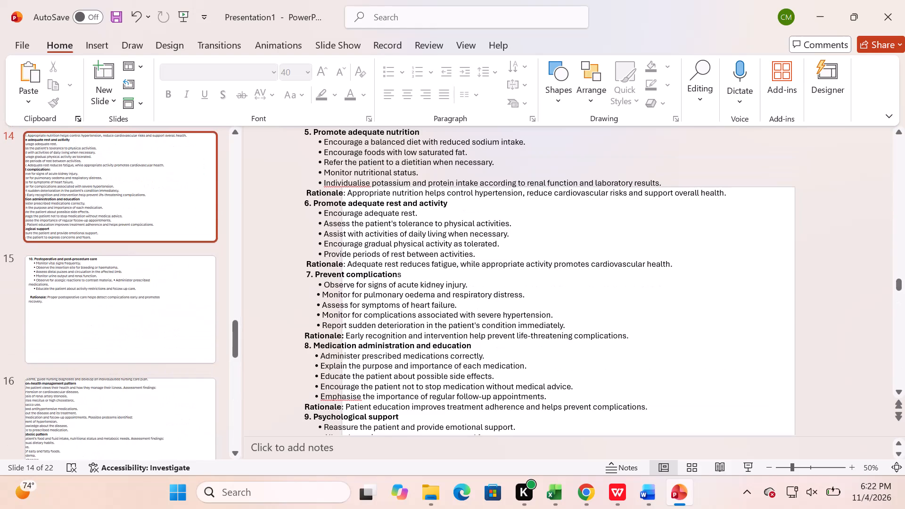
{"action": "scroll", "coordinate": [612, 292], "scroll_direction": "up", "scroll_amount": 2}
{"action": "left_click", "coordinate": [804, 467]}
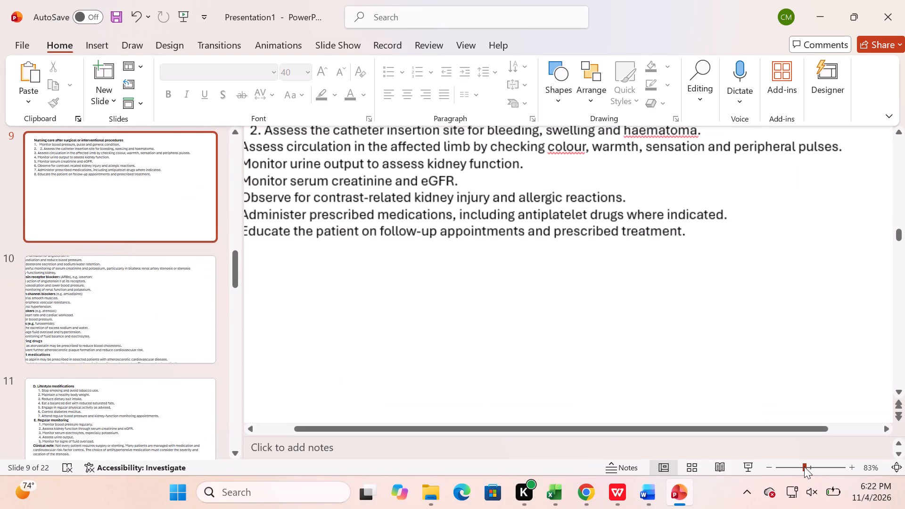
{"action": "scroll", "coordinate": [712, 372], "scroll_direction": "up", "scroll_amount": 6}
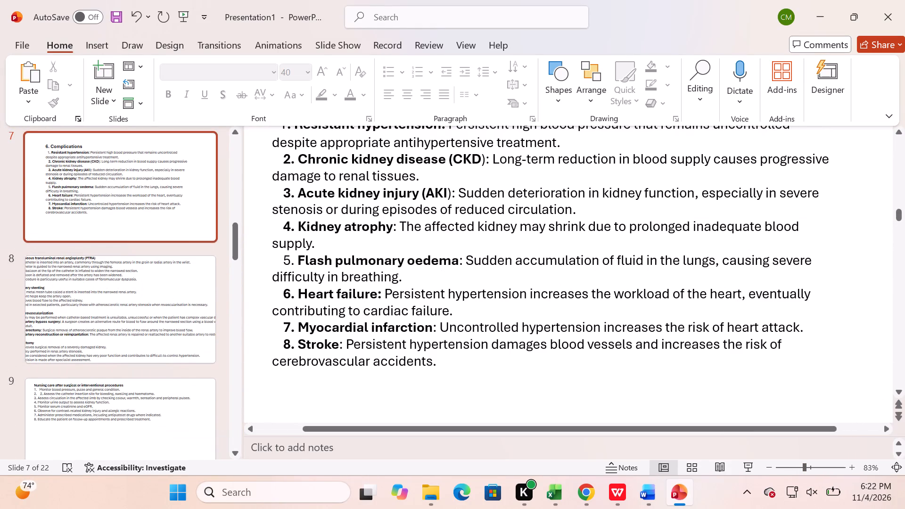
{"action": "scroll", "coordinate": [695, 198], "scroll_direction": "up", "scroll_amount": 3}
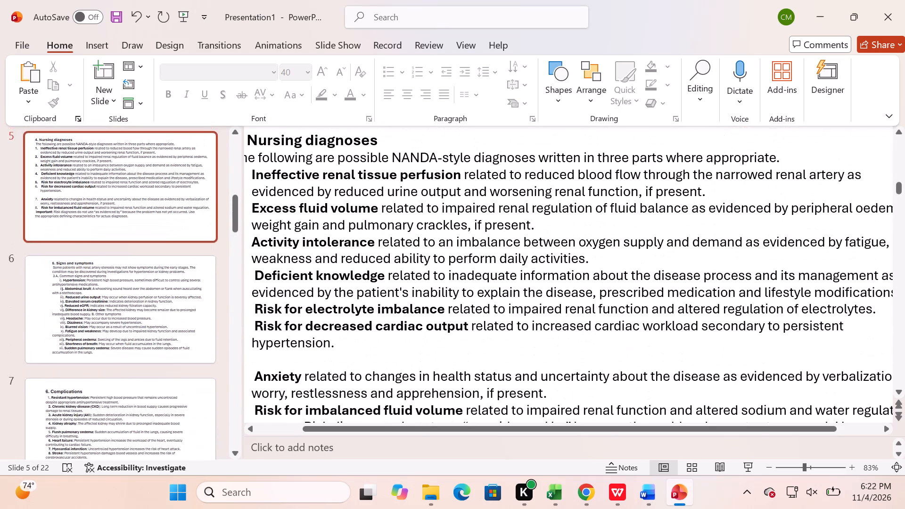
{"action": "scroll", "coordinate": [695, 198], "scroll_direction": "up", "scroll_amount": 1}
{"action": "scroll", "coordinate": [431, 272], "scroll_direction": "up", "scroll_amount": 8}
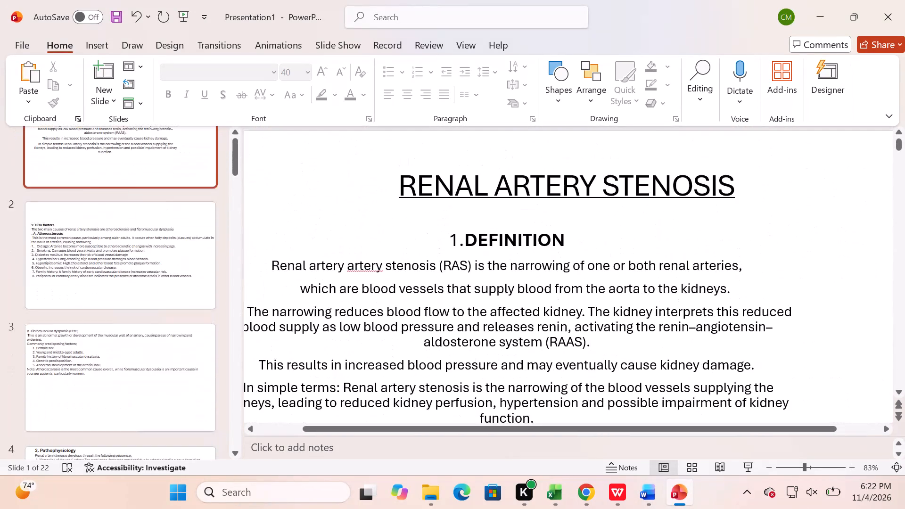
{"action": "scroll", "coordinate": [431, 272], "scroll_direction": "up", "scroll_amount": 7}
{"action": "scroll", "coordinate": [414, 230], "scroll_direction": "down", "scroll_amount": 1}
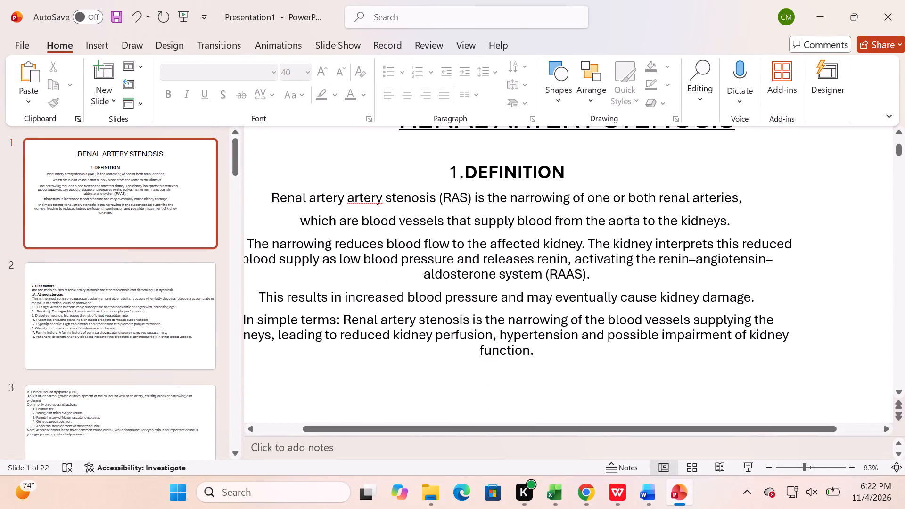
{"action": "scroll", "coordinate": [414, 230], "scroll_direction": "down", "scroll_amount": 1}
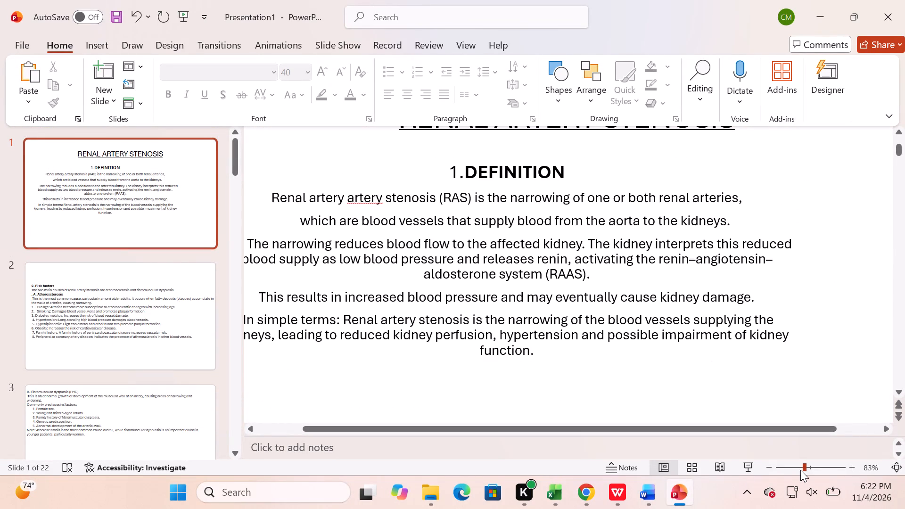
Set the slide view to 74% and look through slides 1 to 13, examining how the text fits.
{"action": "left_click", "coordinate": [800, 470]}
{"action": "scroll", "coordinate": [642, 358], "scroll_direction": "down", "scroll_amount": 1}
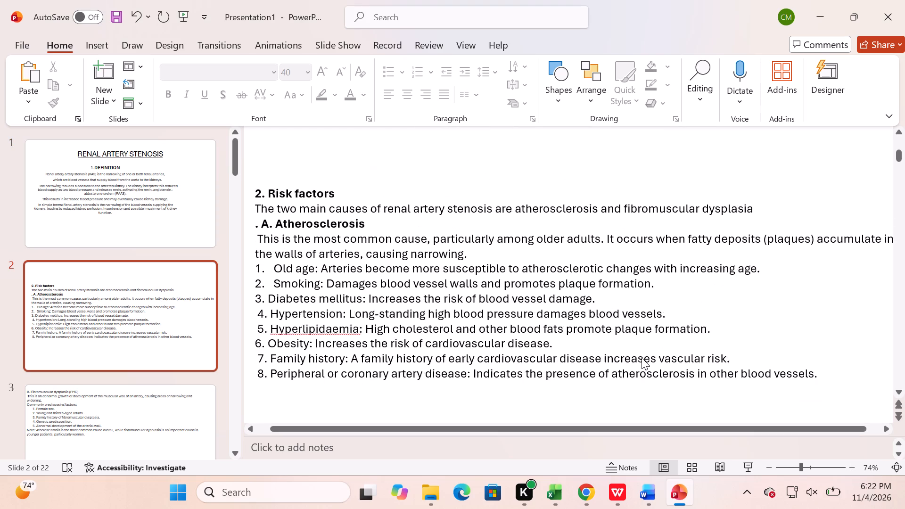
{"action": "scroll", "coordinate": [642, 358], "scroll_direction": "down", "scroll_amount": 3}
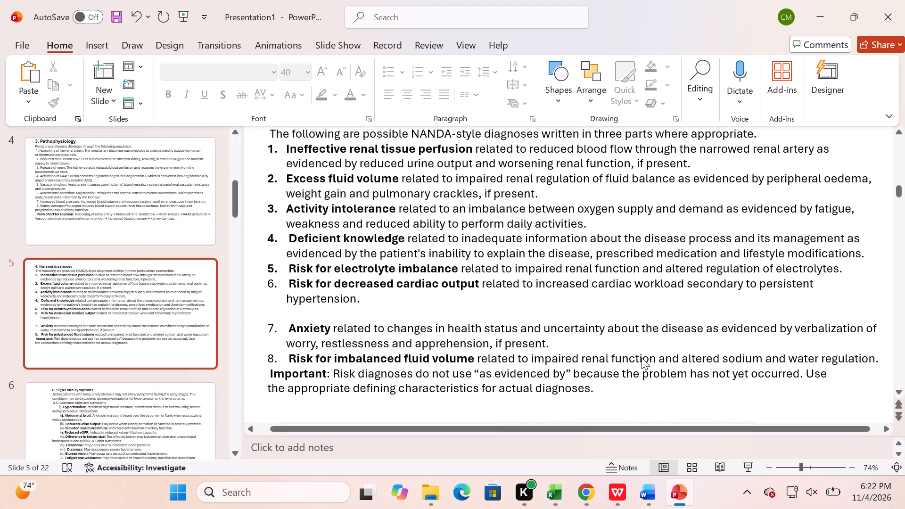
{"action": "scroll", "coordinate": [642, 358], "scroll_direction": "down", "scroll_amount": 8}
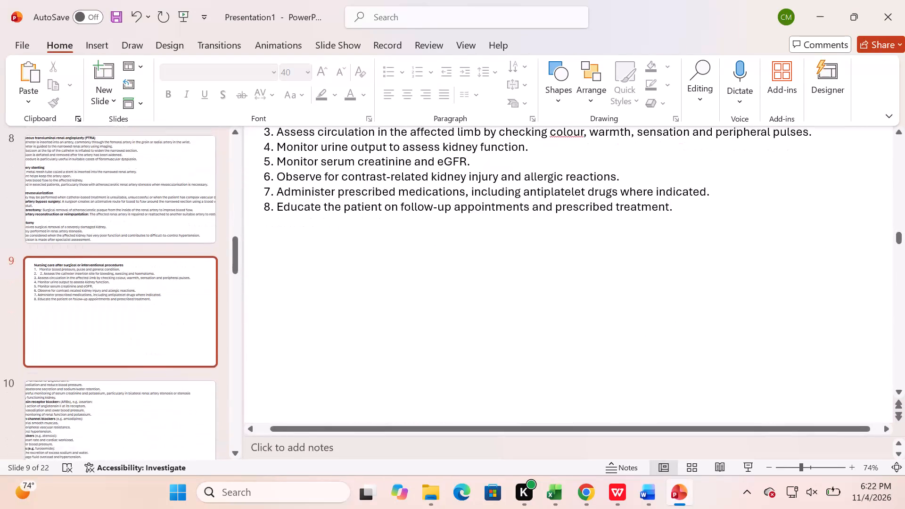
{"action": "scroll", "coordinate": [642, 358], "scroll_direction": "down", "scroll_amount": 3}
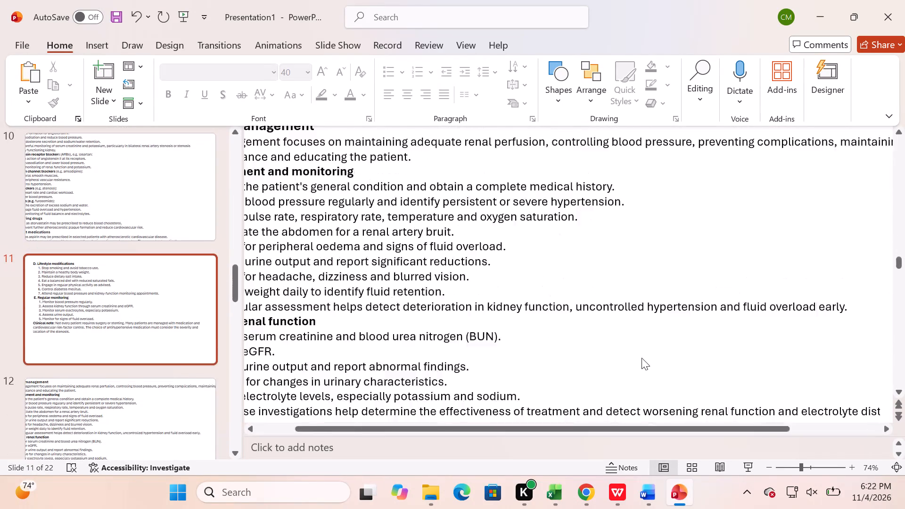
{"action": "scroll", "coordinate": [642, 358], "scroll_direction": "down", "scroll_amount": 2}
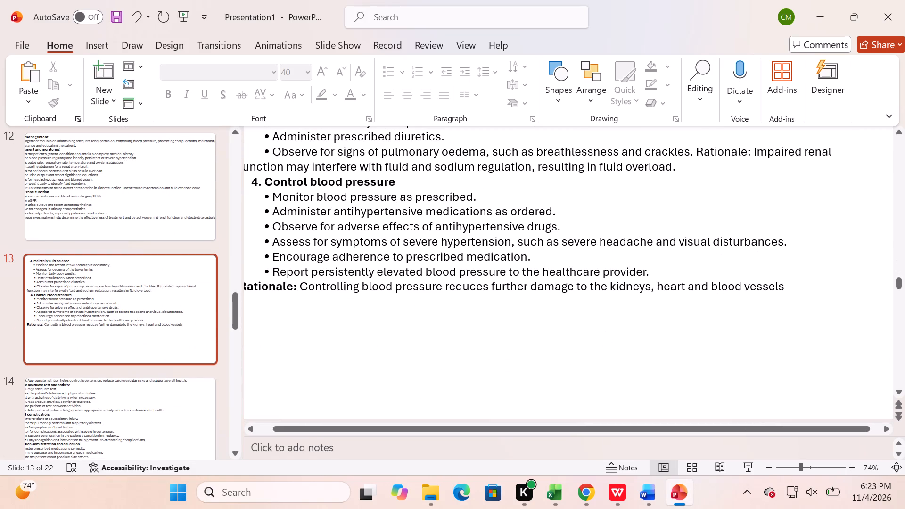
Examine the text alignment against the slide edges on slides 11 to 17, and return to slide 1.
{"action": "scroll", "coordinate": [395, 301], "scroll_direction": "right", "scroll_amount": 1}
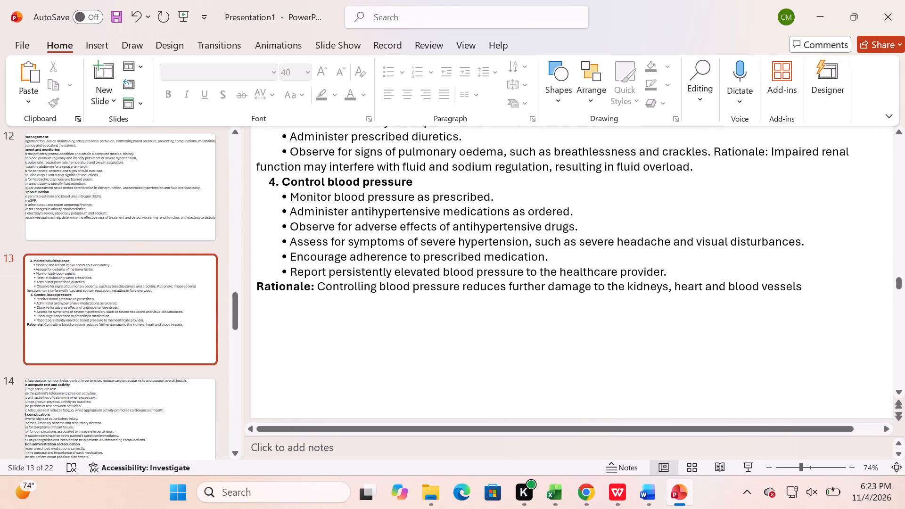
{"action": "scroll", "coordinate": [395, 301], "scroll_direction": "up", "scroll_amount": 2}
{"action": "scroll", "coordinate": [395, 301], "scroll_direction": "right", "scroll_amount": 2}
{"action": "scroll", "coordinate": [395, 301], "scroll_direction": "down", "scroll_amount": 1}
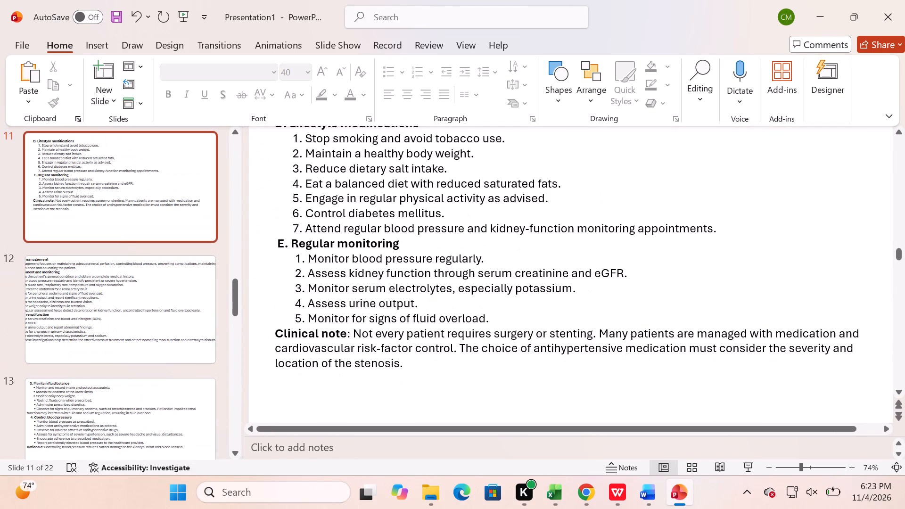
{"action": "scroll", "coordinate": [395, 301], "scroll_direction": "down", "scroll_amount": 2}
{"action": "scroll", "coordinate": [395, 301], "scroll_direction": "right", "scroll_amount": 1}
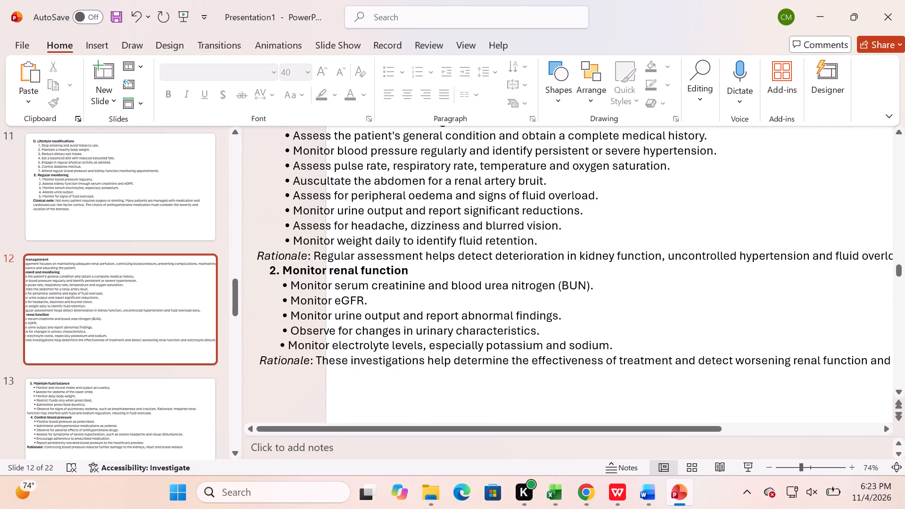
{"action": "scroll", "coordinate": [395, 301], "scroll_direction": "right", "scroll_amount": 1}
{"action": "scroll", "coordinate": [395, 301], "scroll_direction": "up", "scroll_amount": 2}
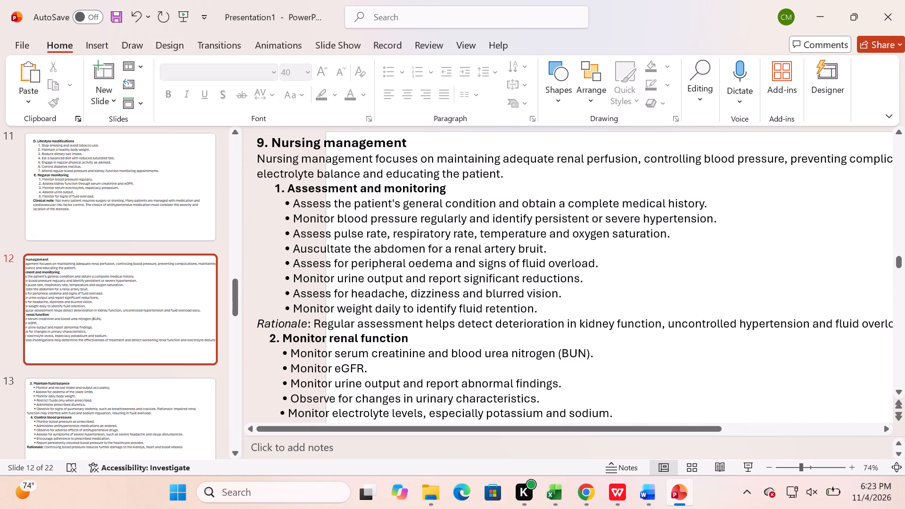
{"action": "scroll", "coordinate": [395, 301], "scroll_direction": "down", "scroll_amount": 3}
{"action": "scroll", "coordinate": [395, 301], "scroll_direction": "right", "scroll_amount": 1}
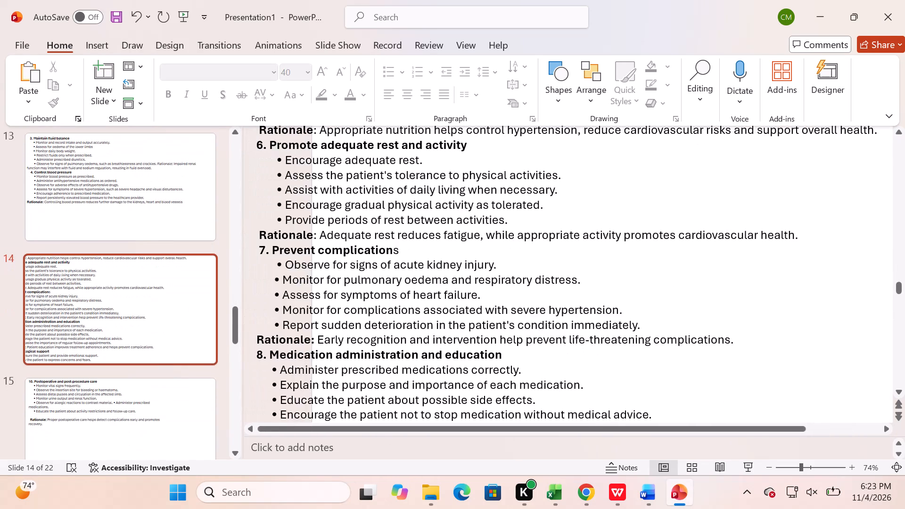
{"action": "scroll", "coordinate": [395, 301], "scroll_direction": "down", "scroll_amount": 5}
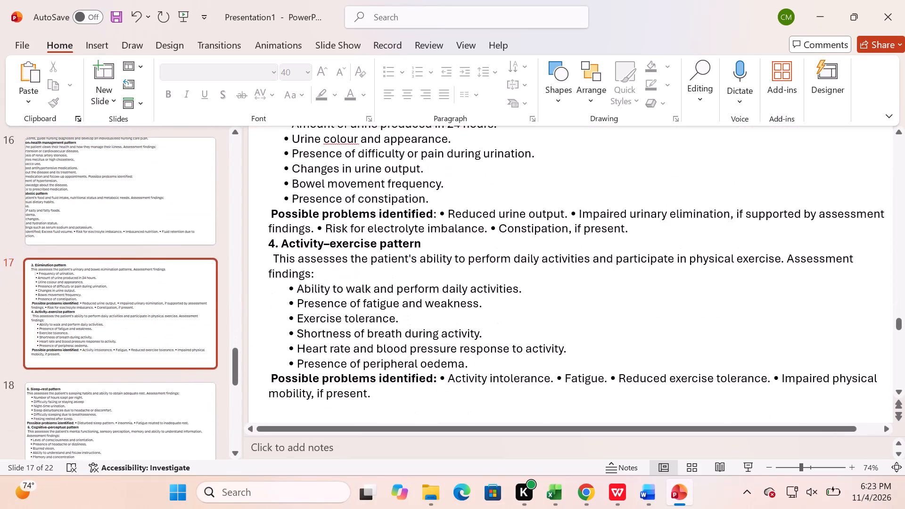
{"action": "scroll", "coordinate": [395, 301], "scroll_direction": "up", "scroll_amount": 20}
{"action": "scroll", "coordinate": [395, 301], "scroll_direction": "up", "scroll_amount": 18}
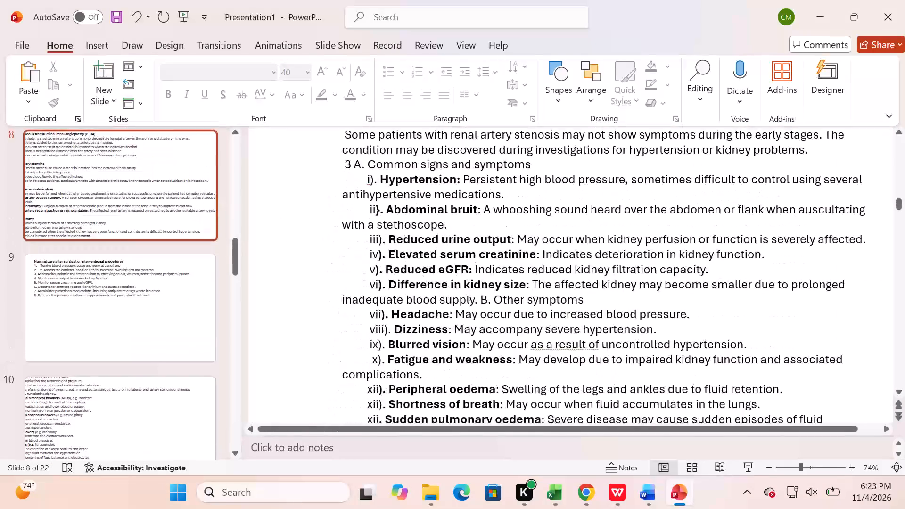
{"action": "scroll", "coordinate": [395, 301], "scroll_direction": "up", "scroll_amount": 17}
{"action": "scroll", "coordinate": [395, 301], "scroll_direction": "up", "scroll_amount": 4}
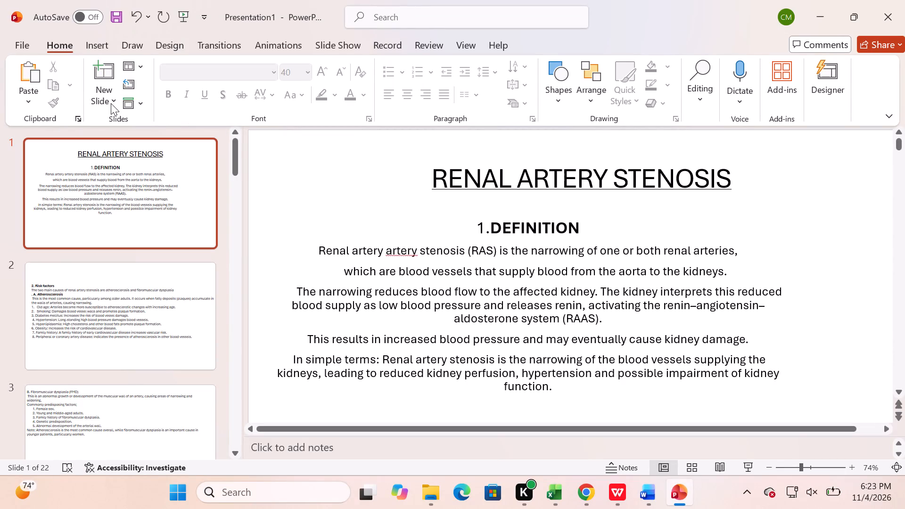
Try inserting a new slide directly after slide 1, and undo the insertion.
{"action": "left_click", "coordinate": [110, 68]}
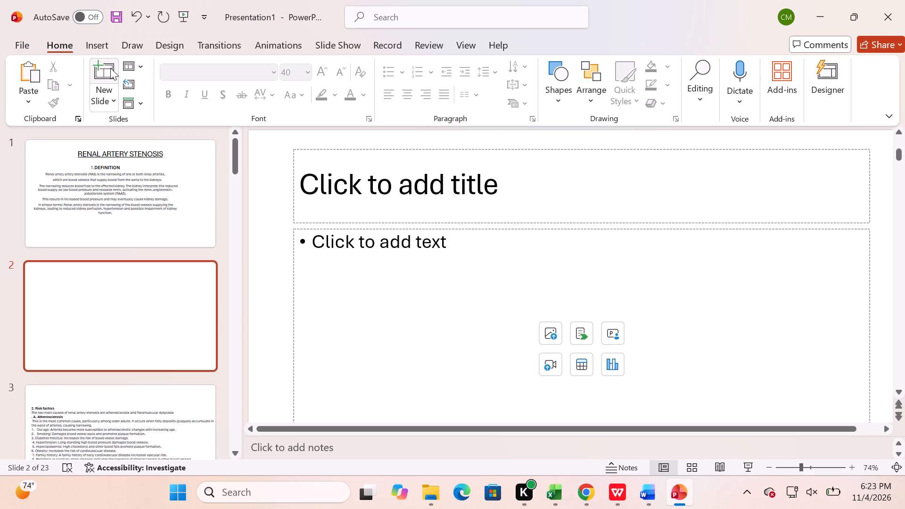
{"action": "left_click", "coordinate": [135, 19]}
Insert a new title slide at the very start of the deck, before the RENAL ARTERY STENOSIS slide.
{"action": "left_click", "coordinate": [89, 128]}
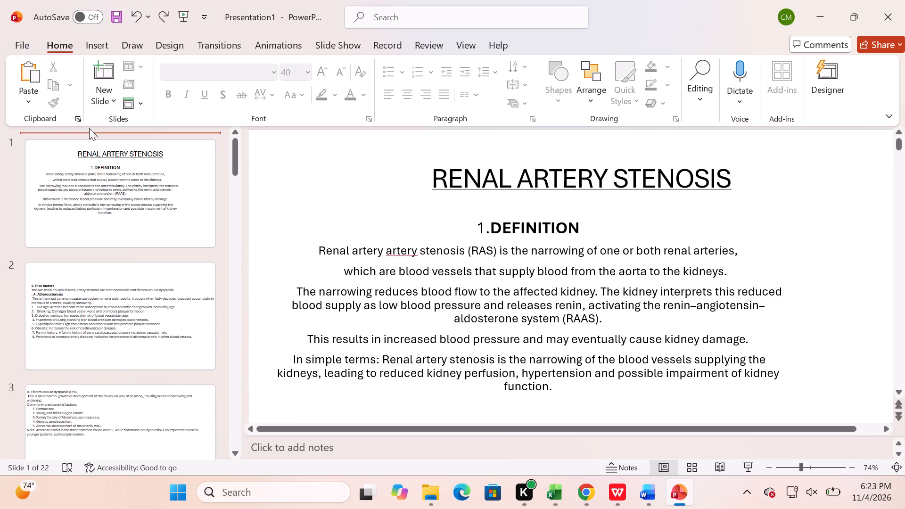
{"action": "left_click", "coordinate": [107, 72]}
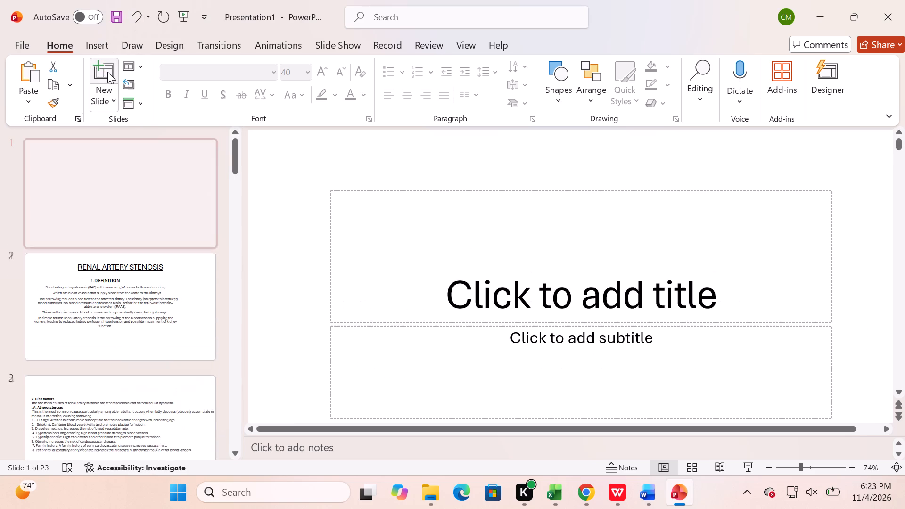
Open the title placeholder of the new first slide for text entry.
{"action": "left_click", "coordinate": [469, 222]}
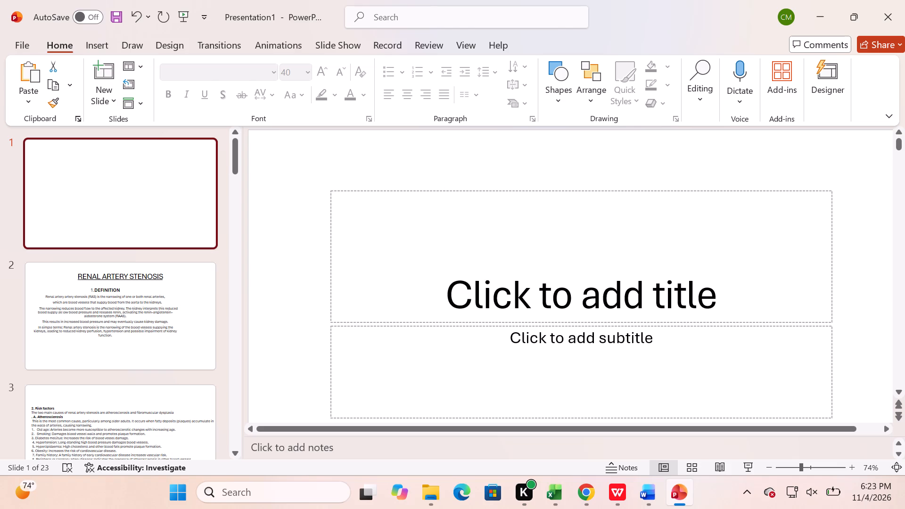
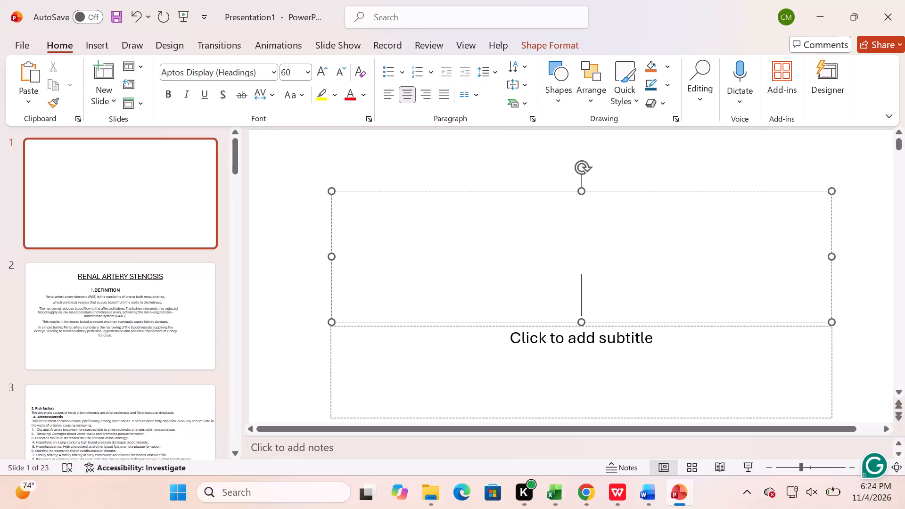
Move the empty title placeholder on slide 1 up and to the left, near the slide's upper edge.
{"action": "left_click", "coordinate": [510, 235]}
{"action": "left_click", "coordinate": [518, 228]}
{"action": "scroll", "coordinate": [457, 183], "scroll_direction": "left", "scroll_amount": 1}
{"action": "left_click_drag", "start_coordinate": [419, 192], "coordinate": [365, 141]}
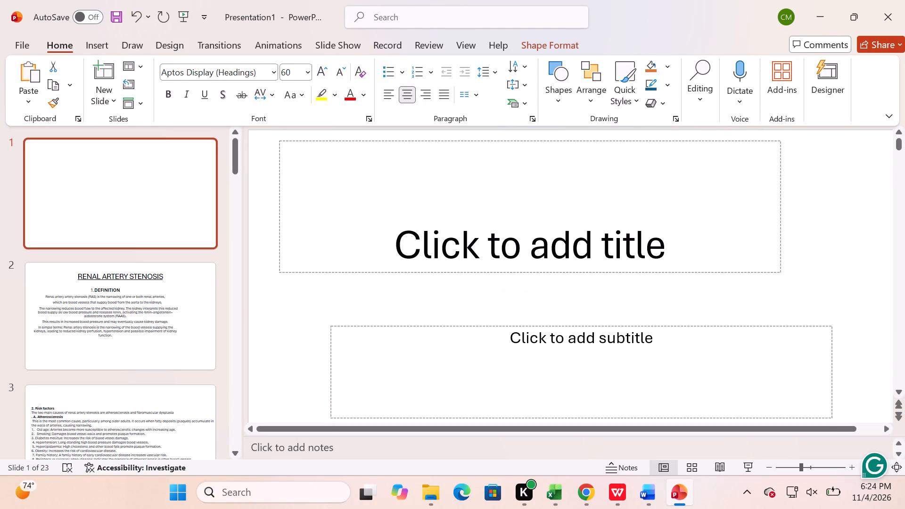
{"action": "left_click_drag", "start_coordinate": [365, 141], "coordinate": [360, 132]}
{"action": "left_click", "coordinate": [414, 162]}
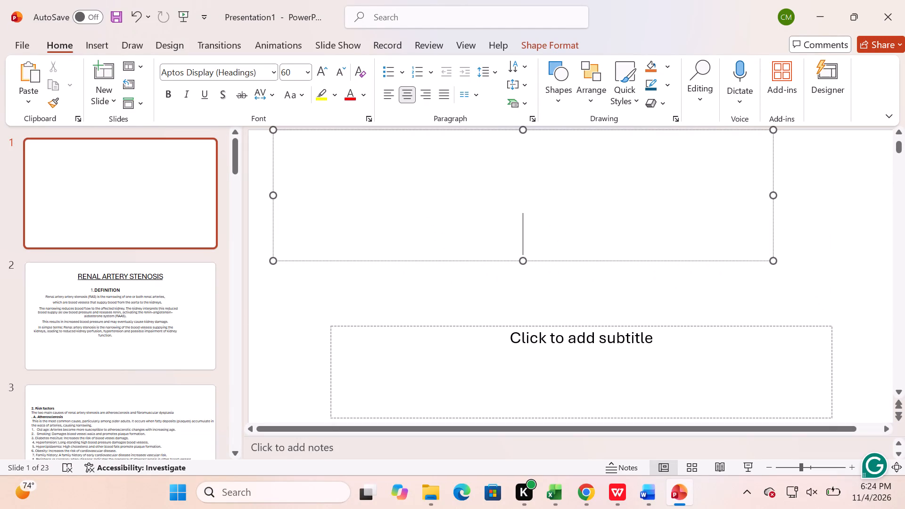
{"action": "left_click", "coordinate": [470, 161]}
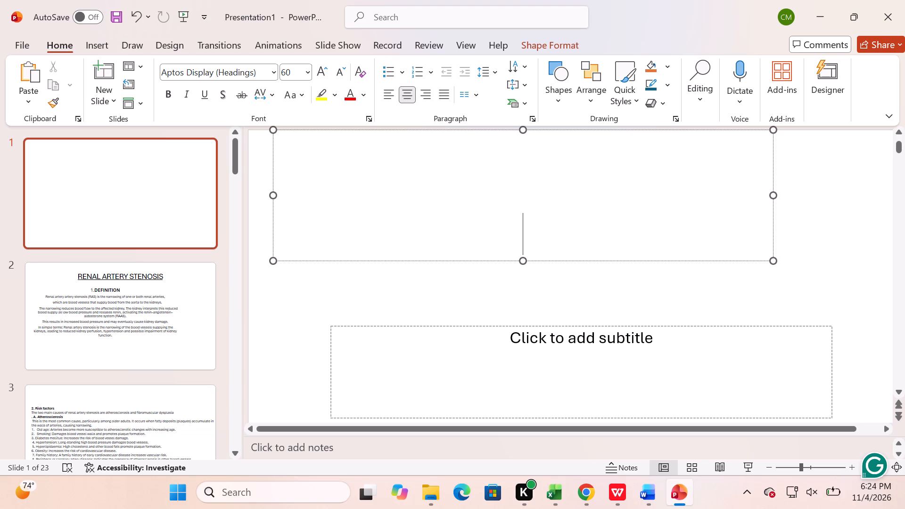
{"action": "left_click", "coordinate": [392, 150]}
{"action": "left_click_drag", "start_coordinate": [474, 182], "coordinate": [433, 161]}
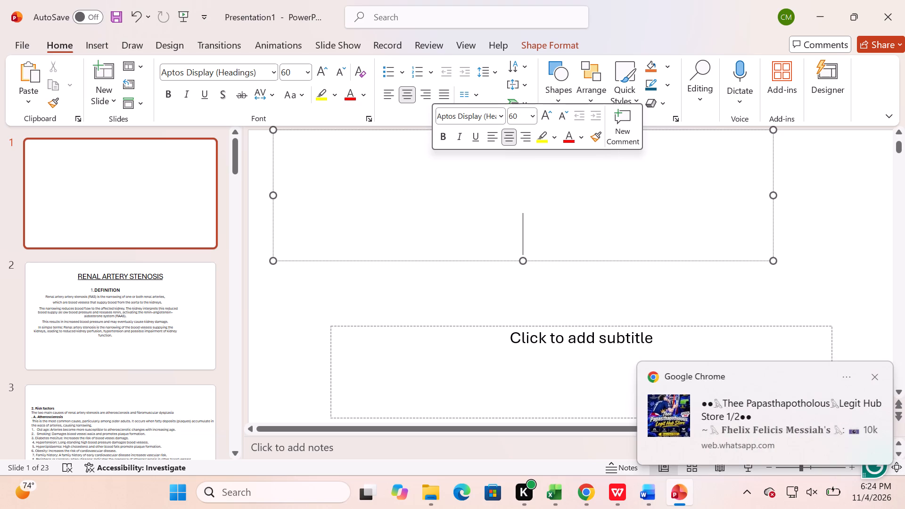
{"action": "left_click", "coordinate": [733, 215]}
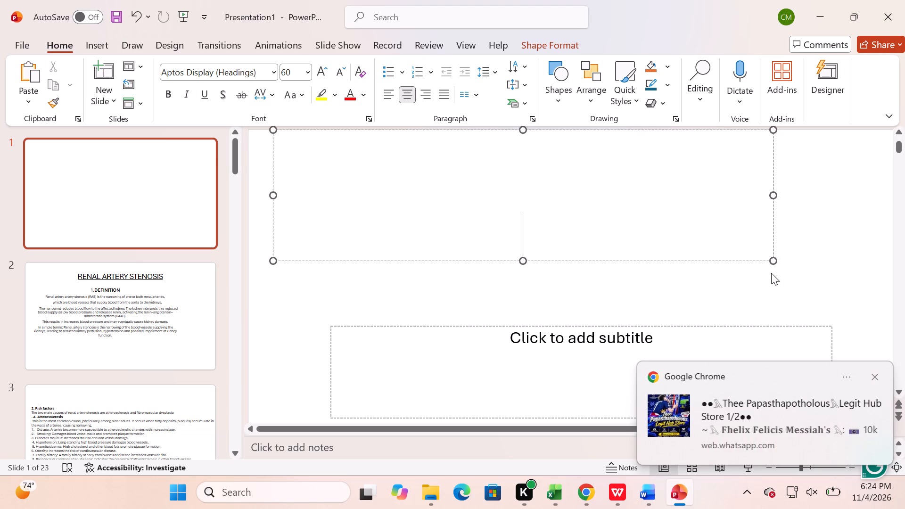
Shrink the empty title placeholder in width and height from its lower-right corner.
{"action": "left_click_drag", "start_coordinate": [774, 263], "coordinate": [723, 244]}
{"action": "scroll", "coordinate": [767, 261], "scroll_direction": "left", "scroll_amount": 1}
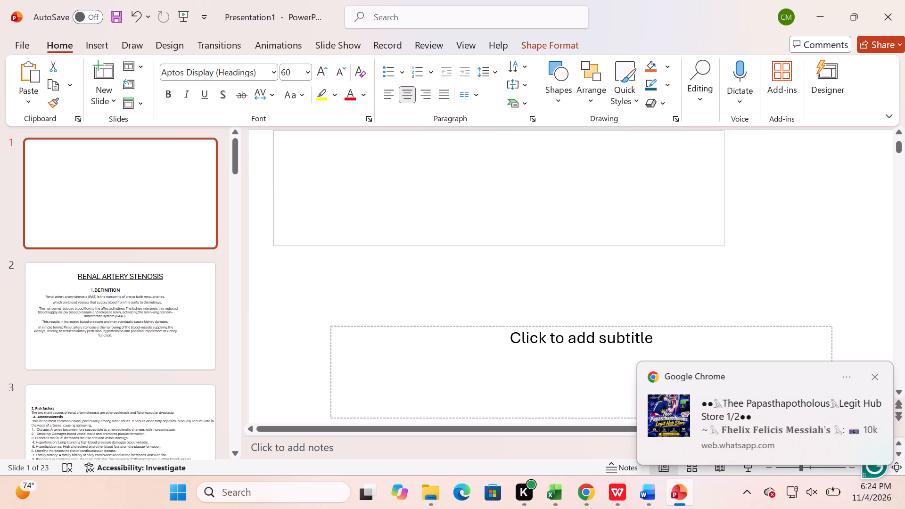
{"action": "scroll", "coordinate": [723, 244], "scroll_direction": "left", "scroll_amount": 1}
{"action": "left_click_drag", "start_coordinate": [723, 244], "coordinate": [701, 223]}
{"action": "left_click", "coordinate": [407, 163]}
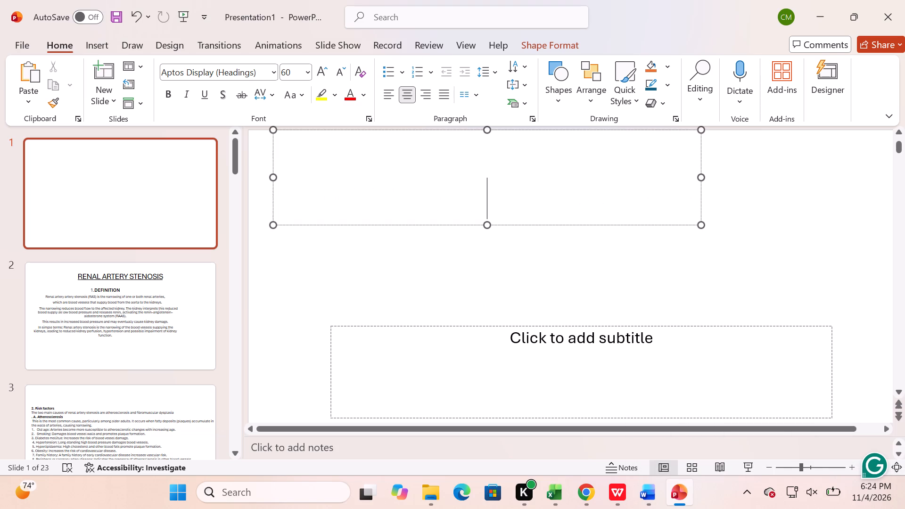
{"action": "left_click_drag", "start_coordinate": [342, 160], "coordinate": [474, 202]}
{"action": "left_click_drag", "start_coordinate": [484, 202], "coordinate": [381, 176]}
{"action": "scroll", "coordinate": [477, 201], "scroll_direction": "left", "scroll_amount": 1}
{"action": "scroll", "coordinate": [381, 176], "scroll_direction": "left", "scroll_amount": 1}
{"action": "left_click_drag", "start_coordinate": [381, 176], "coordinate": [337, 168]}
{"action": "left_click", "coordinate": [337, 168]}
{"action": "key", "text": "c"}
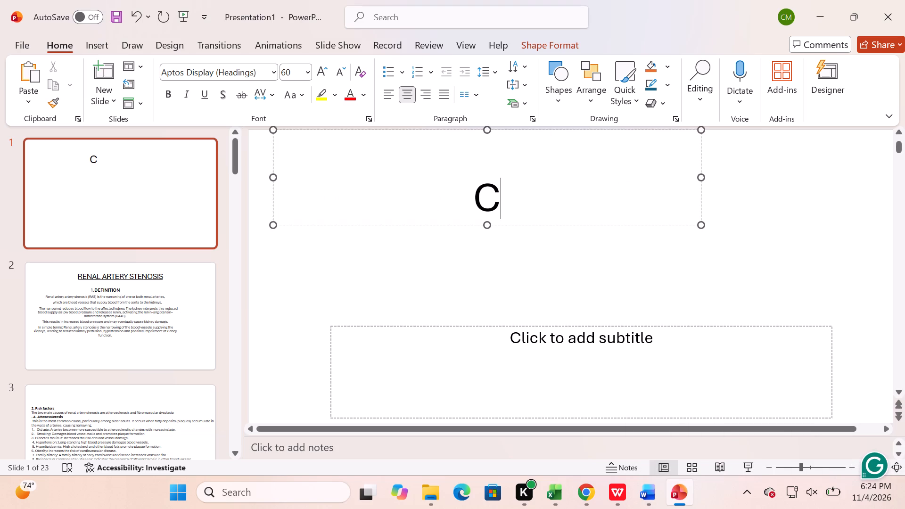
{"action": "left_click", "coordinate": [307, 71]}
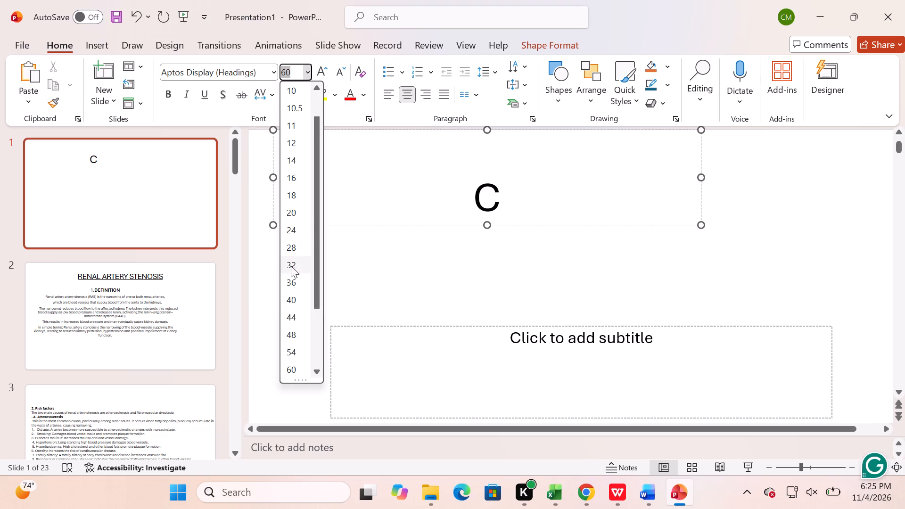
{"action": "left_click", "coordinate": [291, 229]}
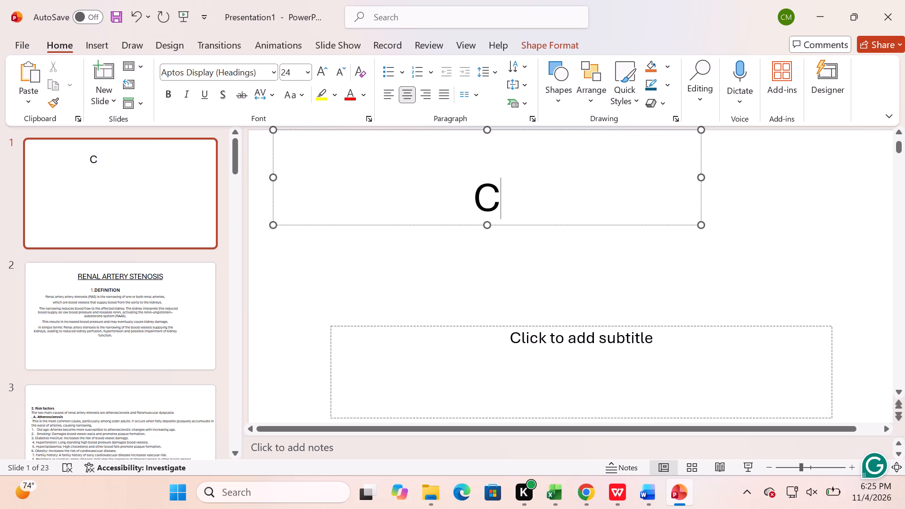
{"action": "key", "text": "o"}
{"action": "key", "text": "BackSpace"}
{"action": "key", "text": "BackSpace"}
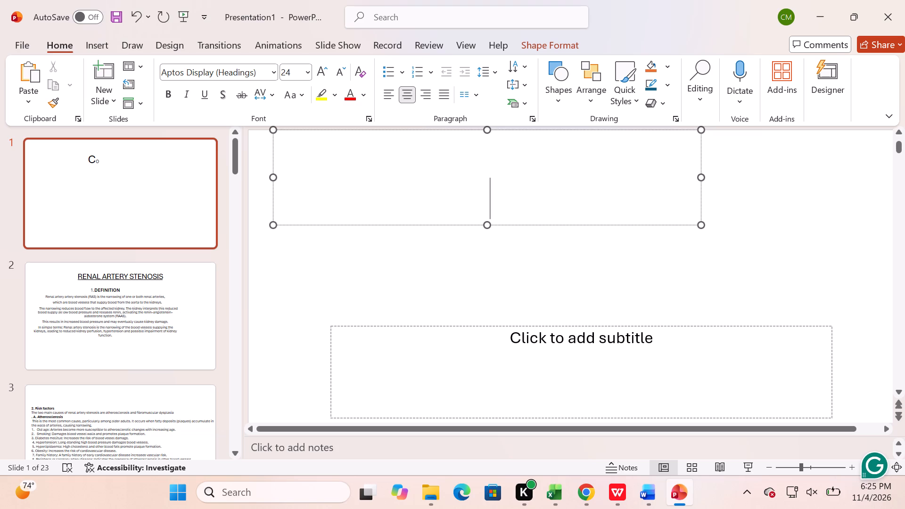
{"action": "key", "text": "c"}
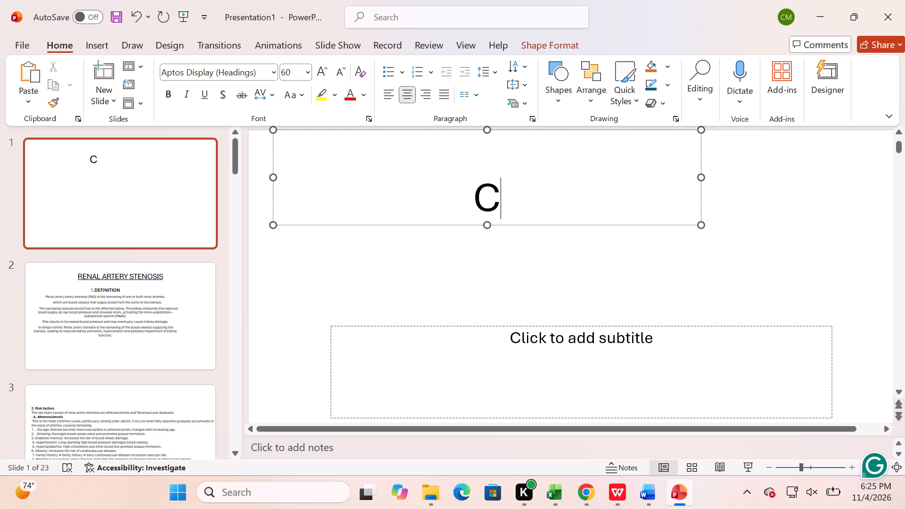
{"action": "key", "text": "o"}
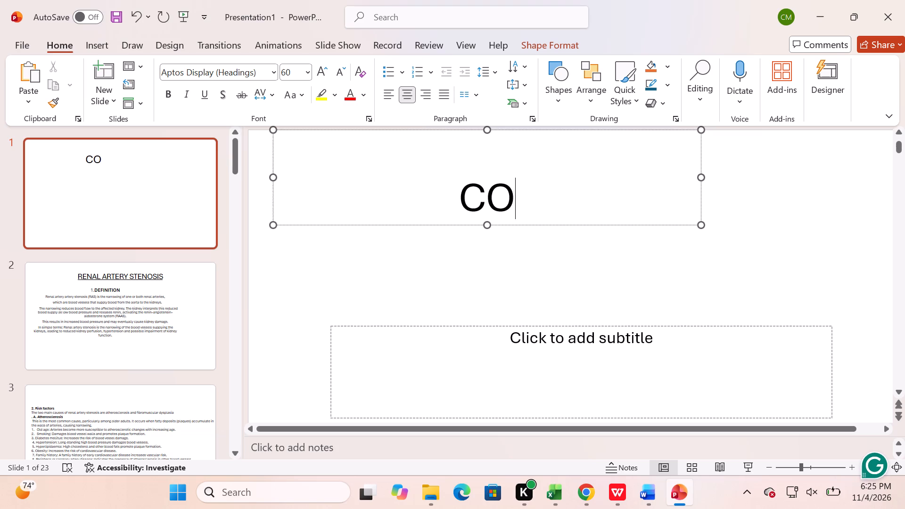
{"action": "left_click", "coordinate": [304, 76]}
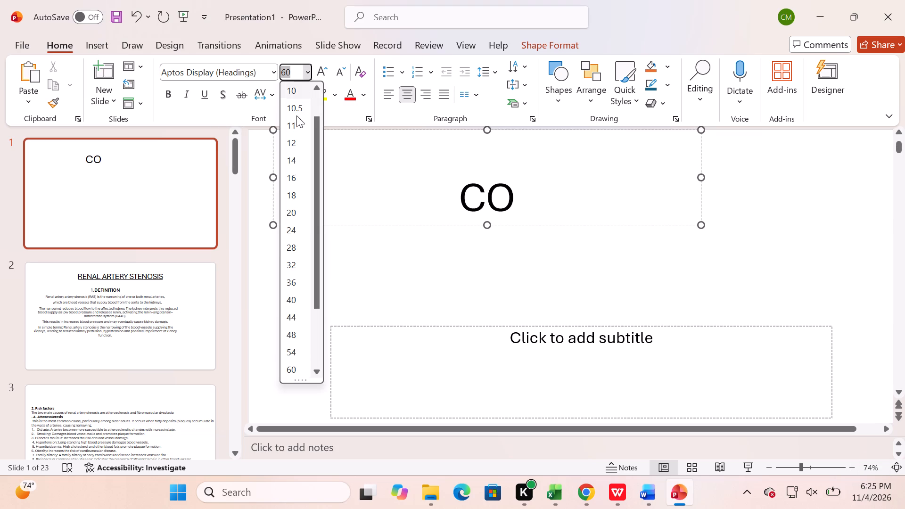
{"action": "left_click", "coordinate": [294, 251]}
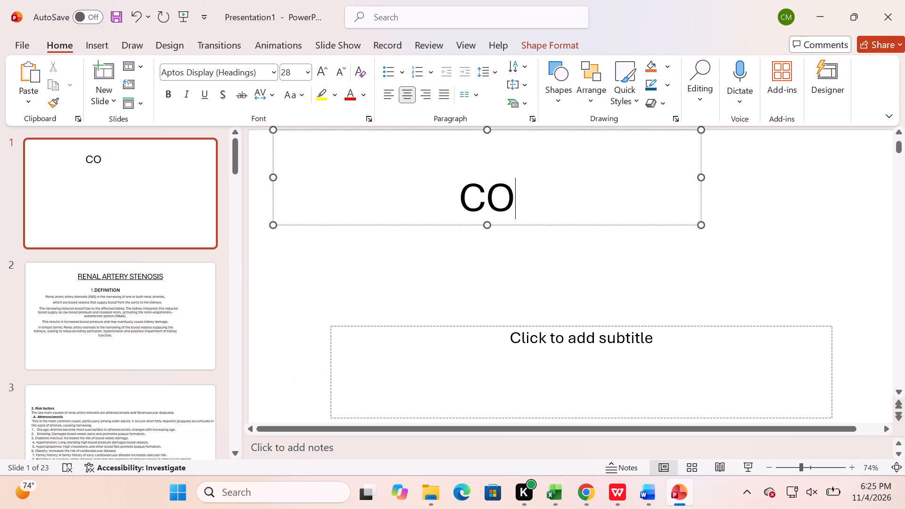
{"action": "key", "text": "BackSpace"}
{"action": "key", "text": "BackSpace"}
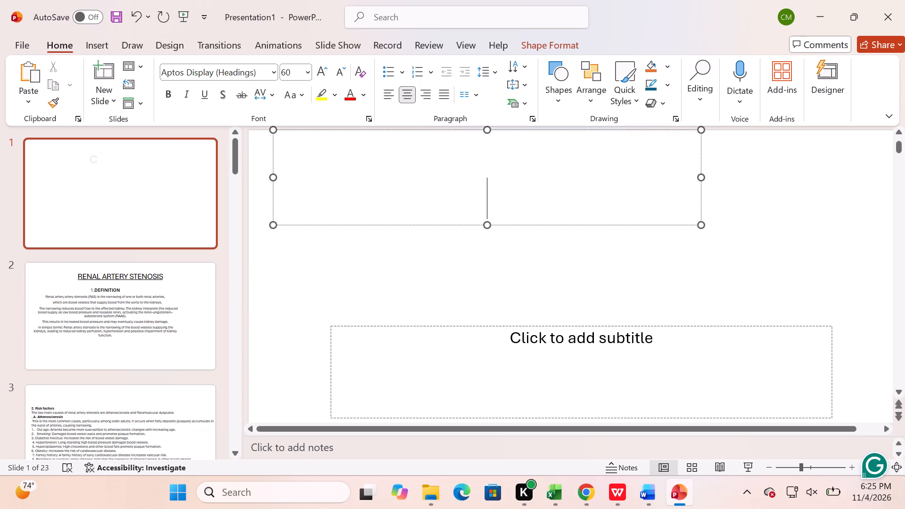
Set the font size of the empty title placeholder to 28.
{"action": "left_click", "coordinate": [302, 73]}
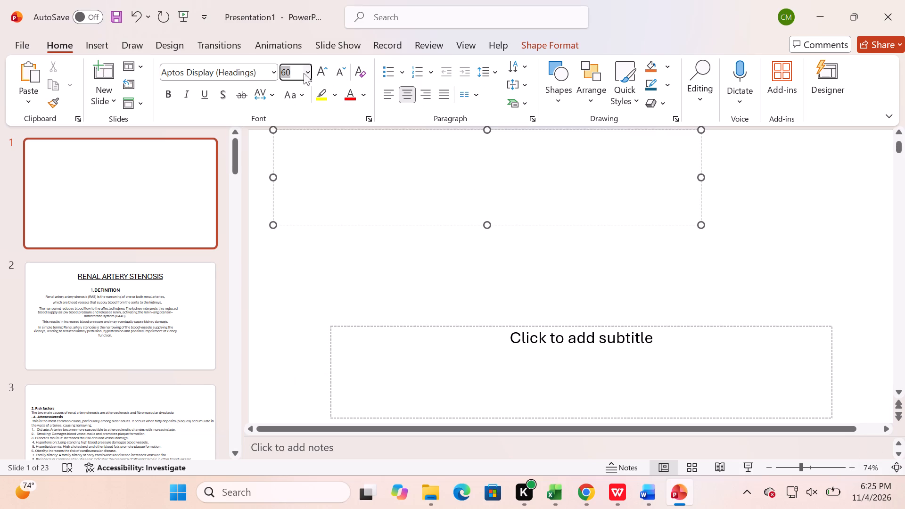
{"action": "left_click", "coordinate": [309, 76]}
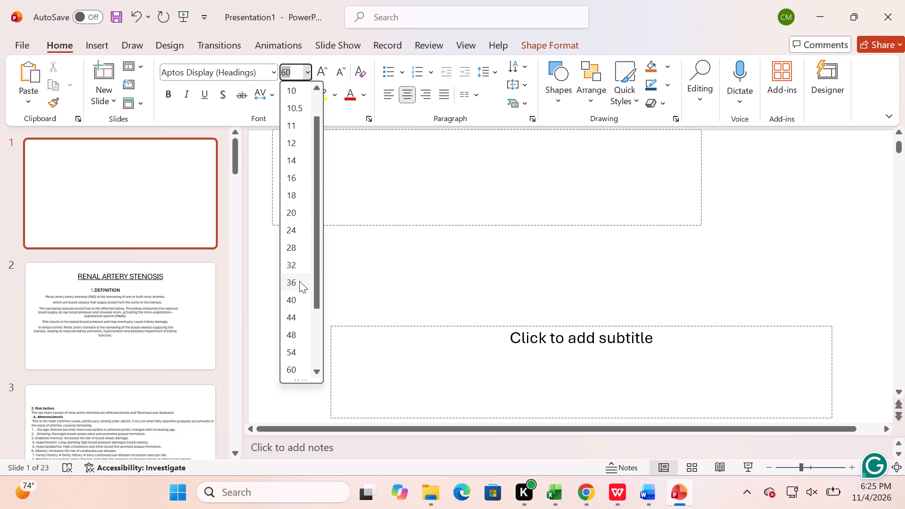
{"action": "left_click", "coordinate": [296, 248]}
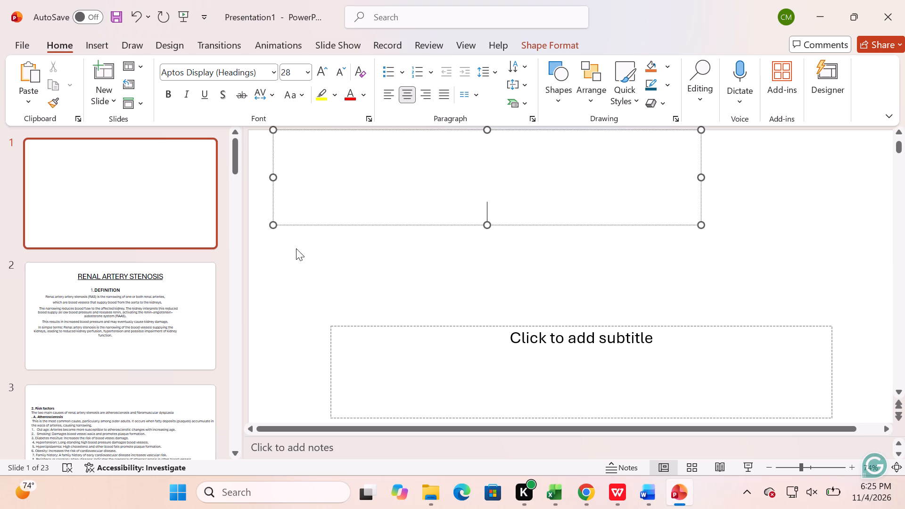
Enter the slide title "MEDICAL SURGICAL NURSING GROUP 8 ASSIGNMENT" in the title placeholder.
{"action": "left_click", "coordinate": [433, 226]}
{"action": "left_click", "coordinate": [425, 197]}
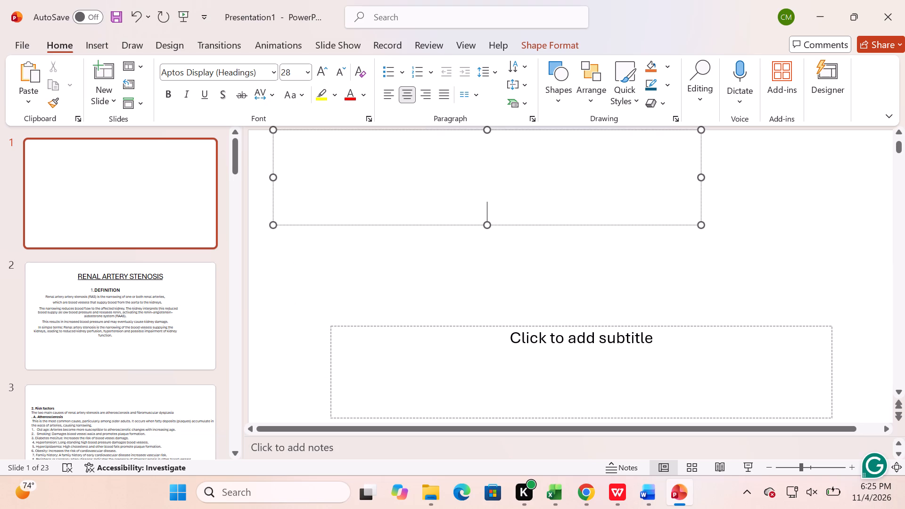
{"action": "left_click", "coordinate": [410, 187]}
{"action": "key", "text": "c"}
{"action": "key", "text": "BackSpace"}
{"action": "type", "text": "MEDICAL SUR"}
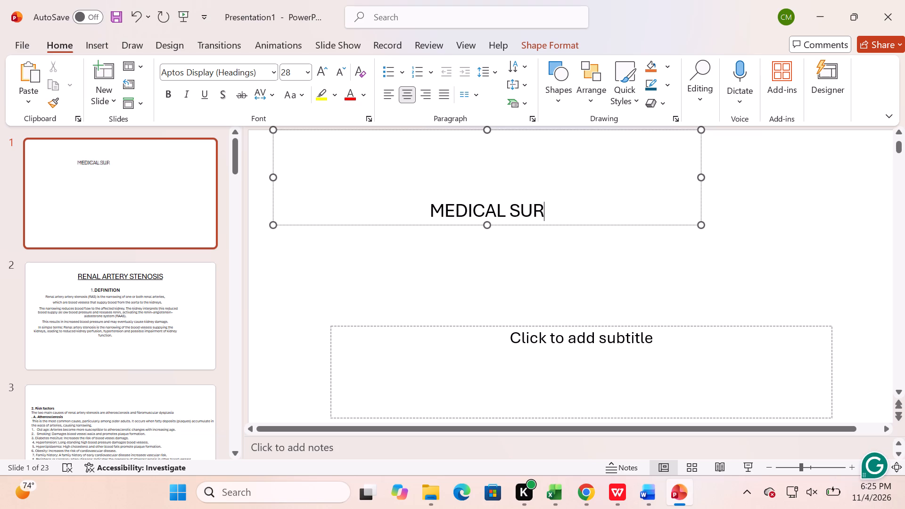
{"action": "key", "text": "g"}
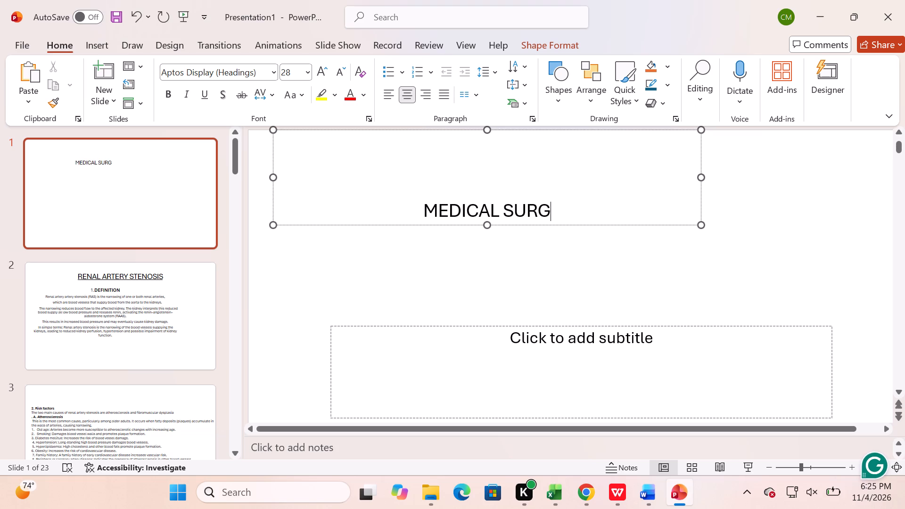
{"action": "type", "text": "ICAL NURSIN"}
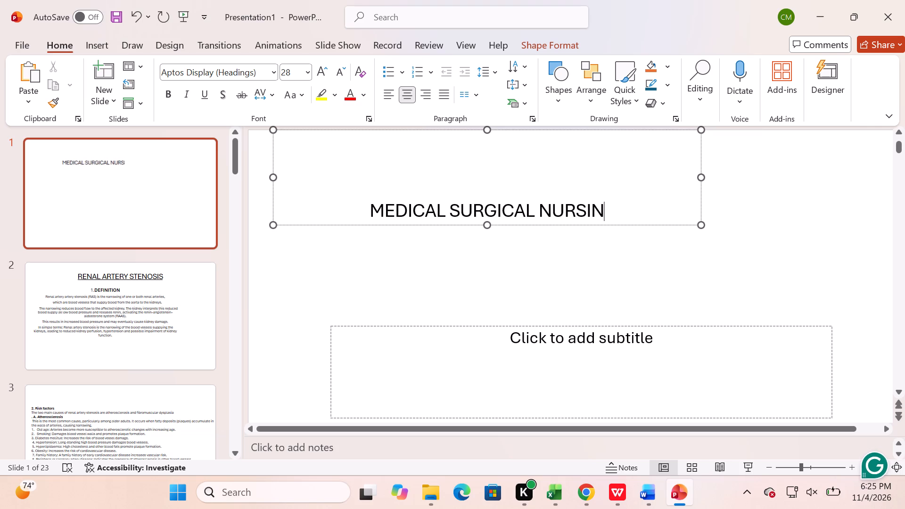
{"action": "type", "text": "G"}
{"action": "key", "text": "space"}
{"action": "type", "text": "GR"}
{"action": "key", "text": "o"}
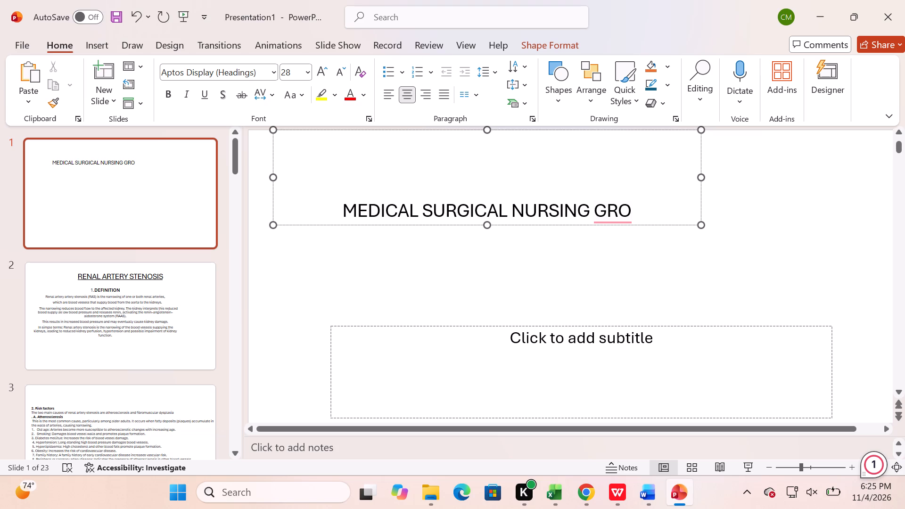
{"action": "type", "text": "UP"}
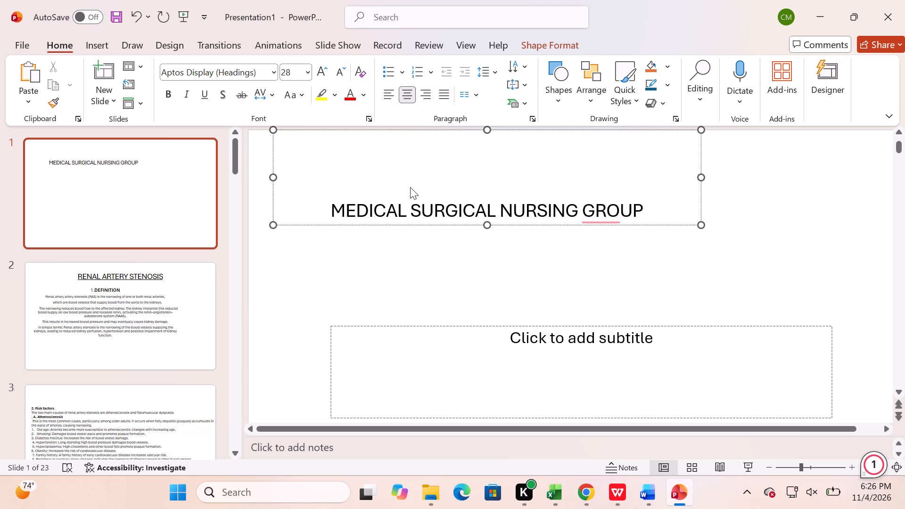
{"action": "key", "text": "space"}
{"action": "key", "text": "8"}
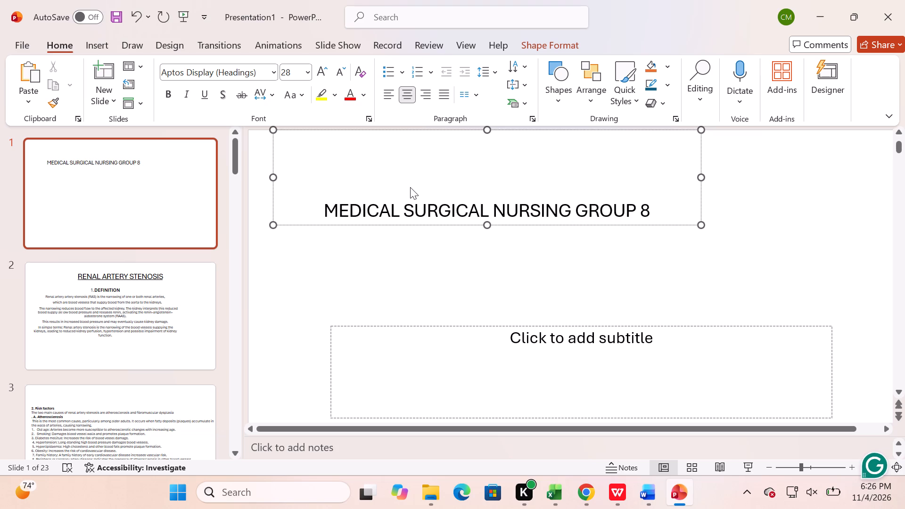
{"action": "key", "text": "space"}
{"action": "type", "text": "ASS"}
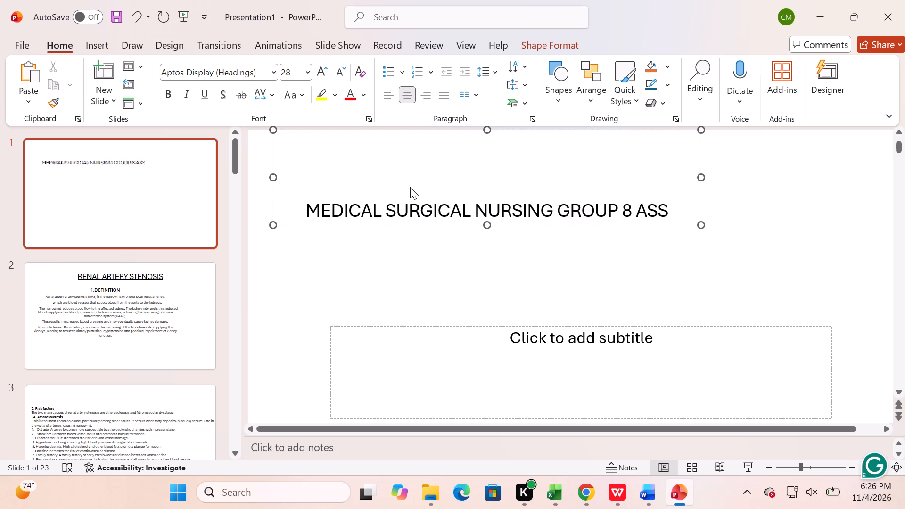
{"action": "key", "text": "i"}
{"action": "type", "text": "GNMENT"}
{"action": "left_click", "coordinate": [416, 237]}
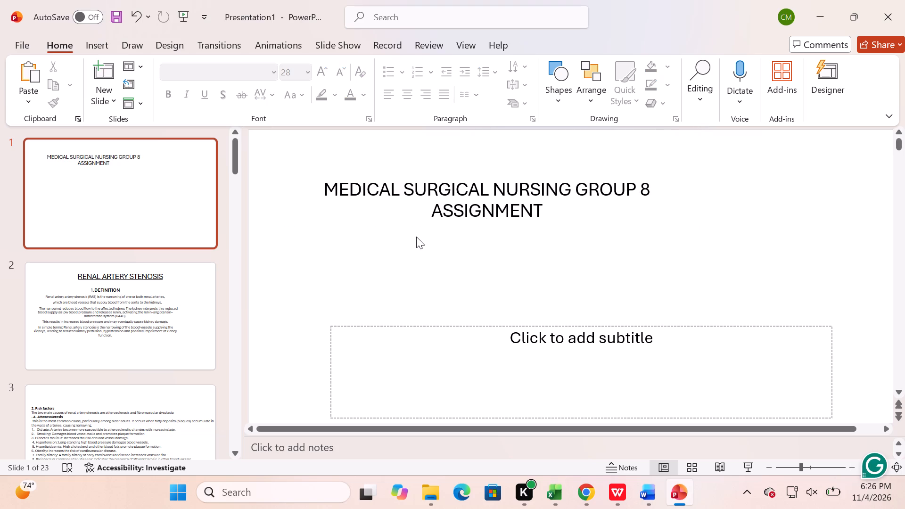
Enlarge the empty subtitle placeholder from its upper-left corner and move it up and left, just below the title.
{"action": "left_click", "coordinate": [508, 356]}
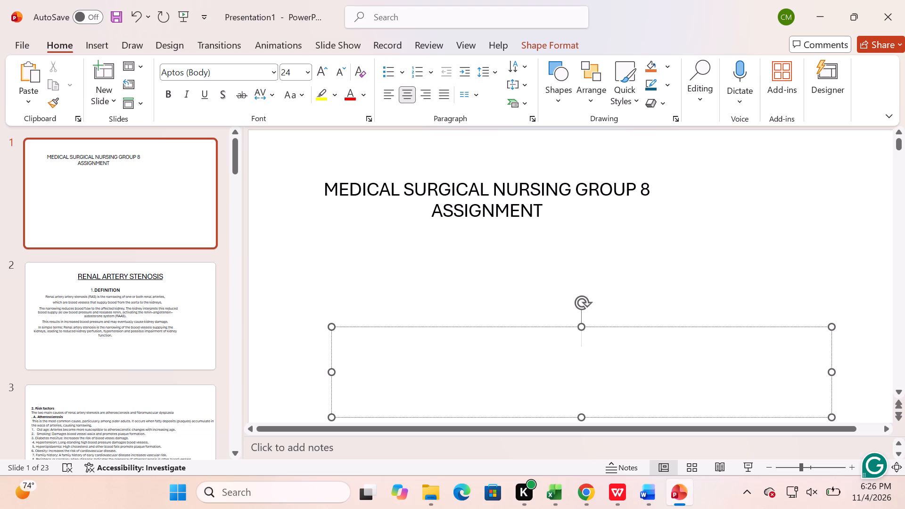
{"action": "left_click_drag", "start_coordinate": [333, 329], "coordinate": [307, 286]}
{"action": "scroll", "coordinate": [329, 323], "scroll_direction": "down", "scroll_amount": 1}
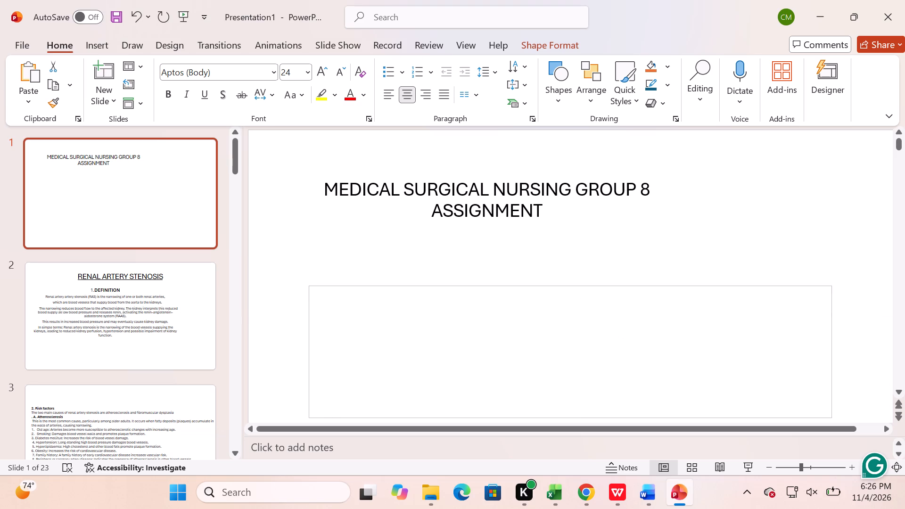
{"action": "scroll", "coordinate": [307, 286], "scroll_direction": "down", "scroll_amount": 1}
{"action": "left_click_drag", "start_coordinate": [307, 286], "coordinate": [312, 266]}
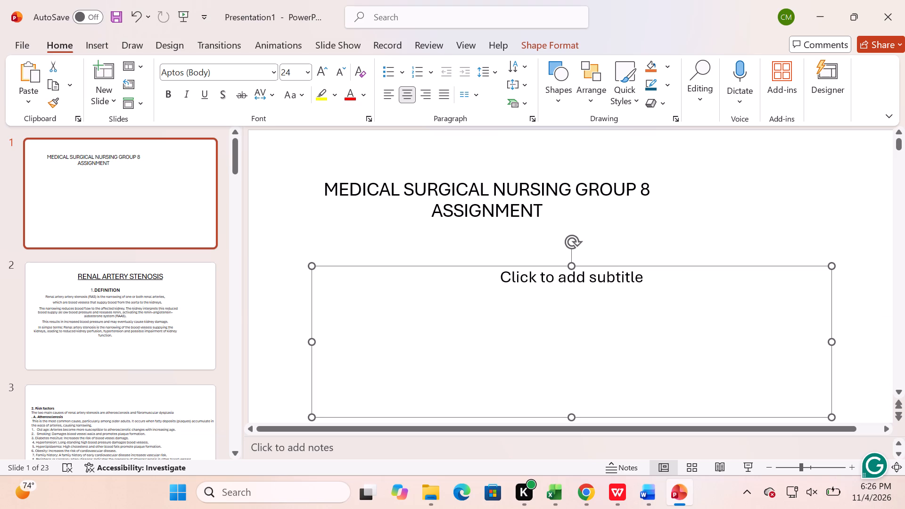
{"action": "left_click_drag", "start_coordinate": [312, 271], "coordinate": [281, 238]}
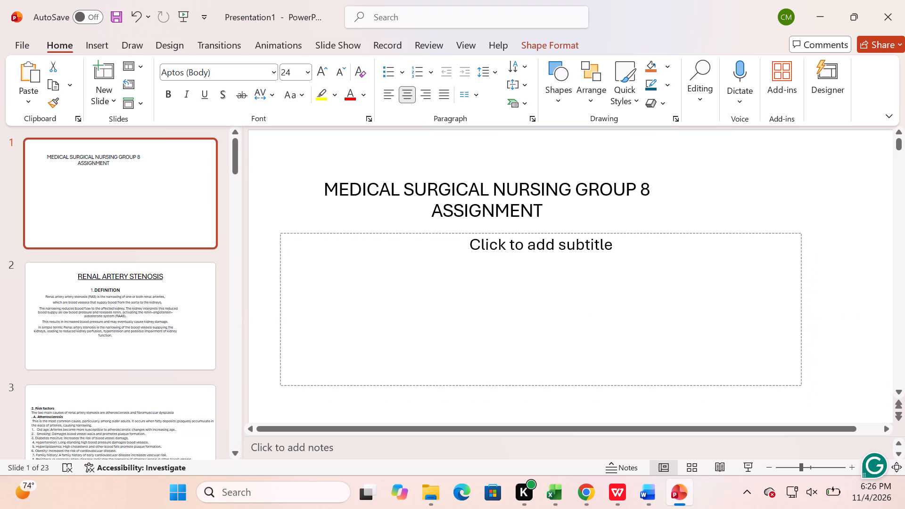
{"action": "left_click_drag", "start_coordinate": [281, 238], "coordinate": [280, 232]}
Apply 1. 2. 3. numbering to the empty subtitle placeholder.
{"action": "left_click", "coordinate": [354, 246]}
{"action": "left_click", "coordinate": [373, 241]}
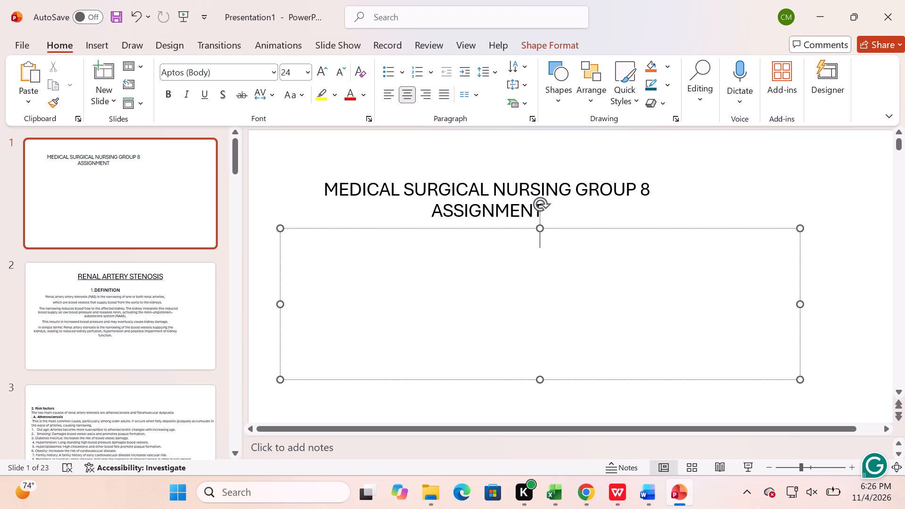
{"action": "left_click", "coordinate": [396, 73]}
{"action": "left_click", "coordinate": [428, 72]}
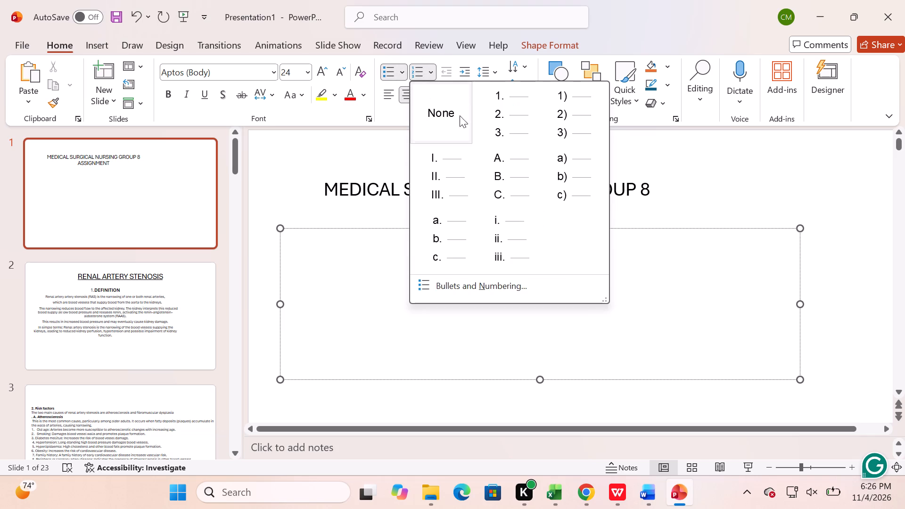
{"action": "left_click", "coordinate": [501, 125]}
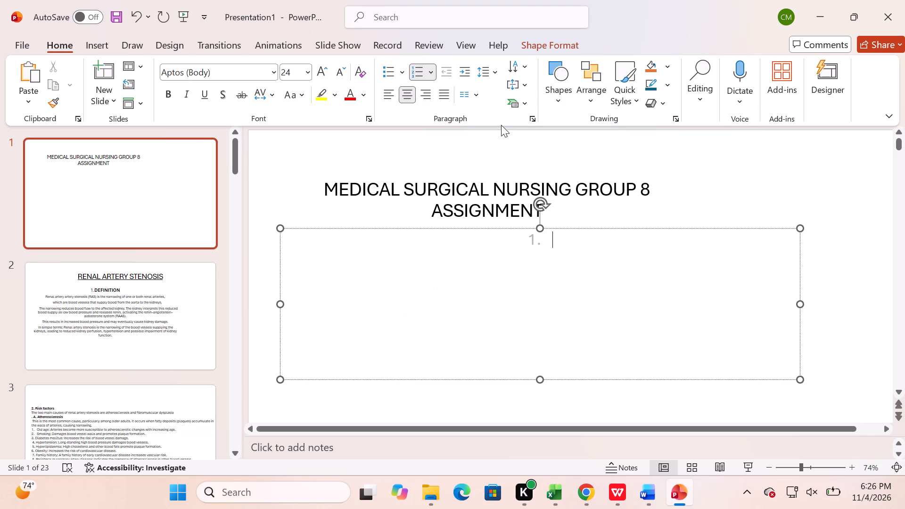
Widen the numbered subtitle placeholder leftward and reposition it so its left side lines up with the slide's left edge.
{"action": "left_click_drag", "start_coordinate": [543, 241], "coordinate": [538, 242]}
{"action": "scroll", "coordinate": [535, 242], "scroll_direction": "left", "scroll_amount": 1}
{"action": "left_click_drag", "start_coordinate": [538, 242], "coordinate": [402, 247]}
{"action": "left_click_drag", "start_coordinate": [280, 231], "coordinate": [197, 225]}
{"action": "scroll", "coordinate": [271, 232], "scroll_direction": "left", "scroll_amount": 1}
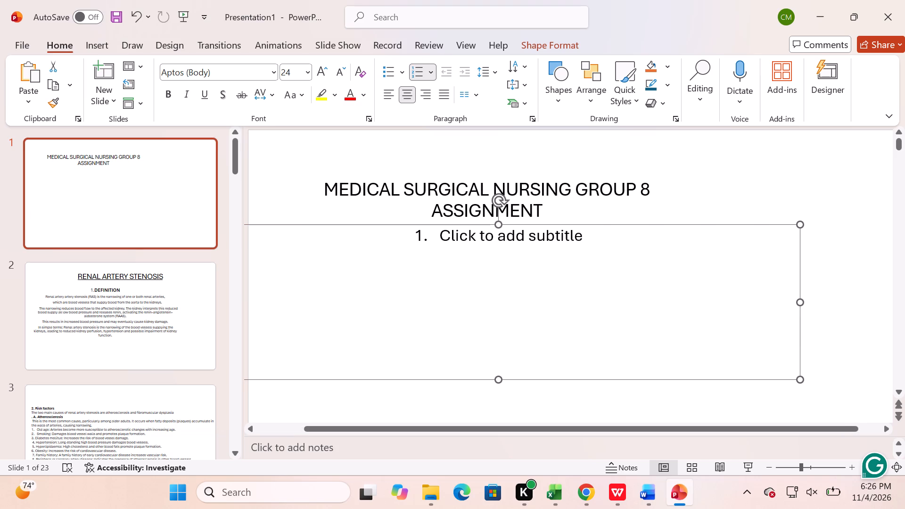
{"action": "left_click_drag", "start_coordinate": [254, 224], "coordinate": [339, 236]}
{"action": "left_click_drag", "start_coordinate": [351, 236], "coordinate": [267, 246]}
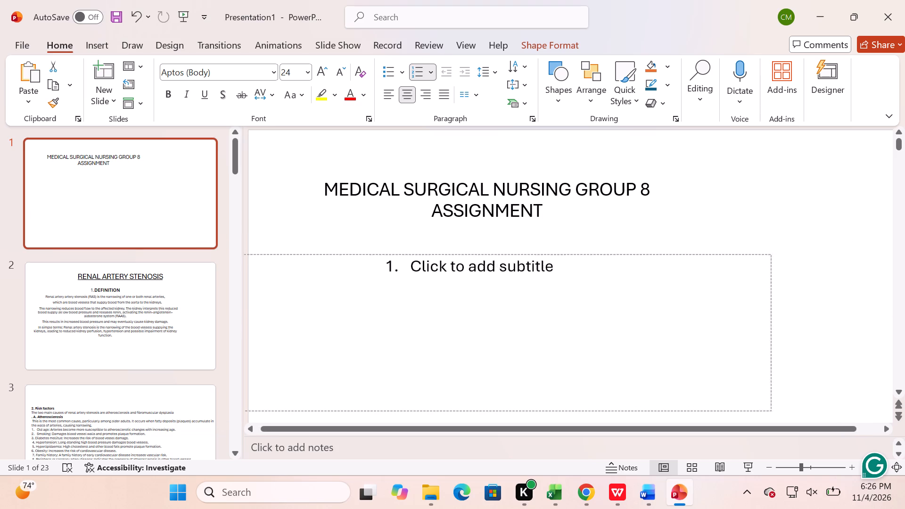
{"action": "left_click_drag", "start_coordinate": [267, 246], "coordinate": [216, 228]}
Move the slide title slightly up and to the right, leaving a gap above the subtitle placeholder.
{"action": "left_click_drag", "start_coordinate": [320, 231], "coordinate": [302, 235]}
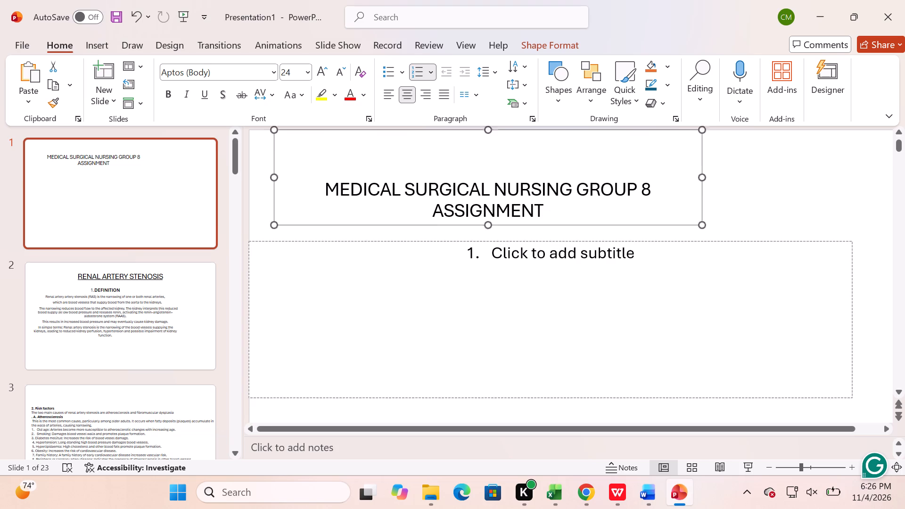
{"action": "left_click_drag", "start_coordinate": [302, 235], "coordinate": [313, 208]}
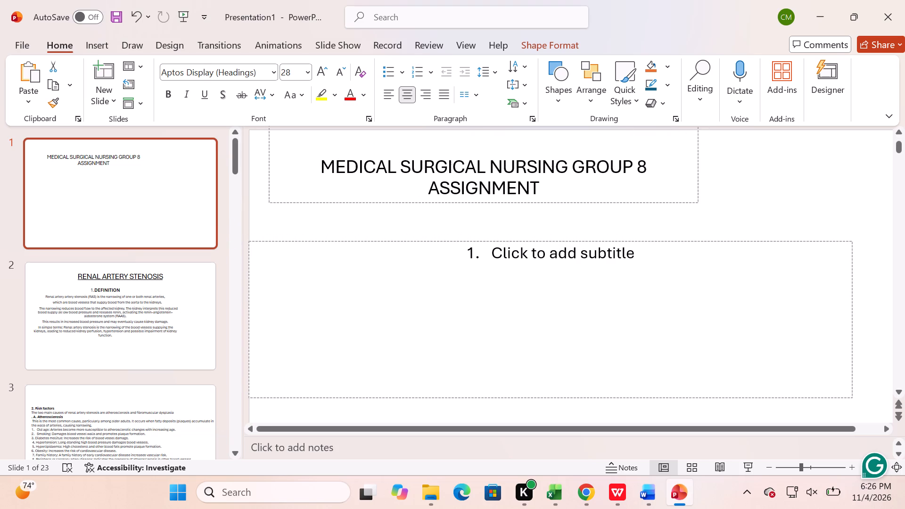
{"action": "left_click_drag", "start_coordinate": [313, 208], "coordinate": [331, 210]}
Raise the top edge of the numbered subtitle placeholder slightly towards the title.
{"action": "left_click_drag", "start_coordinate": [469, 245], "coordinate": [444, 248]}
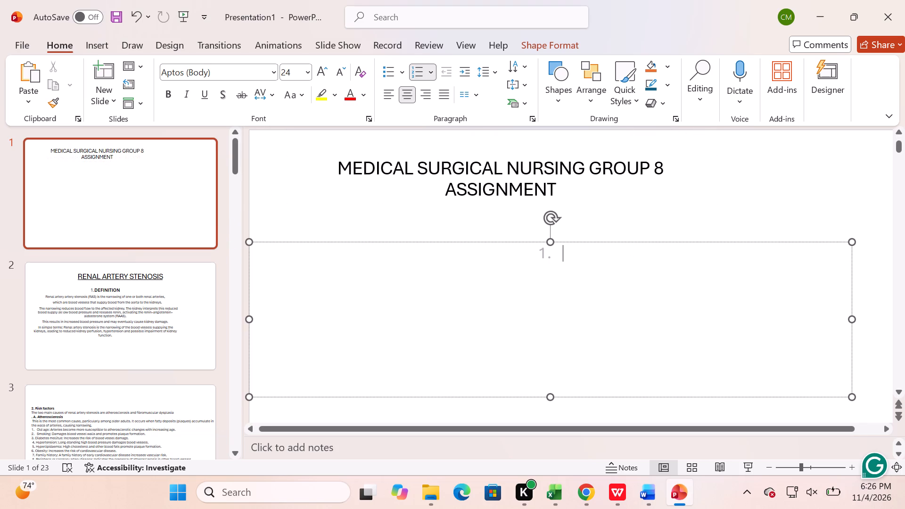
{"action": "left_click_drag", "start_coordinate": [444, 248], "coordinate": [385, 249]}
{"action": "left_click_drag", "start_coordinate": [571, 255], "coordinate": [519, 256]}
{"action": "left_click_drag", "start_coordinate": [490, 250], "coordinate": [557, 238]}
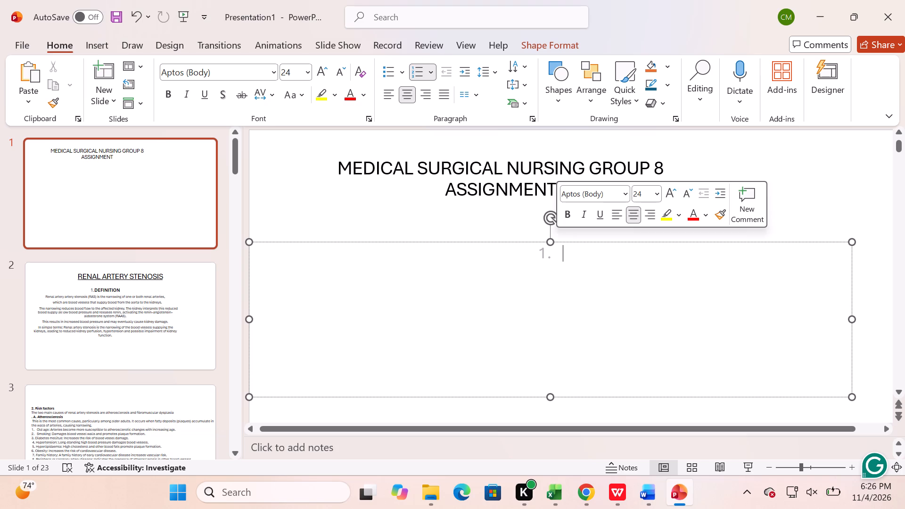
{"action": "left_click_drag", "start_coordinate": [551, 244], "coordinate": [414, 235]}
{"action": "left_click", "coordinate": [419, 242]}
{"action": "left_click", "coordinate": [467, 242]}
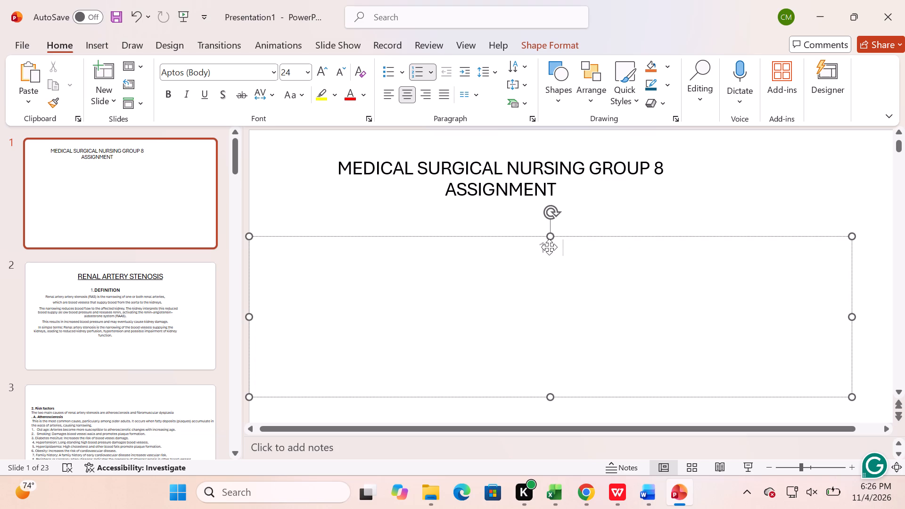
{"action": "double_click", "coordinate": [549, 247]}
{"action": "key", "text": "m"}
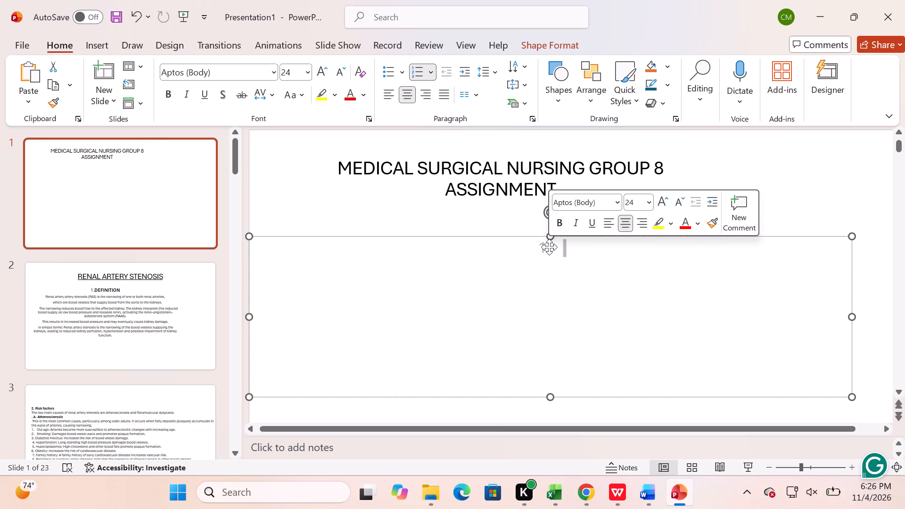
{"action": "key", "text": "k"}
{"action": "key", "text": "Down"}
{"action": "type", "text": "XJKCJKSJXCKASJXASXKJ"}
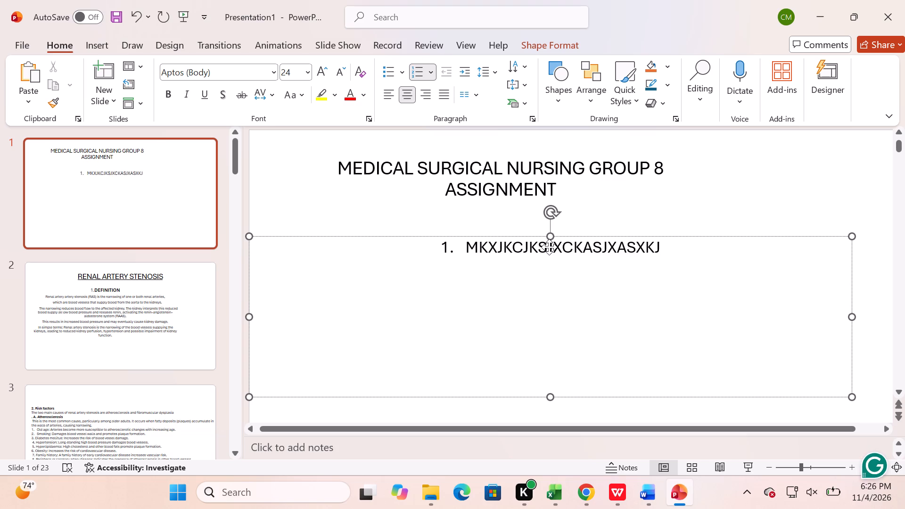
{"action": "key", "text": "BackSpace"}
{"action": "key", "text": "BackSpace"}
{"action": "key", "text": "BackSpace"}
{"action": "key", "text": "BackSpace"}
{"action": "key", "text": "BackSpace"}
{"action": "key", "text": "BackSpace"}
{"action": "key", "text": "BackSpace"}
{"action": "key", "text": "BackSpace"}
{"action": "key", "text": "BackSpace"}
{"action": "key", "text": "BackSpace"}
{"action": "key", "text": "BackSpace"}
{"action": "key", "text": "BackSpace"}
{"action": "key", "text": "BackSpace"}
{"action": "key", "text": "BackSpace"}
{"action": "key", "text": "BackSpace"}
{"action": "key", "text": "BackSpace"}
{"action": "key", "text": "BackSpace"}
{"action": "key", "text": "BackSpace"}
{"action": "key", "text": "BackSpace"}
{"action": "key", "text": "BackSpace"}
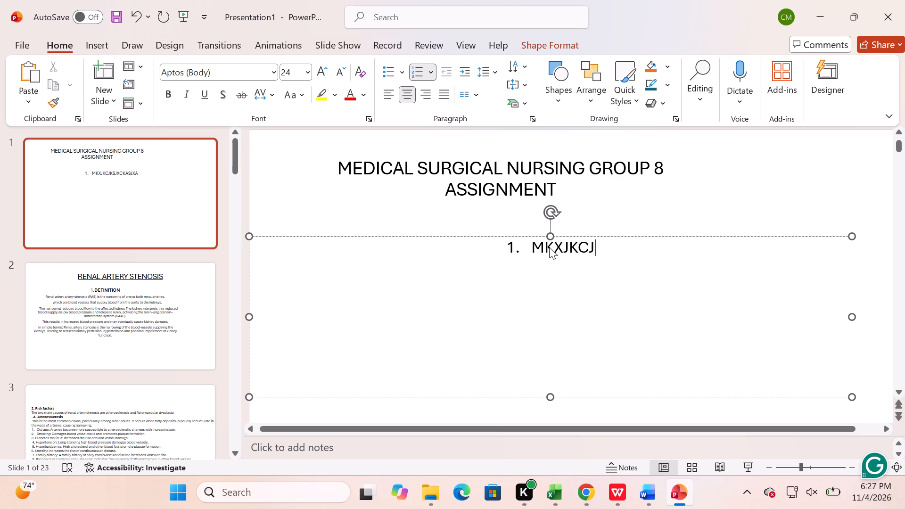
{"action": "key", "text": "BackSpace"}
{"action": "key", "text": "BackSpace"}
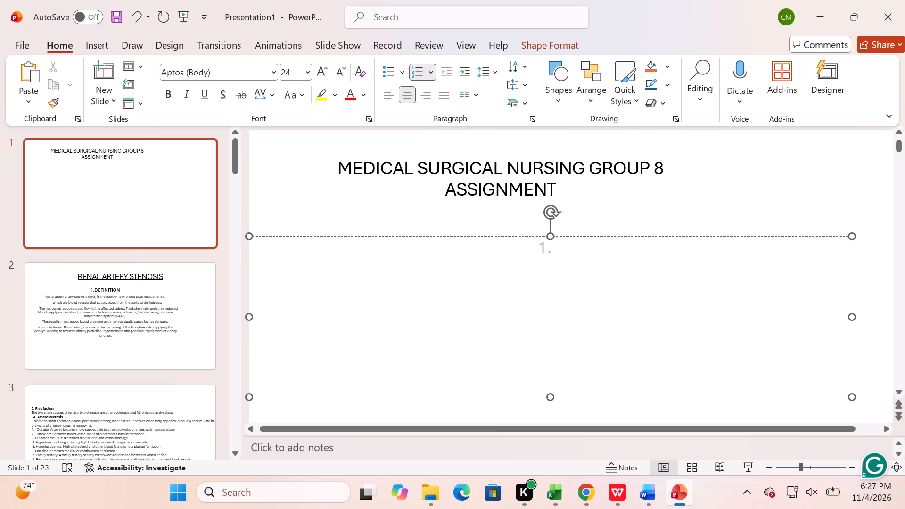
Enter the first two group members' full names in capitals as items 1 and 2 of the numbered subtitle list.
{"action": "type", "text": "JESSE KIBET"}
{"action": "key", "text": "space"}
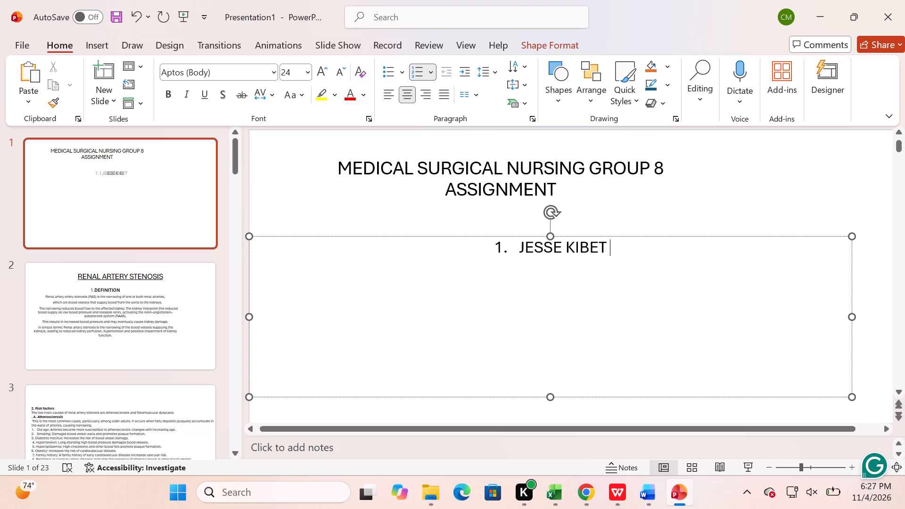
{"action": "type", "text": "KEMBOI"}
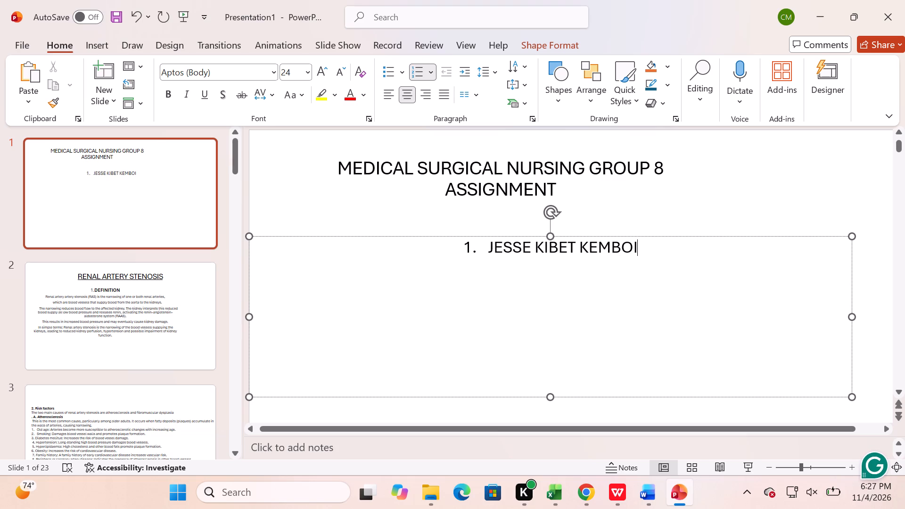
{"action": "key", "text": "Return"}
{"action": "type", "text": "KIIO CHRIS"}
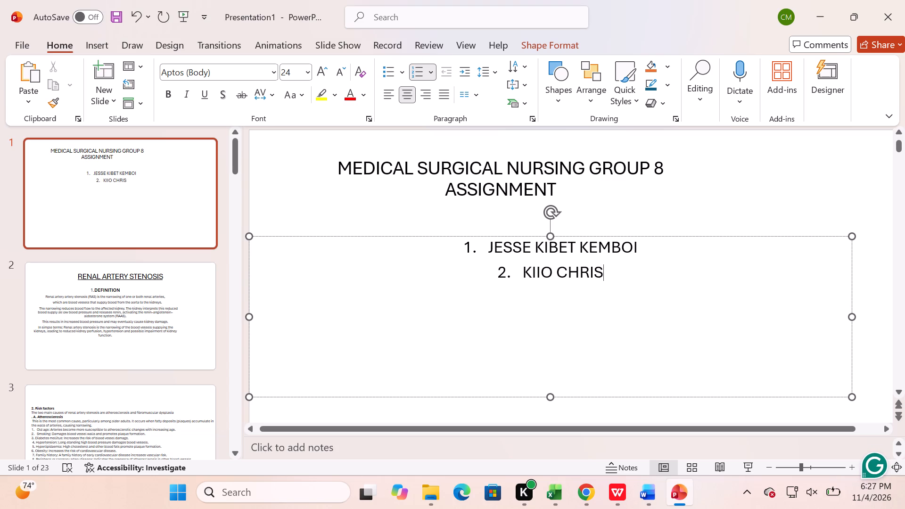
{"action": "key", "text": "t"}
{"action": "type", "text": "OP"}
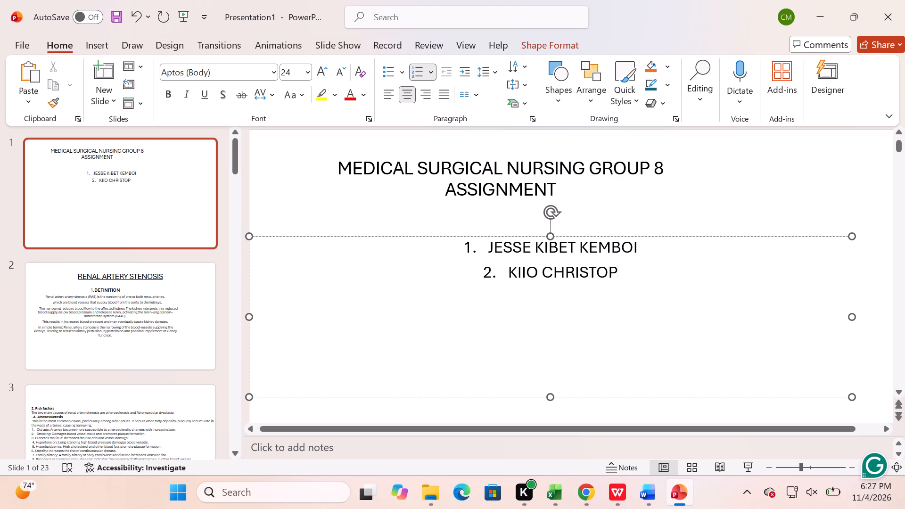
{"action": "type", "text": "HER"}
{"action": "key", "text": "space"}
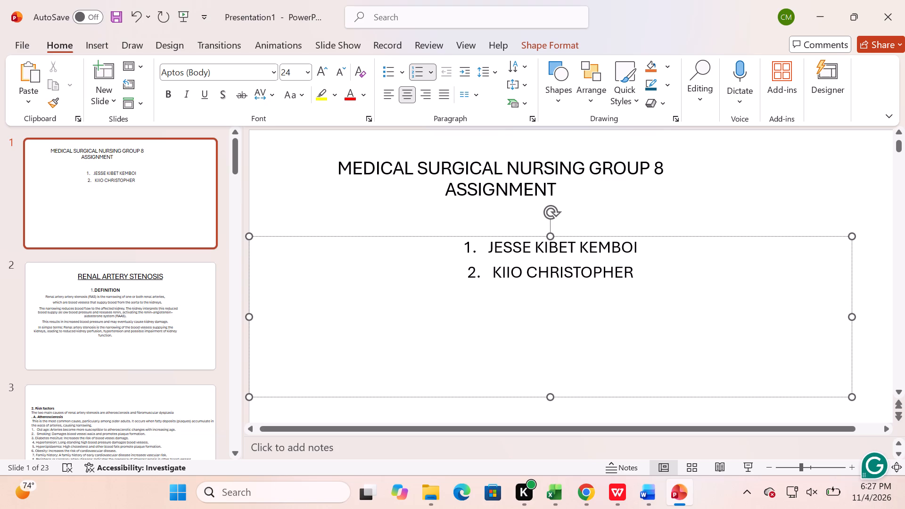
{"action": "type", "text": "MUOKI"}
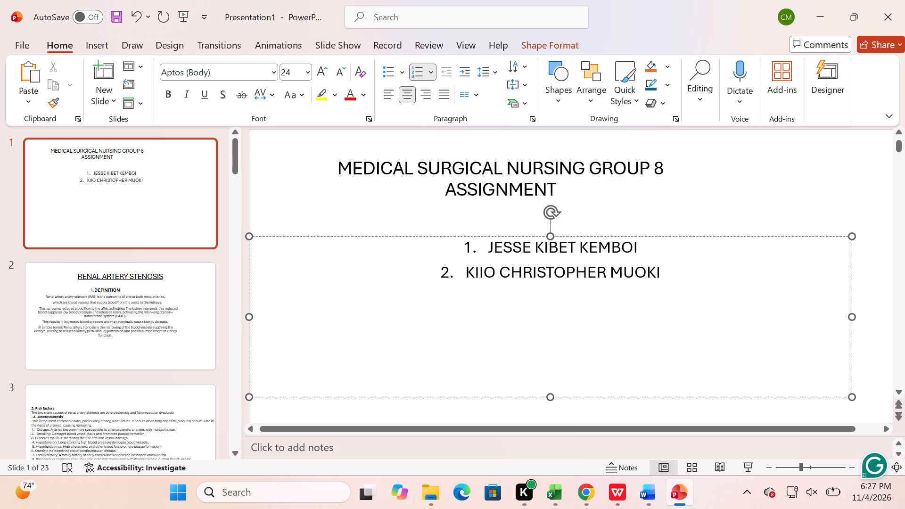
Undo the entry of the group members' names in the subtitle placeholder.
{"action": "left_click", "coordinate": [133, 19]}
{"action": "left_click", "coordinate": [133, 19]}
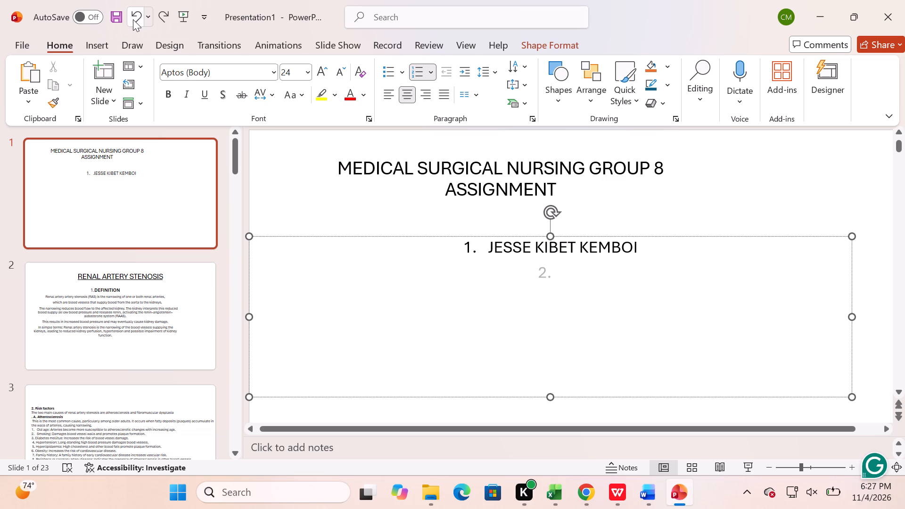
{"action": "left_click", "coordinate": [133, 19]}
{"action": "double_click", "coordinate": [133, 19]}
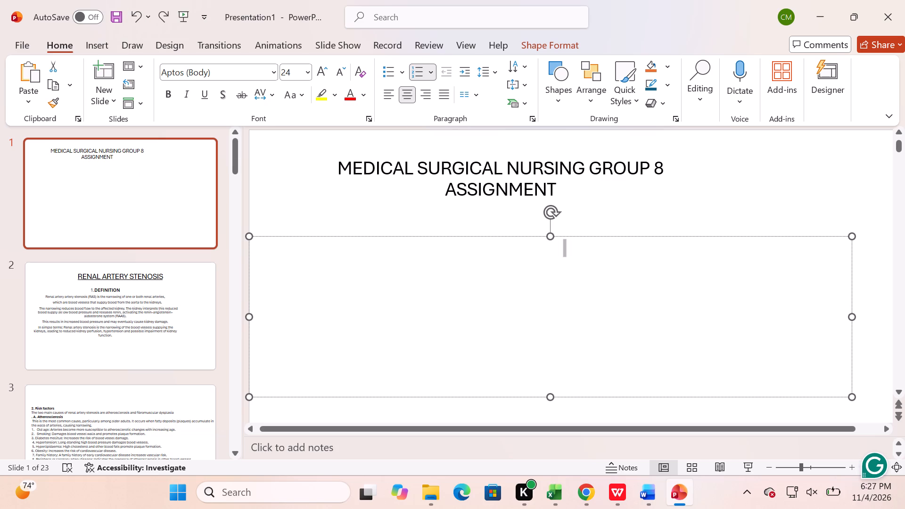
Resize the subtitle placeholder from its upper-right corner, making it narrower and bringing its top edge just below the title.
{"action": "left_click_drag", "start_coordinate": [546, 271], "coordinate": [572, 246]}
{"action": "left_click", "coordinate": [572, 246]}
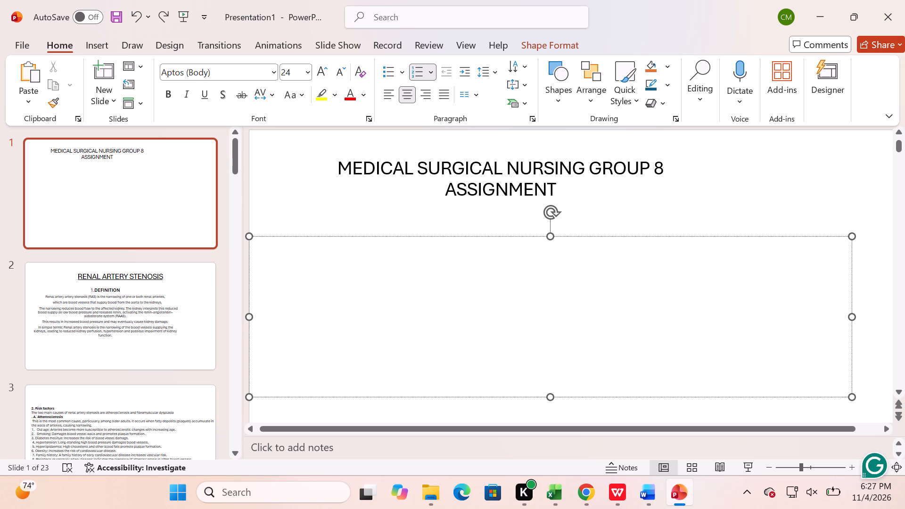
{"action": "left_click", "coordinate": [569, 246]}
{"action": "left_click", "coordinate": [568, 255]}
{"action": "left_click_drag", "start_coordinate": [568, 255], "coordinate": [714, 239]}
{"action": "left_click_drag", "start_coordinate": [848, 241], "coordinate": [845, 237]}
{"action": "left_click_drag", "start_coordinate": [851, 237], "coordinate": [685, 199]}
{"action": "scroll", "coordinate": [846, 241], "scroll_direction": "left", "scroll_amount": 1}
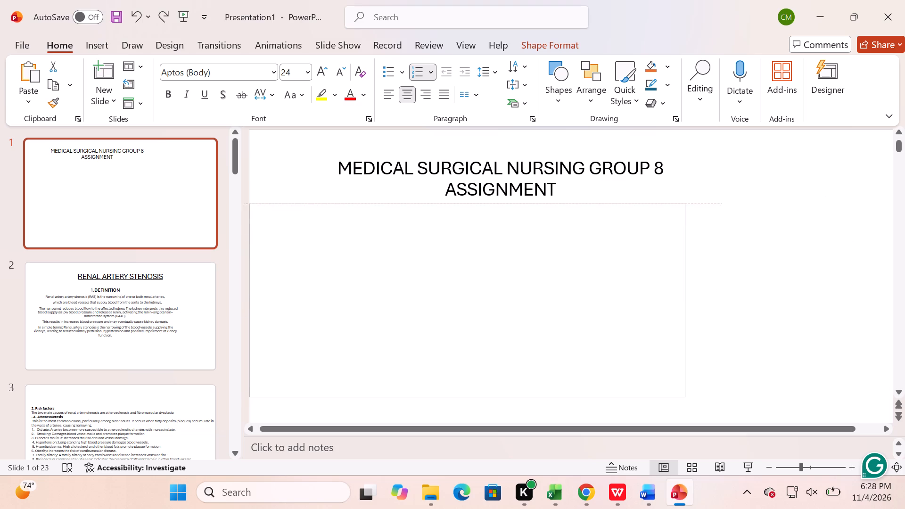
{"action": "scroll", "coordinate": [685, 199], "scroll_direction": "left", "scroll_amount": 1}
{"action": "left_click_drag", "start_coordinate": [685, 199], "coordinate": [685, 197]}
{"action": "left_click", "coordinate": [469, 217]}
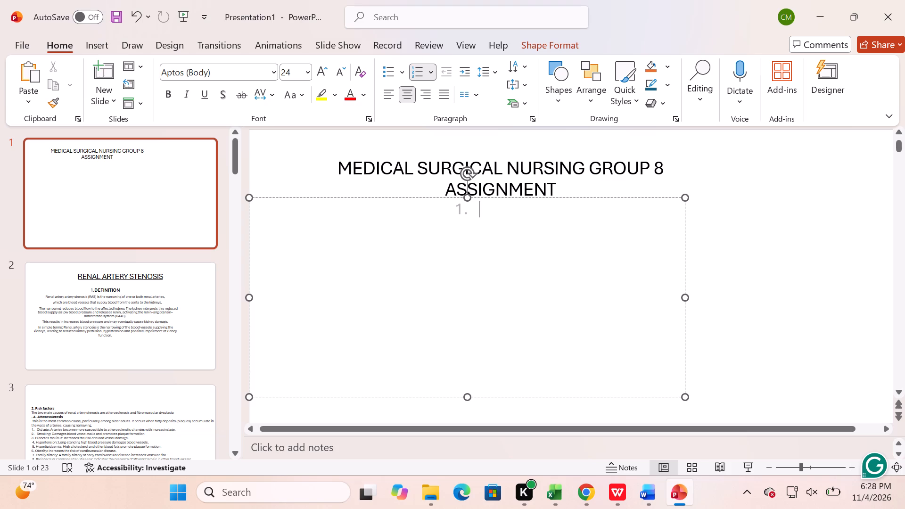
{"action": "left_click_drag", "start_coordinate": [682, 199], "coordinate": [699, 201]}
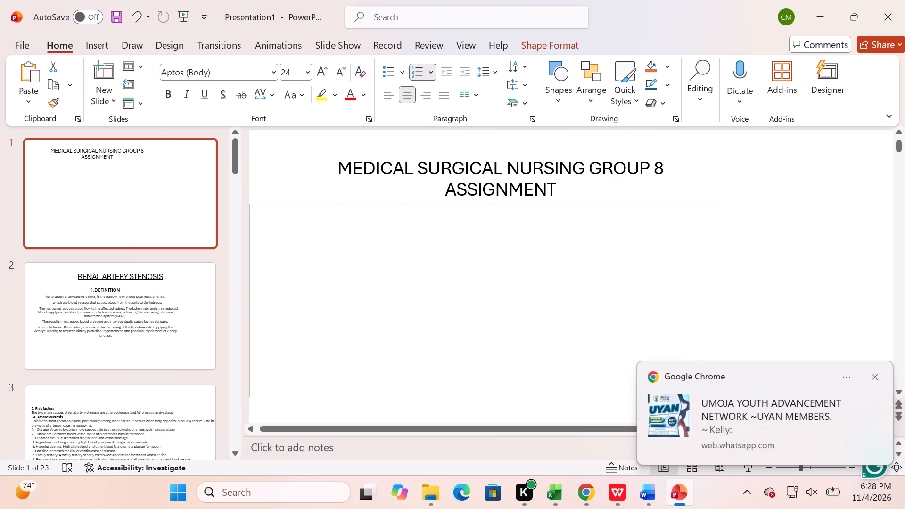
{"action": "left_click_drag", "start_coordinate": [699, 201], "coordinate": [744, 212]}
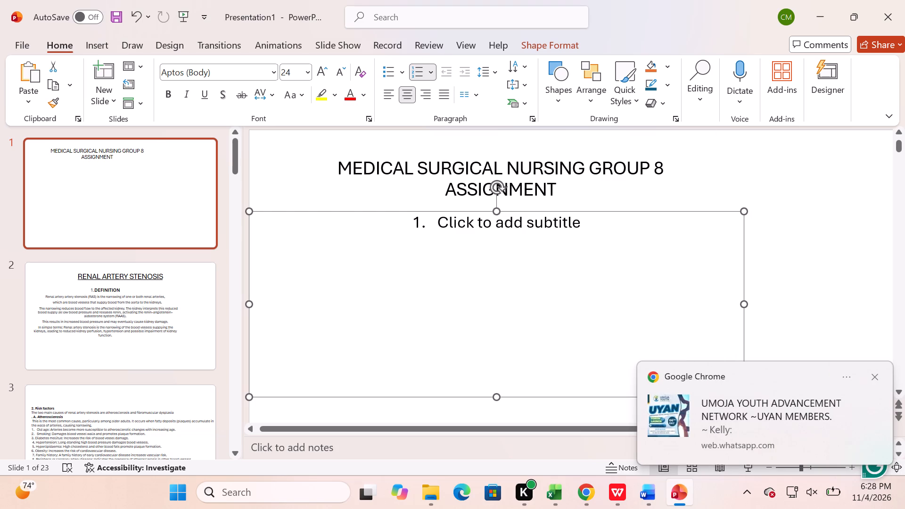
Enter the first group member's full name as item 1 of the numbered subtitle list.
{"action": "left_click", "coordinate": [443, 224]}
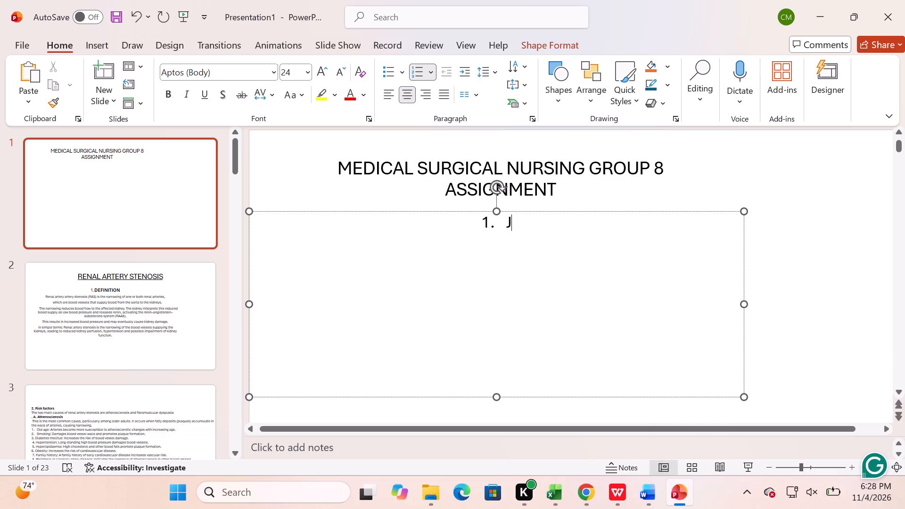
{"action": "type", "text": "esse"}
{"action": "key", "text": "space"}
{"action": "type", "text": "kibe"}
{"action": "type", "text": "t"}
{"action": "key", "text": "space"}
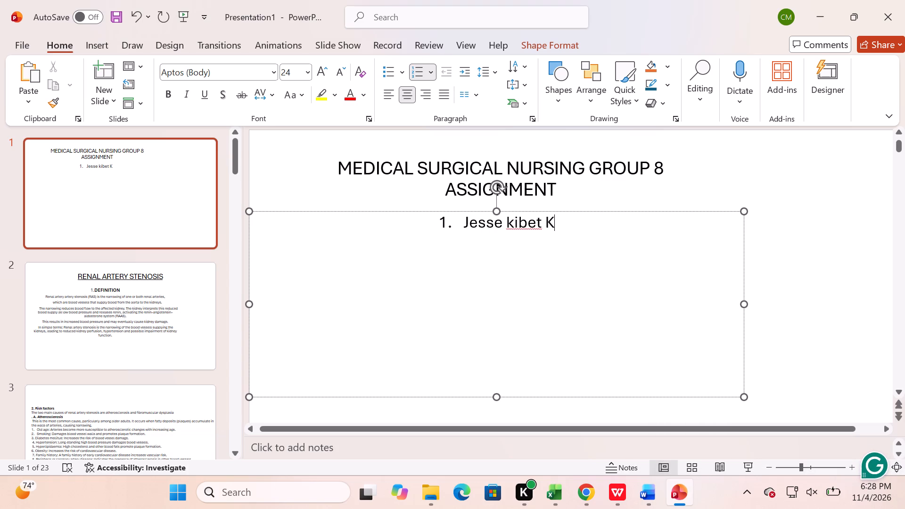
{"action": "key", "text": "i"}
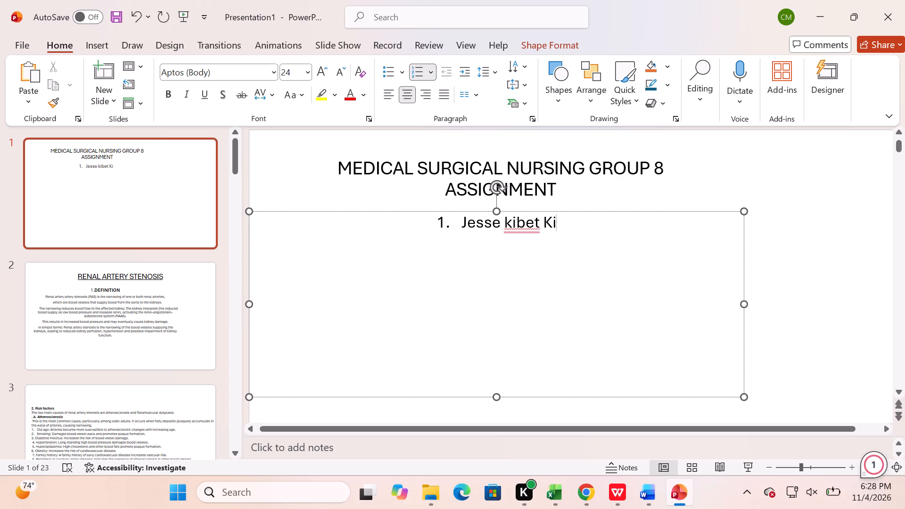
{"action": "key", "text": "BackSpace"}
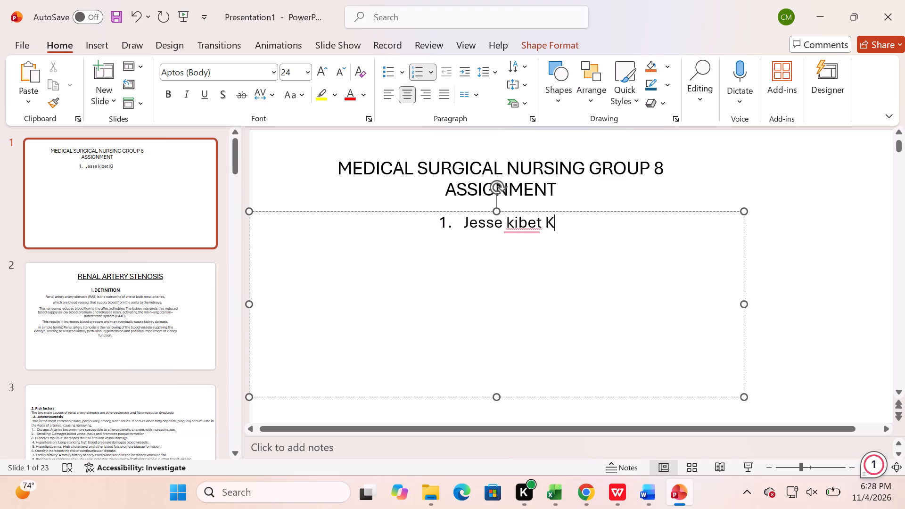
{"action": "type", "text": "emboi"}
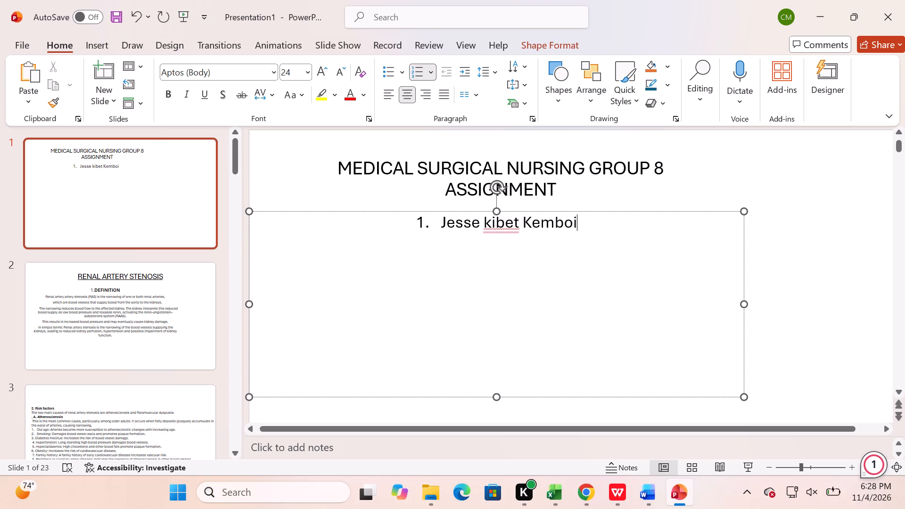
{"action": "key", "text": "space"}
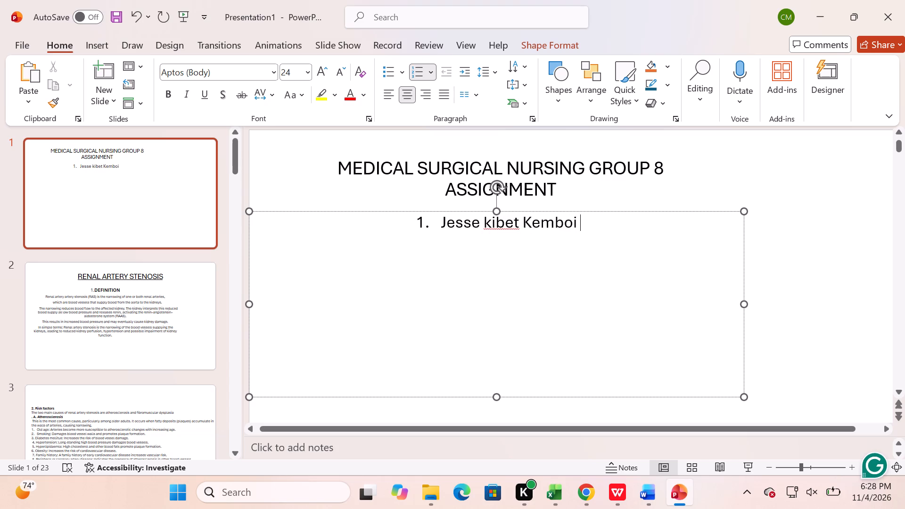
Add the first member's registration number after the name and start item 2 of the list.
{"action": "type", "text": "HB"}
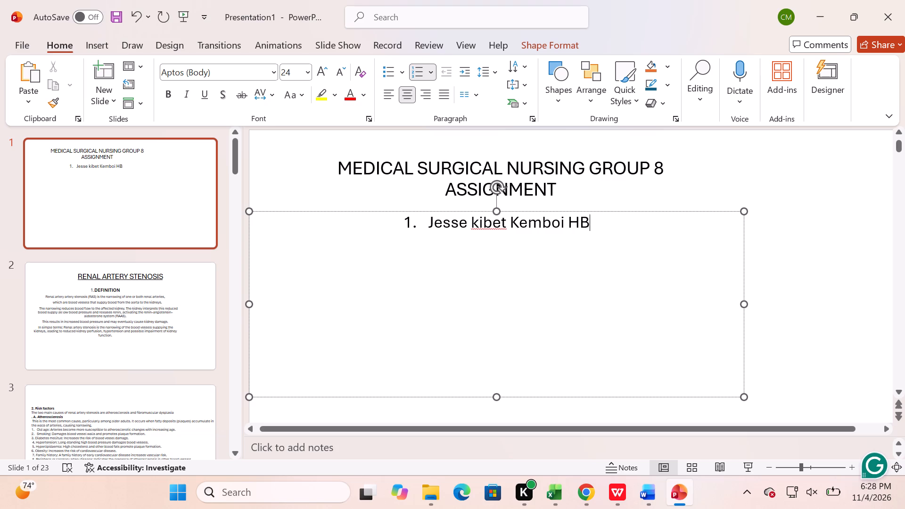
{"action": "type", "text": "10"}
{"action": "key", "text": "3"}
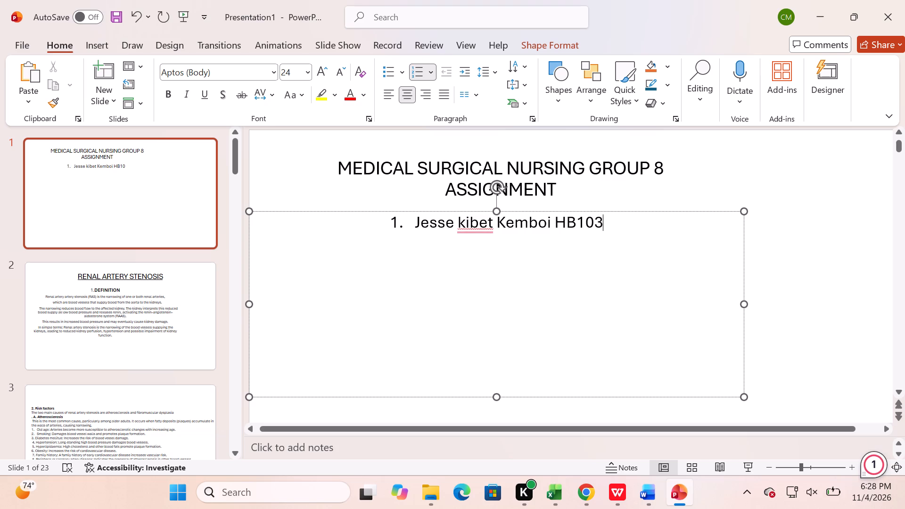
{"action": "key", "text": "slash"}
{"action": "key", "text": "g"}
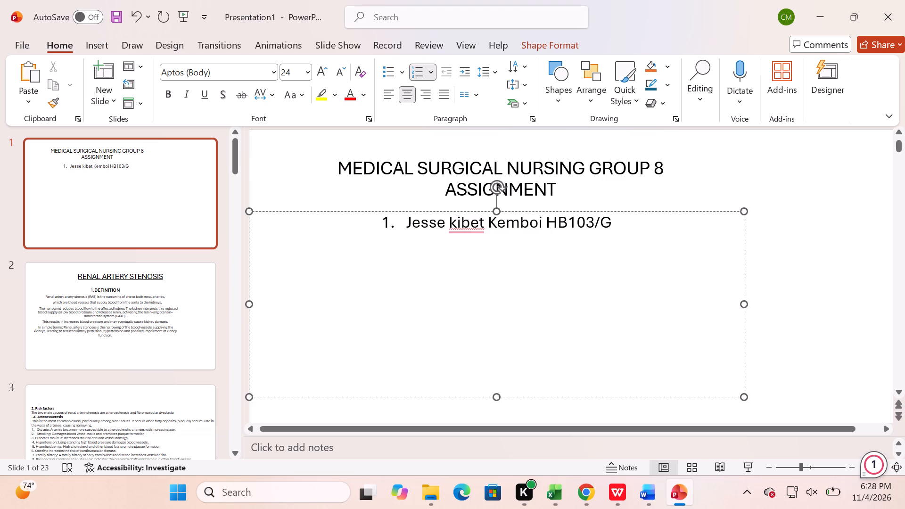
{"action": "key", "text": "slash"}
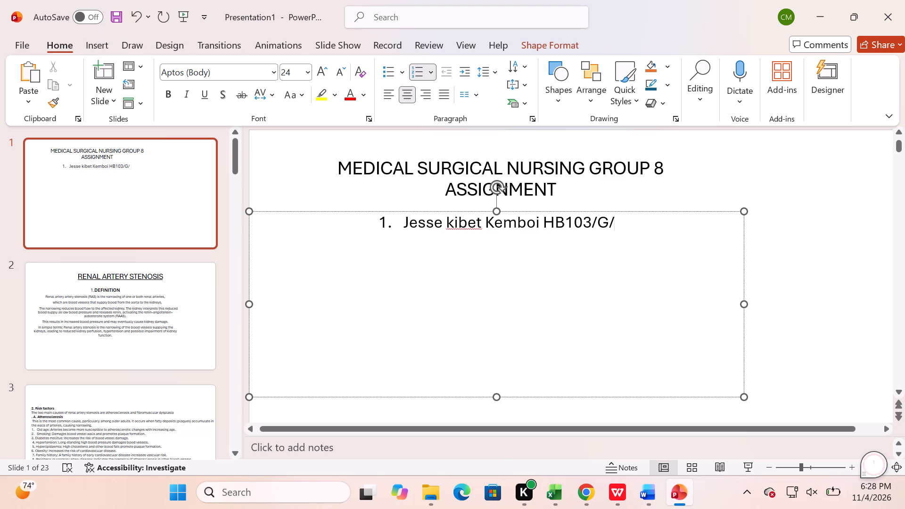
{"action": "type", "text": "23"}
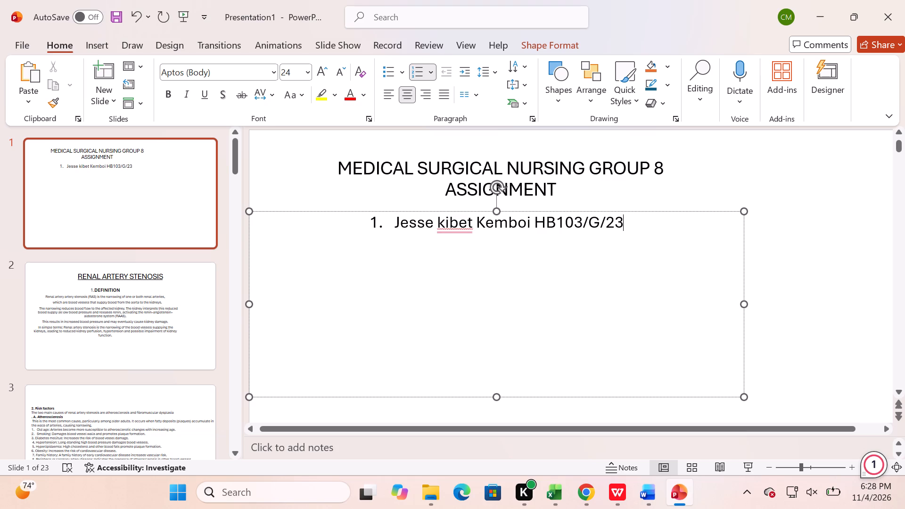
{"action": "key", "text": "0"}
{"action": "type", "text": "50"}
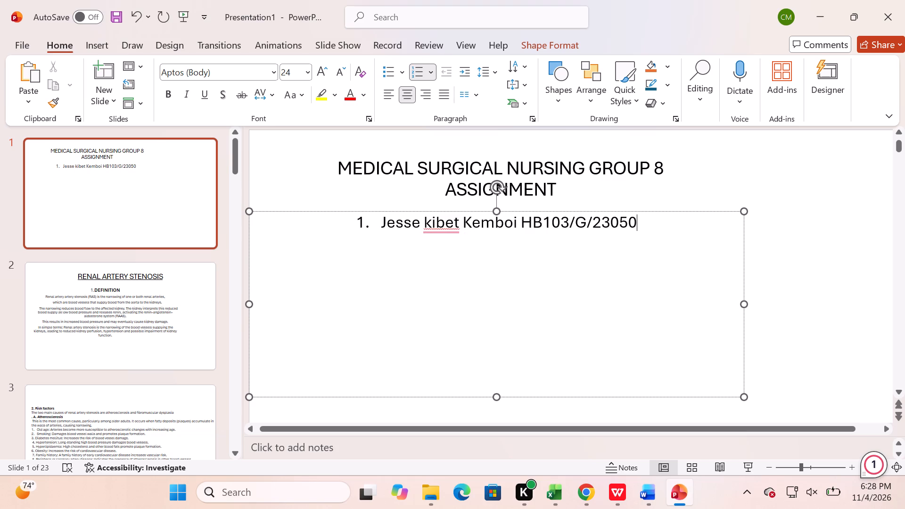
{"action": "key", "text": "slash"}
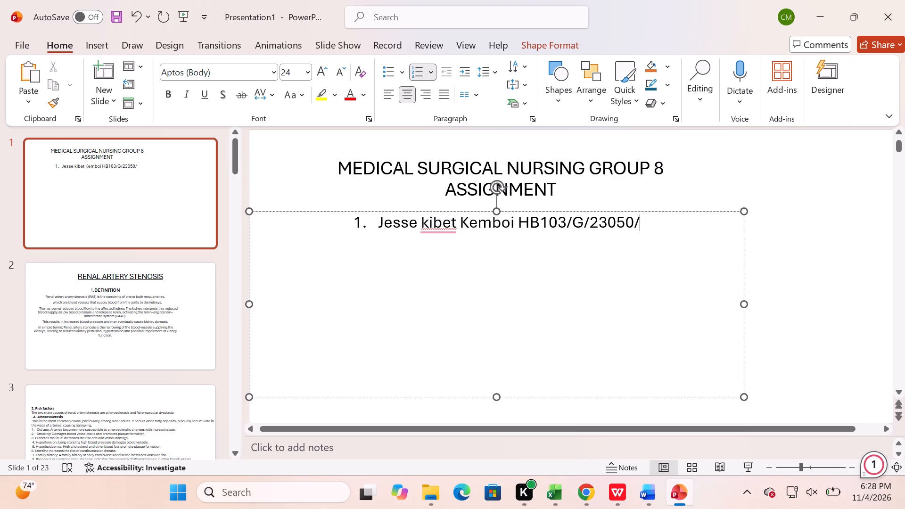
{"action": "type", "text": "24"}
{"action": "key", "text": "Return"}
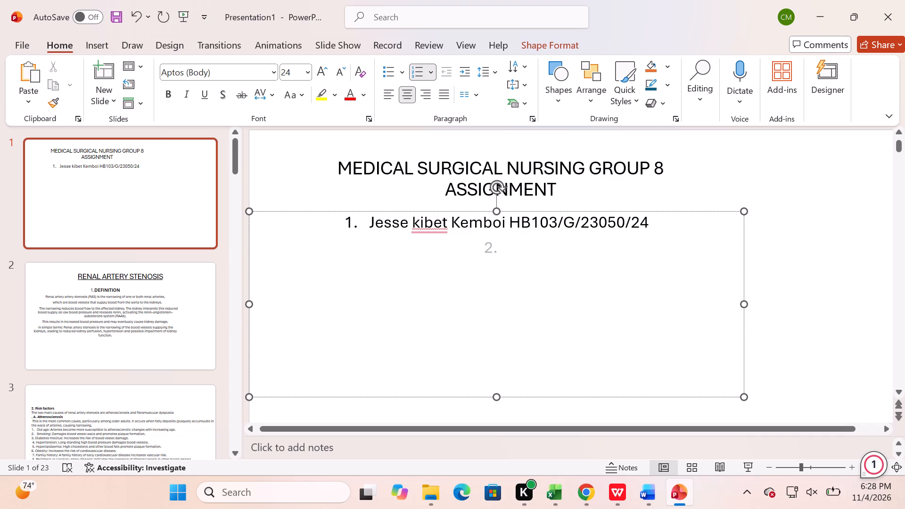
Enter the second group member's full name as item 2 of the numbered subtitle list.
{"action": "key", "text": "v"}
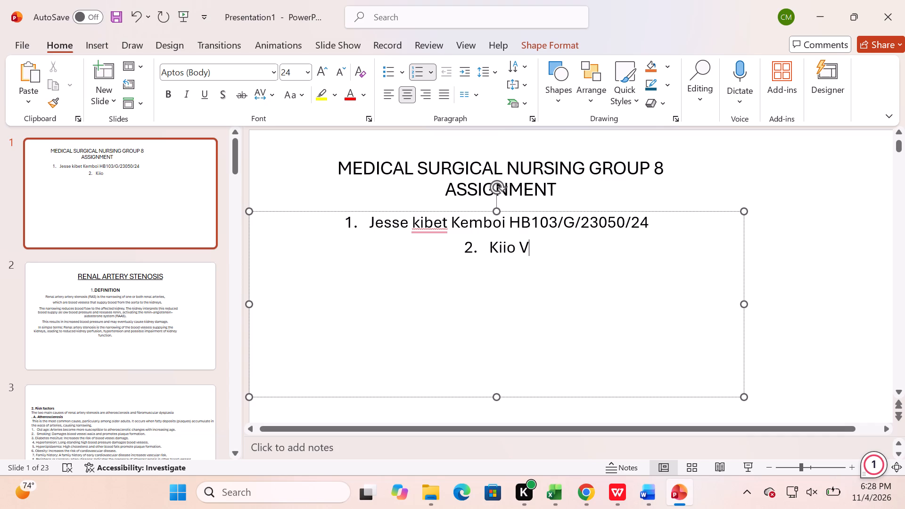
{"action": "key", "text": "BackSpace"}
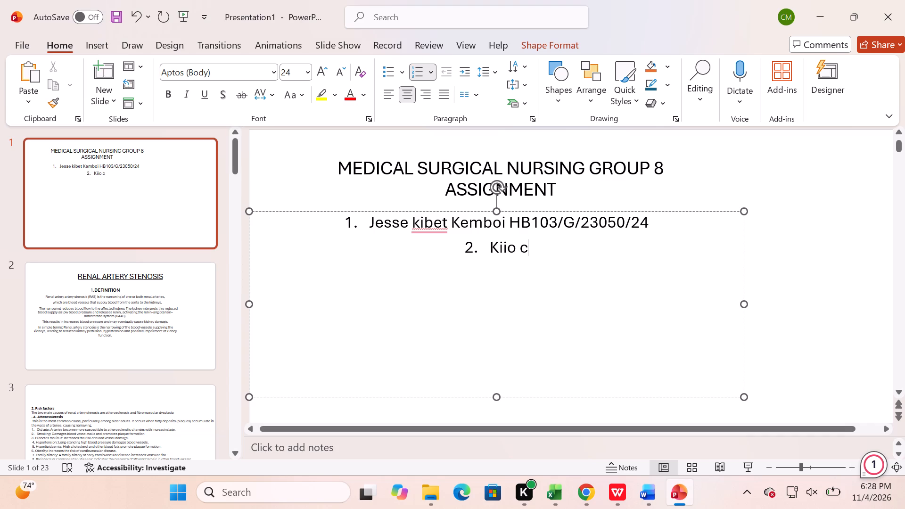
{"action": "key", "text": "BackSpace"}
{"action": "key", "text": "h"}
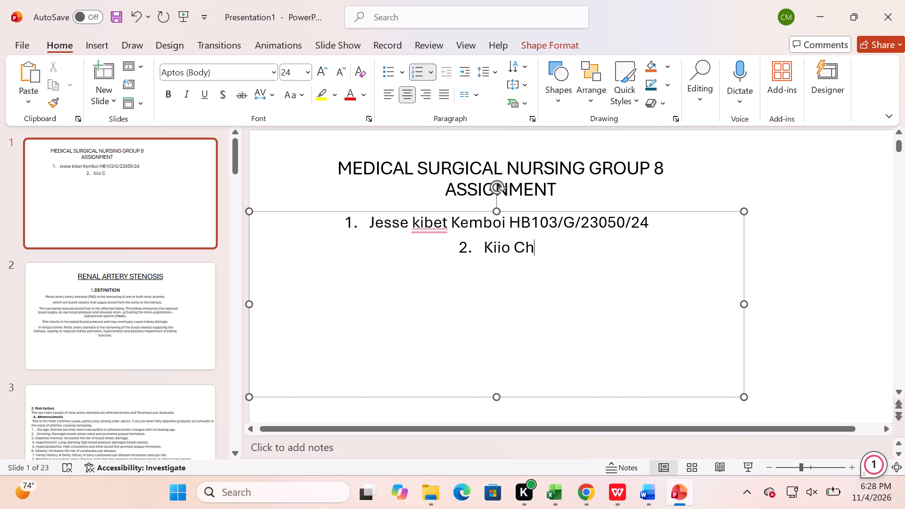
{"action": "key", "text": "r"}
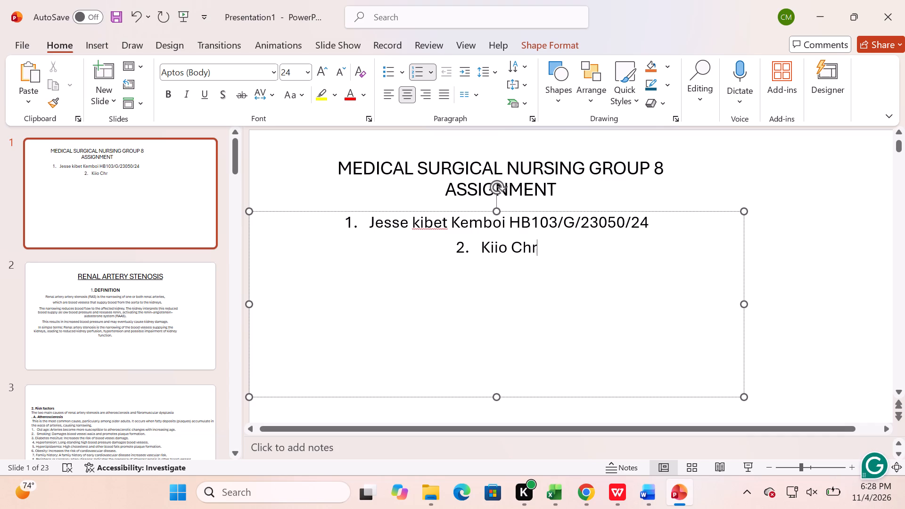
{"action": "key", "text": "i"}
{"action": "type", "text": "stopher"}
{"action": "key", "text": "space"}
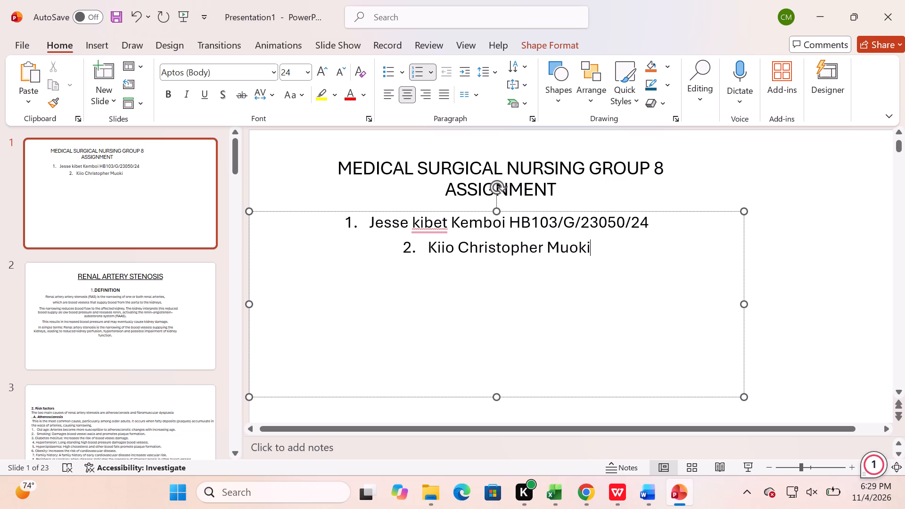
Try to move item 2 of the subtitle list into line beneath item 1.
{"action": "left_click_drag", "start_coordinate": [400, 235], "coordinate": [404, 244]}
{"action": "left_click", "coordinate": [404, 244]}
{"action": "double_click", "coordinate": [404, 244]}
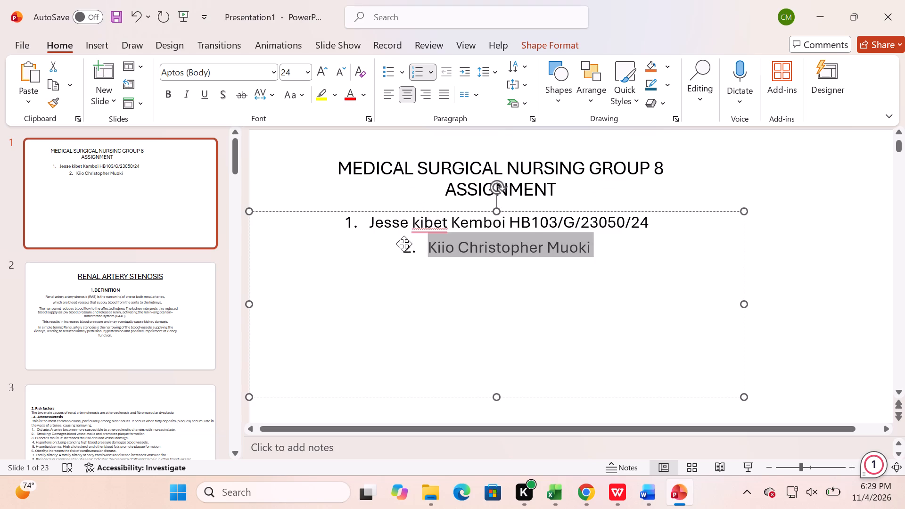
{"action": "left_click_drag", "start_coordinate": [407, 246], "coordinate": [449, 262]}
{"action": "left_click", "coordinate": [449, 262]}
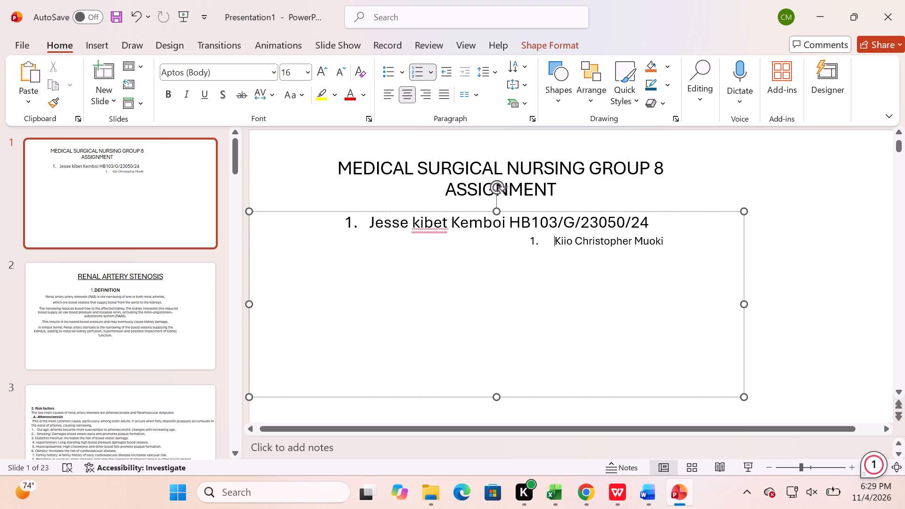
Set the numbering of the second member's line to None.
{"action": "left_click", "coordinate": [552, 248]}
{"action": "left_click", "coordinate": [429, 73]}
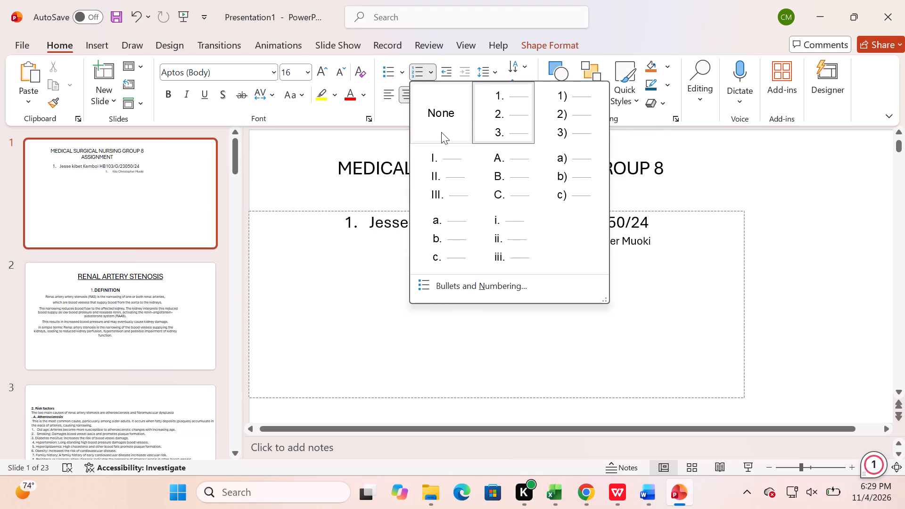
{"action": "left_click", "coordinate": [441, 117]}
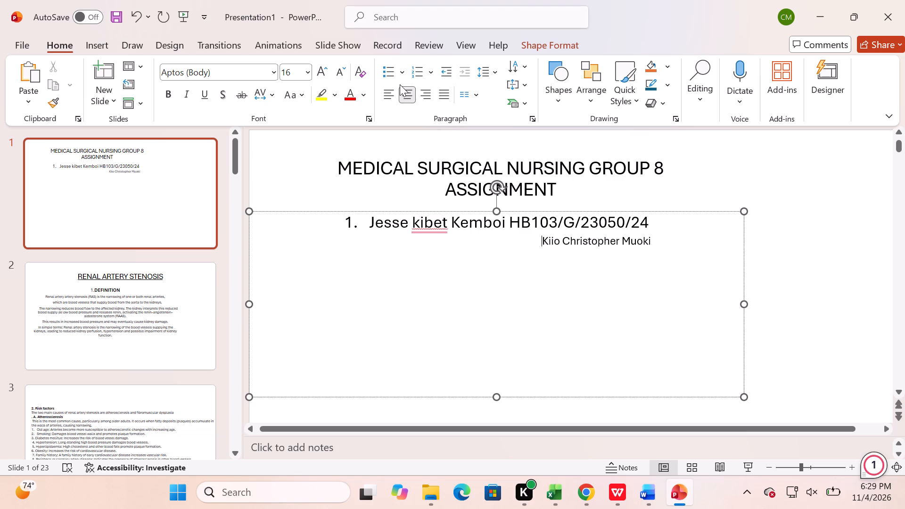
Undo the name entries, numbering and placeholder resizing, back to the empty bulleted subtitle.
{"action": "triple_click", "coordinate": [134, 18]}
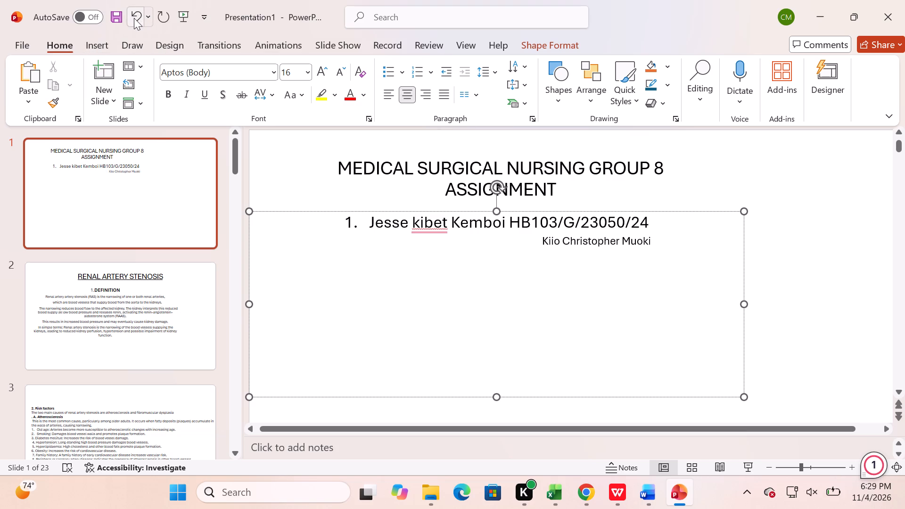
{"action": "triple_click", "coordinate": [134, 18]}
{"action": "triple_click", "coordinate": [134, 18]}
{"action": "triple_click", "coordinate": [134, 18]}
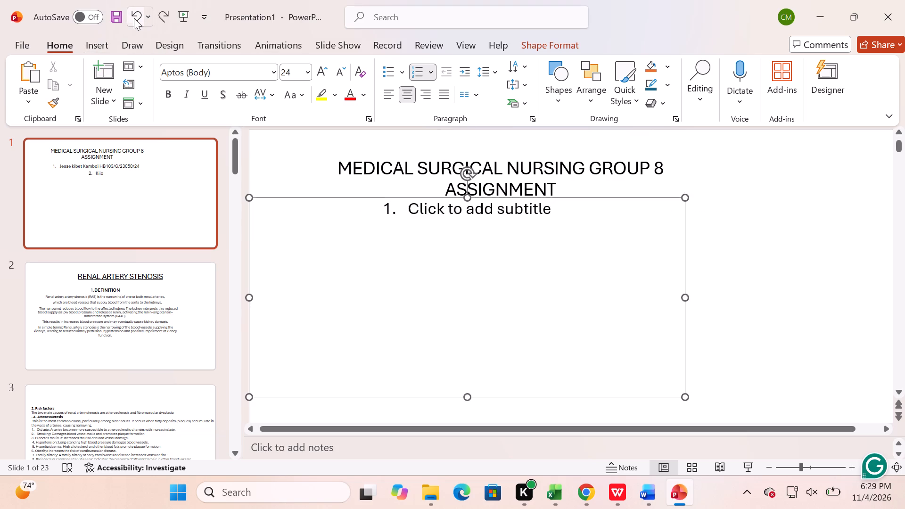
{"action": "triple_click", "coordinate": [134, 18]}
{"action": "left_click", "coordinate": [134, 18]}
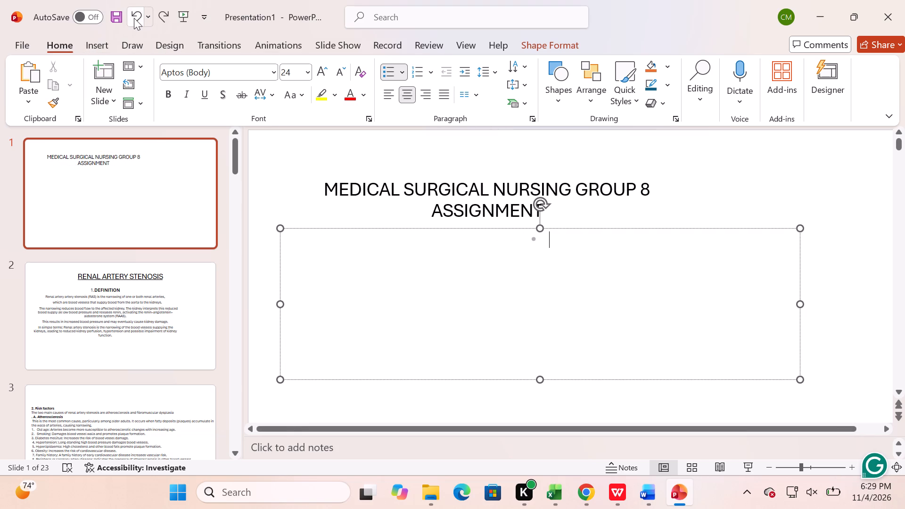
Remove the bullet from the empty subtitle line.
{"action": "left_click", "coordinate": [407, 70]}
{"action": "left_click", "coordinate": [419, 96]}
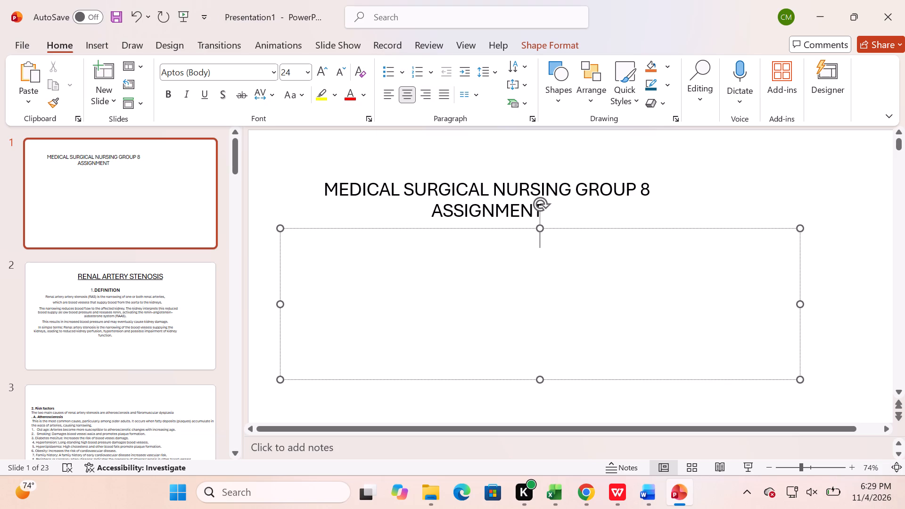
Start the subtitle with a manually numbered line "1." followed by the first group member's full name.
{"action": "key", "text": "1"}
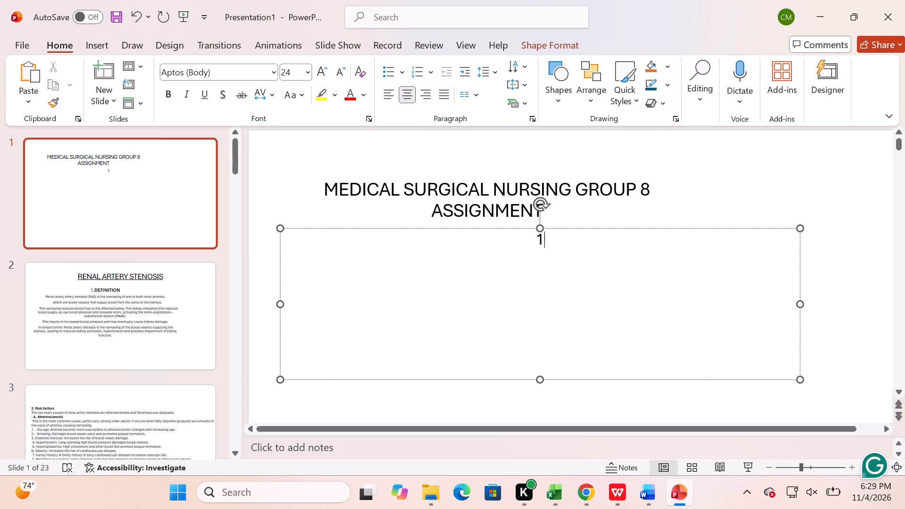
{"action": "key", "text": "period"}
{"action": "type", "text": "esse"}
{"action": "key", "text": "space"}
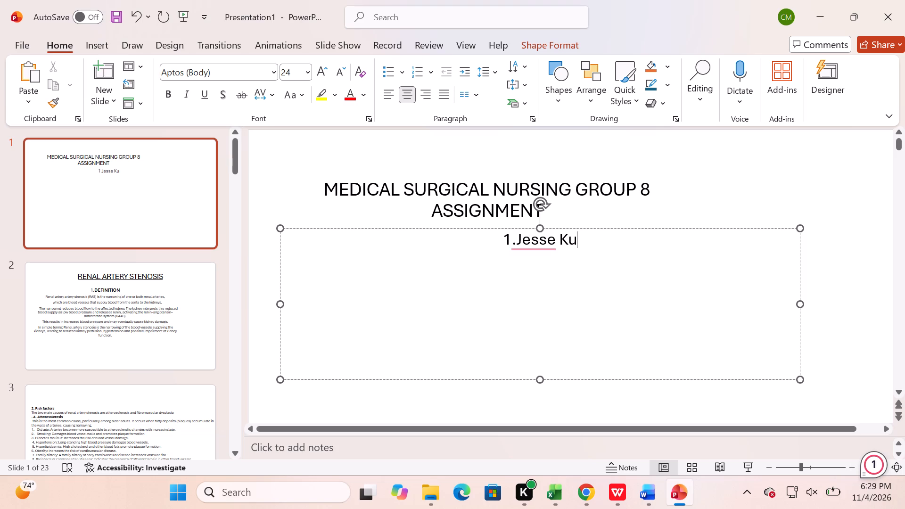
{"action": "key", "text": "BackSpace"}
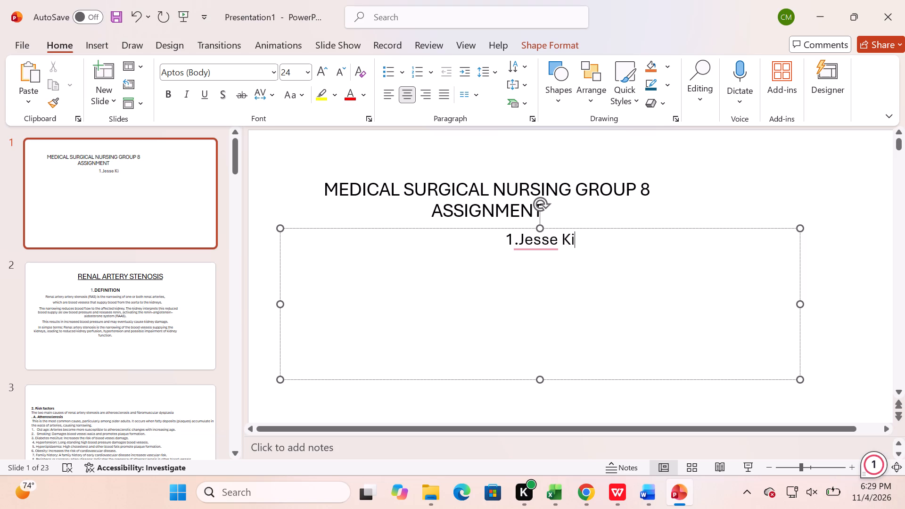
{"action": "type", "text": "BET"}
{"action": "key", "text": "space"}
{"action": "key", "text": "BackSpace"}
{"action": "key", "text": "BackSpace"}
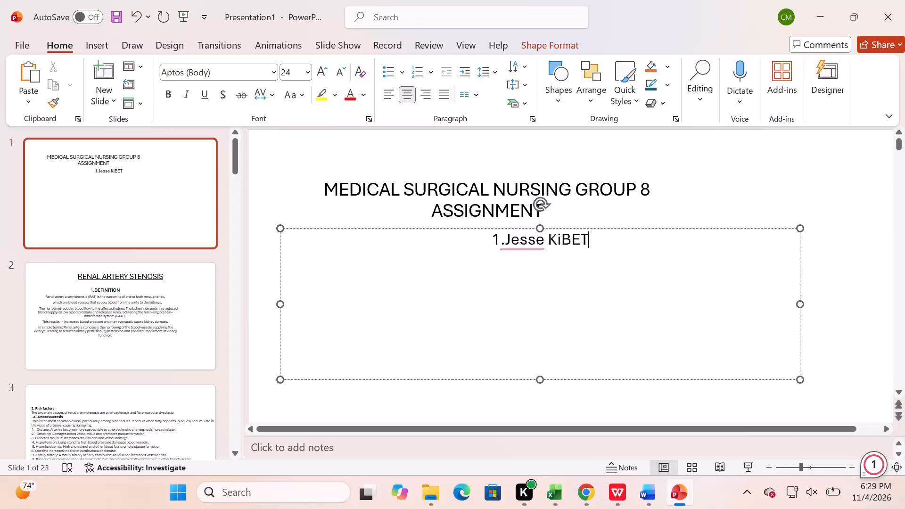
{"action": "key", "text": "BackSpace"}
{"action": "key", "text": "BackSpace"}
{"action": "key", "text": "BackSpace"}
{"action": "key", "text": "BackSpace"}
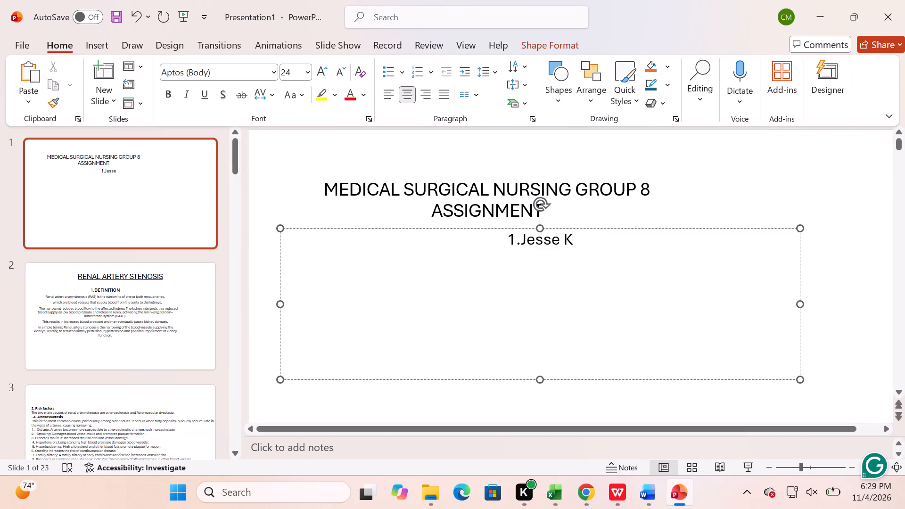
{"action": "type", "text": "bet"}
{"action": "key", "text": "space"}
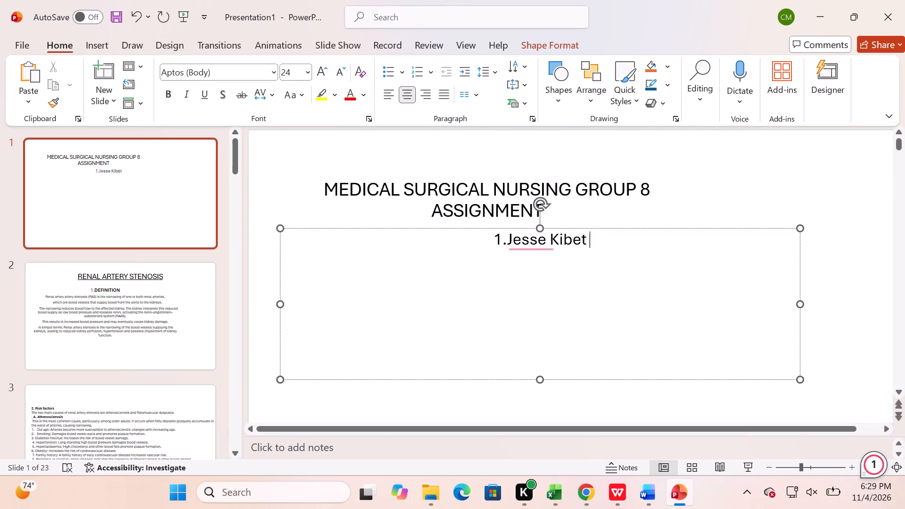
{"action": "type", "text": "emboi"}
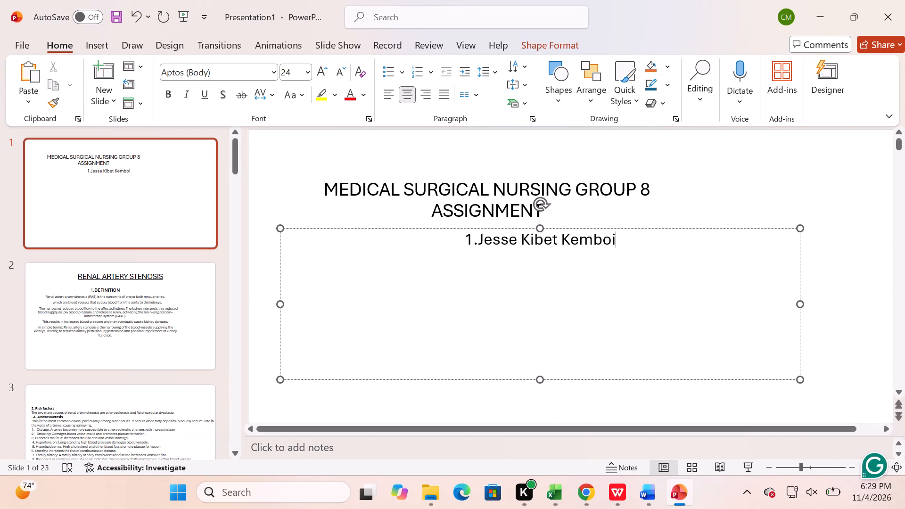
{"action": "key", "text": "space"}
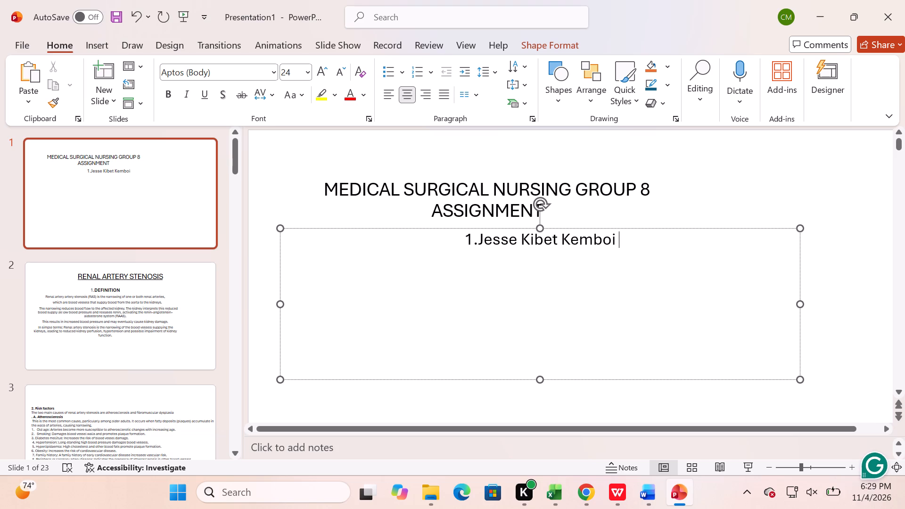
Add the first member's registration number after the name on line 1.
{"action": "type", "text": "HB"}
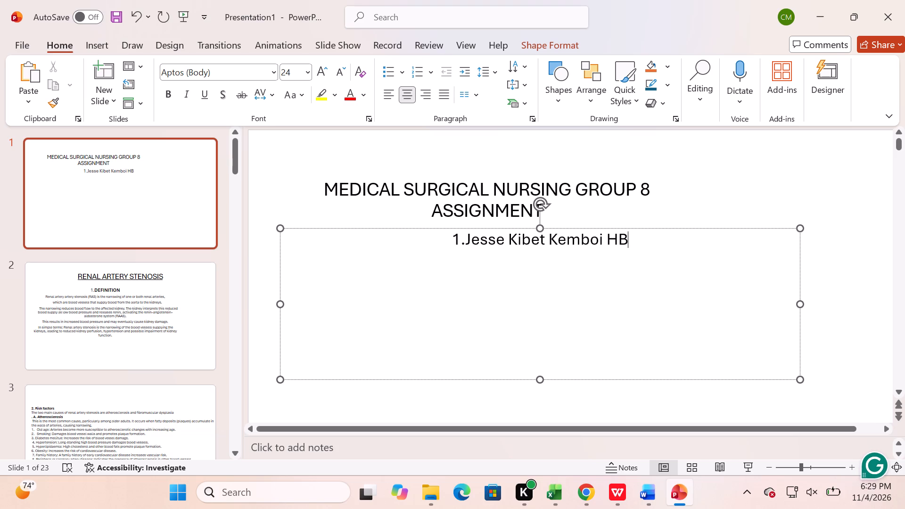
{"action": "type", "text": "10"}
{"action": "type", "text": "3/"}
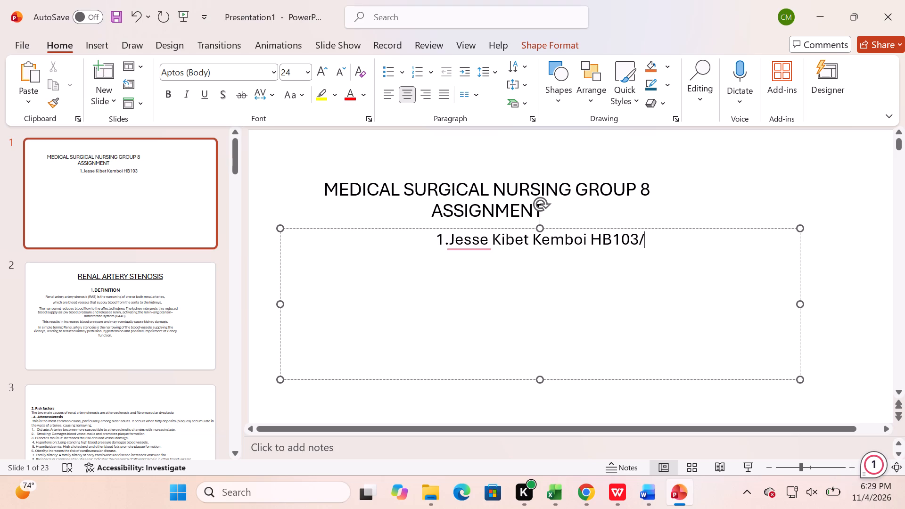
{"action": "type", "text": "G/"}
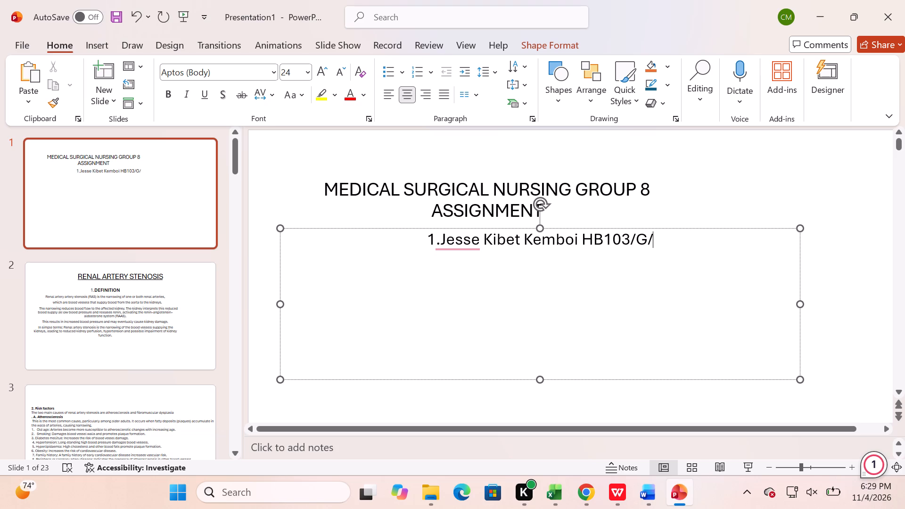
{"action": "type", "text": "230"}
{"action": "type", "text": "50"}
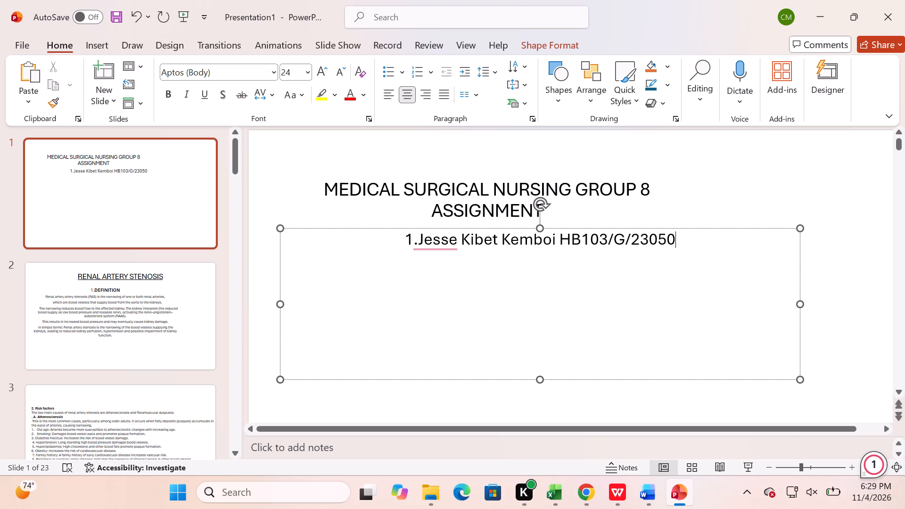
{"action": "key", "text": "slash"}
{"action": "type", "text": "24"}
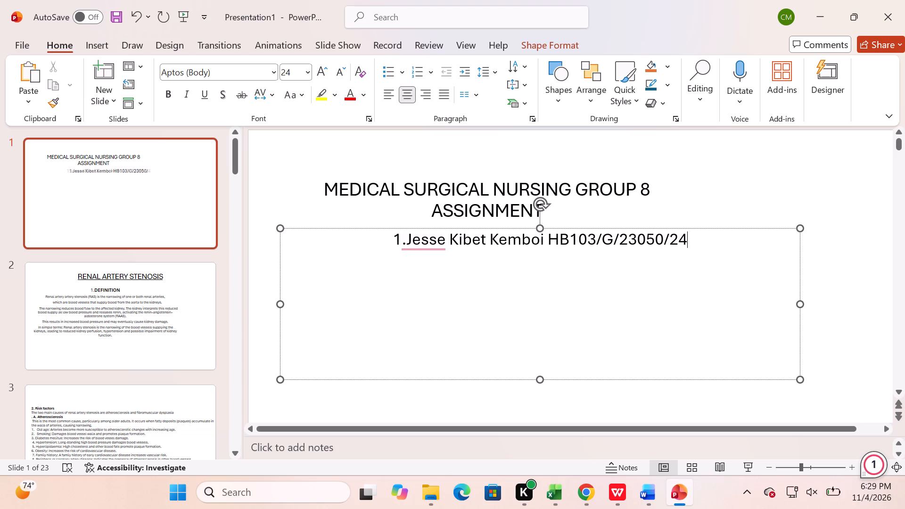
Add a second line manually numbered "2." with the second group member's full name.
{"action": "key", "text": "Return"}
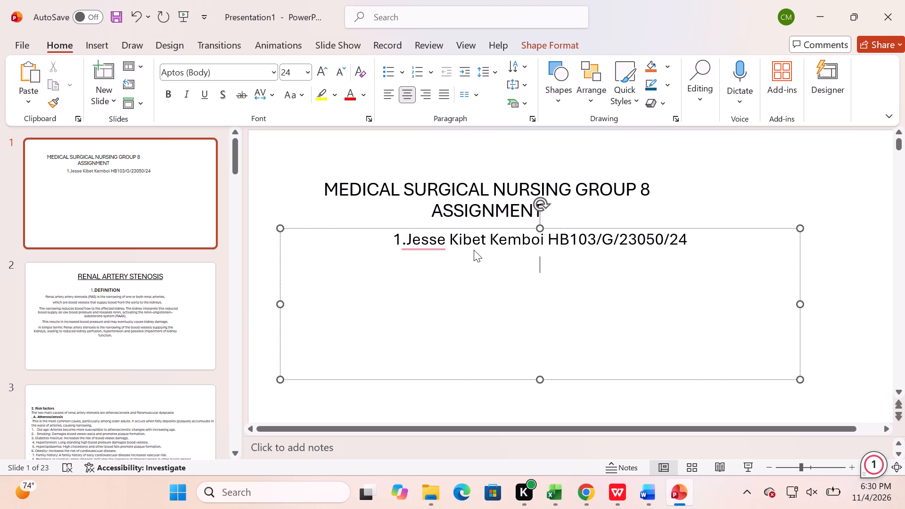
{"action": "left_click", "coordinate": [420, 257]}
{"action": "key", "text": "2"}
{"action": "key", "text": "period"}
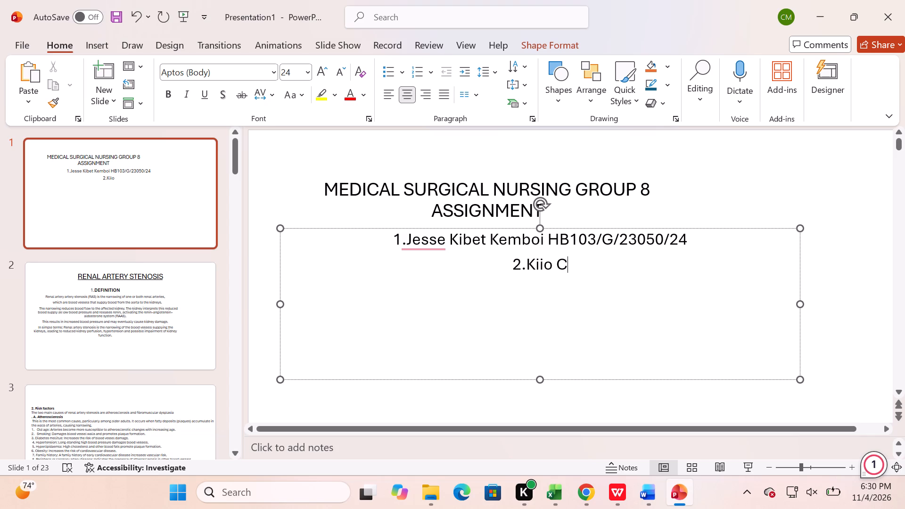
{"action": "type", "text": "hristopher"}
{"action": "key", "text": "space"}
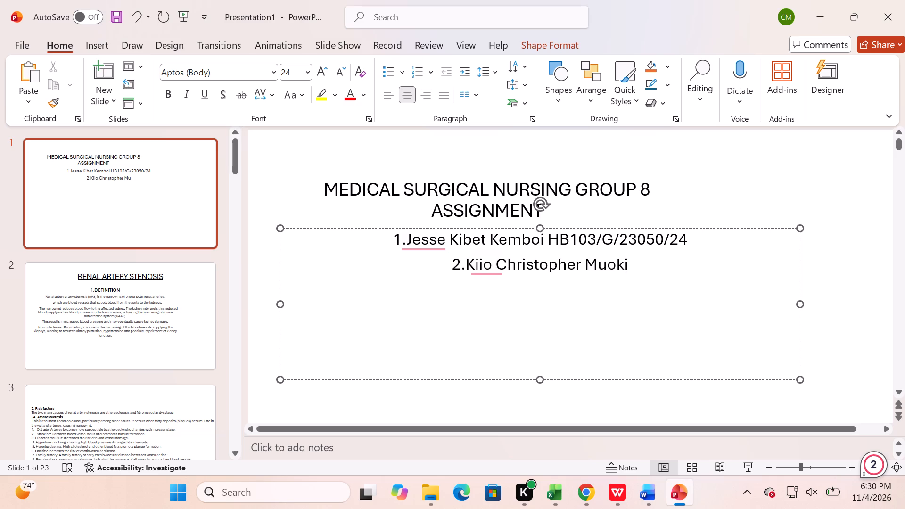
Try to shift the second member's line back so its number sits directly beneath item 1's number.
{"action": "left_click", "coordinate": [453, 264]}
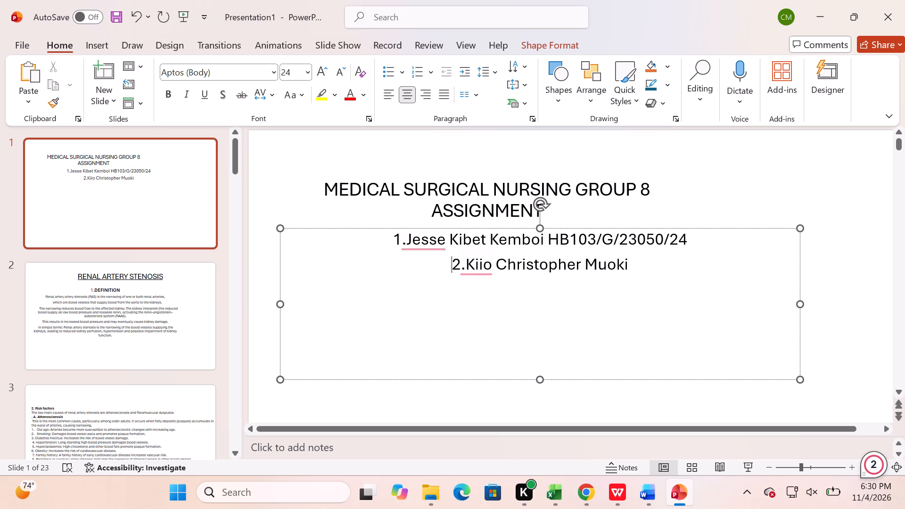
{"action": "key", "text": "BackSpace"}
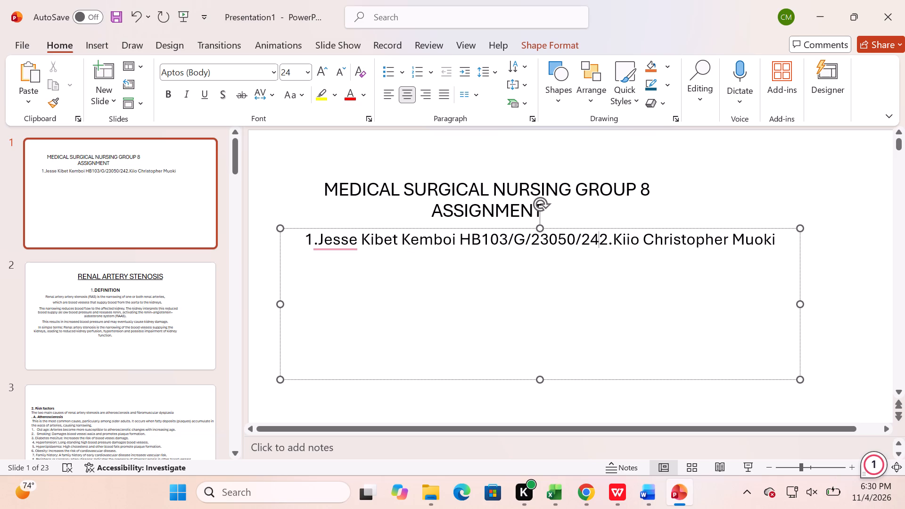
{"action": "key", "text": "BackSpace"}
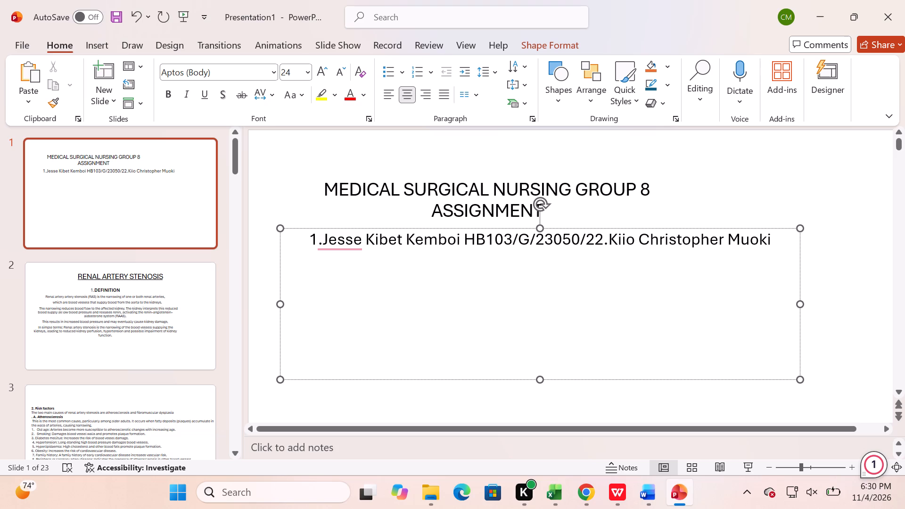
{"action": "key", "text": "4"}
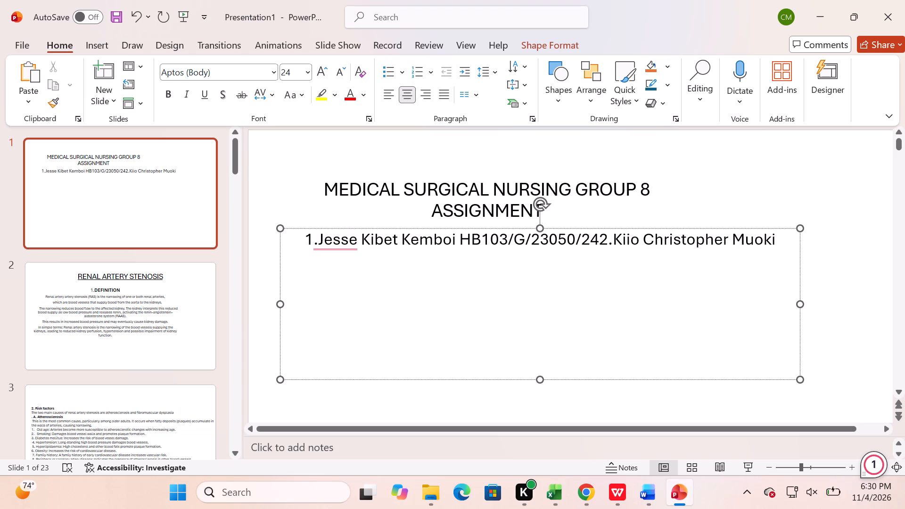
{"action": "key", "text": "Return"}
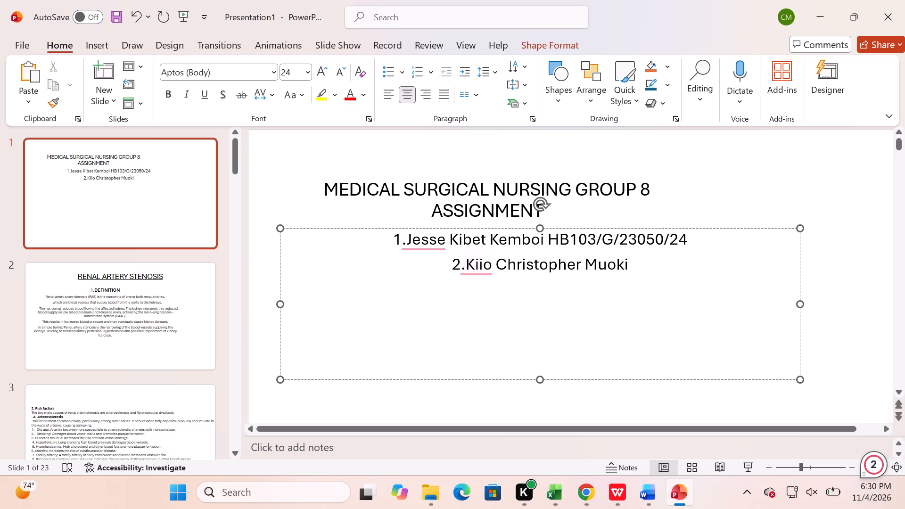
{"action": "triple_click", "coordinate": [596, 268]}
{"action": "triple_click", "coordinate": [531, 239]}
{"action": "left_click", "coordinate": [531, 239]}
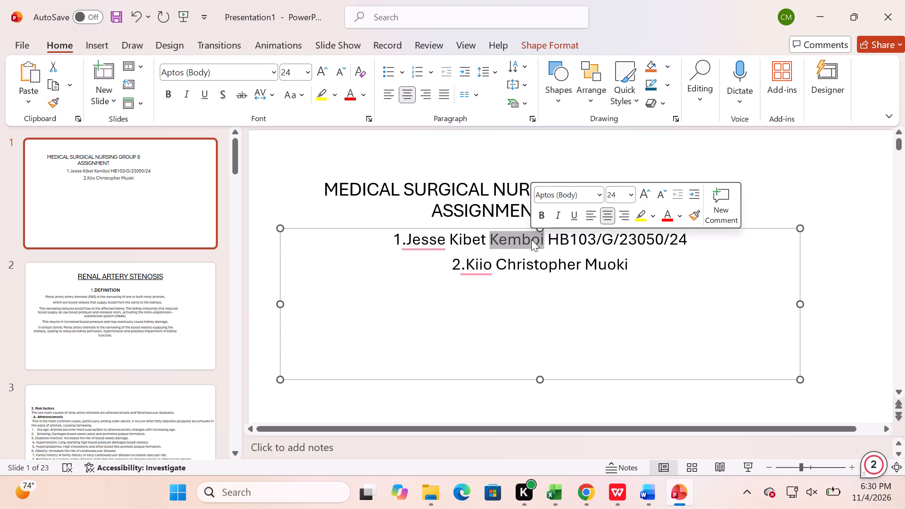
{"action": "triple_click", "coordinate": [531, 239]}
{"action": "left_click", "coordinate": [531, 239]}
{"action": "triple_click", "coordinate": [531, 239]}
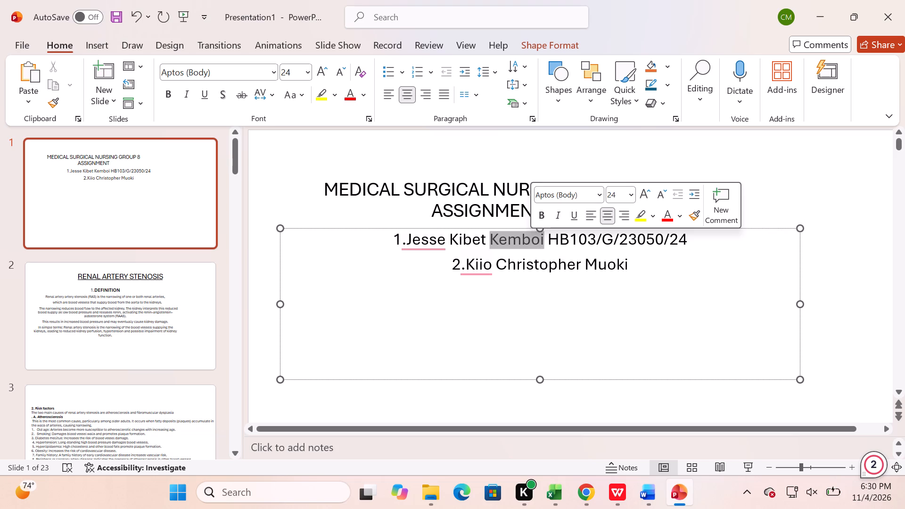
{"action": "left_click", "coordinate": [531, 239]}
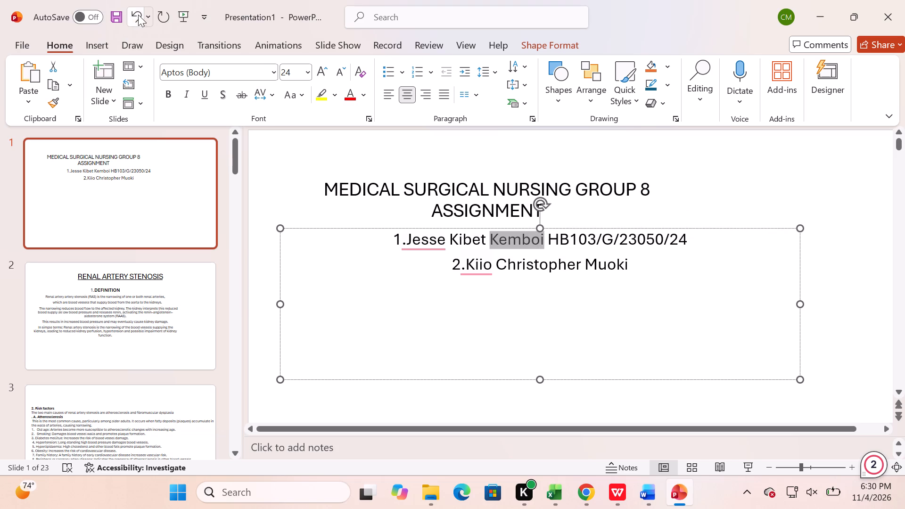
Undo the manually numbered group member entries on the title slide until the subtitle placeholder is empty.
{"action": "triple_click", "coordinate": [133, 12]}
{"action": "double_click", "coordinate": [133, 12]}
{"action": "left_click", "coordinate": [133, 12]}
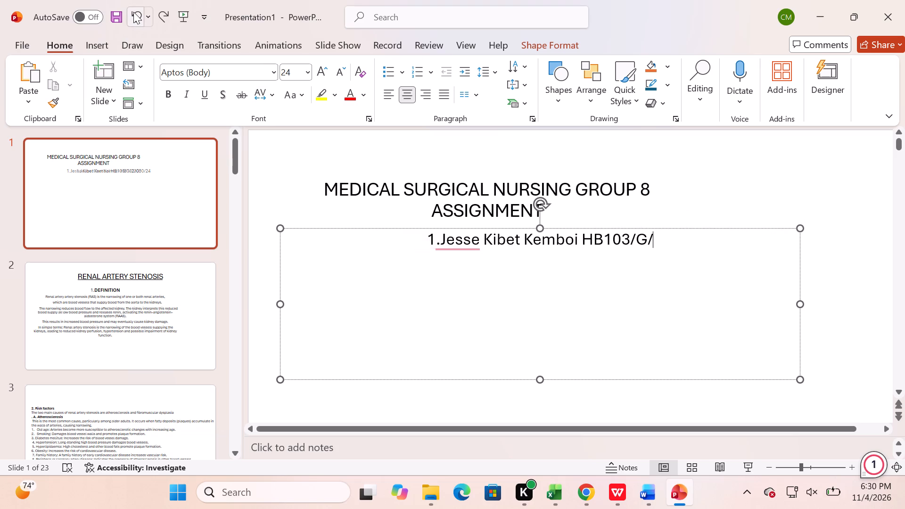
{"action": "double_click", "coordinate": [133, 12]}
{"action": "left_click", "coordinate": [133, 12]}
{"action": "left_click", "coordinate": [133, 12]}
{"action": "left_click", "coordinate": [133, 12]}
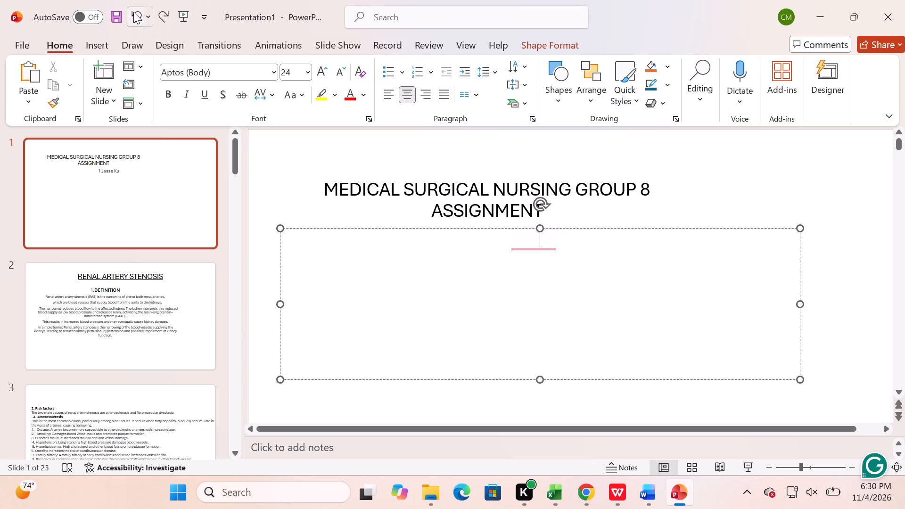
{"action": "left_click", "coordinate": [133, 12]}
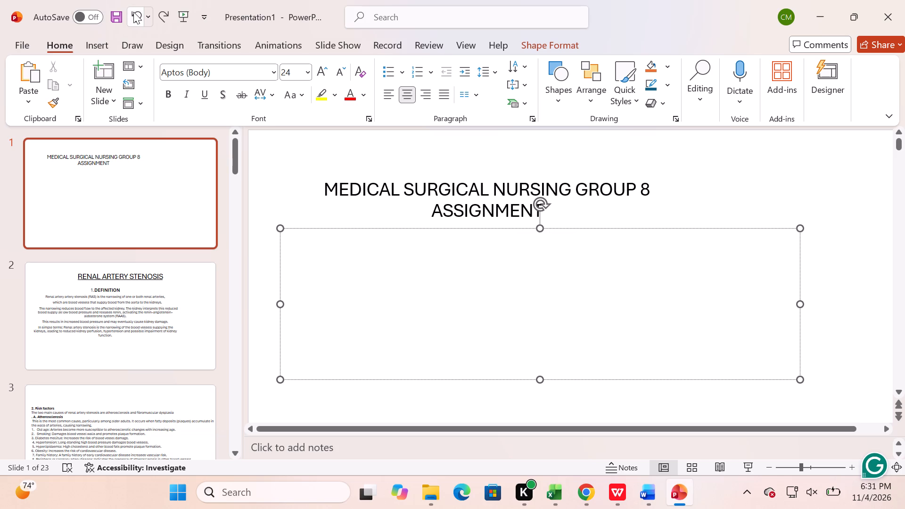
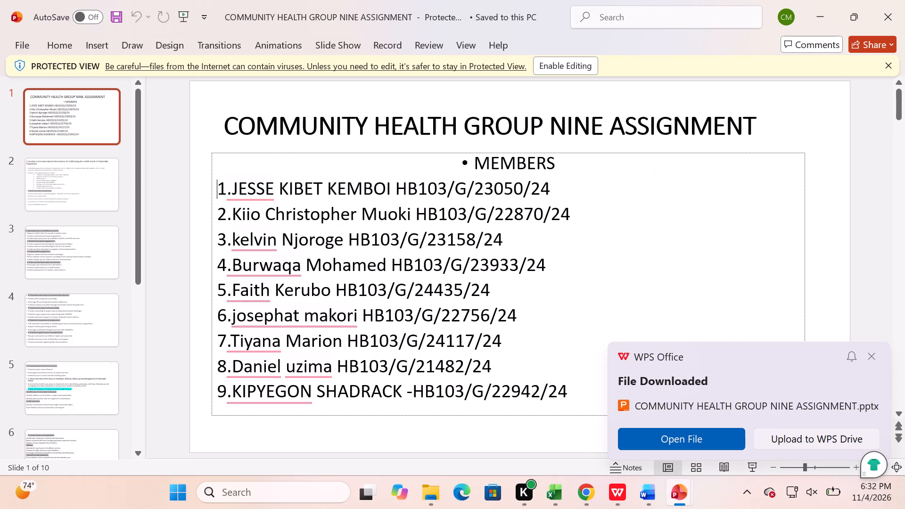
Select the text from the MEMBERS heading through the first member's name on the Community Health Group Nine title slide.
{"action": "double_click", "coordinate": [471, 163]}
{"action": "left_click_drag", "start_coordinate": [471, 163], "coordinate": [461, 161]}
{"action": "left_click_drag", "start_coordinate": [461, 161], "coordinate": [389, 186]}
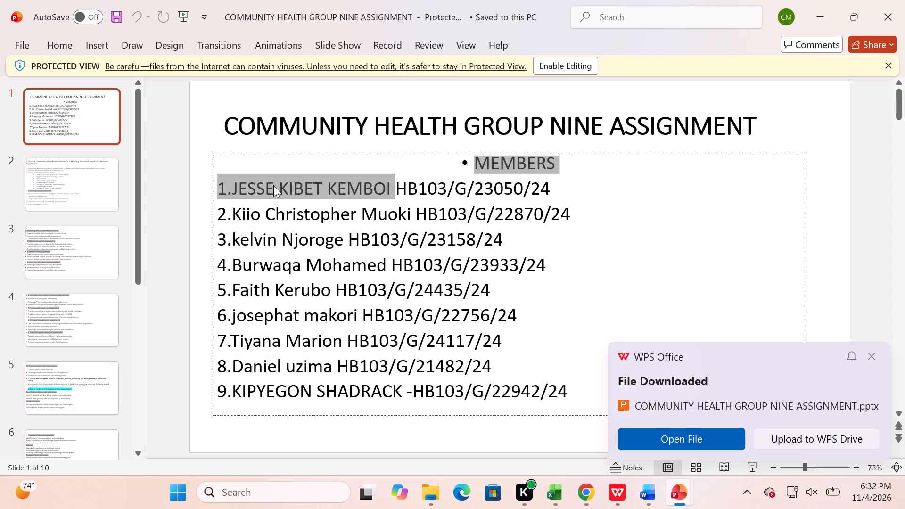
Copy the numbered member list, lines 1 to 9, from the first slide of the COMMUNITY HEALTH GROUP NINE ASSIGNMENT presentation.
{"action": "left_click", "coordinate": [277, 184]}
{"action": "scroll", "coordinate": [284, 184], "scroll_direction": "right", "scroll_amount": 1}
{"action": "left_click", "coordinate": [466, 141]}
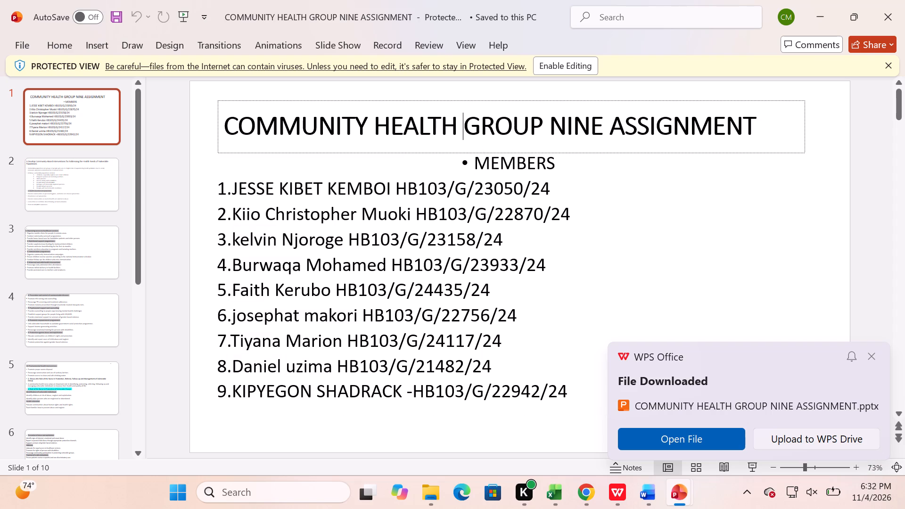
{"action": "double_click", "coordinate": [468, 157]}
{"action": "scroll", "coordinate": [475, 159], "scroll_direction": "left", "scroll_amount": 1}
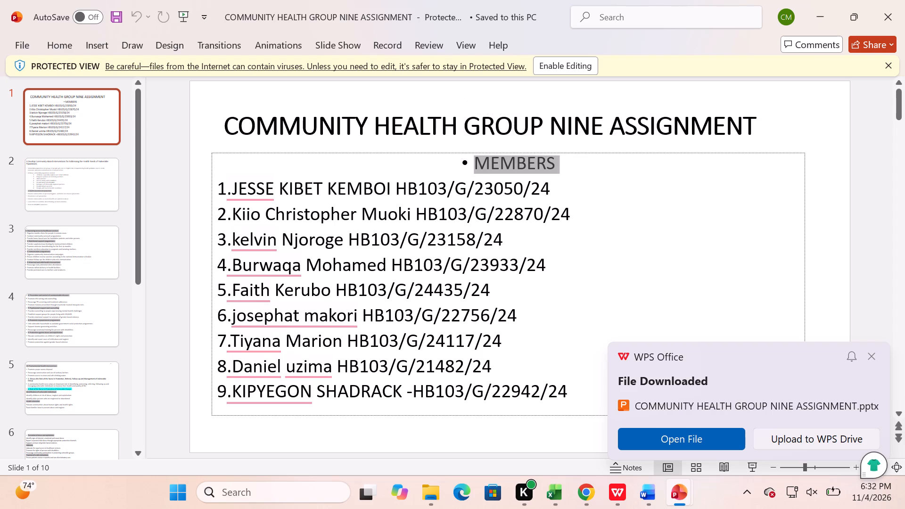
{"action": "scroll", "coordinate": [313, 192], "scroll_direction": "left", "scroll_amount": 1}
{"action": "left_click_drag", "start_coordinate": [273, 202], "coordinate": [256, 316]}
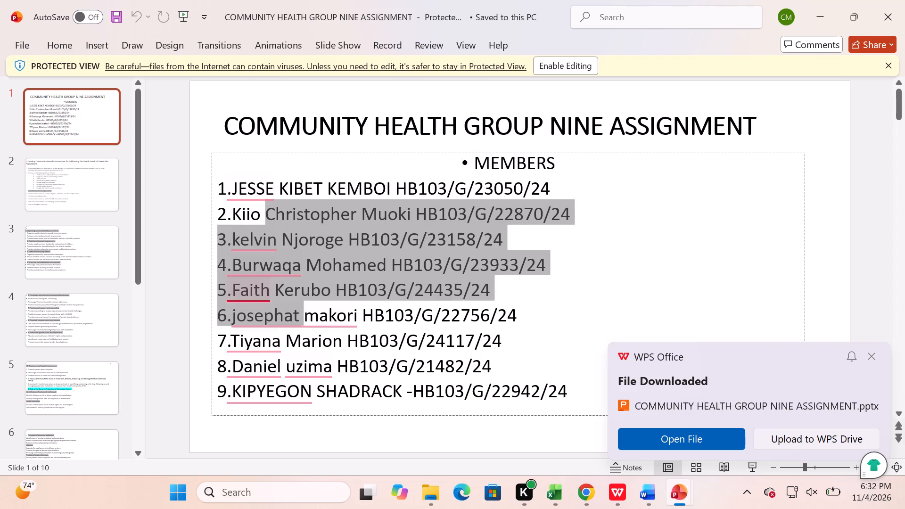
{"action": "left_click_drag", "start_coordinate": [256, 316], "coordinate": [160, 190]}
{"action": "left_click", "coordinate": [520, 171]}
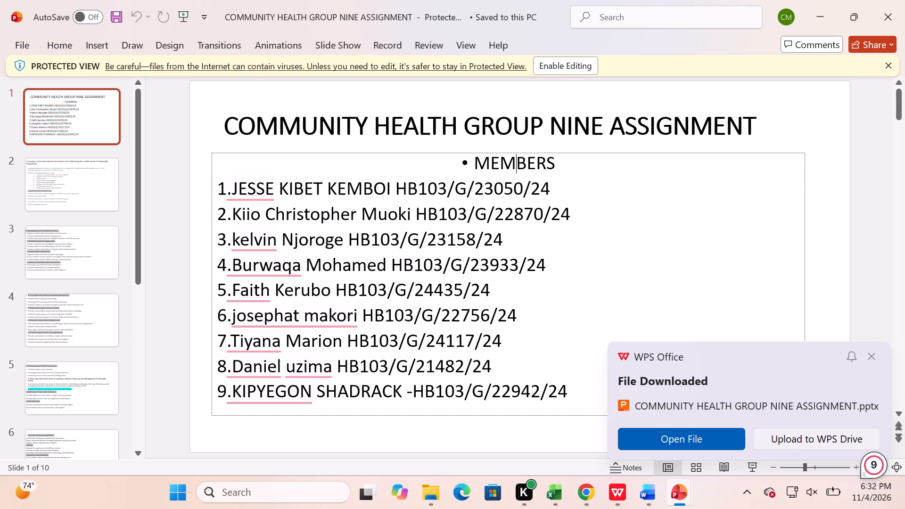
{"action": "left_click_drag", "start_coordinate": [551, 167], "coordinate": [516, 334]}
{"action": "scroll", "coordinate": [534, 185], "scroll_direction": "up", "scroll_amount": 1}
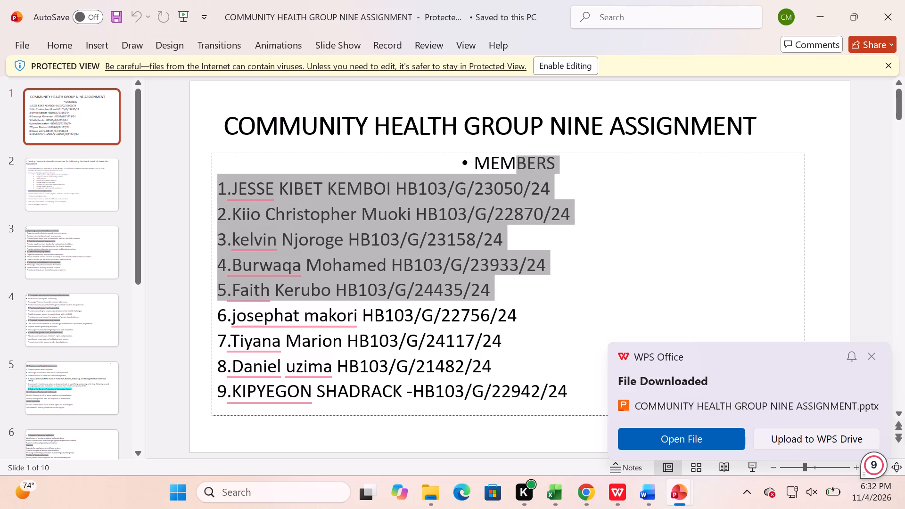
{"action": "left_click_drag", "start_coordinate": [516, 334], "coordinate": [571, 403]}
{"action": "scroll", "coordinate": [516, 334], "scroll_direction": "up", "scroll_amount": 1}
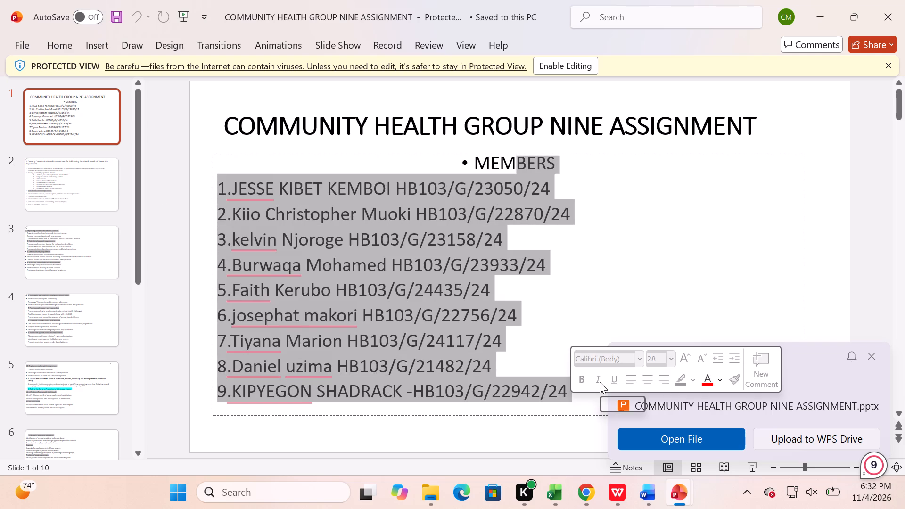
{"action": "key", "text": "ctrl+c"}
{"action": "key", "text": "ctrl+c"}
{"action": "key", "text": "ctrl+c"}
{"action": "key", "text": "ctrl+c"}
{"action": "key", "text": "ctrl+c"}
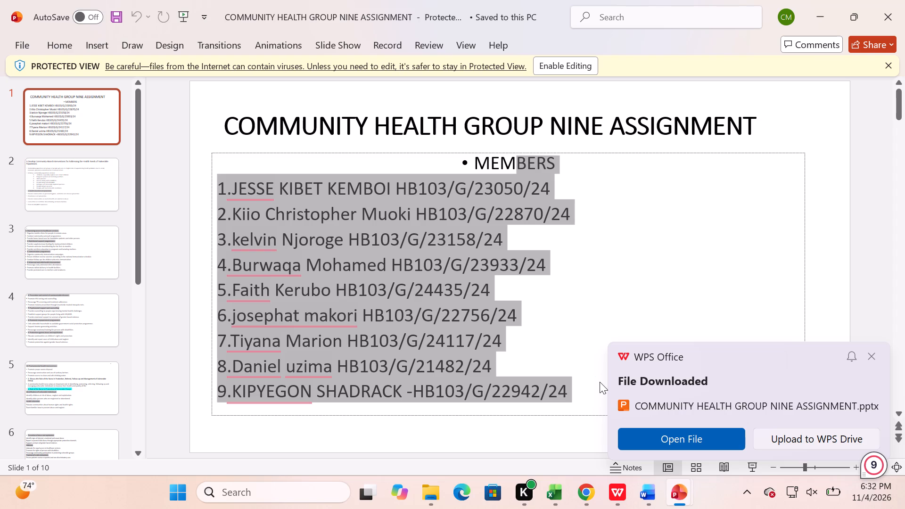
{"action": "key", "text": "ctrl+c"}
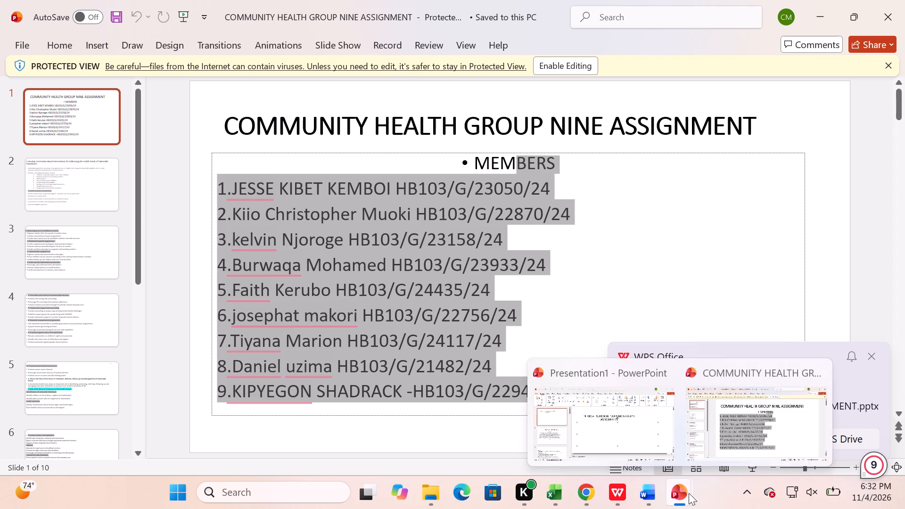
Switch to Presentation1 and paste the copied member list into the empty subtitle box of the title slide.
{"action": "left_click", "coordinate": [683, 433]}
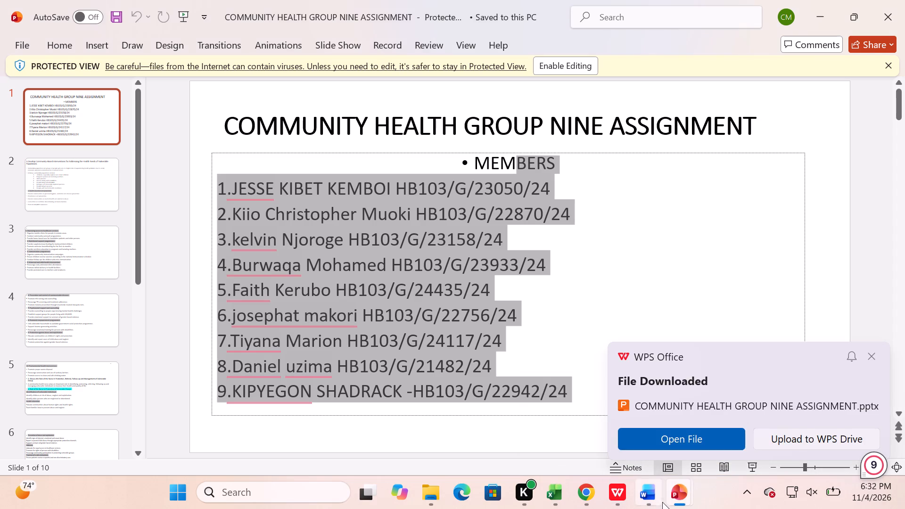
{"action": "left_click", "coordinate": [664, 437]}
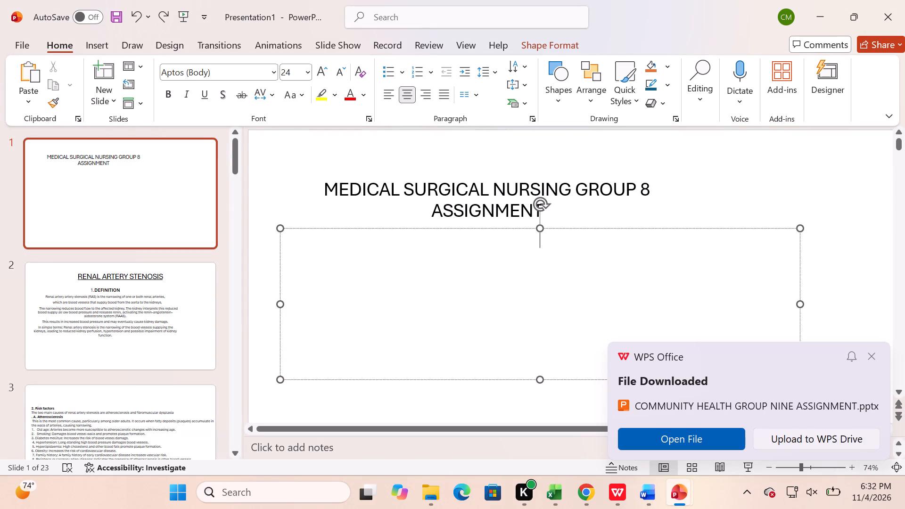
{"action": "left_click", "coordinate": [402, 274]}
{"action": "left_click", "coordinate": [488, 254]}
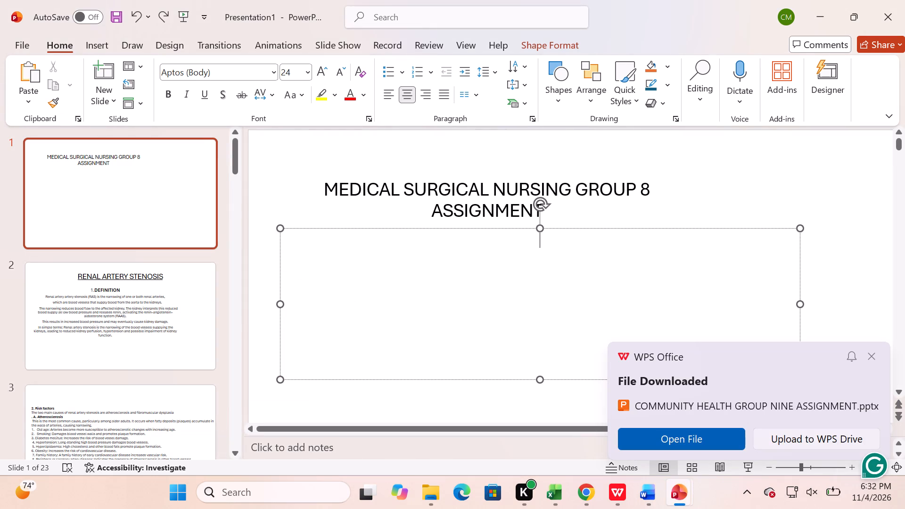
{"action": "key", "text": "ctrl+v"}
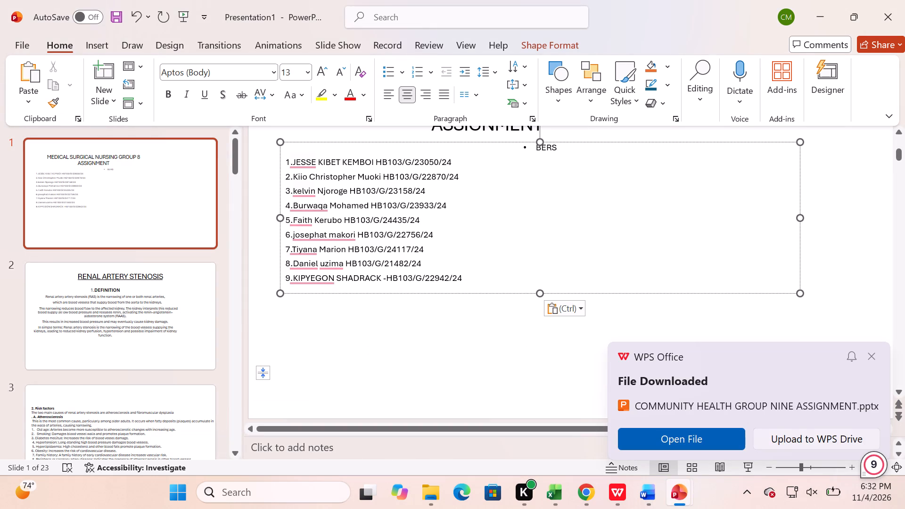
{"action": "scroll", "coordinate": [488, 254], "scroll_direction": "up", "scroll_amount": 1}
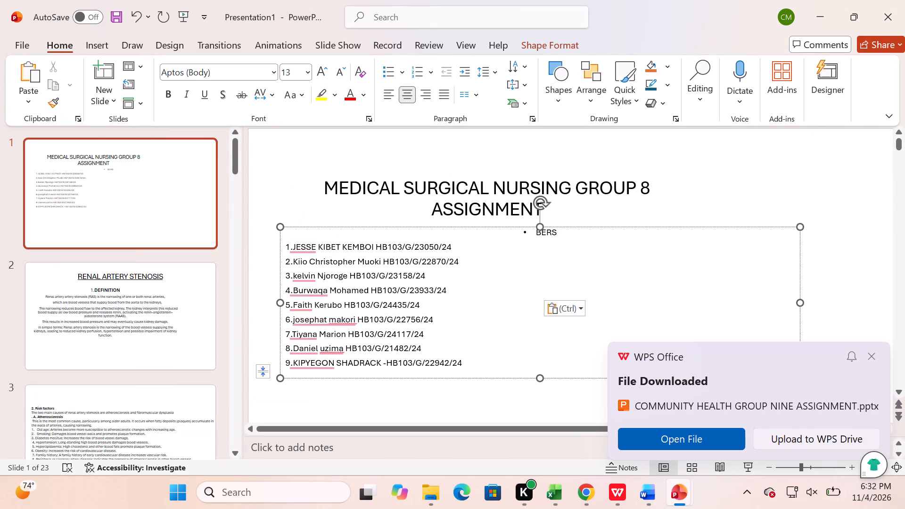
Delete the leftover text "BERS" and its bullet from the first line of the pasted list.
{"action": "left_click", "coordinate": [567, 230]}
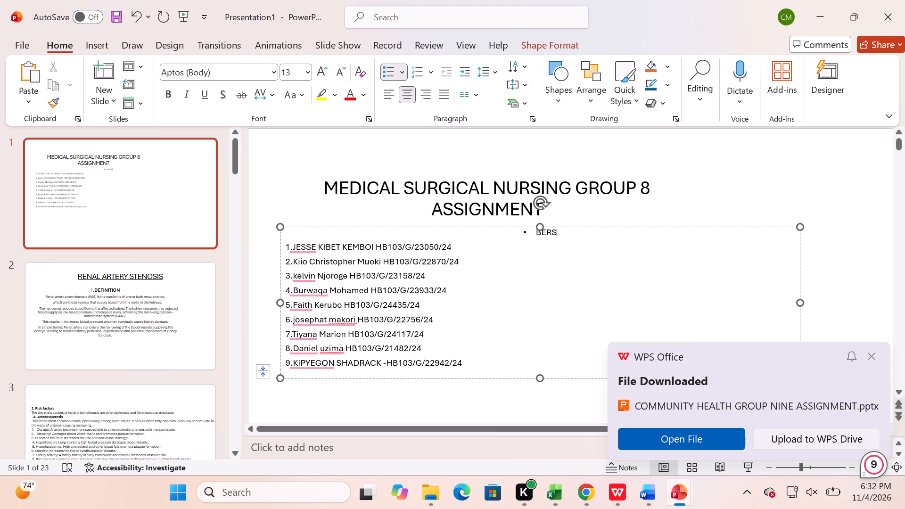
{"action": "key", "text": "BackSpace"}
{"action": "key", "text": "BackSpace"}
{"action": "key", "text": "BackSpace"}
{"action": "key", "text": "BackSpace"}
{"action": "key", "text": "BackSpace"}
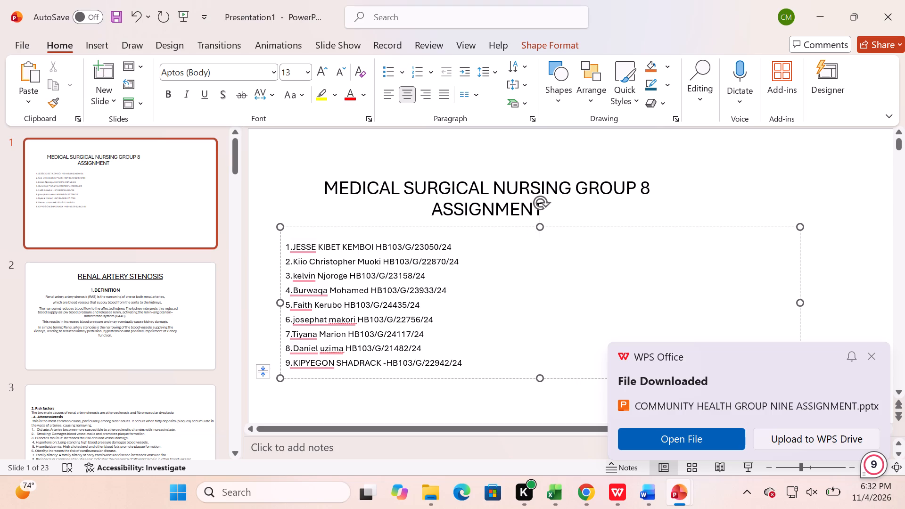
Enter the heading "MEMBERS" on the empty centred line above the numbered member list.
{"action": "key", "text": "m"}
{"action": "key", "text": "BackSpace"}
{"action": "left_click", "coordinate": [870, 358]}
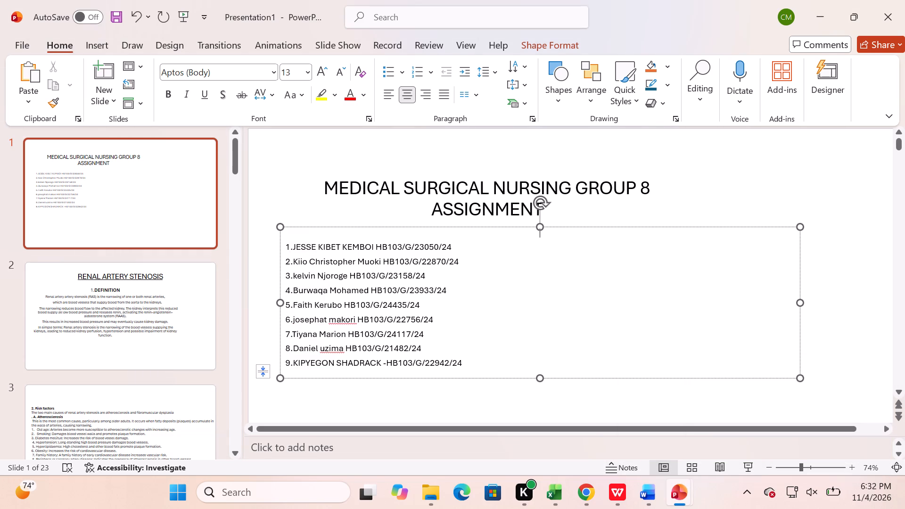
{"action": "left_click", "coordinate": [355, 229]}
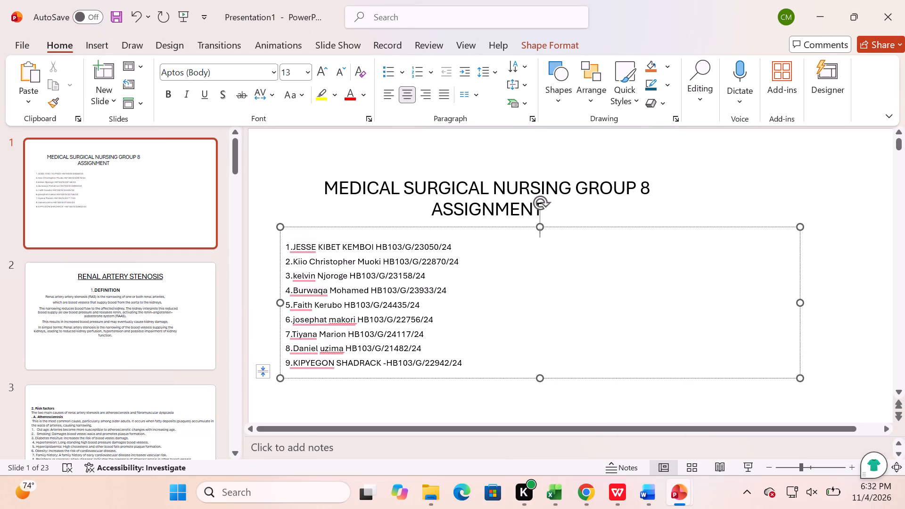
{"action": "left_click", "coordinate": [496, 230]}
{"action": "left_click", "coordinate": [551, 237]}
{"action": "left_click", "coordinate": [535, 226]}
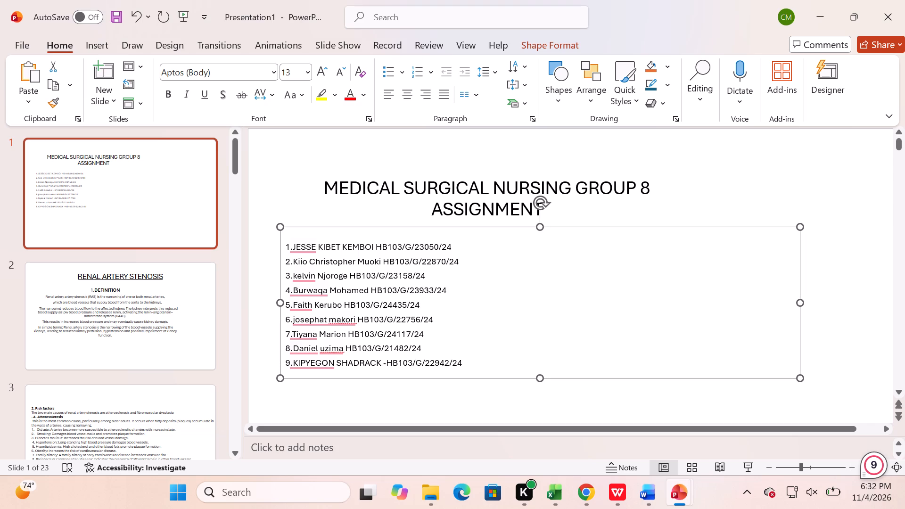
{"action": "left_click", "coordinate": [550, 231]}
{"action": "left_click", "coordinate": [550, 231]}
{"action": "left_click", "coordinate": [552, 231]}
{"action": "key", "text": "m"}
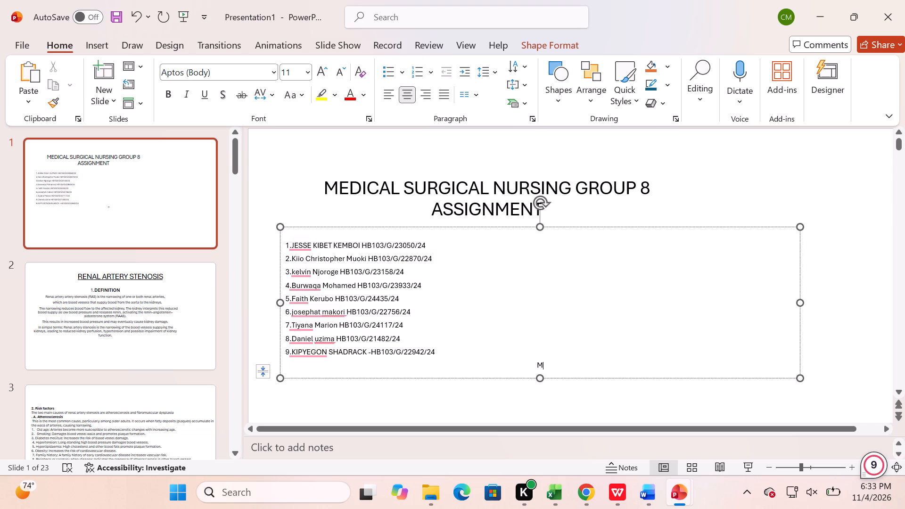
{"action": "key", "text": "BackSpace"}
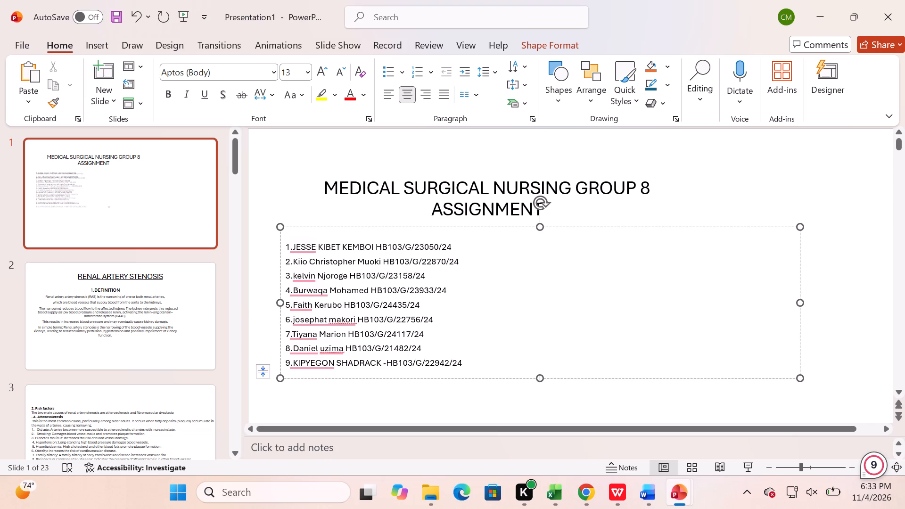
{"action": "left_click", "coordinate": [619, 289]}
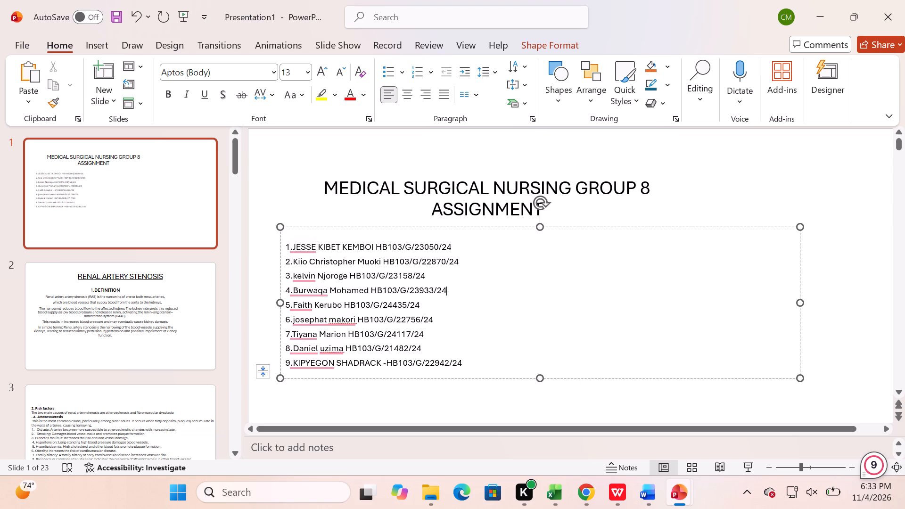
{"action": "left_click", "coordinate": [495, 230]}
{"action": "key", "text": "m"}
{"action": "type", "text": "EMBERS"}
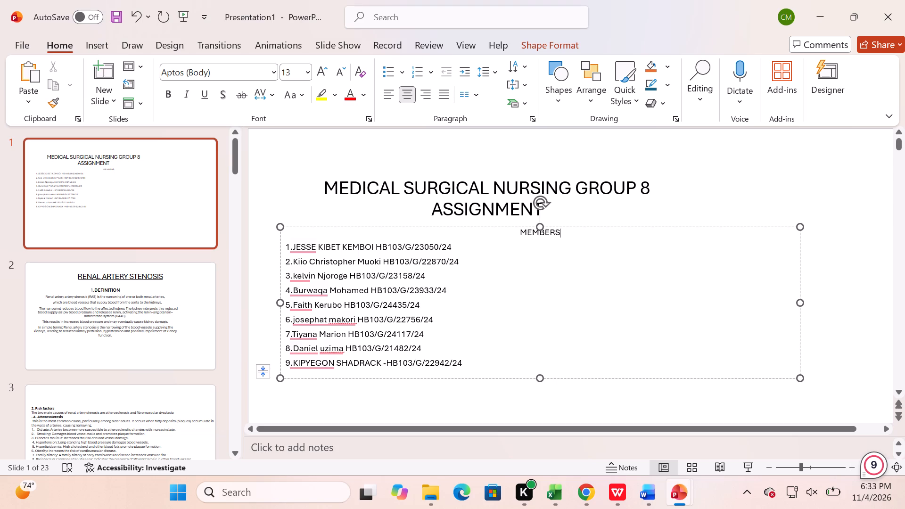
Make the "MEMBERS" heading above the list bold.
{"action": "left_click", "coordinate": [523, 235]}
{"action": "key", "text": "BackSpace"}
{"action": "key", "text": "BackSpace"}
{"action": "key", "text": "BackSpace"}
{"action": "key", "text": "BackSpace"}
{"action": "key", "text": "BackSpace"}
{"action": "left_click_drag", "start_coordinate": [568, 231], "coordinate": [540, 231]}
{"action": "scroll", "coordinate": [568, 231], "scroll_direction": "left", "scroll_amount": 1}
{"action": "left_click_drag", "start_coordinate": [540, 231], "coordinate": [535, 231]}
{"action": "scroll", "coordinate": [540, 231], "scroll_direction": "left", "scroll_amount": 1}
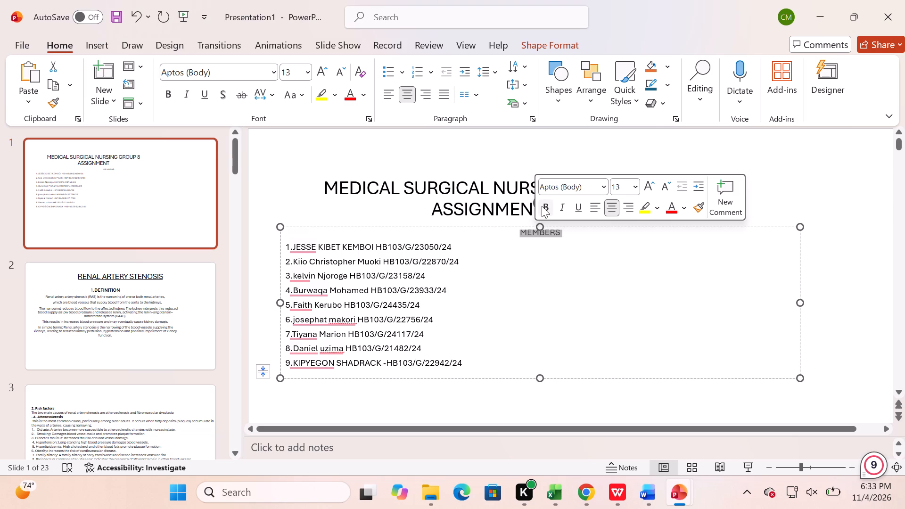
{"action": "left_click", "coordinate": [542, 206]}
{"action": "left_click", "coordinate": [512, 349]}
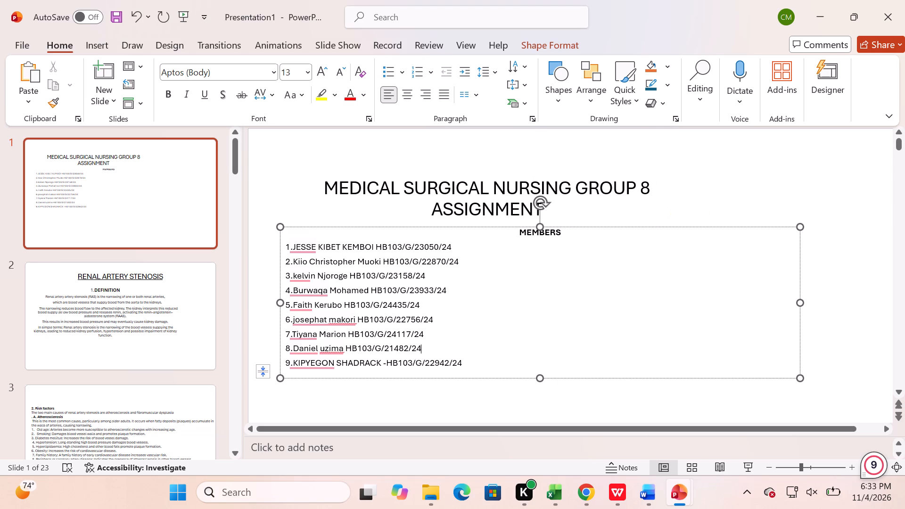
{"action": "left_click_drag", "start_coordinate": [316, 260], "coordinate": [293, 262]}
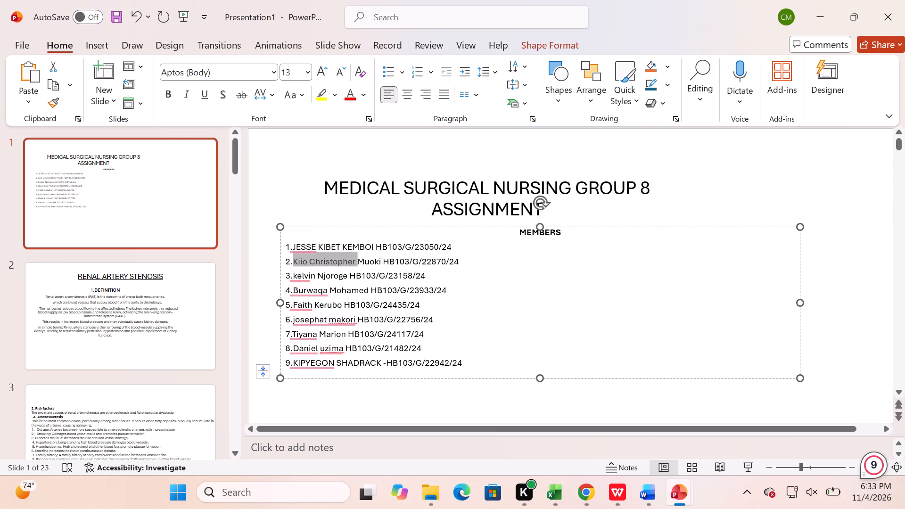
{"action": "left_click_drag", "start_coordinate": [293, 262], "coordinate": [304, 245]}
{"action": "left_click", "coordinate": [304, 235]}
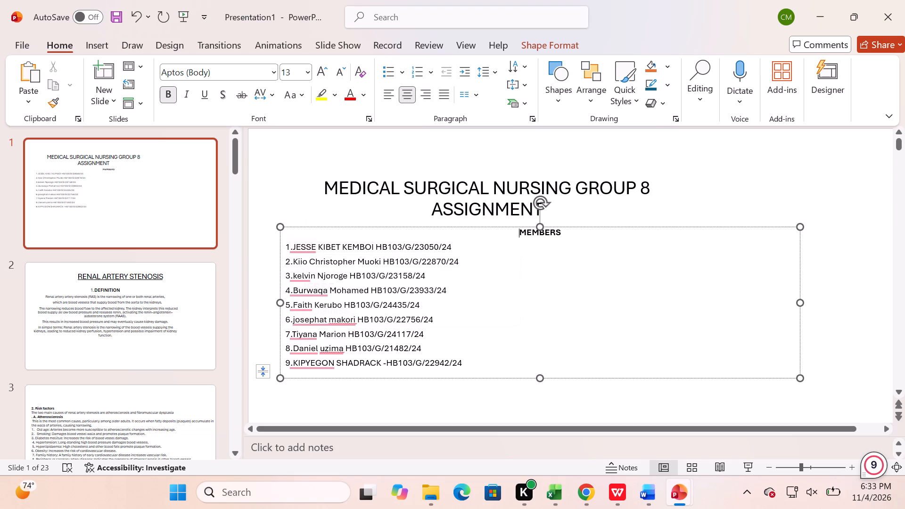
Shrink the member list text box from its upper-left corner, shifting the list inward beneath the slide title.
{"action": "left_click", "coordinate": [297, 248]}
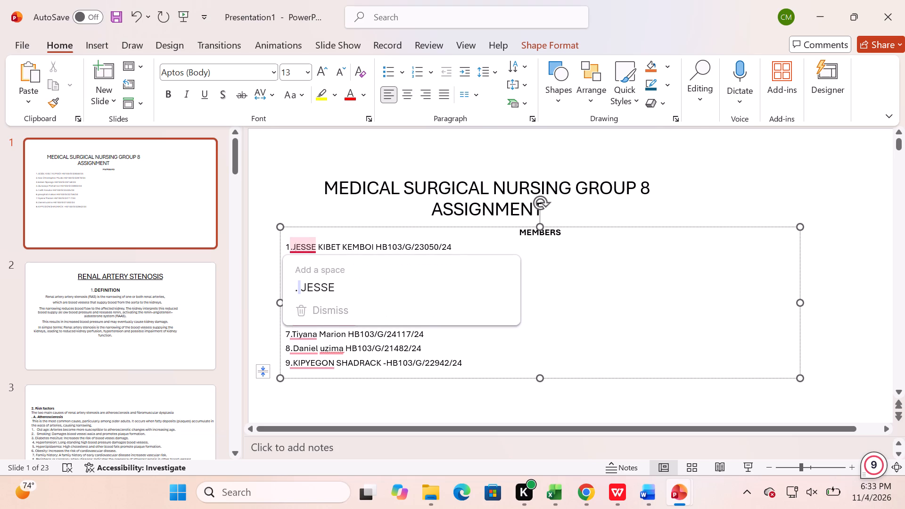
{"action": "left_click_drag", "start_coordinate": [298, 221], "coordinate": [292, 256]}
{"action": "left_click", "coordinate": [292, 256]}
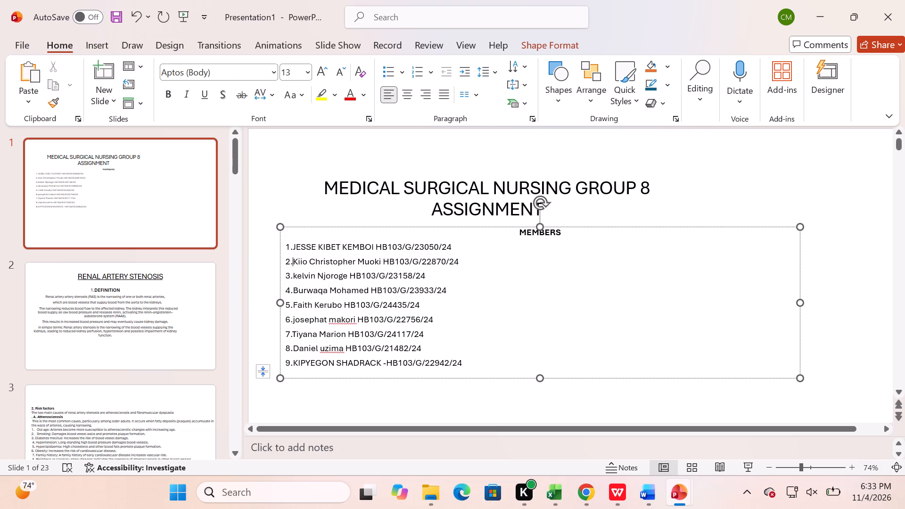
{"action": "left_click_drag", "start_coordinate": [279, 230], "coordinate": [347, 237]}
{"action": "scroll", "coordinate": [284, 233], "scroll_direction": "right", "scroll_amount": 1}
{"action": "scroll", "coordinate": [354, 250], "scroll_direction": "right", "scroll_amount": 2}
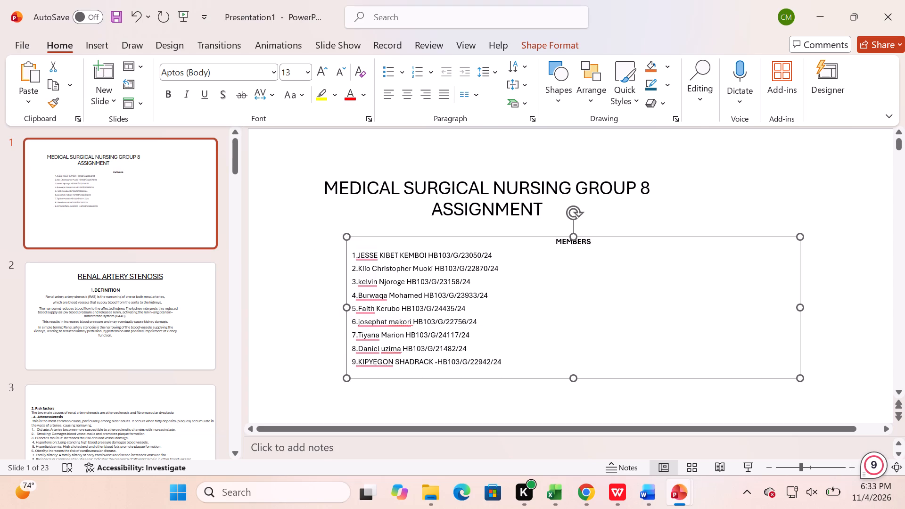
{"action": "left_click", "coordinate": [316, 224]}
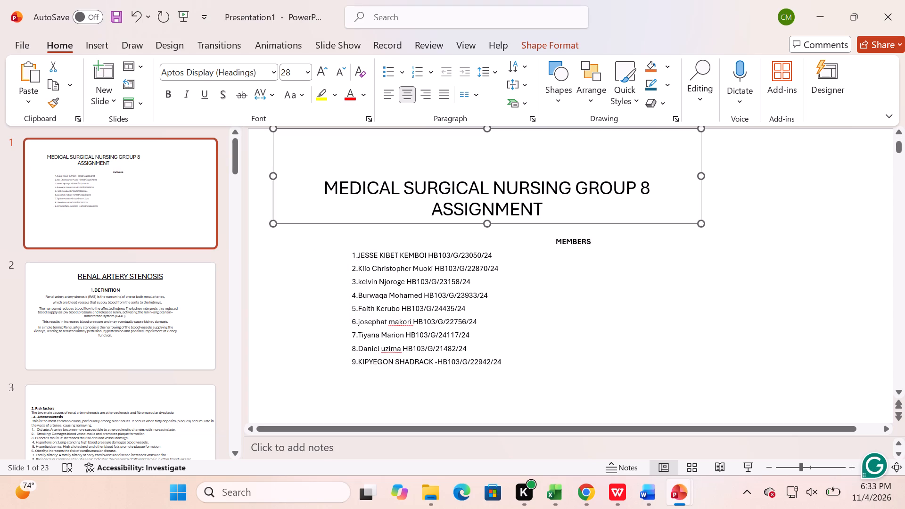
Delete the "MEMBERS" heading above the numbered member list on the title slide.
{"action": "left_click", "coordinate": [575, 228]}
{"action": "left_click_drag", "start_coordinate": [575, 228], "coordinate": [588, 237]}
{"action": "triple_click", "coordinate": [588, 237]}
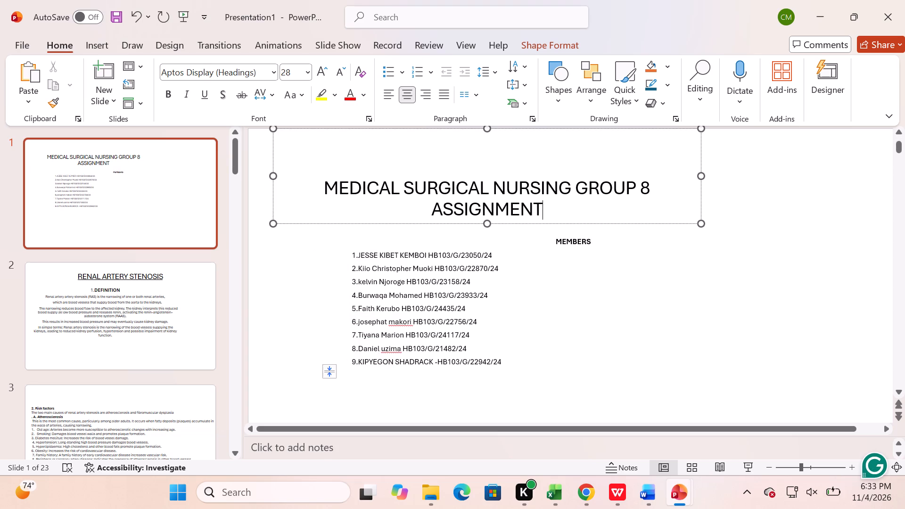
{"action": "left_click_drag", "start_coordinate": [588, 246], "coordinate": [570, 246]}
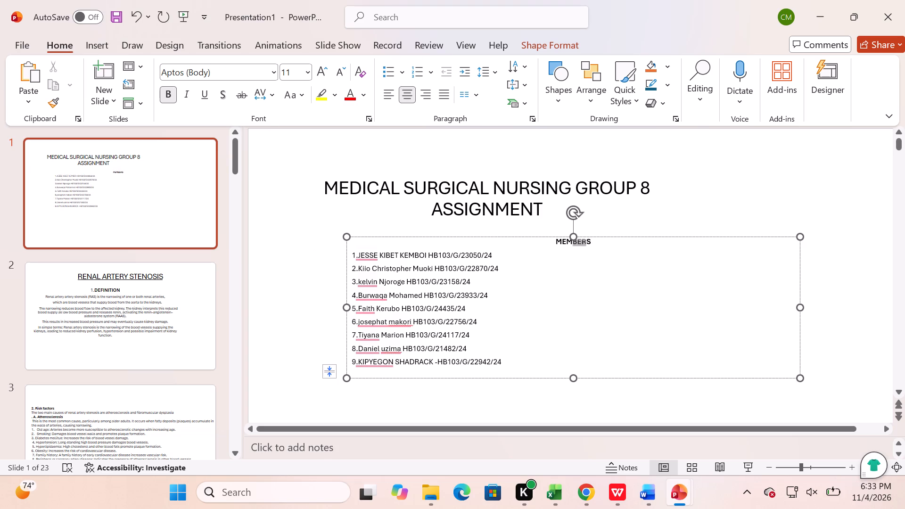
{"action": "left_click_drag", "start_coordinate": [570, 246], "coordinate": [593, 243]}
{"action": "left_click", "coordinate": [593, 243]}
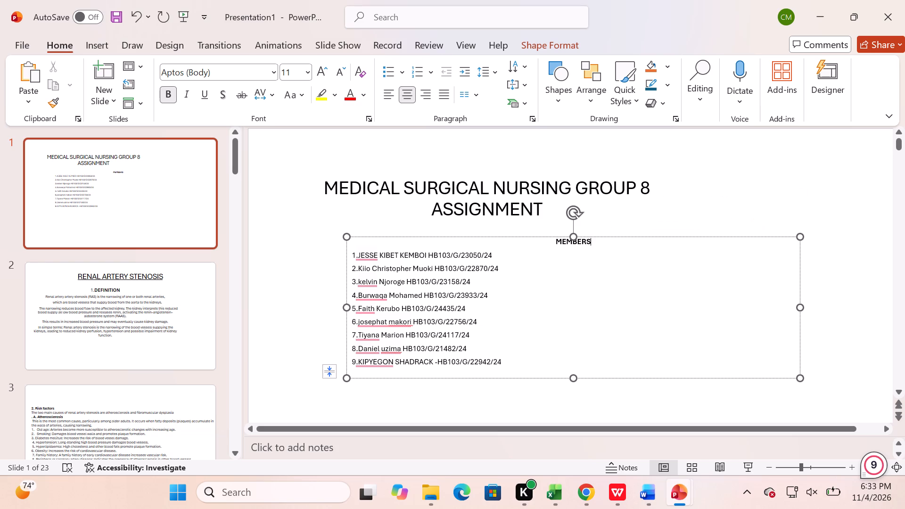
{"action": "left_click_drag", "start_coordinate": [593, 243], "coordinate": [560, 244]}
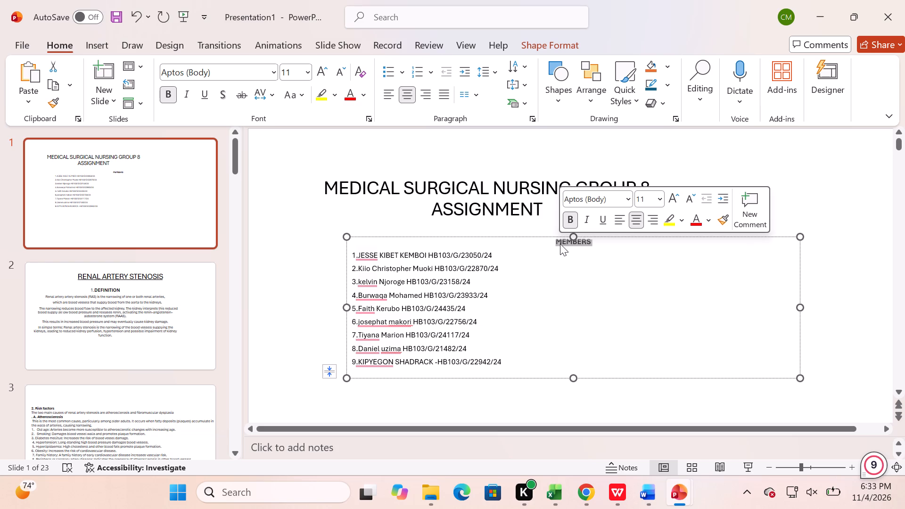
{"action": "key", "text": "BackSpace"}
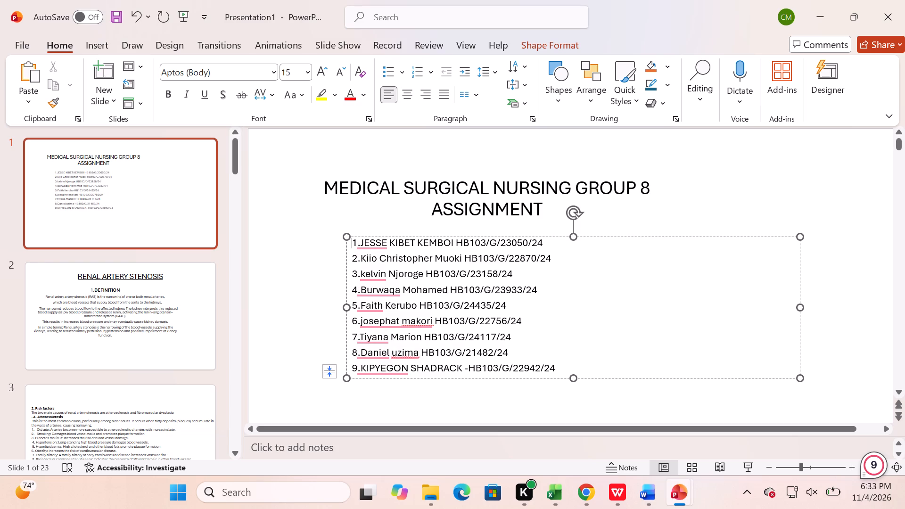
Review the following slides of the presentation, from the renal artery stenosis definition and risk factors through to slide 14.
{"action": "left_click", "coordinate": [149, 295]}
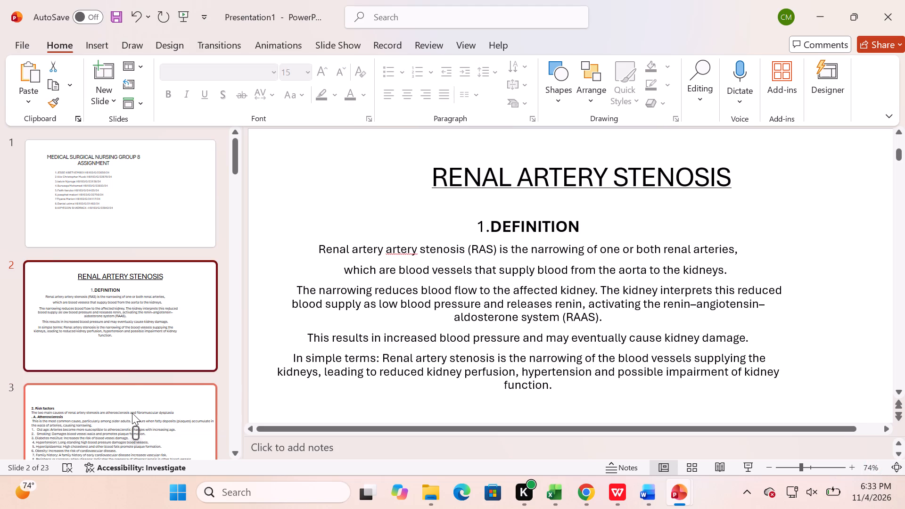
{"action": "left_click", "coordinate": [132, 413]}
{"action": "scroll", "coordinate": [132, 413], "scroll_direction": "down", "scroll_amount": 2}
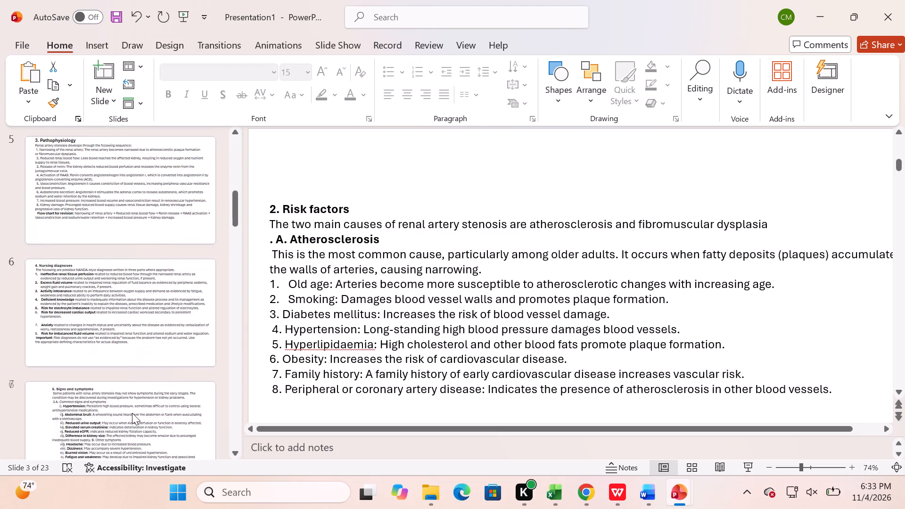
{"action": "scroll", "coordinate": [132, 413], "scroll_direction": "down", "scroll_amount": 2}
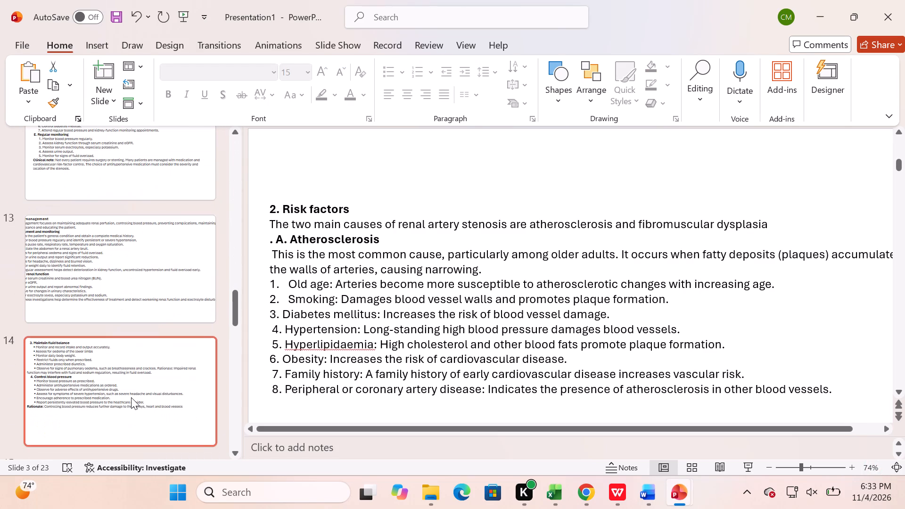
{"action": "left_click", "coordinate": [131, 397]}
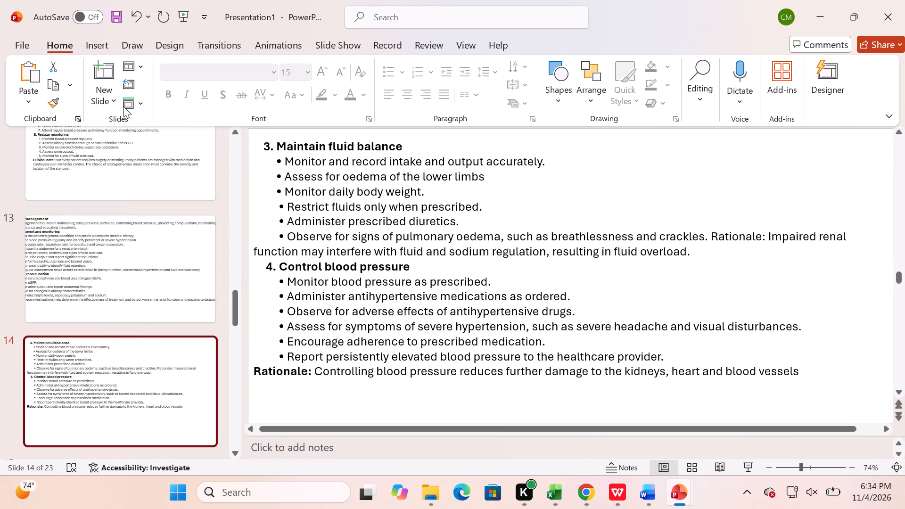
Open the Save As options for Presentation1 to save it as a PowerPoint presentation.
{"action": "left_click", "coordinate": [23, 46]}
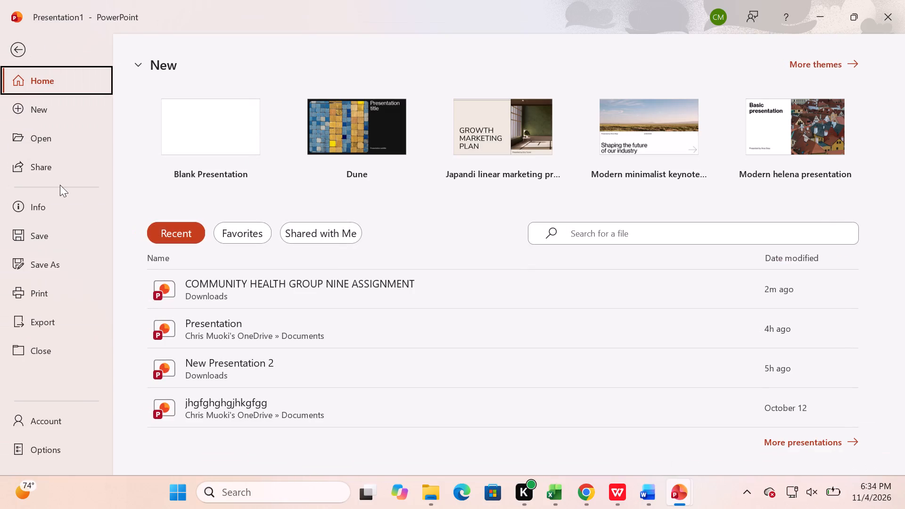
{"action": "left_click", "coordinate": [45, 263]}
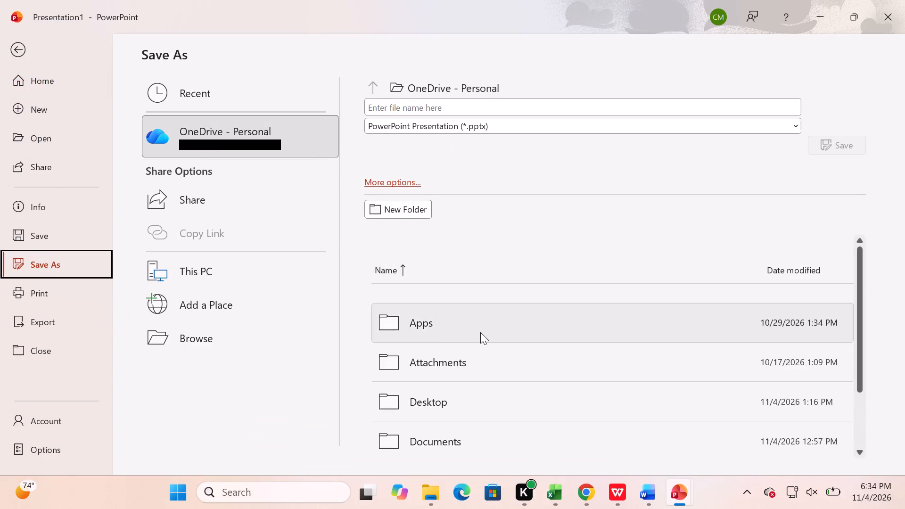
Save the presentation as "Med surge Notes" in the Documents folder of the personal OneDrive.
{"action": "scroll", "coordinate": [480, 332], "scroll_direction": "down", "scroll_amount": 1}
{"action": "left_click", "coordinate": [438, 366]}
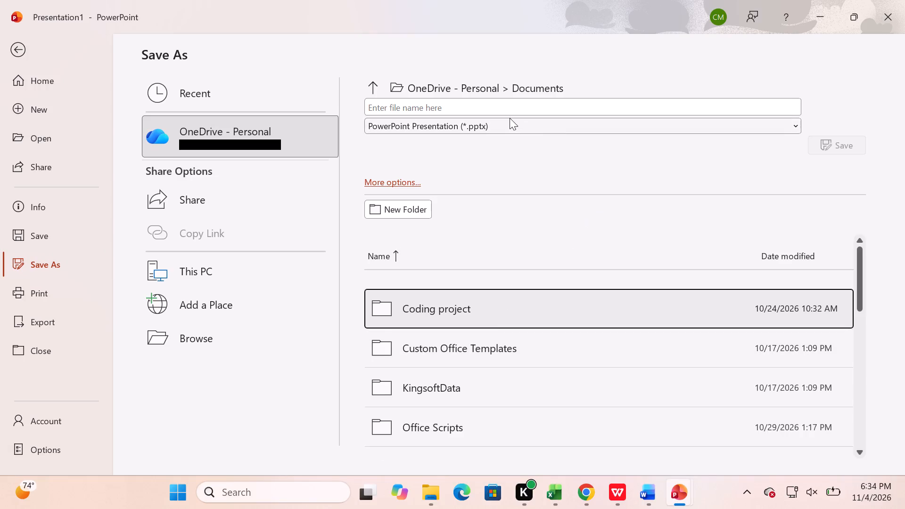
{"action": "left_click", "coordinate": [476, 107]}
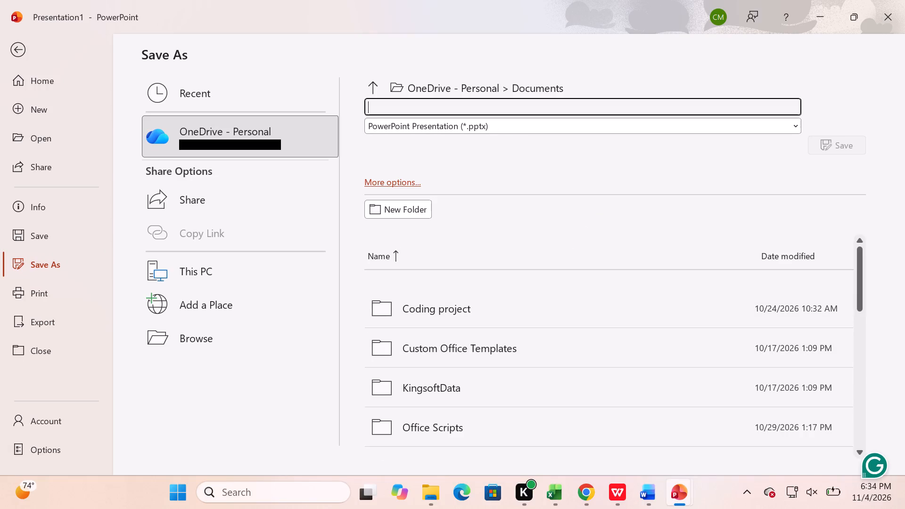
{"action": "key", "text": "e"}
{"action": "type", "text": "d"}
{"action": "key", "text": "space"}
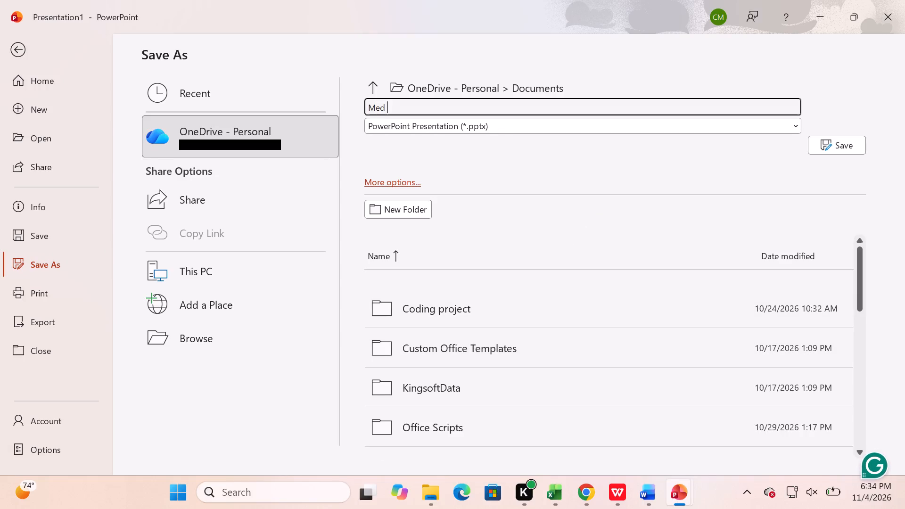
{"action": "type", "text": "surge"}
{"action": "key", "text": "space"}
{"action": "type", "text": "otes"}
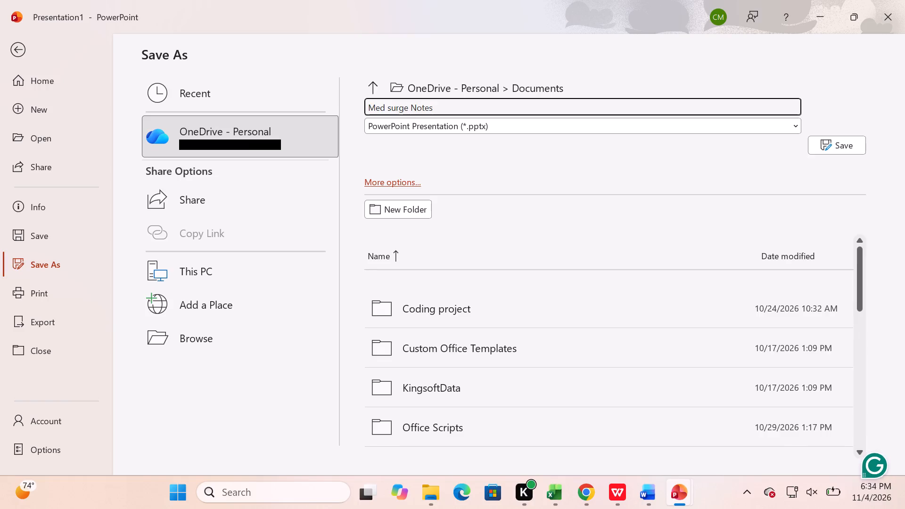
{"action": "left_click", "coordinate": [843, 139]}
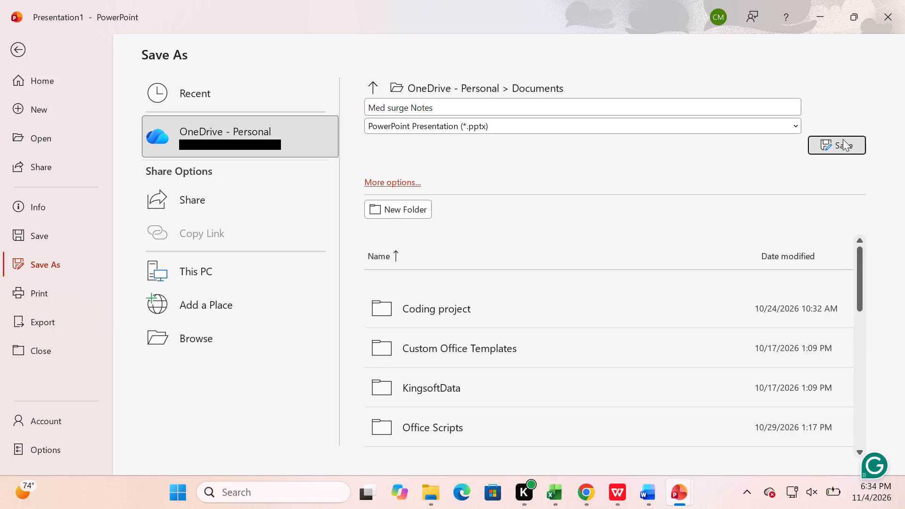